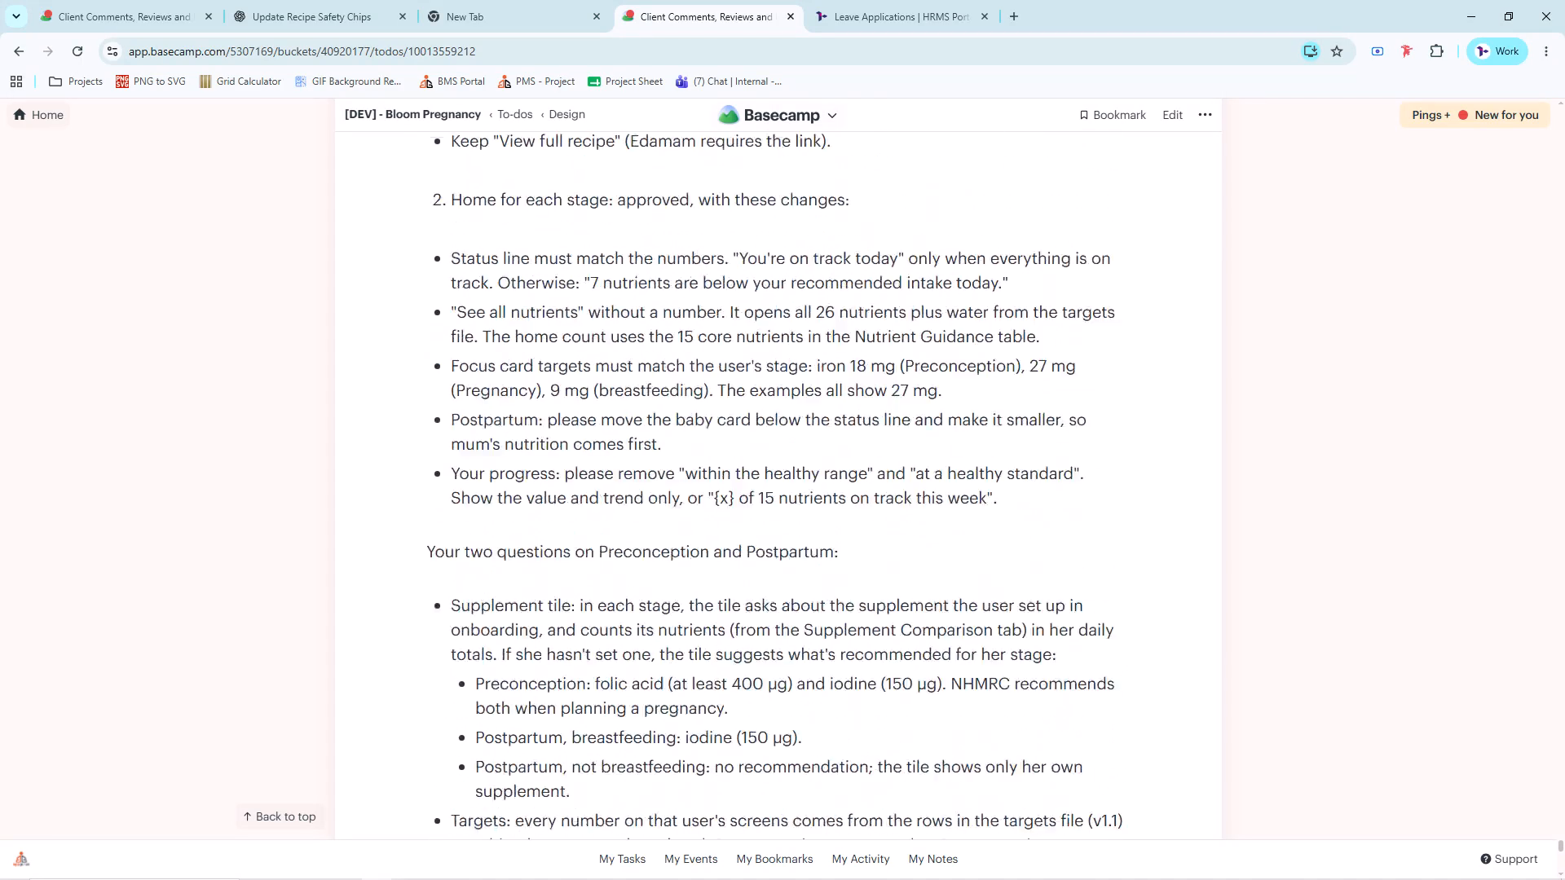
pyautogui.scroll(3, 672, 630)
pyautogui.click(684, 442)
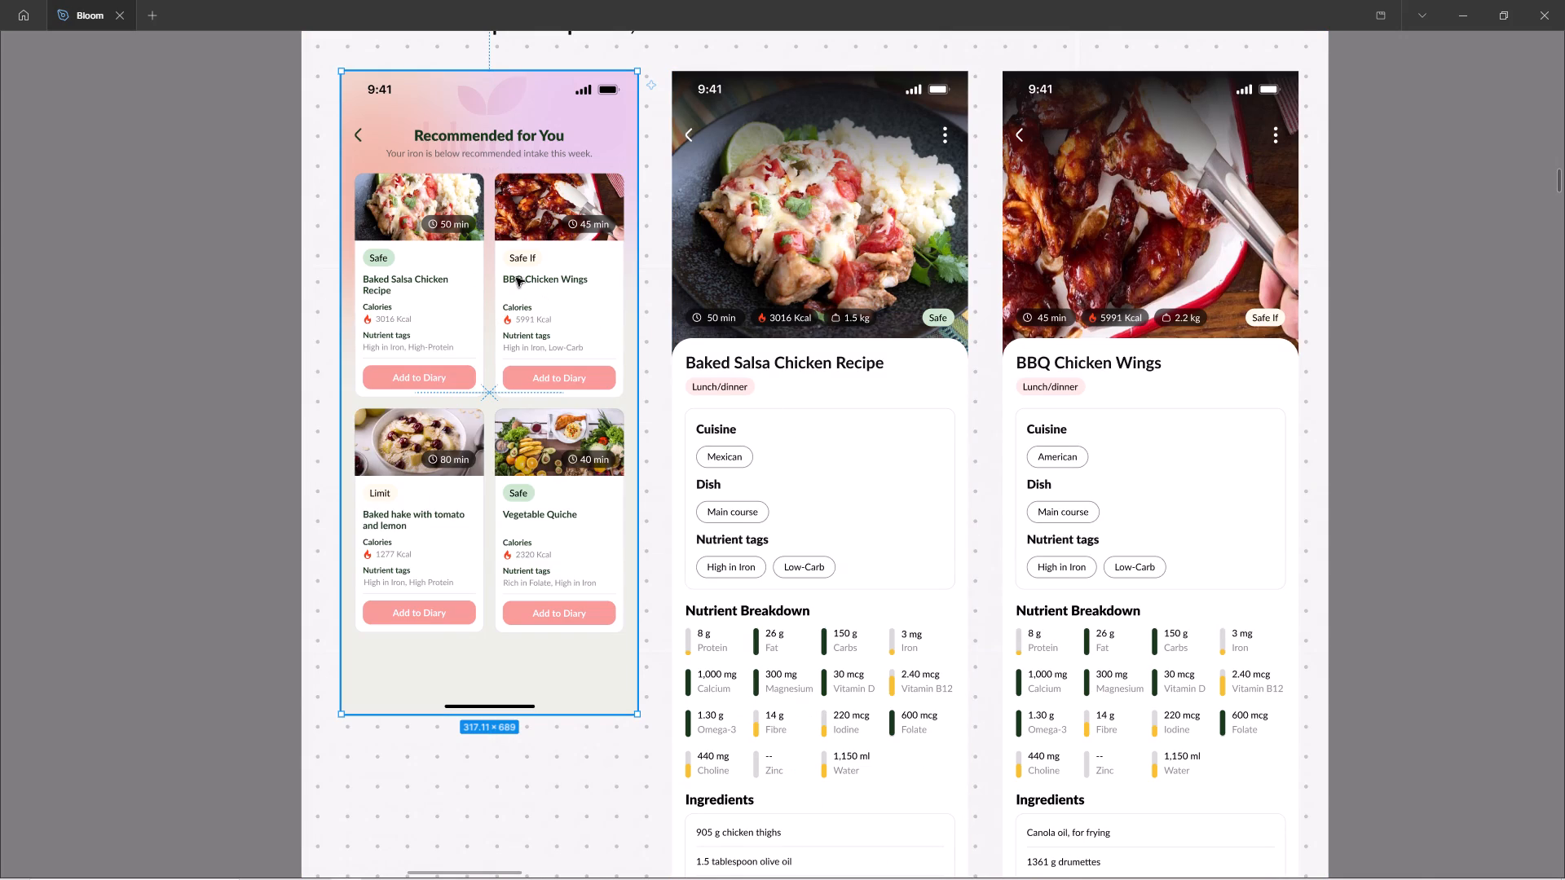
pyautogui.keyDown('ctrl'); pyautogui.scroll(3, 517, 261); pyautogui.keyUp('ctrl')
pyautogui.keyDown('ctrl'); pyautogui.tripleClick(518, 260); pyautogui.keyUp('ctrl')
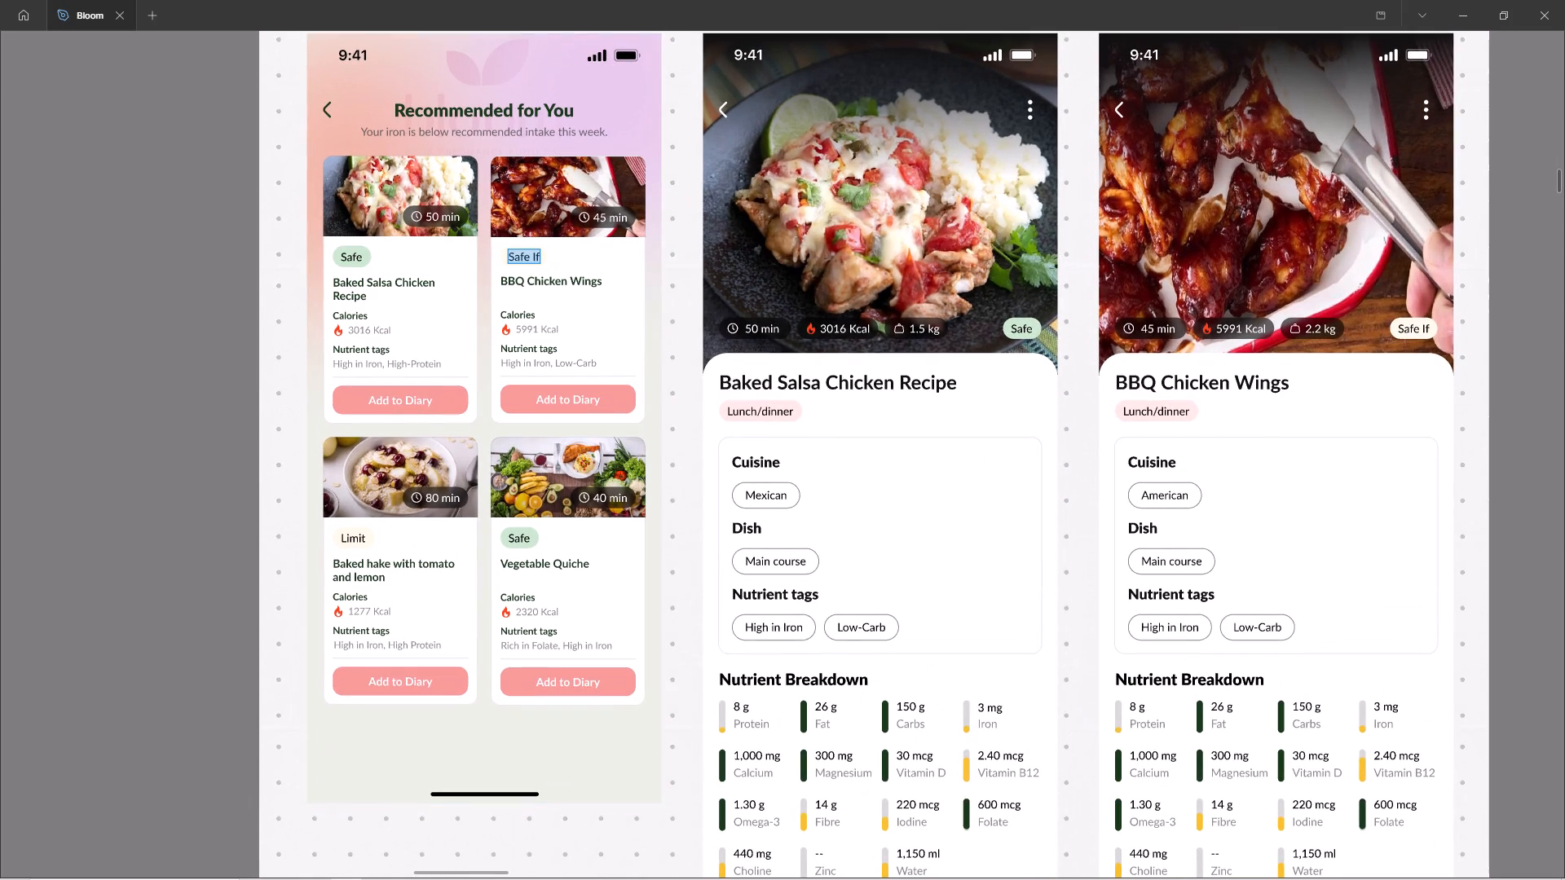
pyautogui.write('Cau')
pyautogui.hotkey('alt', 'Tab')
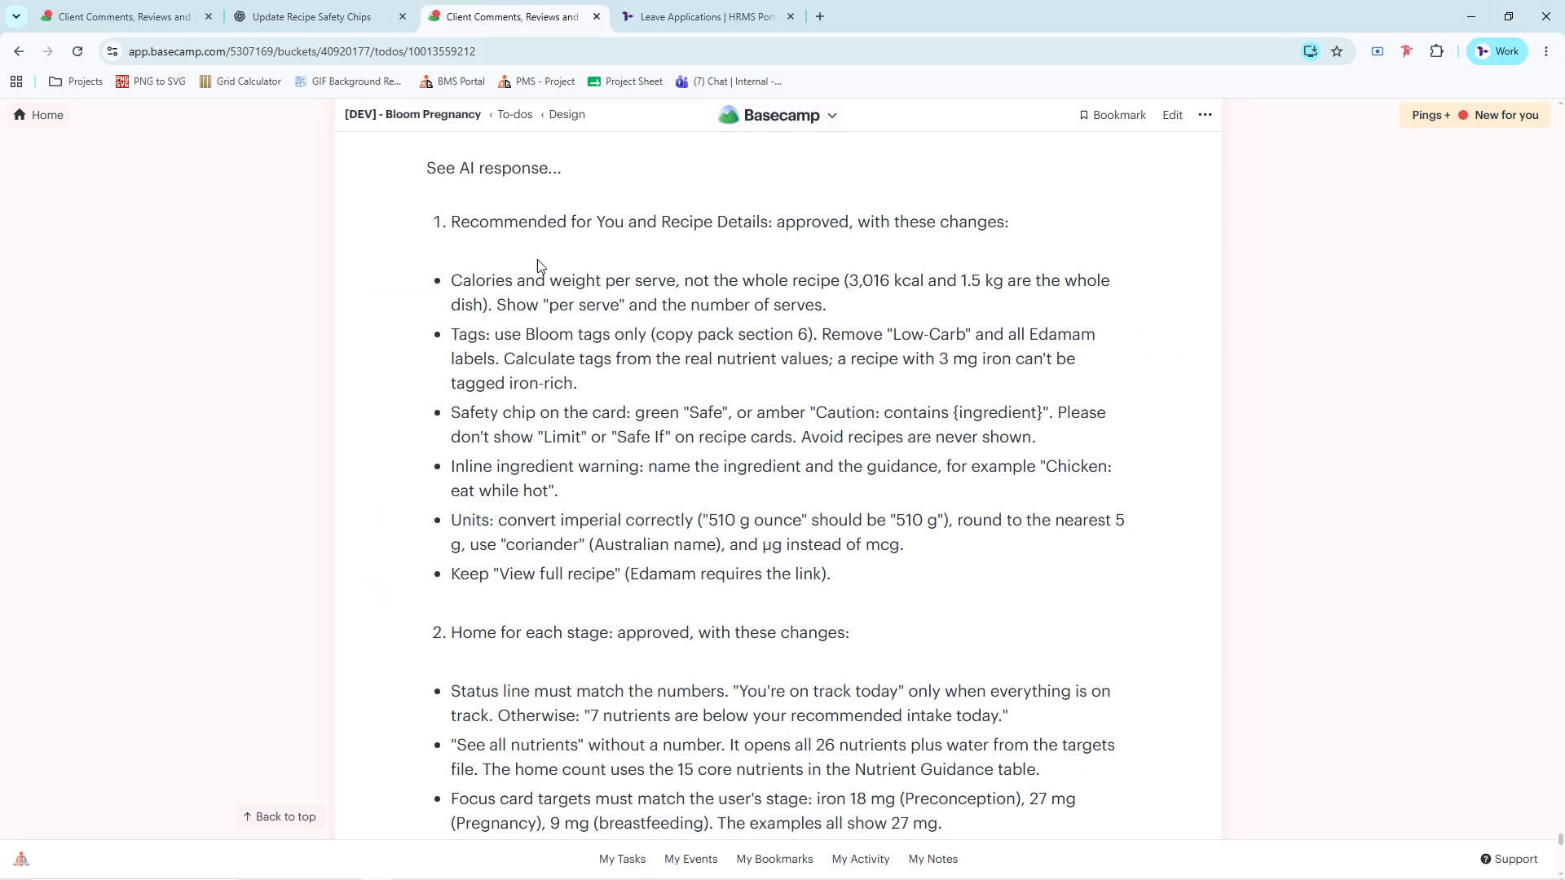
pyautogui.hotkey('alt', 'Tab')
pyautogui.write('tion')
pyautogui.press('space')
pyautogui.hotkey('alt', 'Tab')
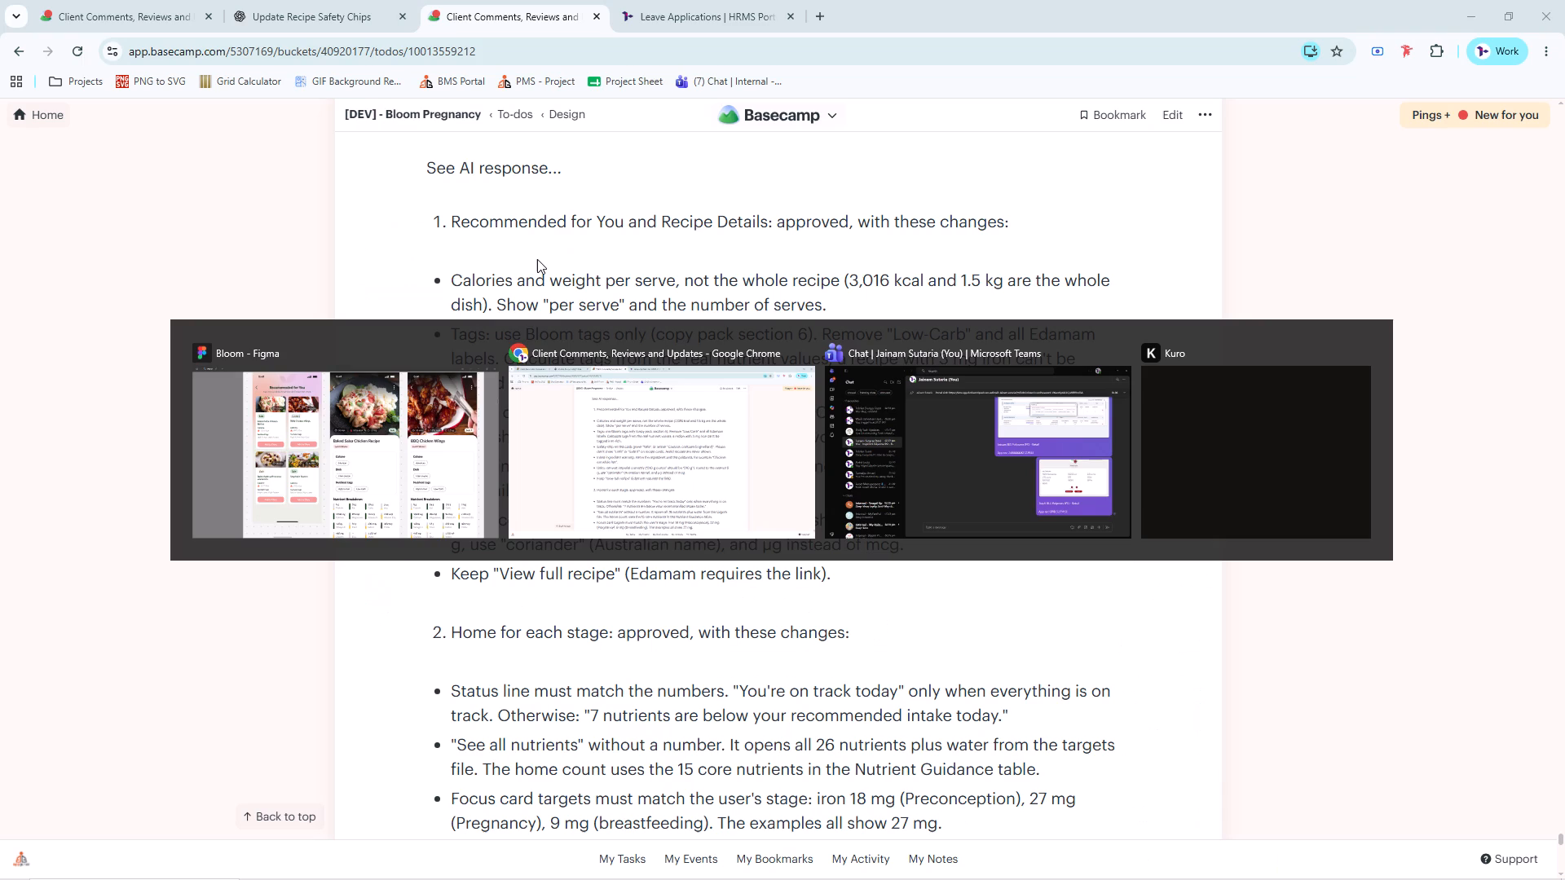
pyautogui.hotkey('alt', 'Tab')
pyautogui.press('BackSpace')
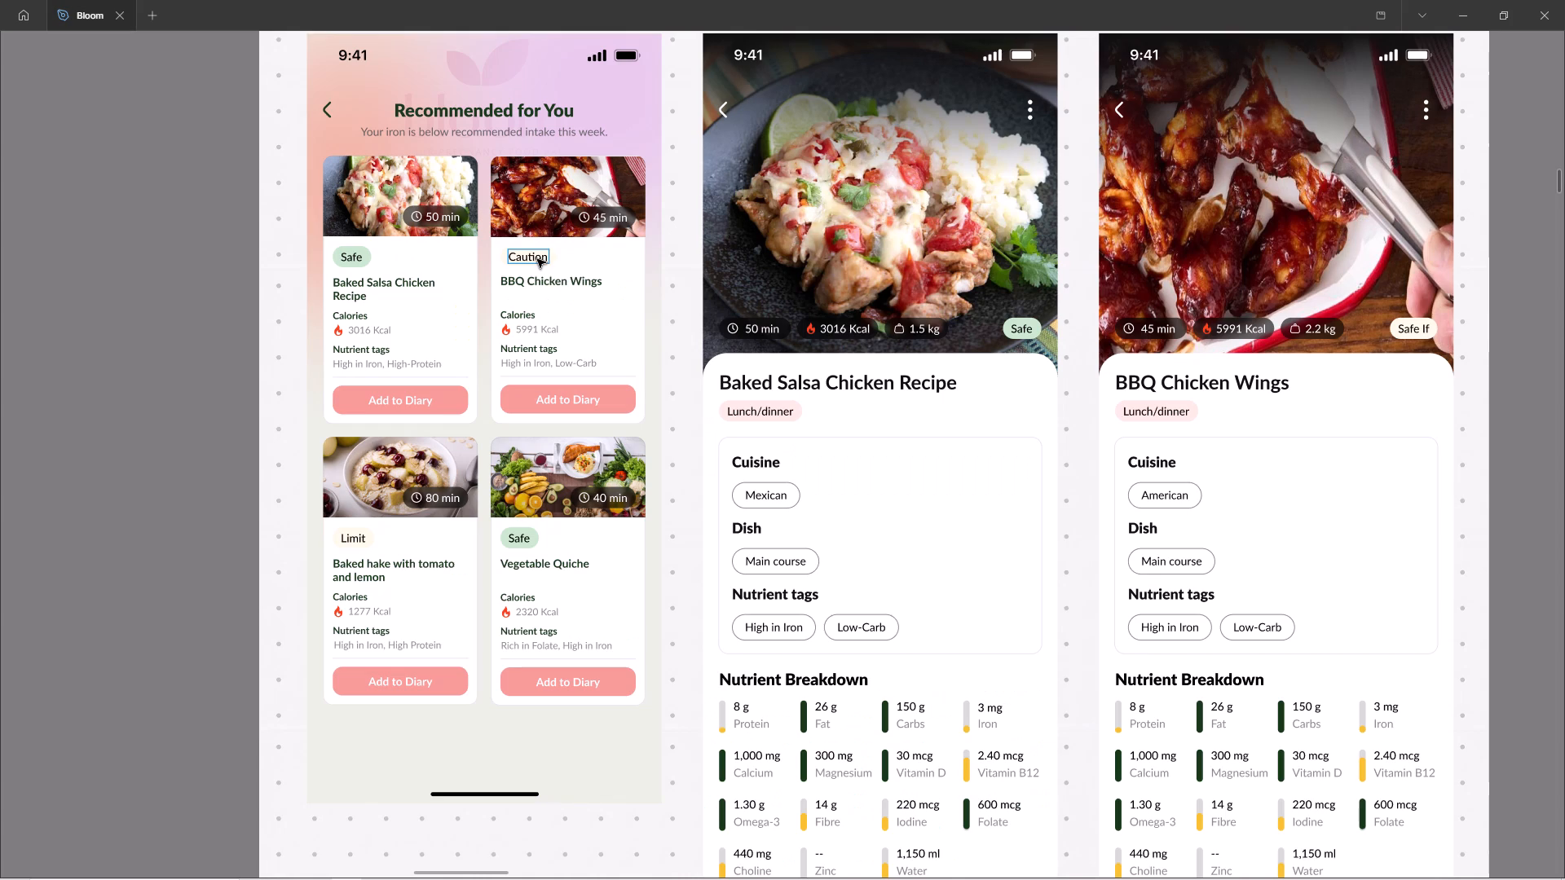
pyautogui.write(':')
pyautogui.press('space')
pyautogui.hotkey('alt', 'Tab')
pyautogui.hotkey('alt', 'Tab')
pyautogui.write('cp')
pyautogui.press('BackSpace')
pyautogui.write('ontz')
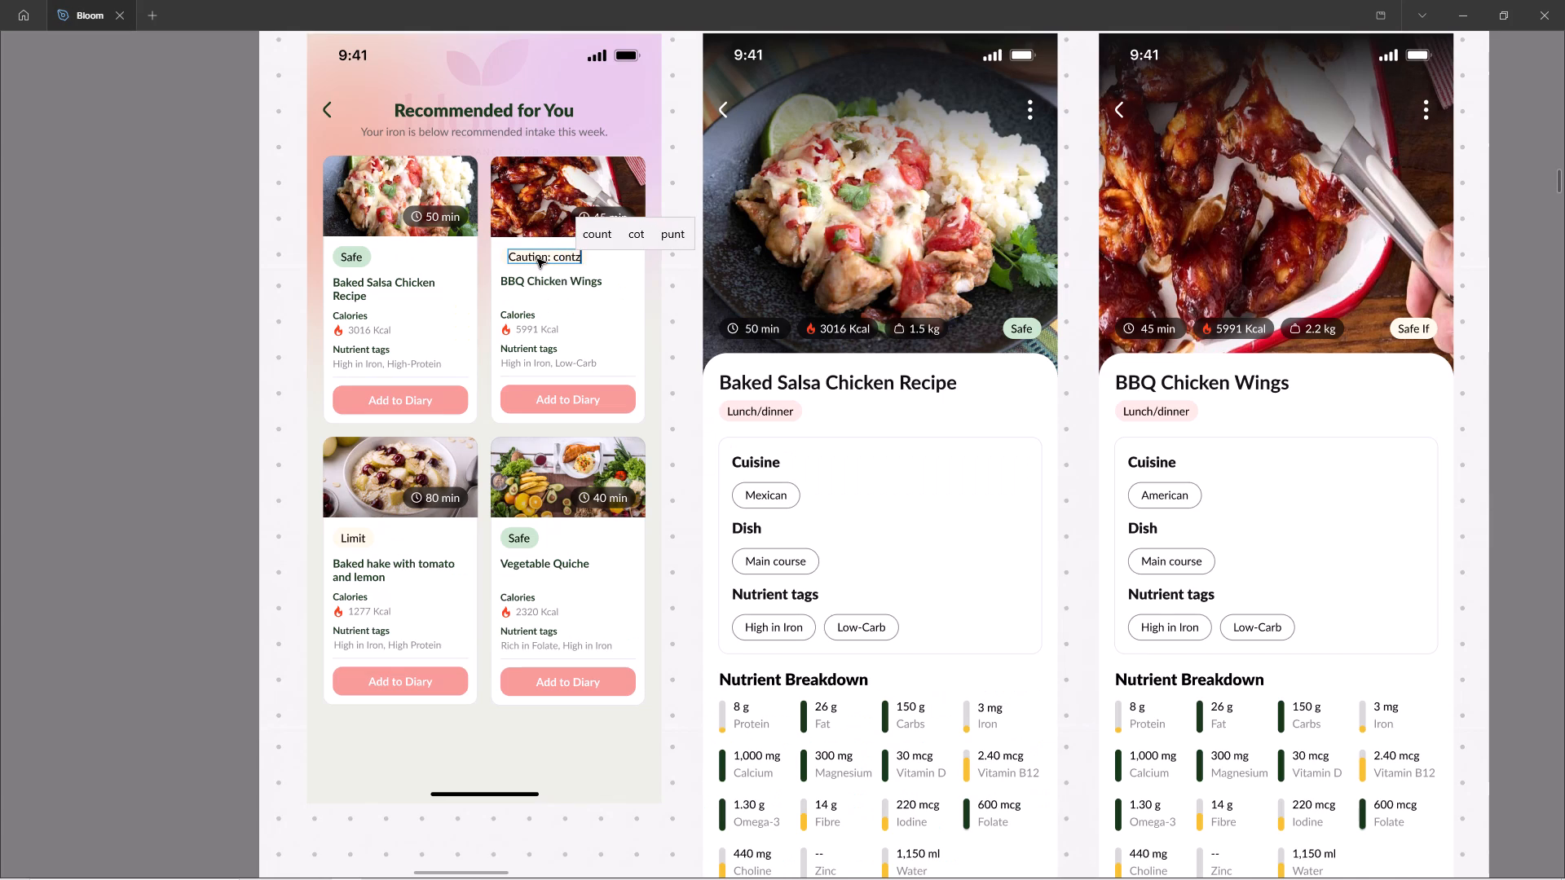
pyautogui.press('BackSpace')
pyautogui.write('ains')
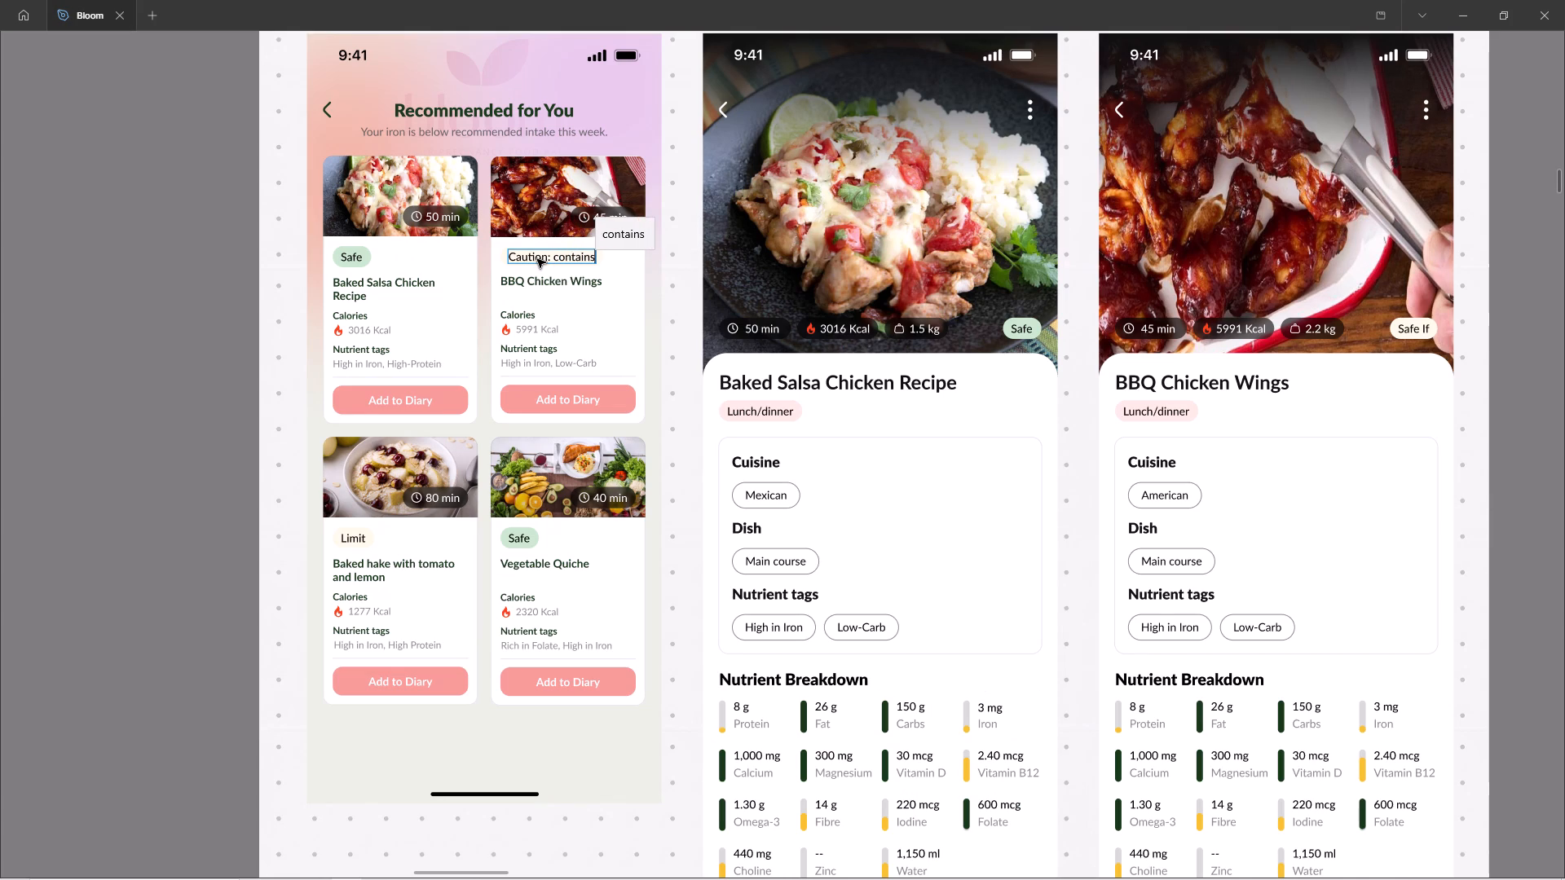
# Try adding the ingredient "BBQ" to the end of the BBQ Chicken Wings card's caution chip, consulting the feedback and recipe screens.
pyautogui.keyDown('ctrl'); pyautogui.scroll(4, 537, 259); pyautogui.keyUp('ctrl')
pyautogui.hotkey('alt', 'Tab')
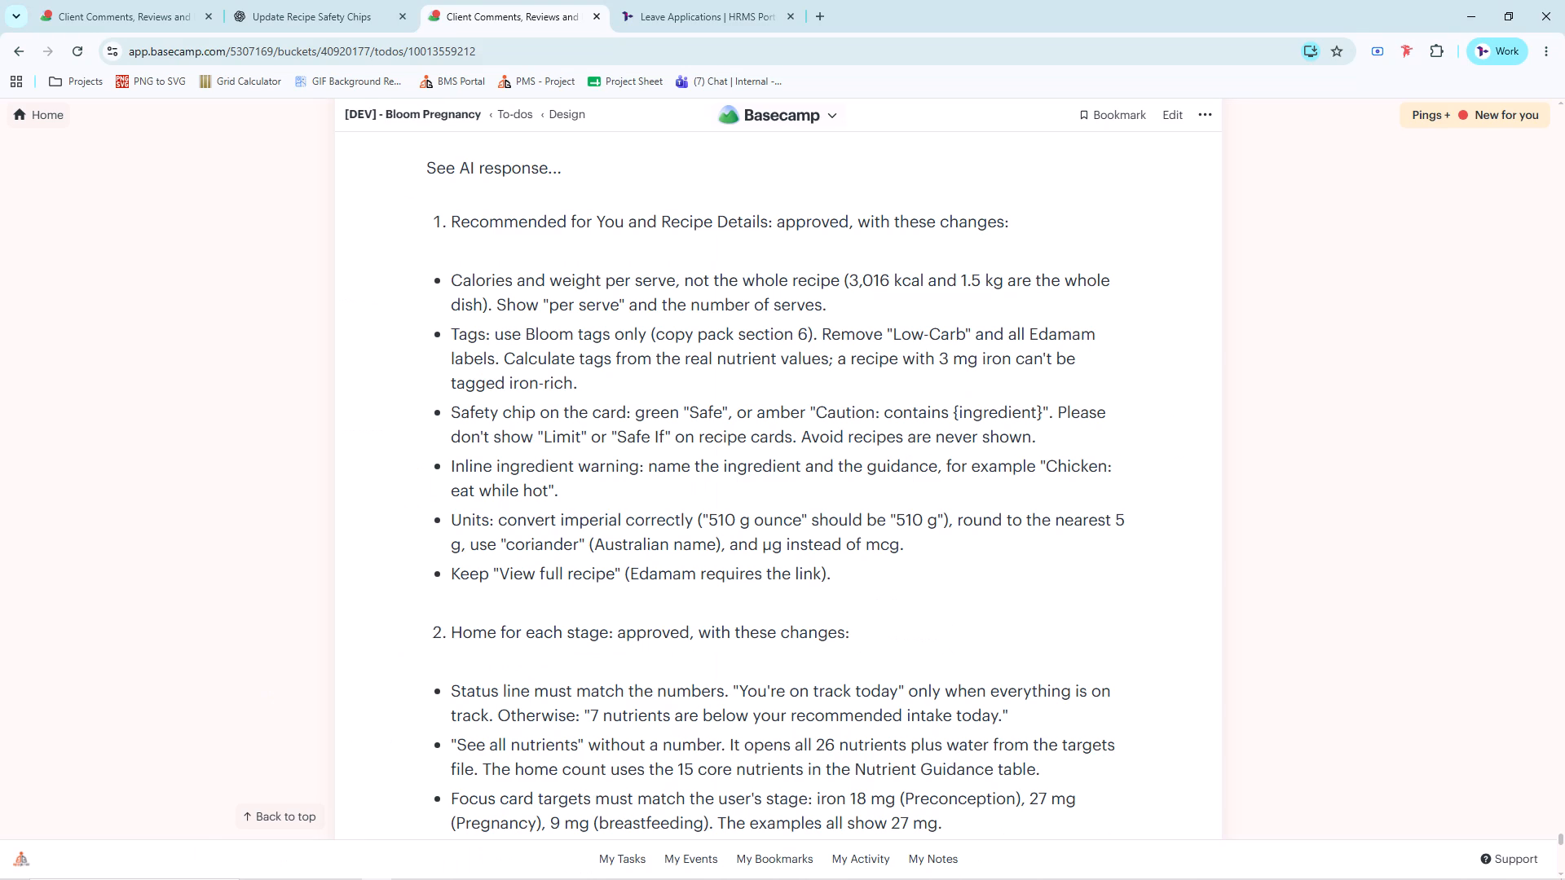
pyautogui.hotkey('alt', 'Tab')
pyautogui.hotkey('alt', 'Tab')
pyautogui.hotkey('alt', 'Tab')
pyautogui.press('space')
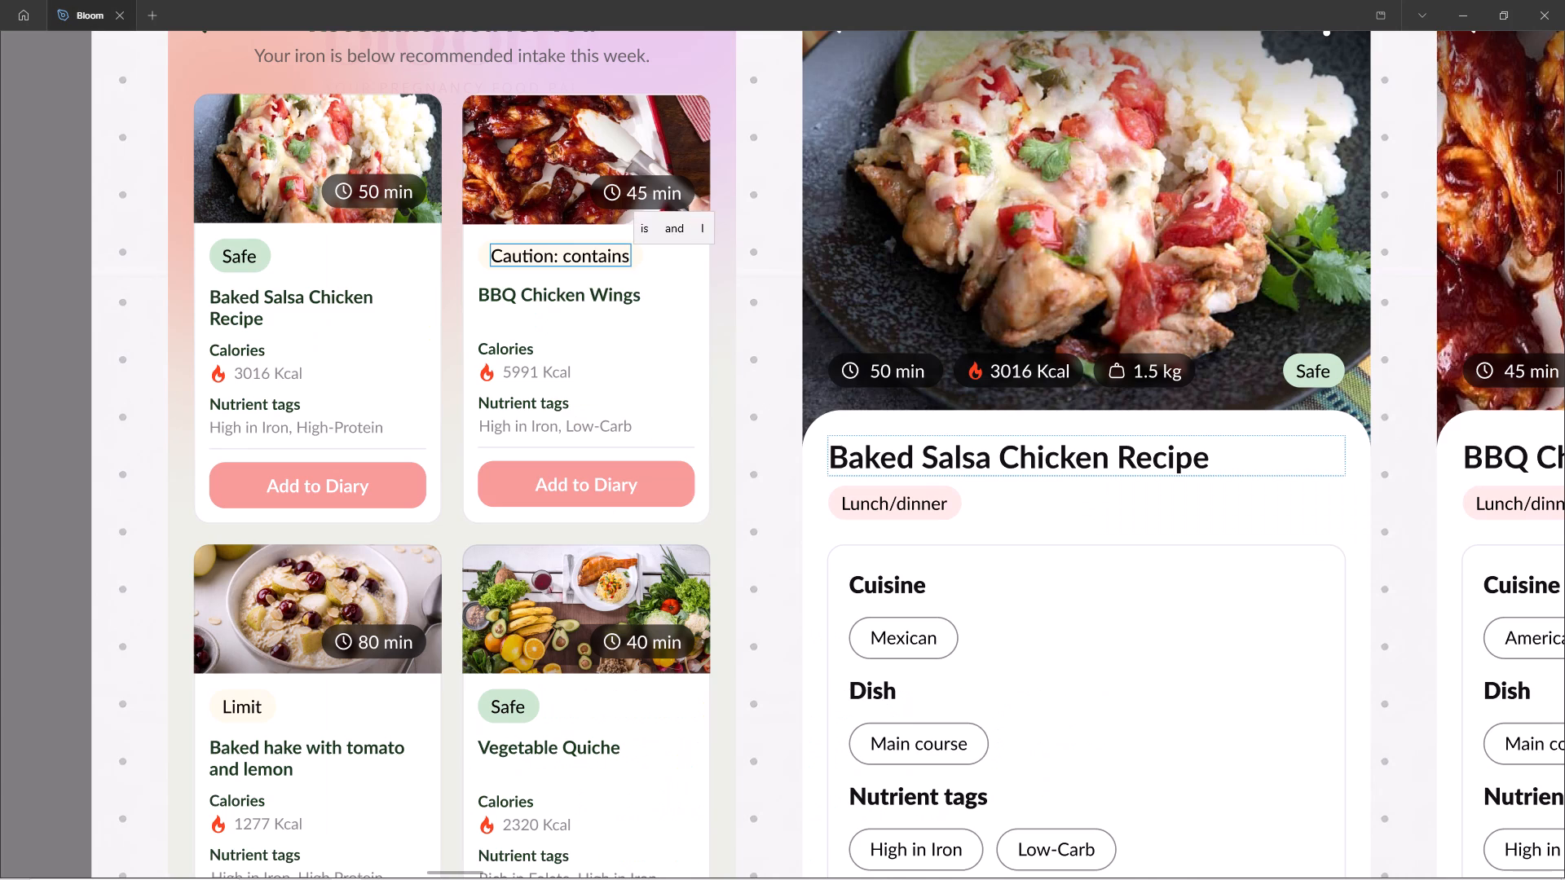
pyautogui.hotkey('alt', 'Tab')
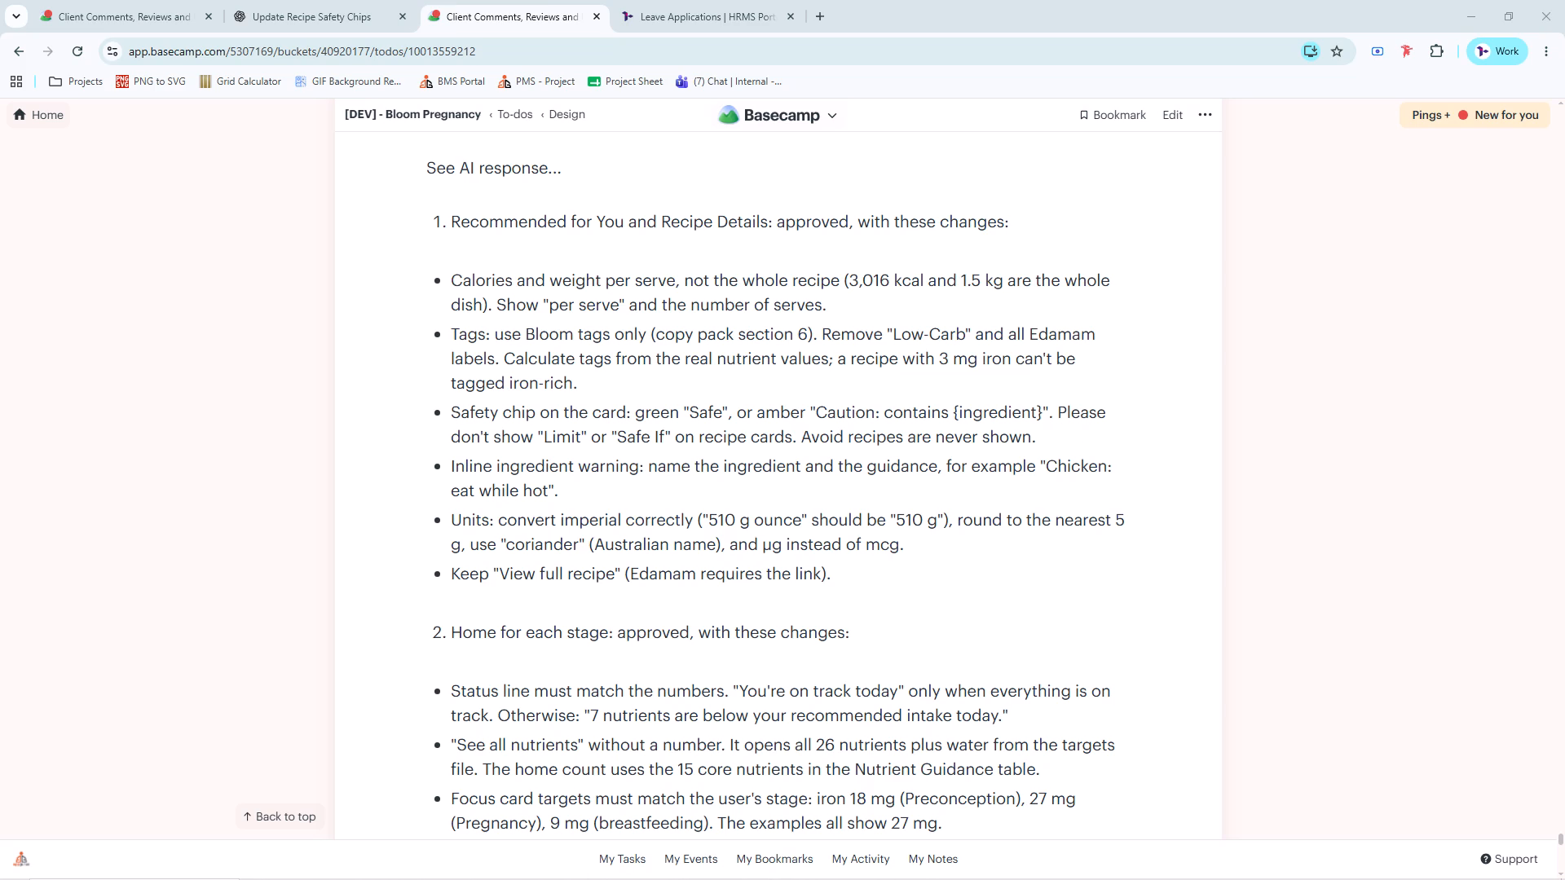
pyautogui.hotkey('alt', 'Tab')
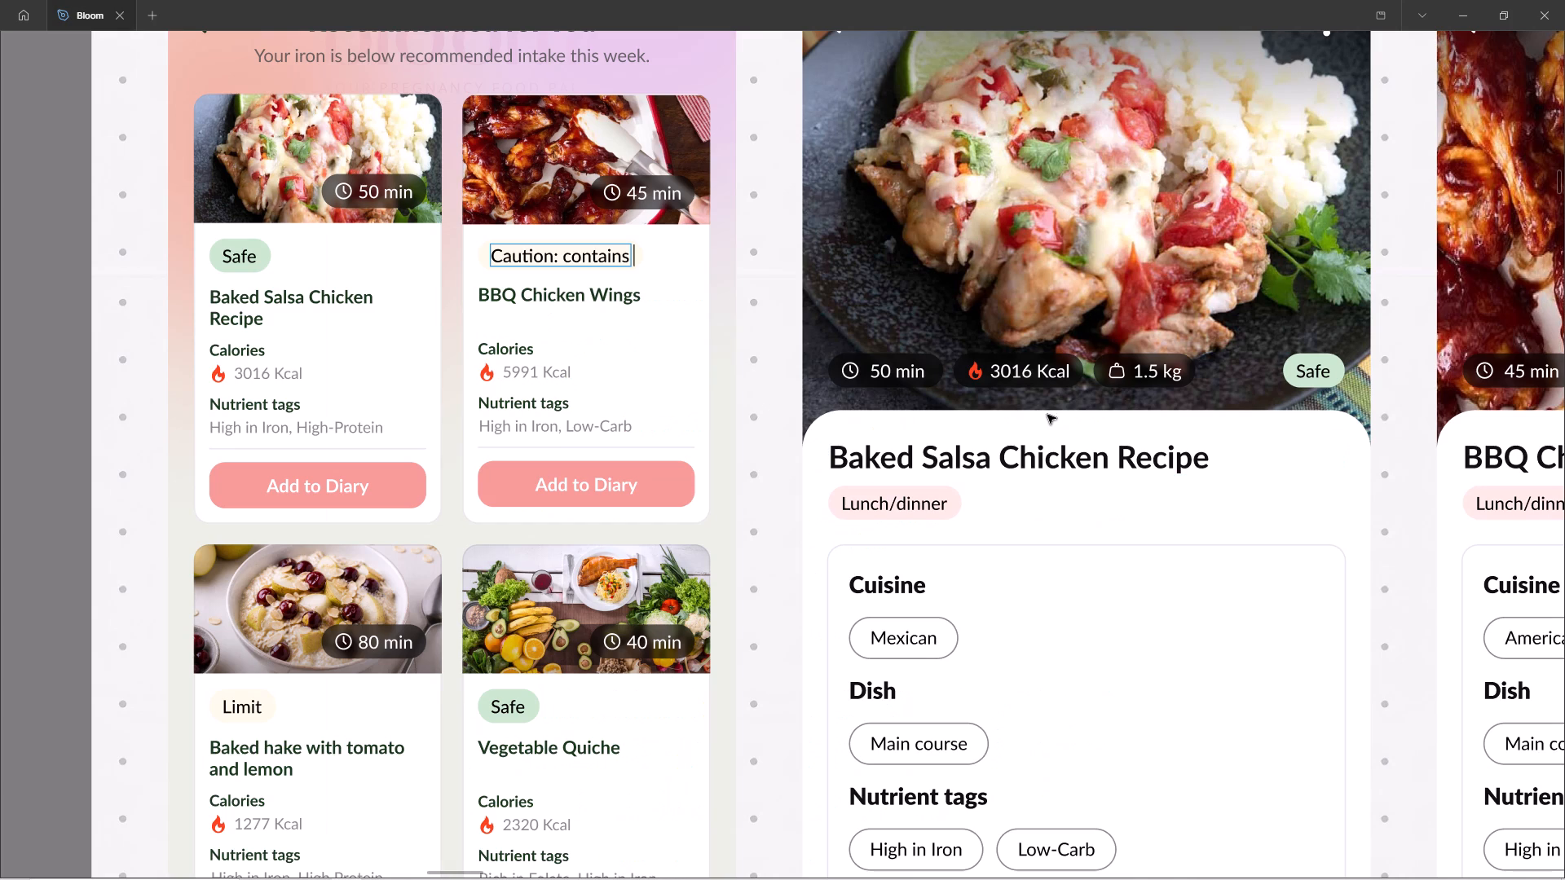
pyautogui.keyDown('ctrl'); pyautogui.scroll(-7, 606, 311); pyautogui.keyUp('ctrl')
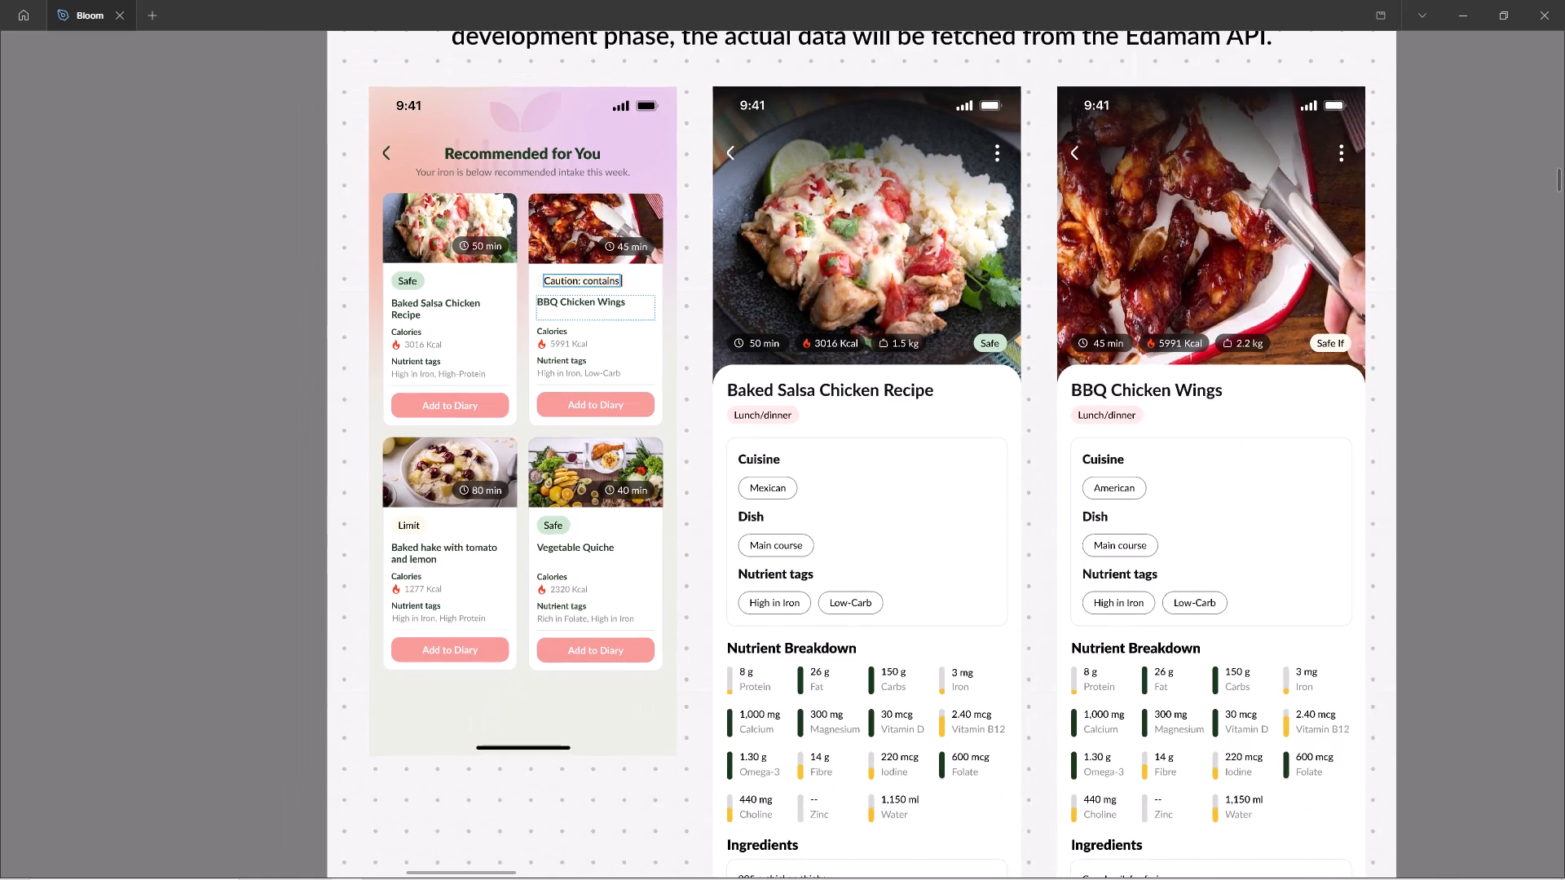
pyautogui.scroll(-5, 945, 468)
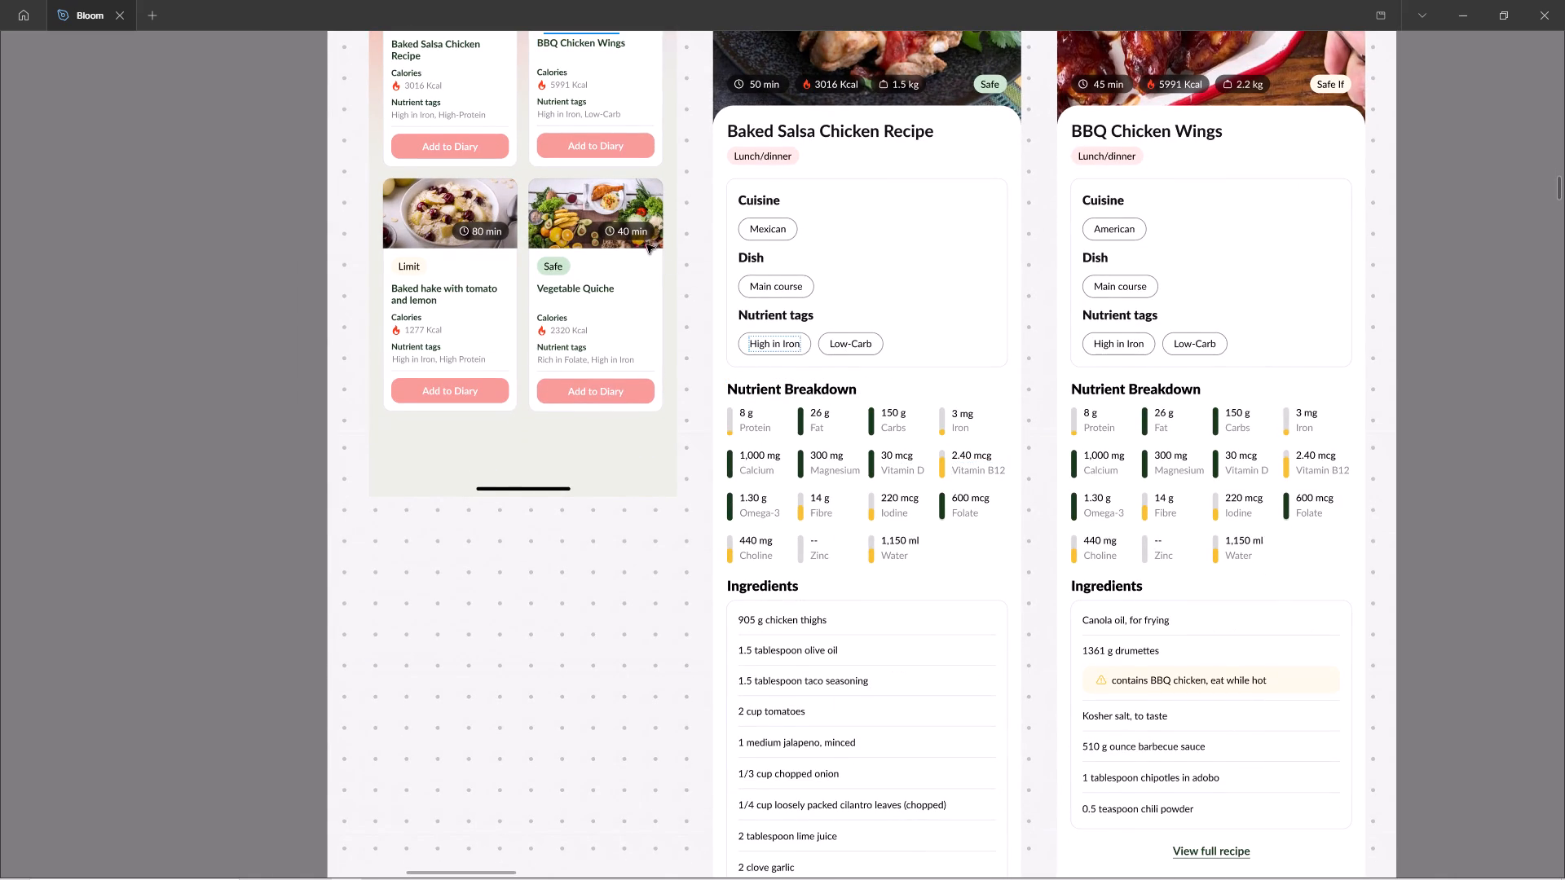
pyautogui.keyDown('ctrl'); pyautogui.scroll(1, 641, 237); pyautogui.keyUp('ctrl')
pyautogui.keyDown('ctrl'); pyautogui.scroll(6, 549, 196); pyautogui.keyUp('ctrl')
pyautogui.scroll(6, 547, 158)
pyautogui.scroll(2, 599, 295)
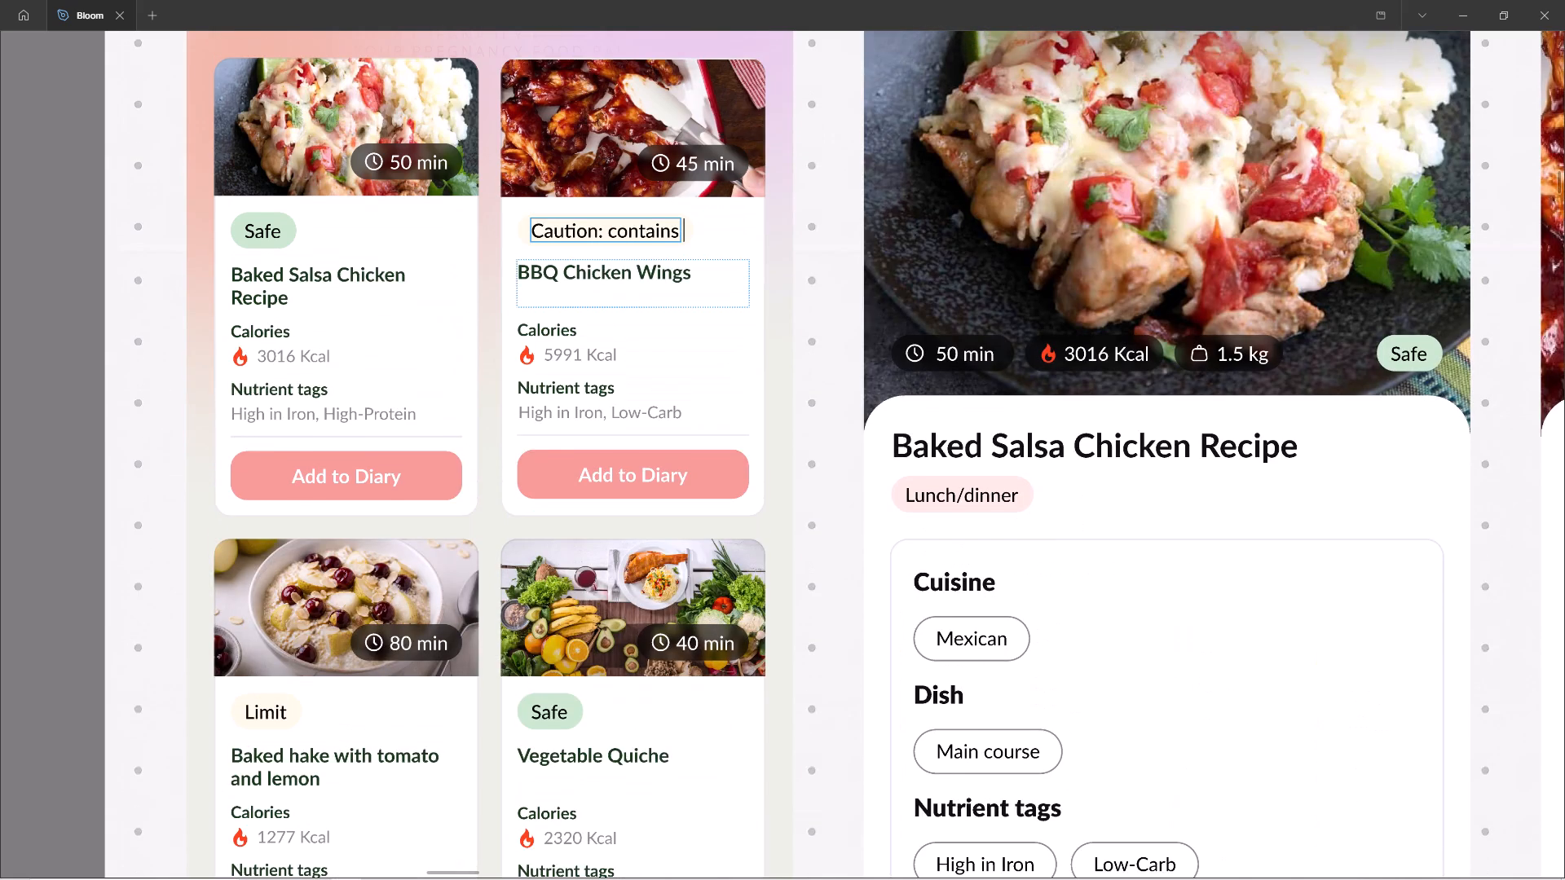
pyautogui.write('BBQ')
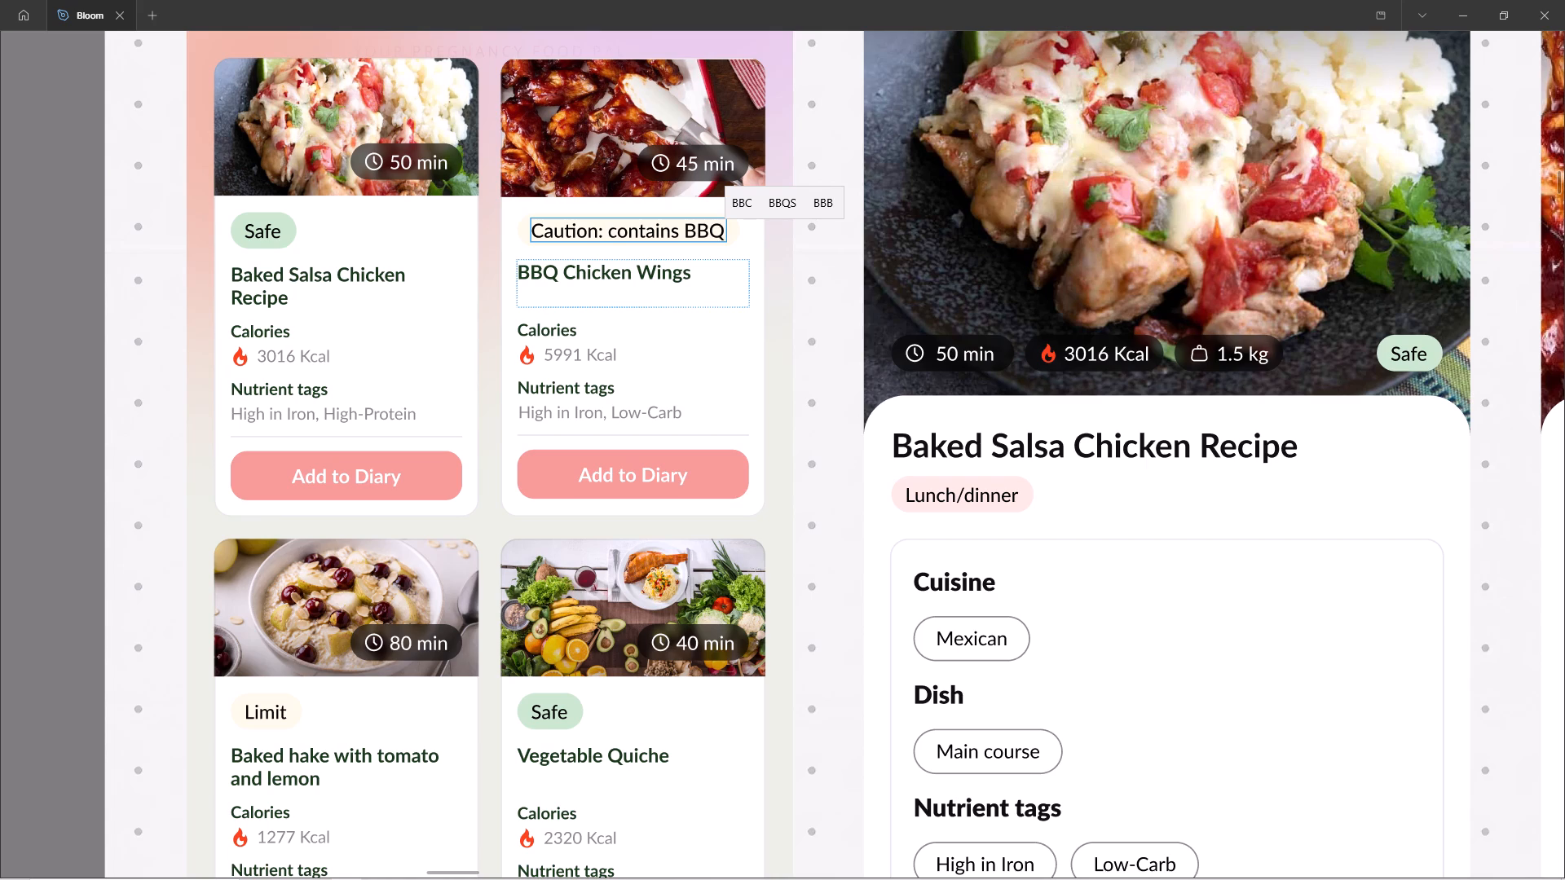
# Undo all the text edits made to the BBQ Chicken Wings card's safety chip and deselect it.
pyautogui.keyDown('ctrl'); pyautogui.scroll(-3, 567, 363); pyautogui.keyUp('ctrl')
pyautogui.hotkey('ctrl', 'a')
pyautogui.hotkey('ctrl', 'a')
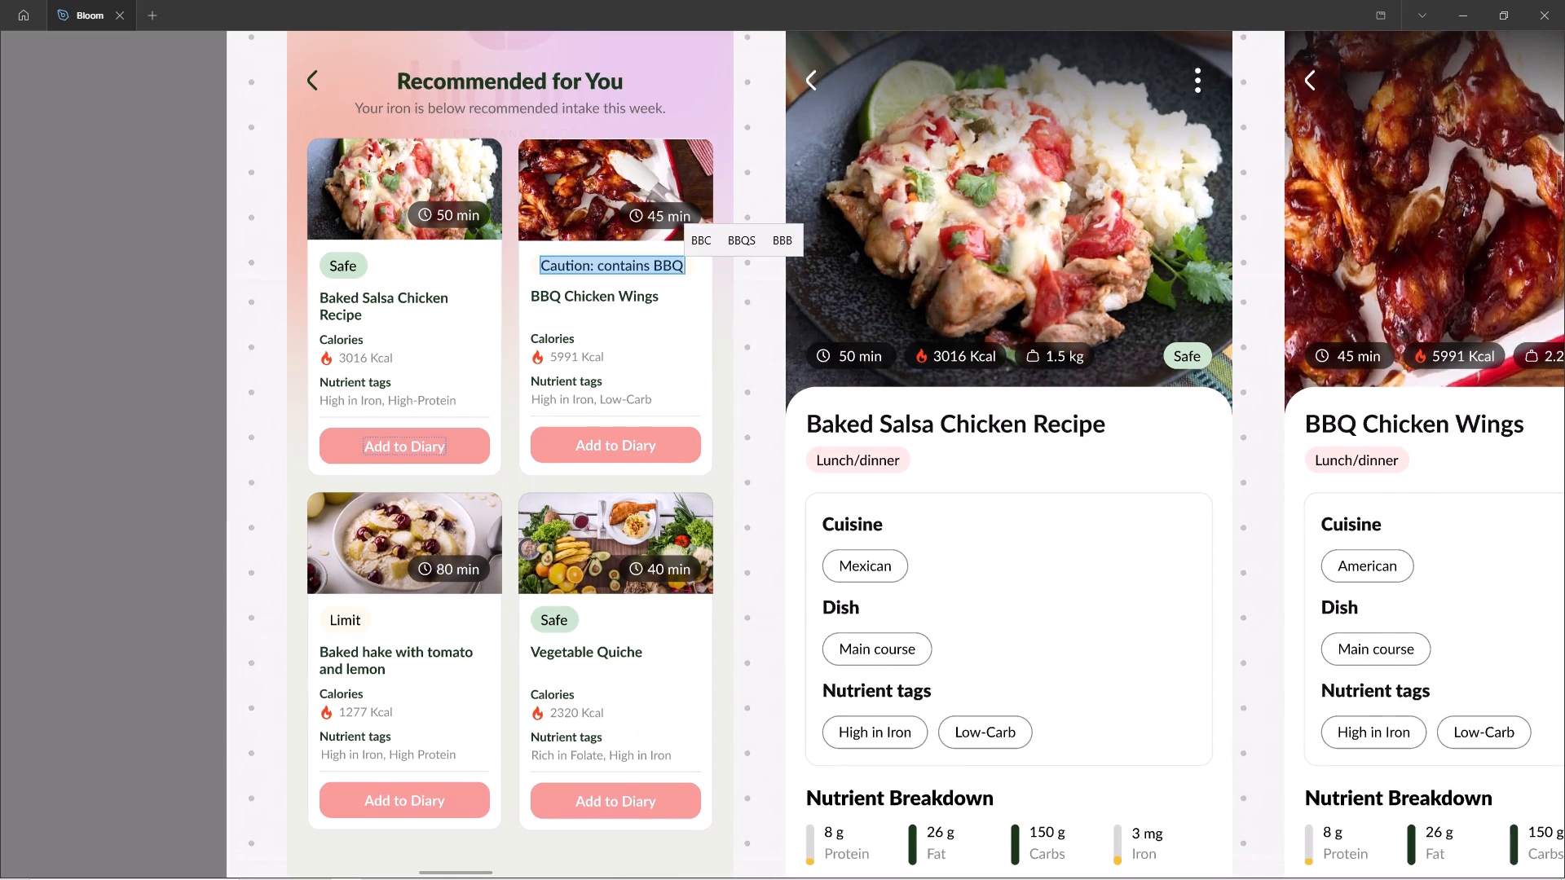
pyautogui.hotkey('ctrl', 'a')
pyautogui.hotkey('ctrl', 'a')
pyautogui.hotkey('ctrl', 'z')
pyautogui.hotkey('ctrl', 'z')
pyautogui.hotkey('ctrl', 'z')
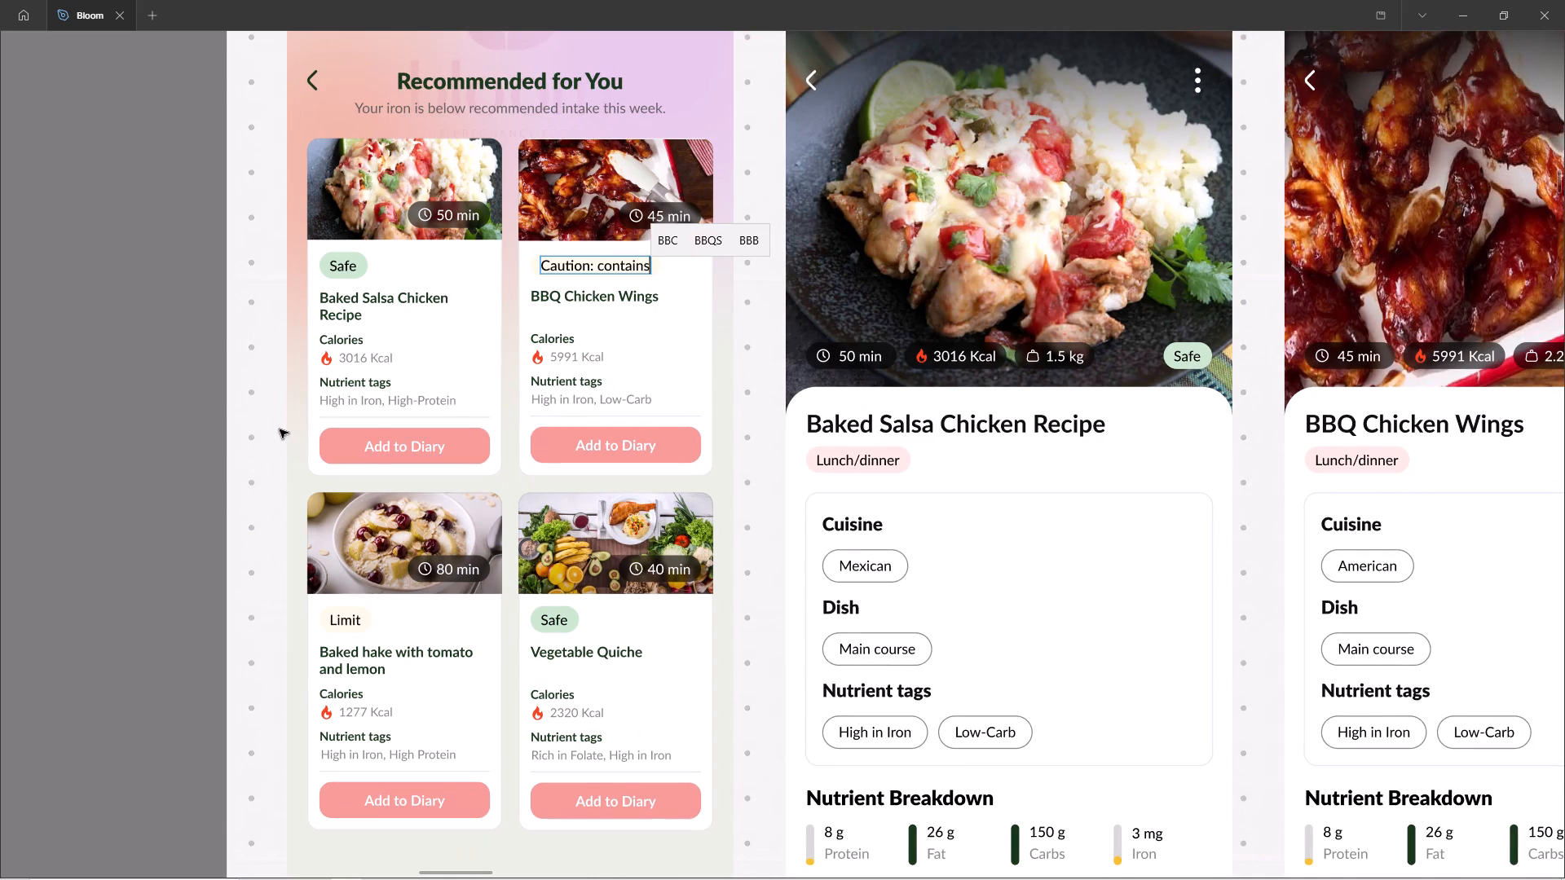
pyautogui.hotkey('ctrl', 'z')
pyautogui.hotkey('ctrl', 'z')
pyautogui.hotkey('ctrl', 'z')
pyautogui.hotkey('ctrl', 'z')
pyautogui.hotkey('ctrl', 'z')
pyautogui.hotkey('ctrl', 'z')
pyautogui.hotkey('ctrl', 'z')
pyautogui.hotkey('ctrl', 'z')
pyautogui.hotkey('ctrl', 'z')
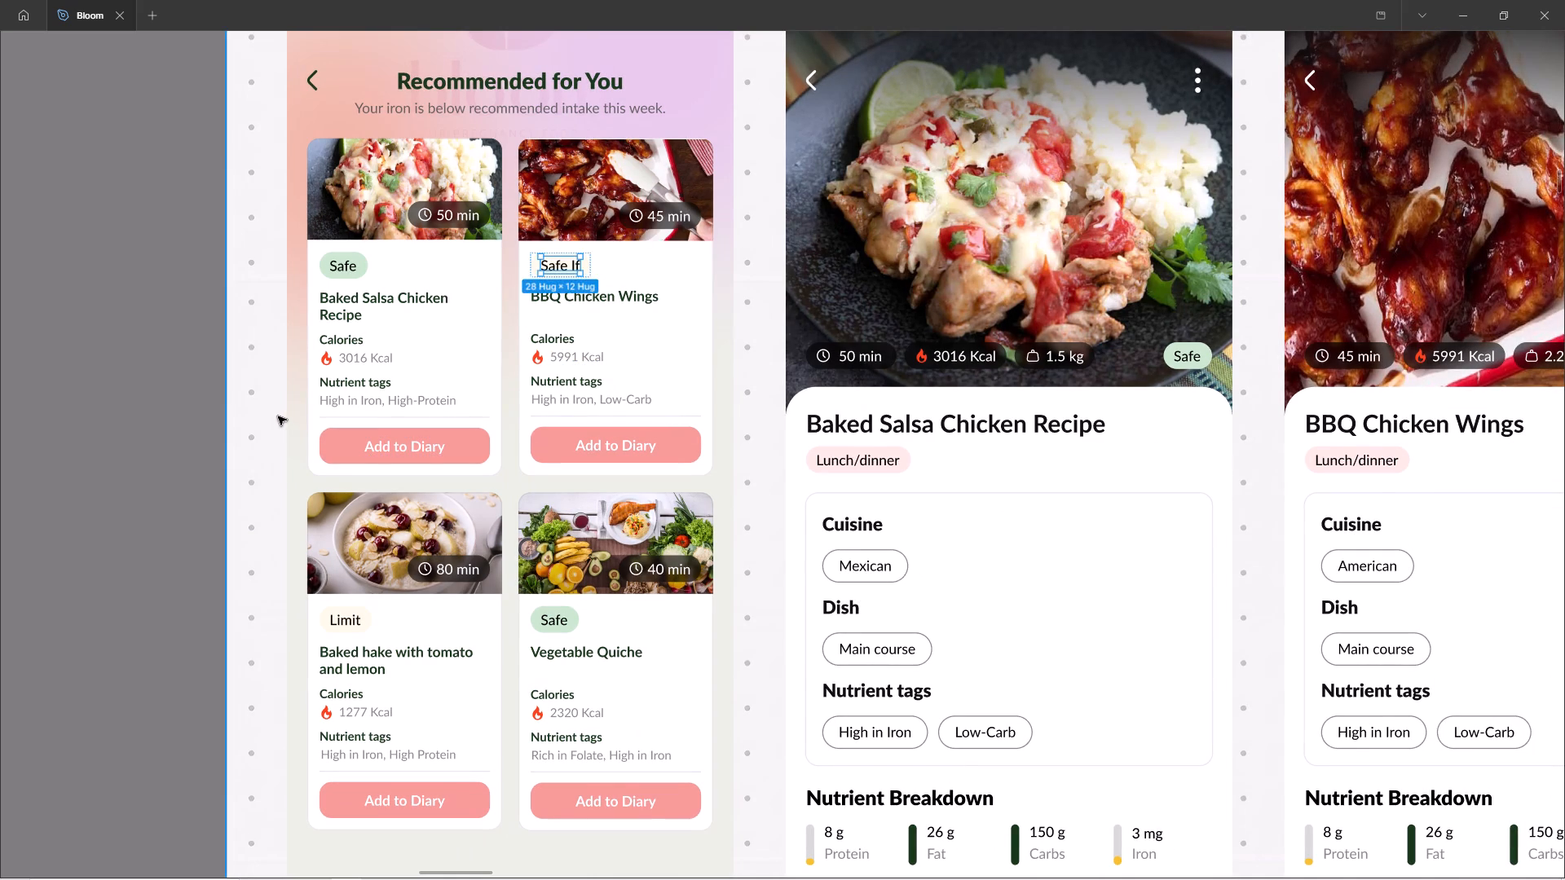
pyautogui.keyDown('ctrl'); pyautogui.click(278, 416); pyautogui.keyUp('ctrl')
# Reread the client's Basecamp feedback on the recipe cards' safety chip and the inline ingredient warning.
pyautogui.hotkey('alt', 'Tab')
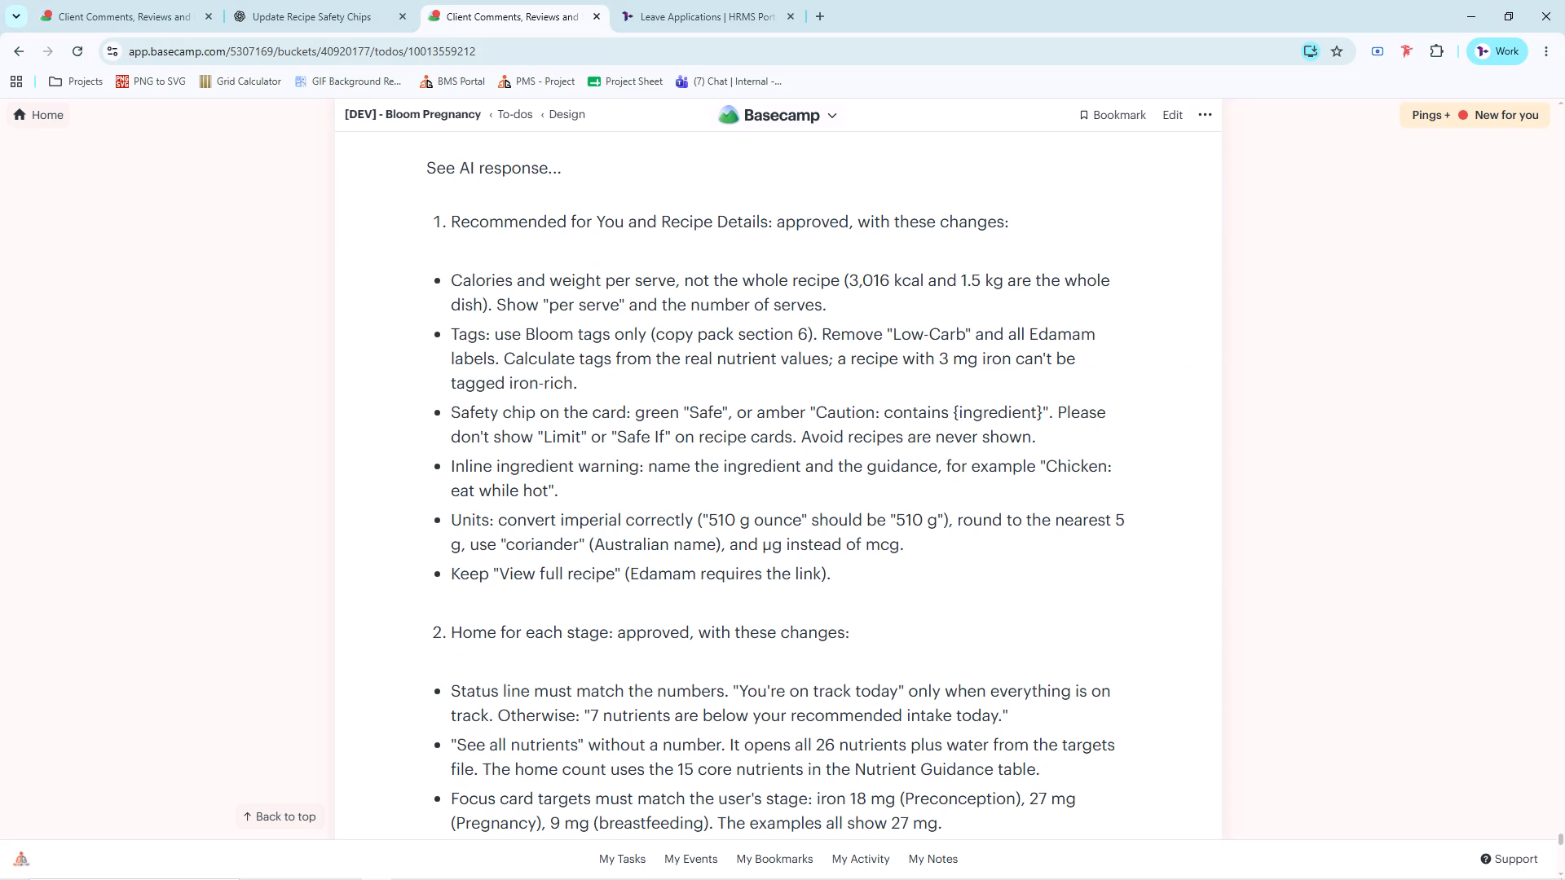
pyautogui.click(534, 438)
pyautogui.click(553, 433)
pyautogui.click(572, 425)
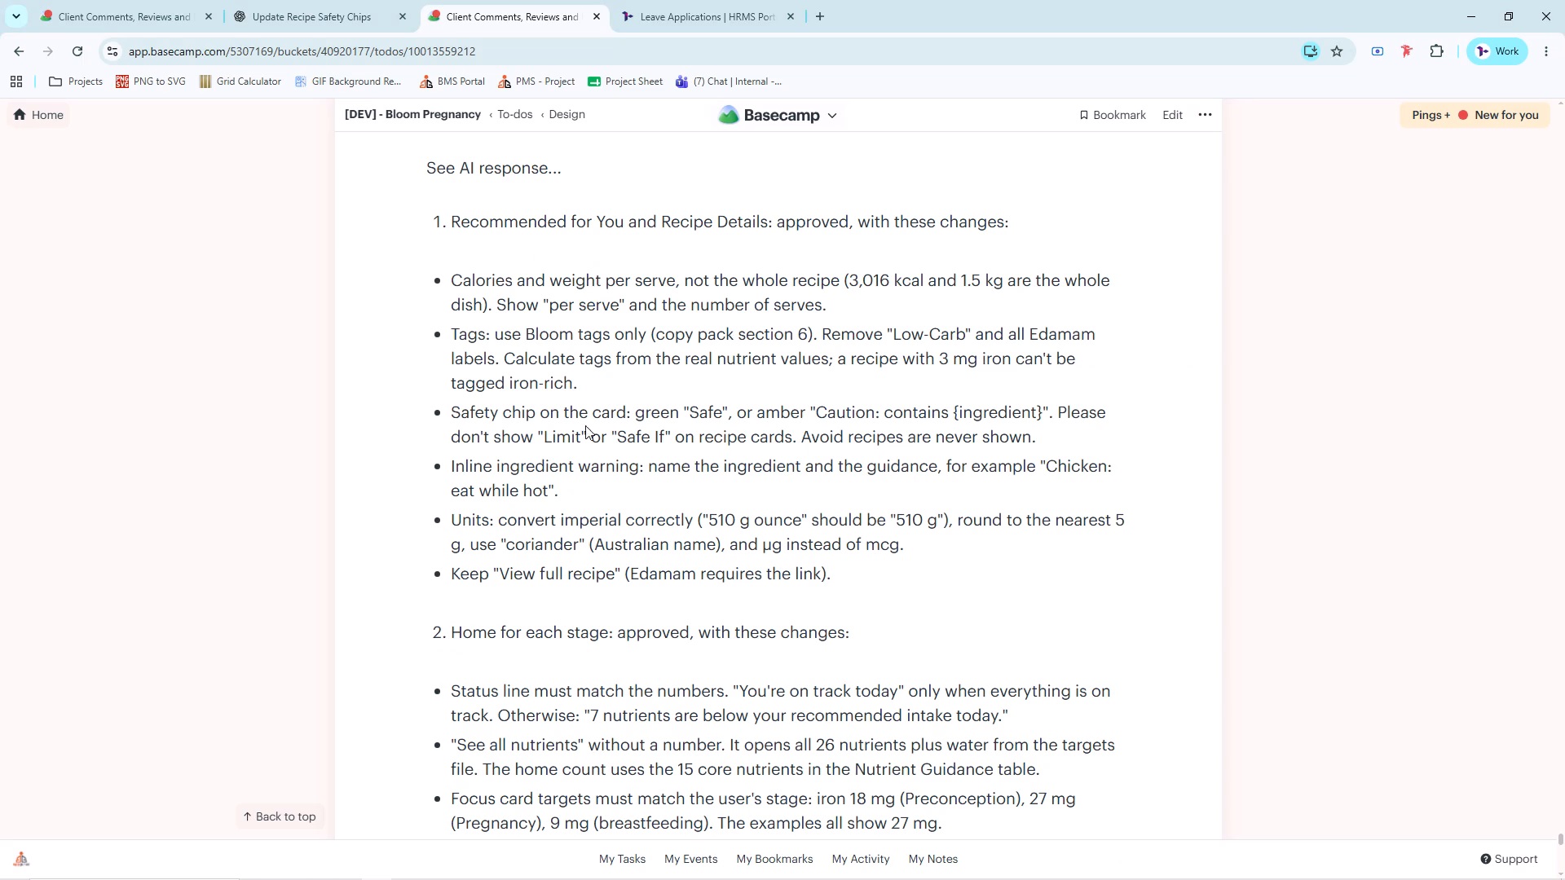
pyautogui.click(590, 425)
pyautogui.click(642, 426)
pyautogui.click(687, 426)
pyautogui.click(738, 430)
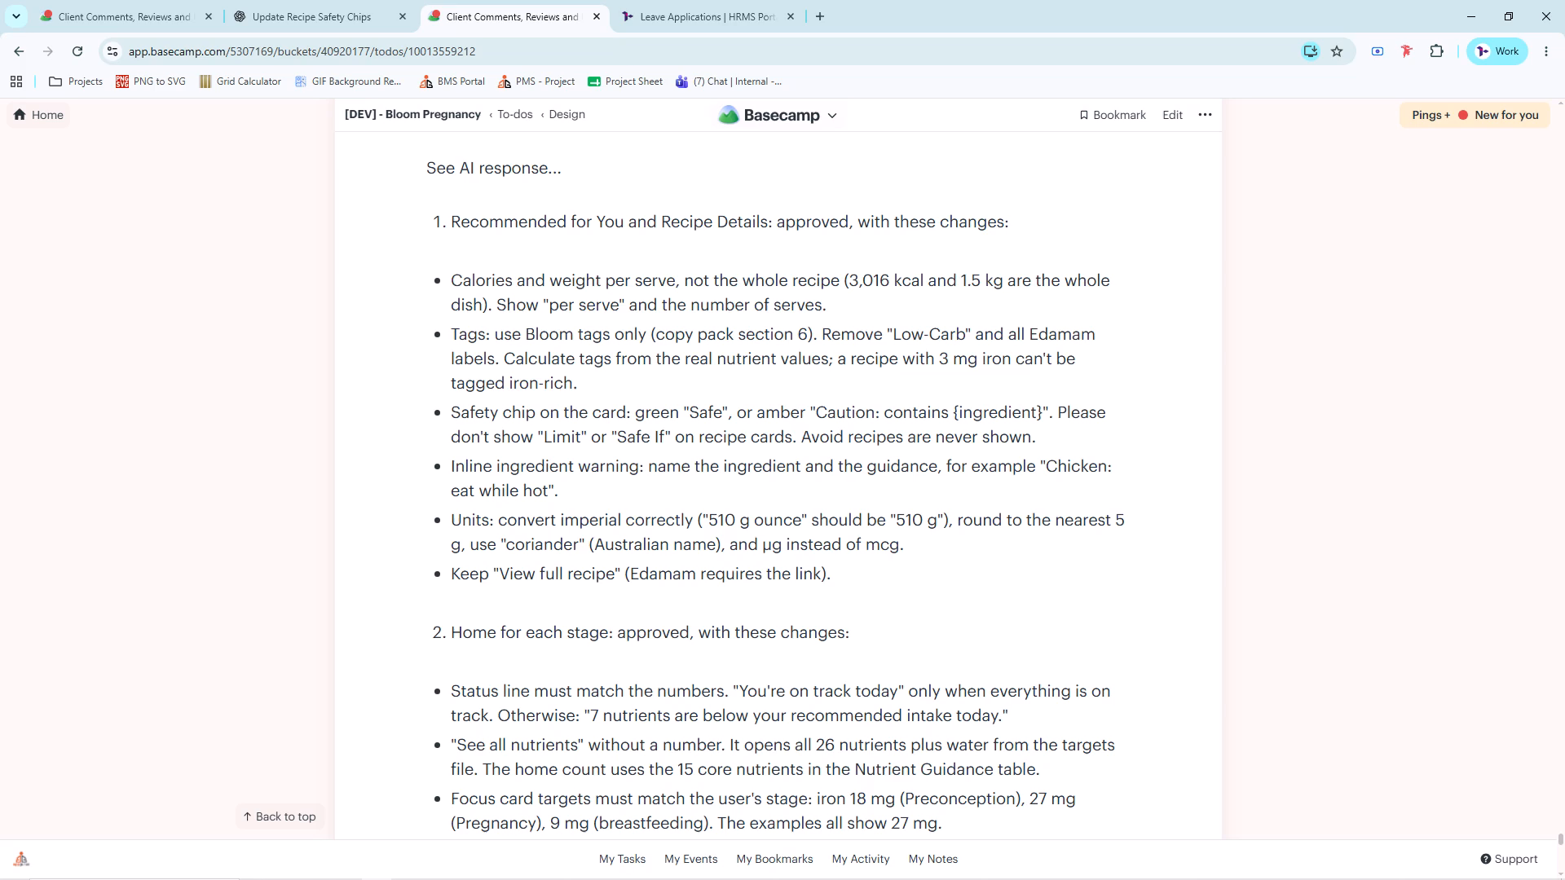
pyautogui.click(738, 439)
pyautogui.doubleClick(786, 428)
pyautogui.click(857, 428)
pyautogui.click(918, 433)
pyautogui.click(1003, 437)
pyautogui.click(497, 468)
# In Figma, replace the drumettes warning text in the BBQ Chicken Wings ingredients with "Chicken: eat while hot", copied from the Basecamp feedback.
pyautogui.hotkey('alt', 'Tab')
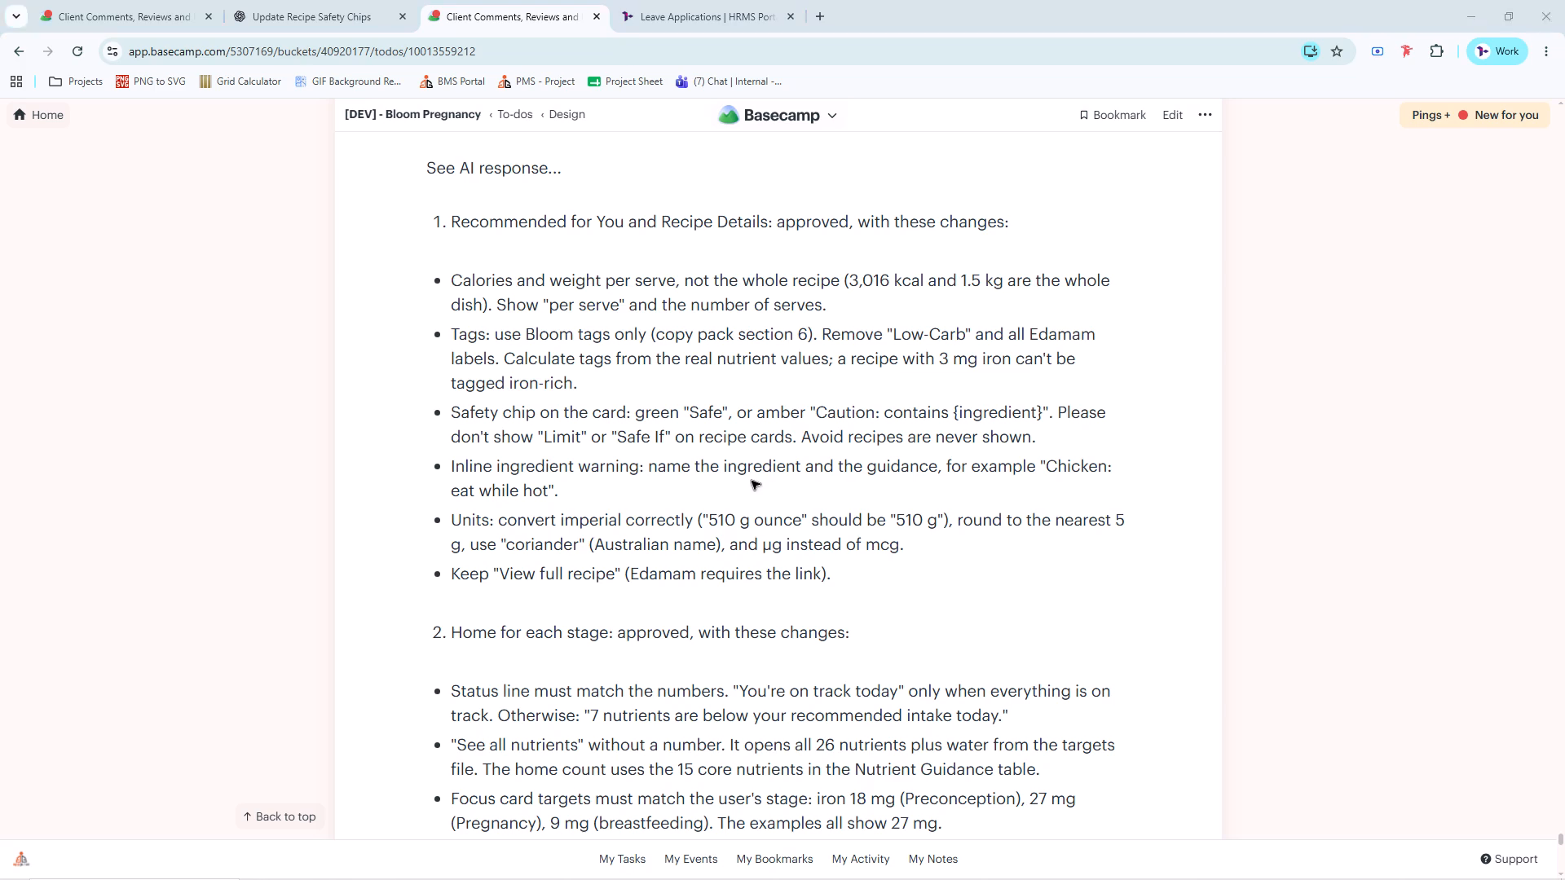
pyautogui.keyDown('ctrl'); pyautogui.scroll(-7, 600, 409); pyautogui.keyUp('ctrl')
pyautogui.scroll(-6, 1029, 645)
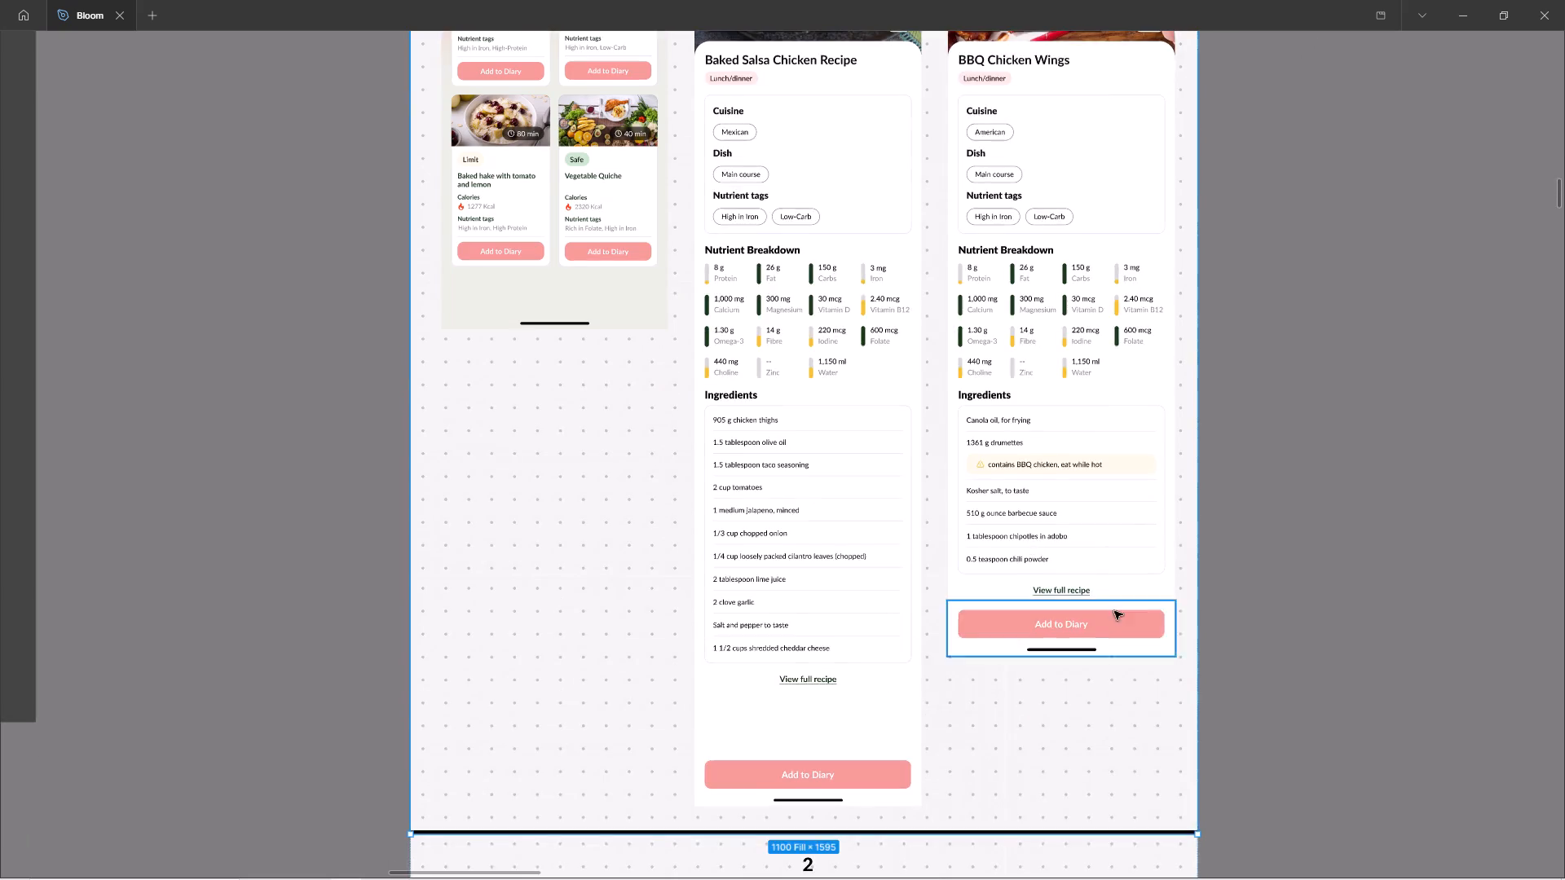
pyautogui.keyDown('ctrl'); pyautogui.scroll(9, 1126, 524); pyautogui.keyUp('ctrl')
pyautogui.scroll(3, 893, 350)
pyautogui.hotkey('alt', 'Tab')
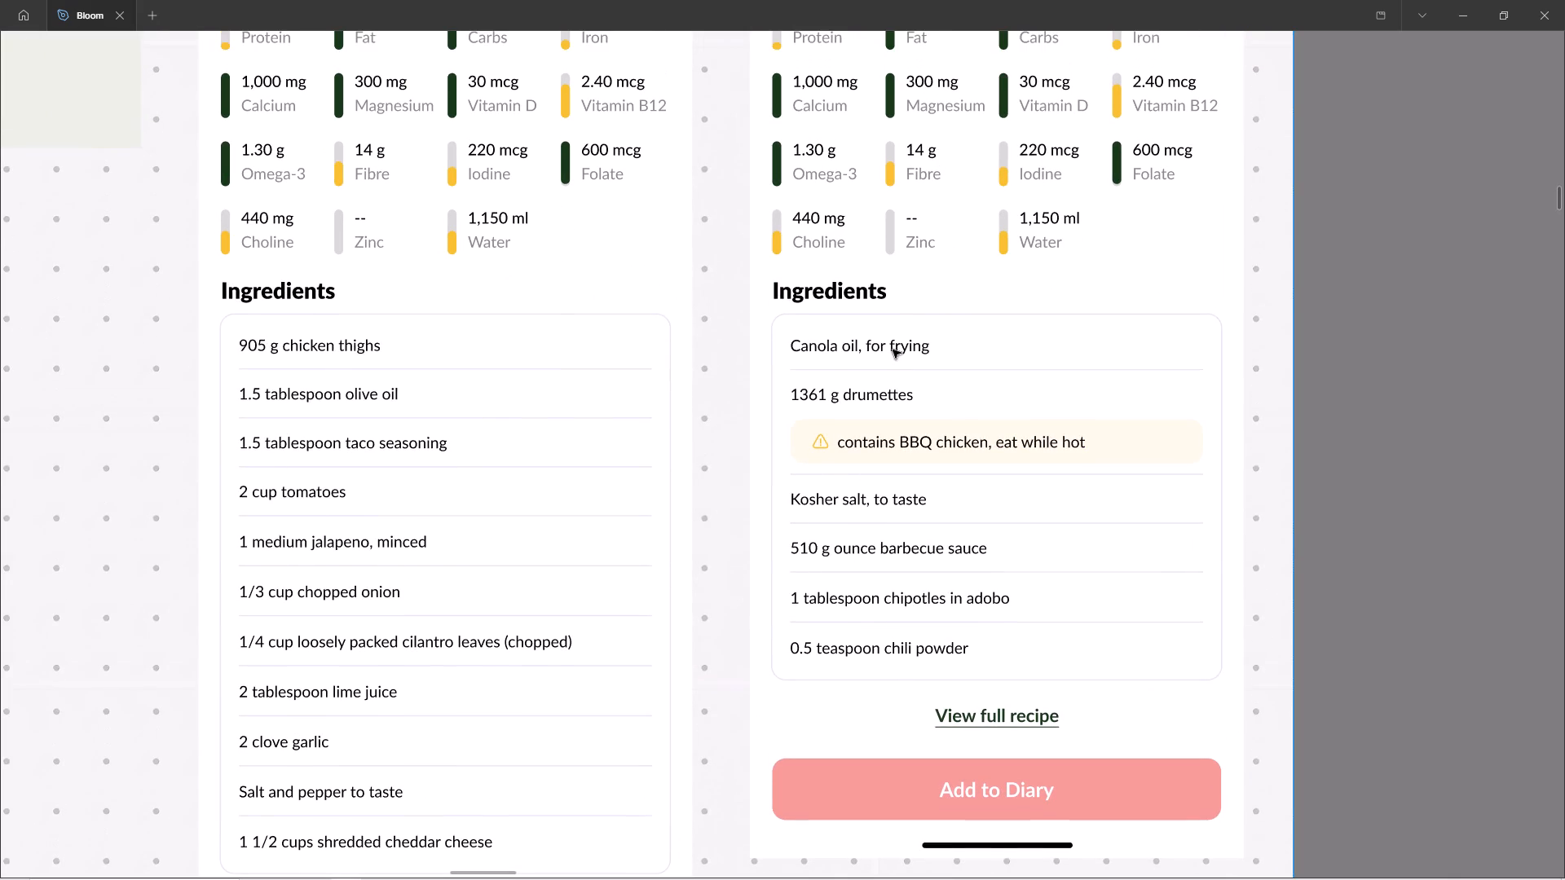
pyautogui.hotkey('alt', 'Tab')
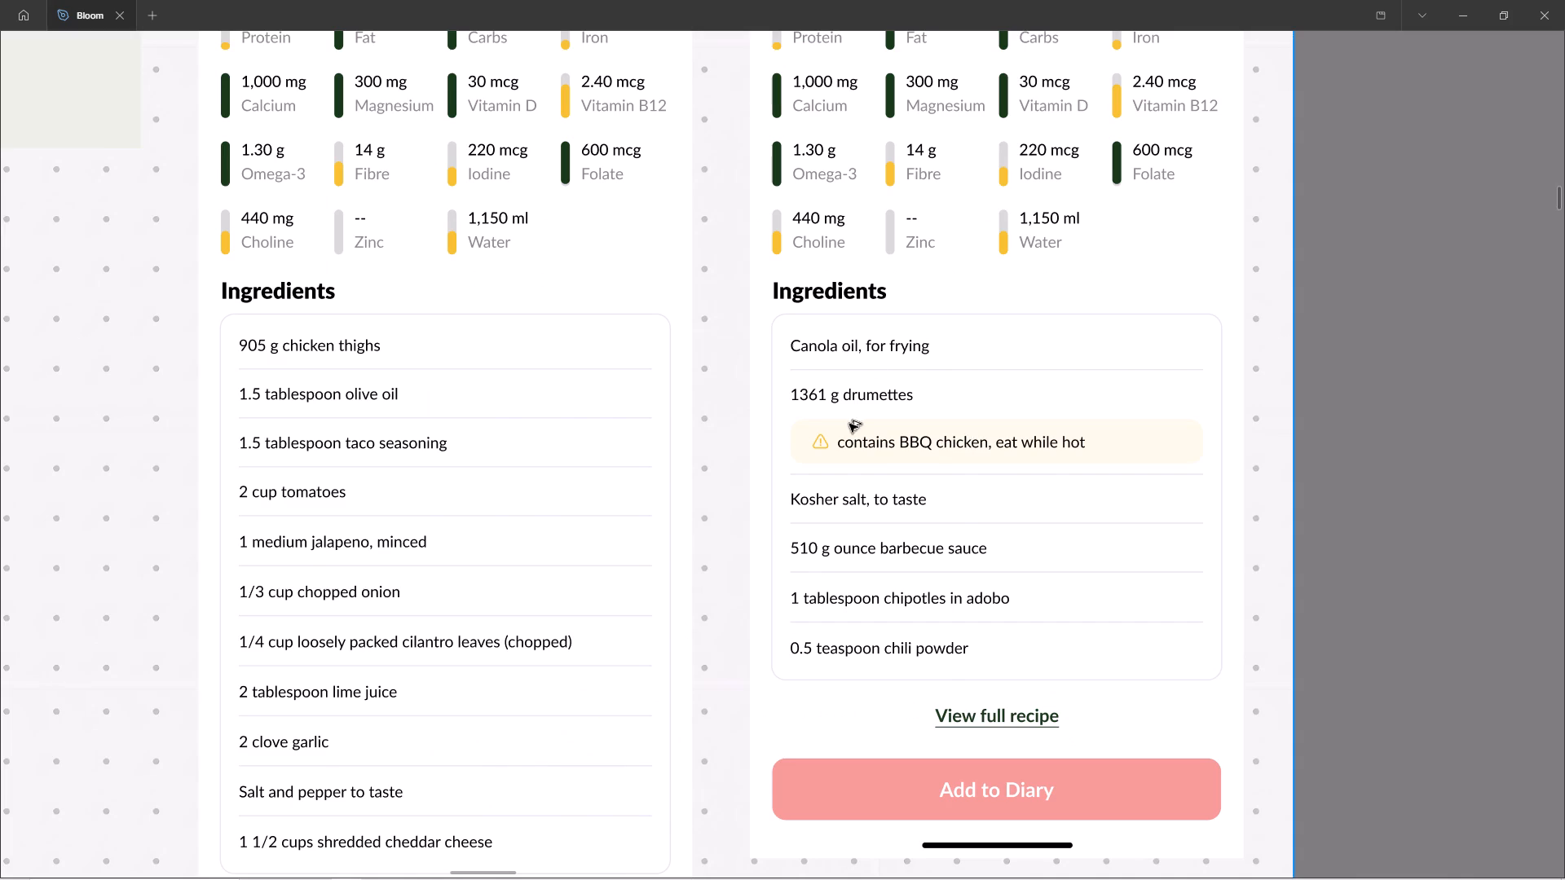
pyautogui.hotkey('alt', 'Tab')
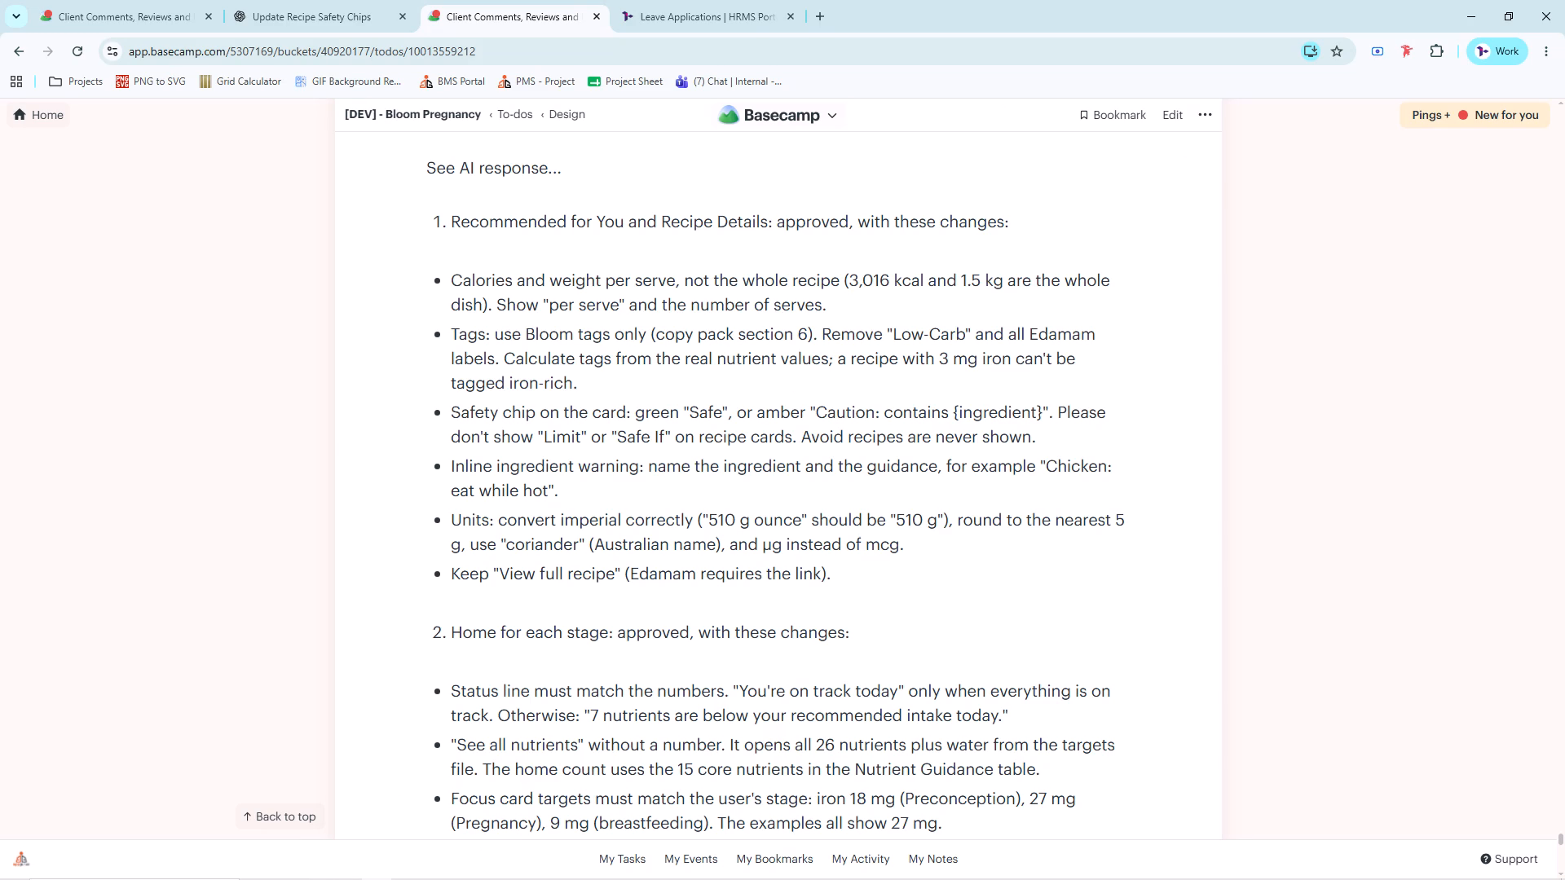
pyautogui.moveTo(1047, 468); pyautogui.dragTo(552, 495)
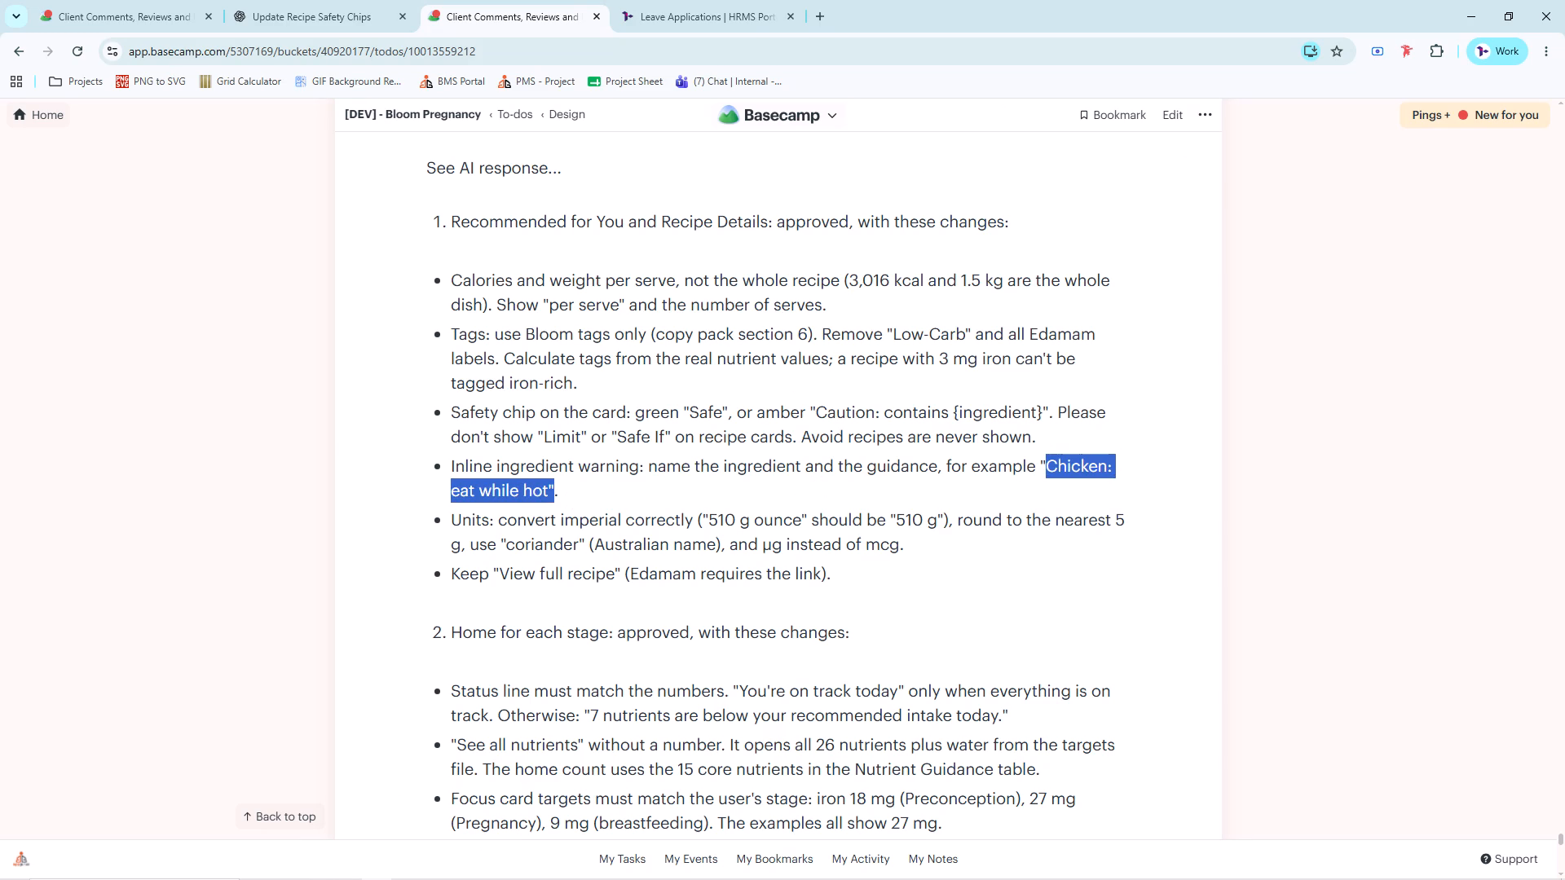
pyautogui.moveTo(552, 495); pyautogui.dragTo(549, 495)
pyautogui.hotkey('ctrl', 'c')
pyautogui.hotkey('ctrl', 'c')
pyautogui.hotkey('ctrl', 'c')
pyautogui.hotkey('alt', 'Tab')
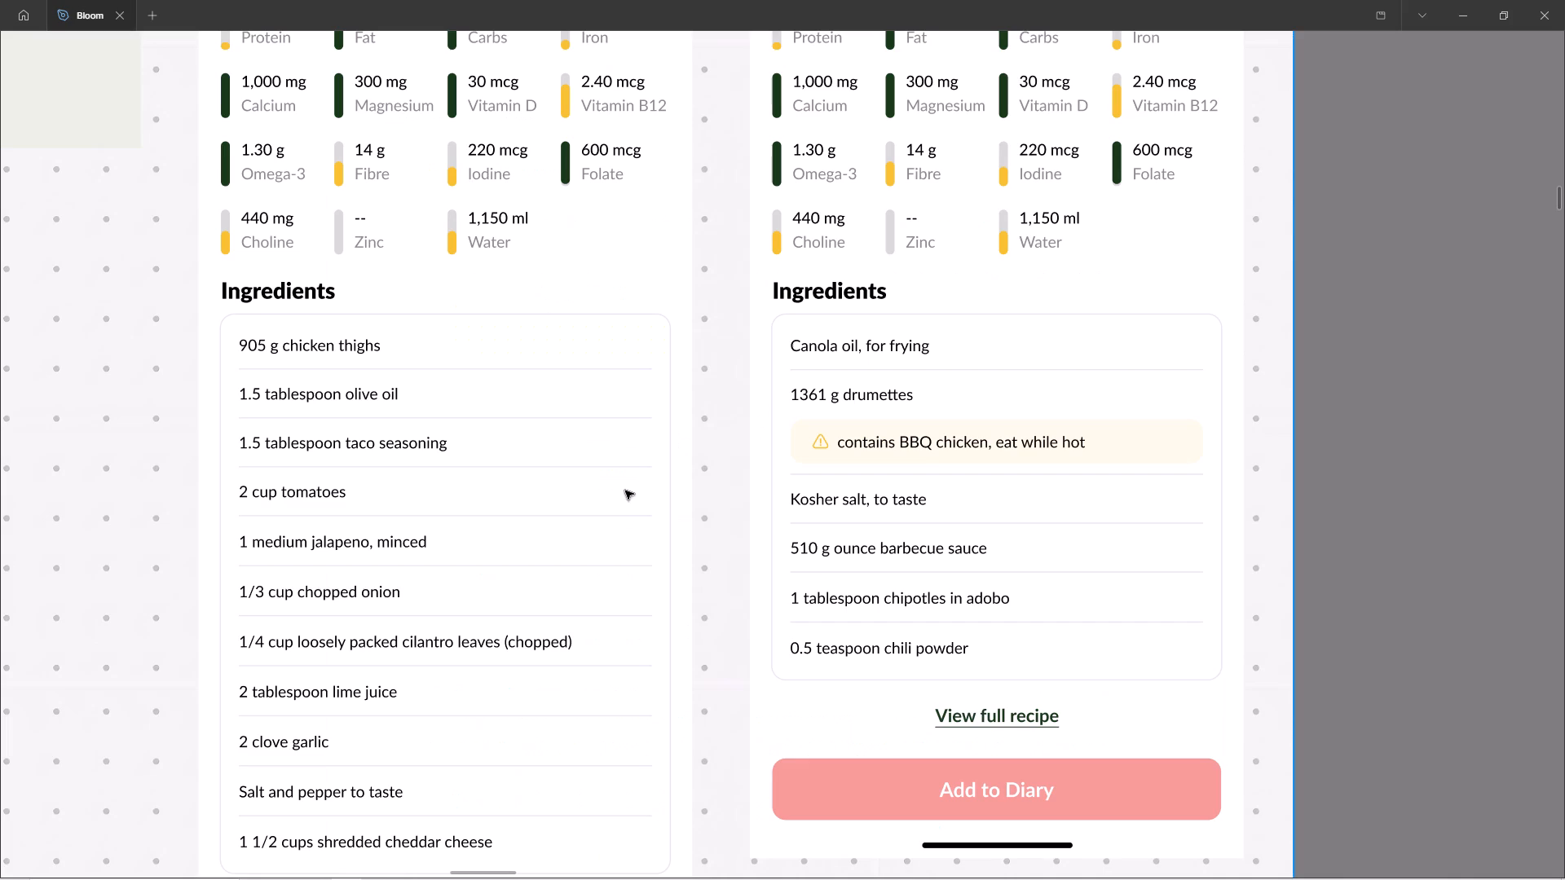
pyautogui.keyDown('ctrl'); pyautogui.doubleClick(932, 449); pyautogui.keyUp('ctrl')
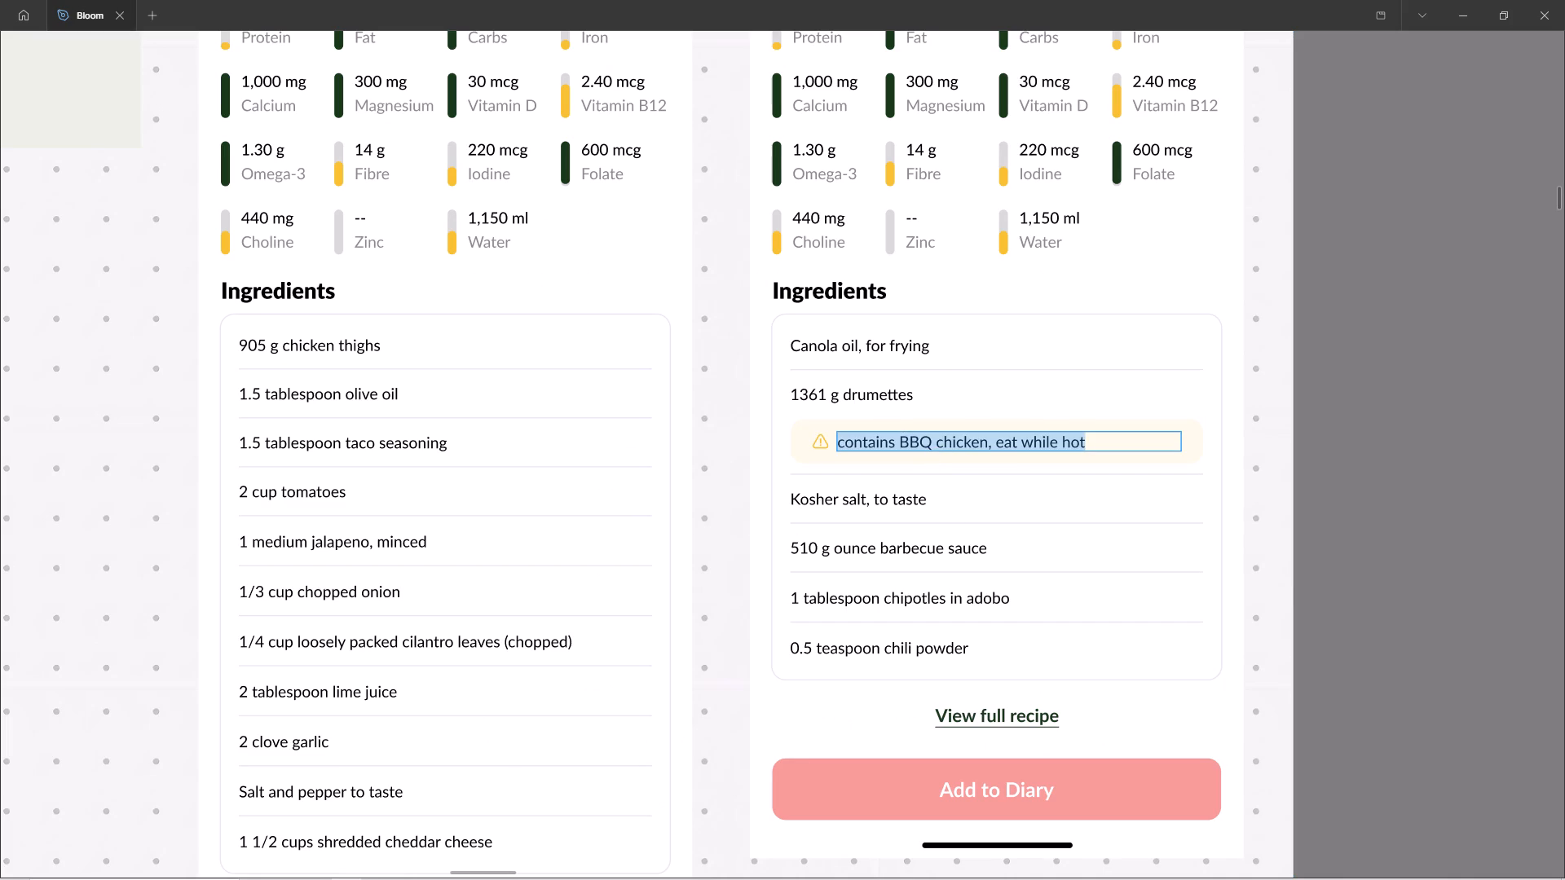
pyautogui.hotkey('ctrl', 'shift', 'v')
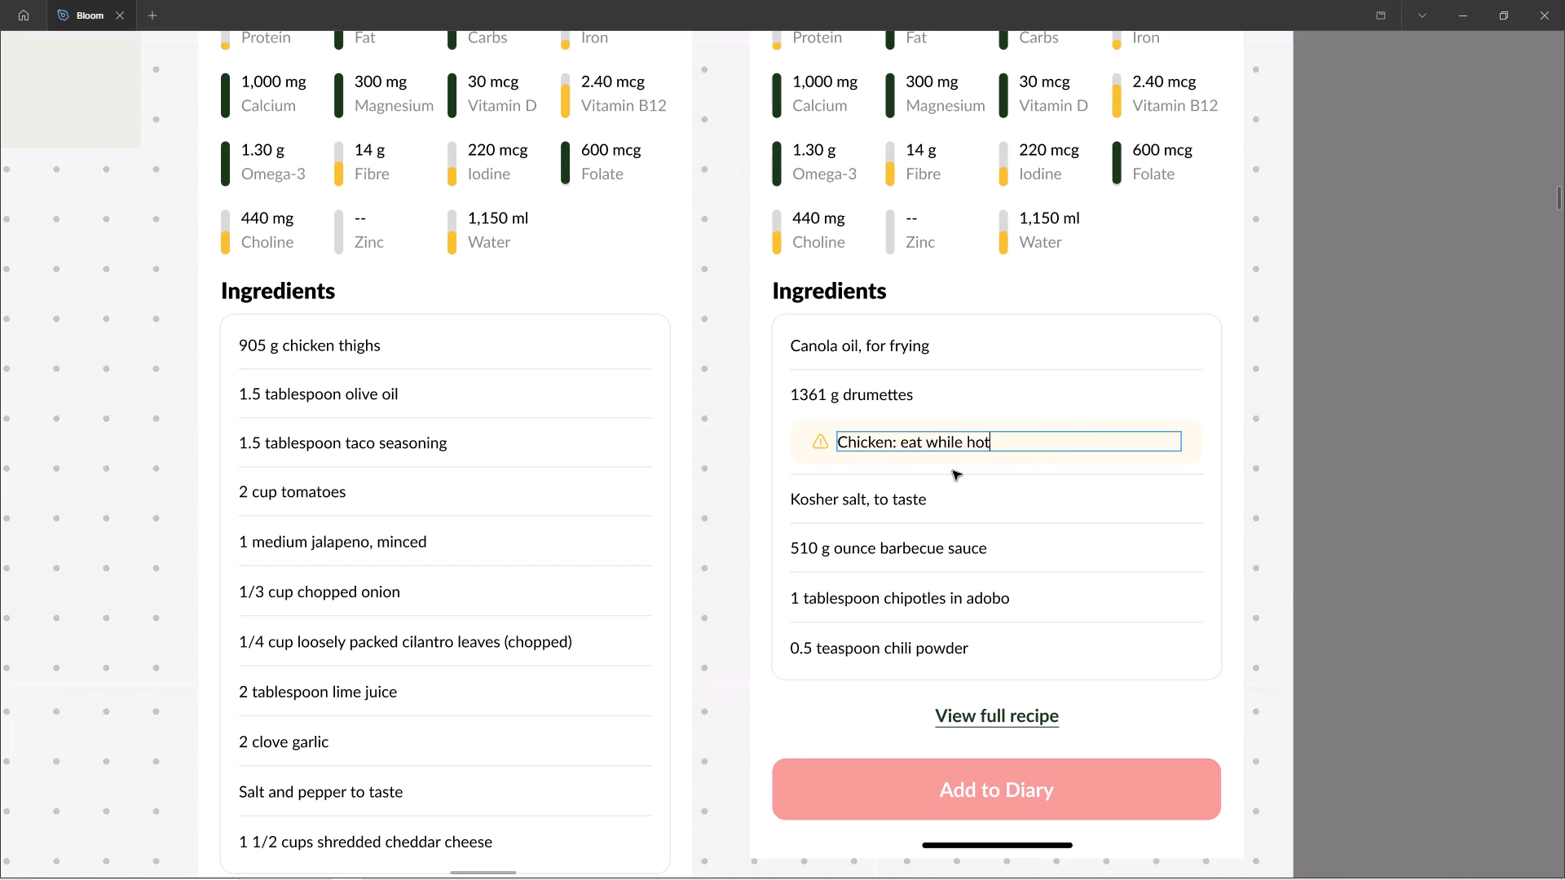
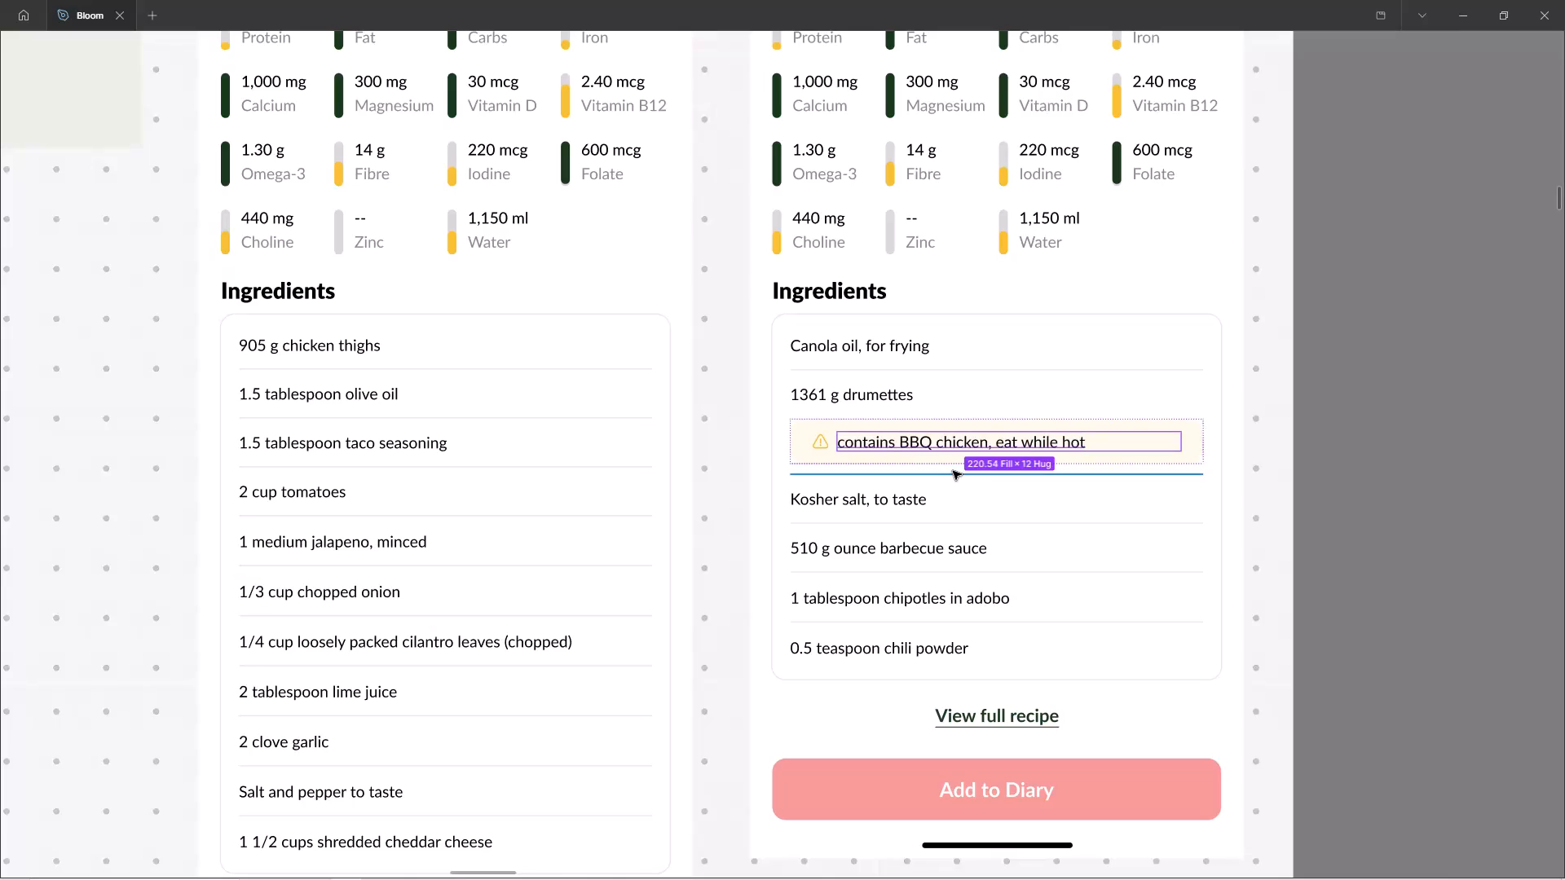
# Replace "contains BBQ chicken," in the BBQ Chicken Wings ingredient warning with "drumettes", copied from the ingredient line above it.
pyautogui.hotkey('alt', 'Tab')
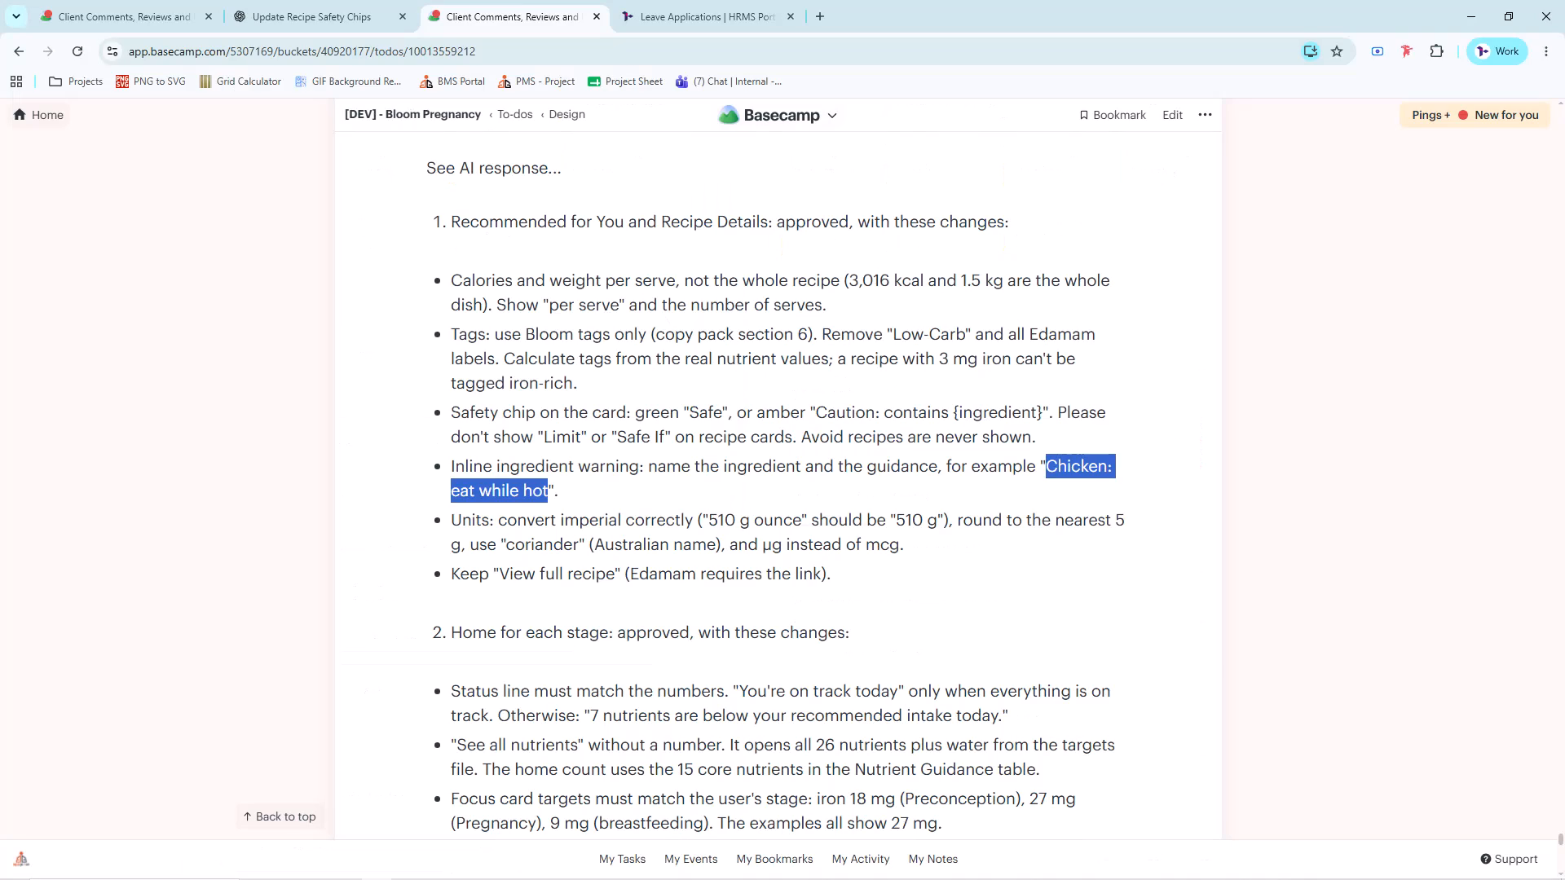
pyautogui.hotkey('alt', 'Tab')
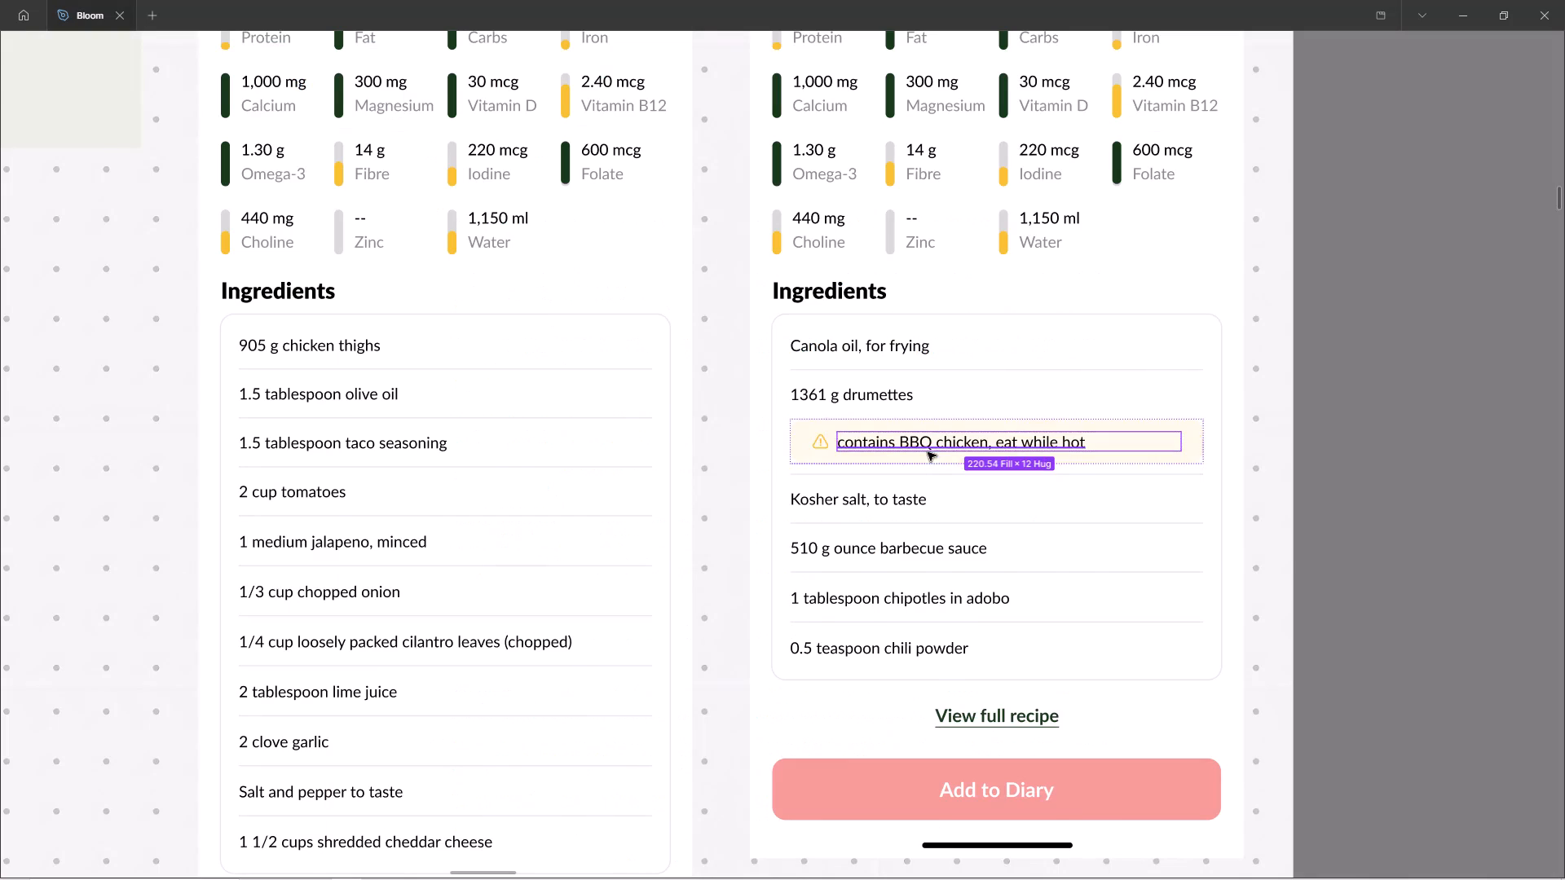
pyautogui.hotkey('alt', 'Tab')
pyautogui.hotkey('alt', 'Tab')
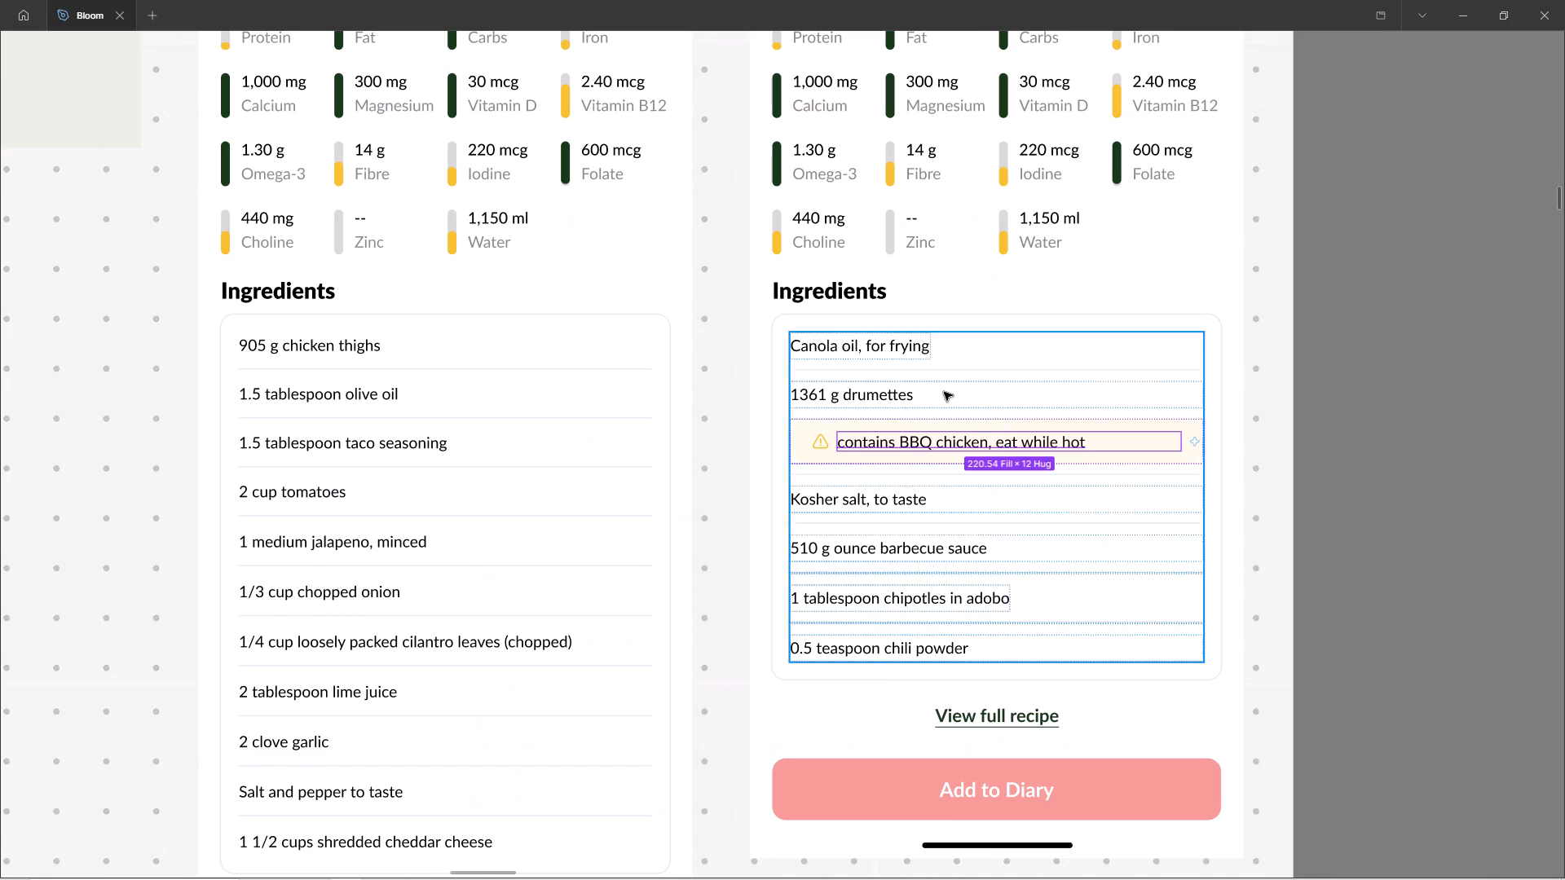
pyautogui.keyDown('ctrl'); pyautogui.scroll(3, 949, 390); pyautogui.keyUp('ctrl')
pyautogui.keyDown('ctrl'); pyautogui.tripleClick(863, 400); pyautogui.keyUp('ctrl')
pyautogui.keyDown('ctrl'); pyautogui.doubleClick(841, 398); pyautogui.keyUp('ctrl')
pyautogui.hotkey('ctrl', 'c')
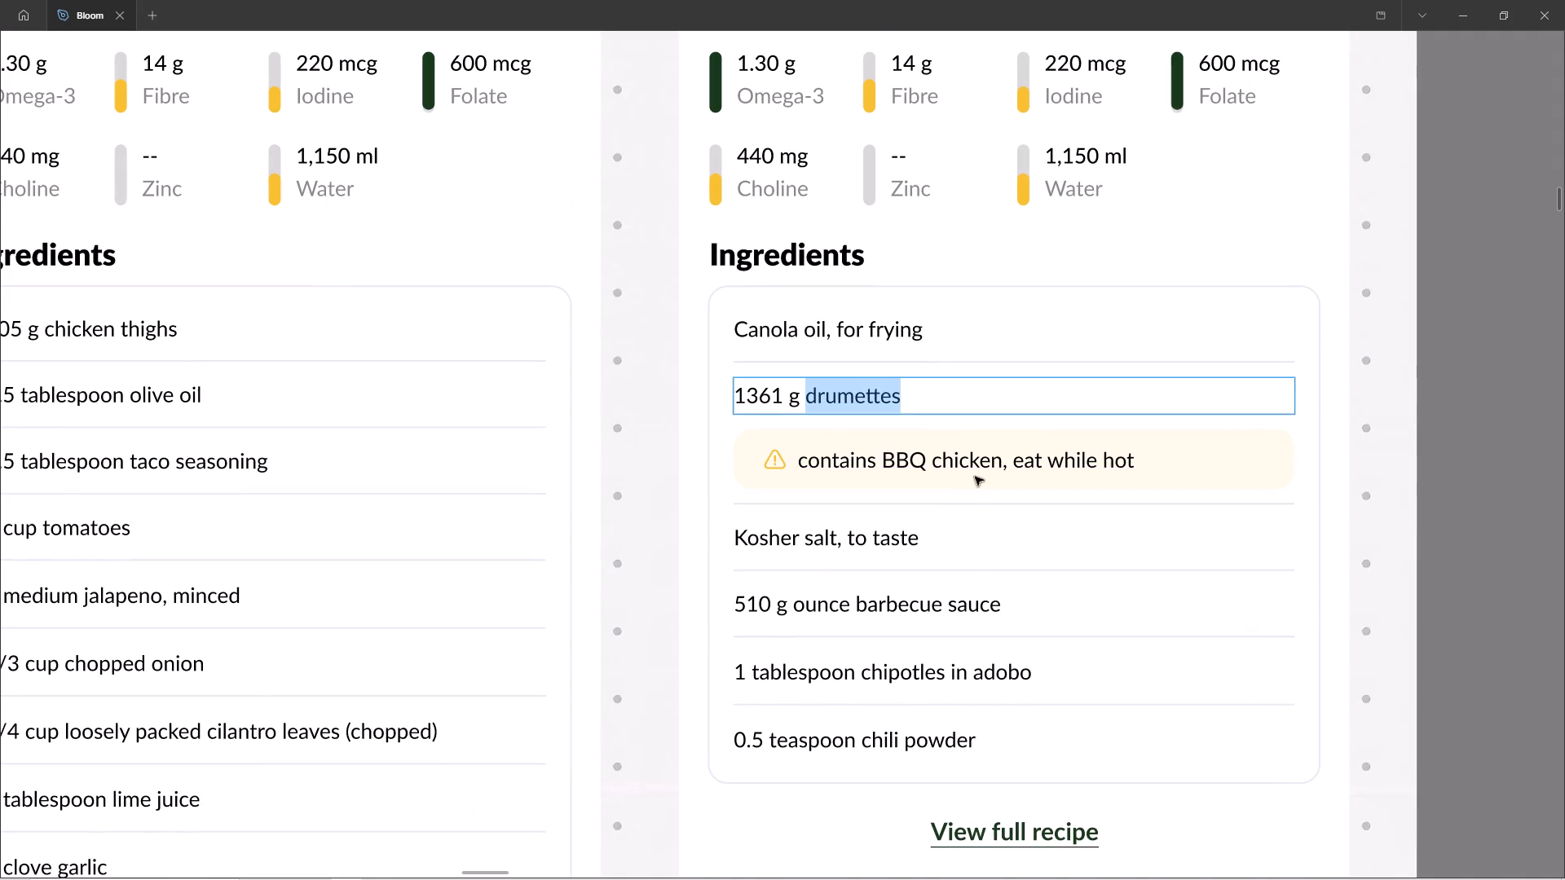
pyautogui.moveTo(1007, 463); pyautogui.dragTo(763, 482)
pyautogui.hotkey('ctrl', 'shift', 'v')
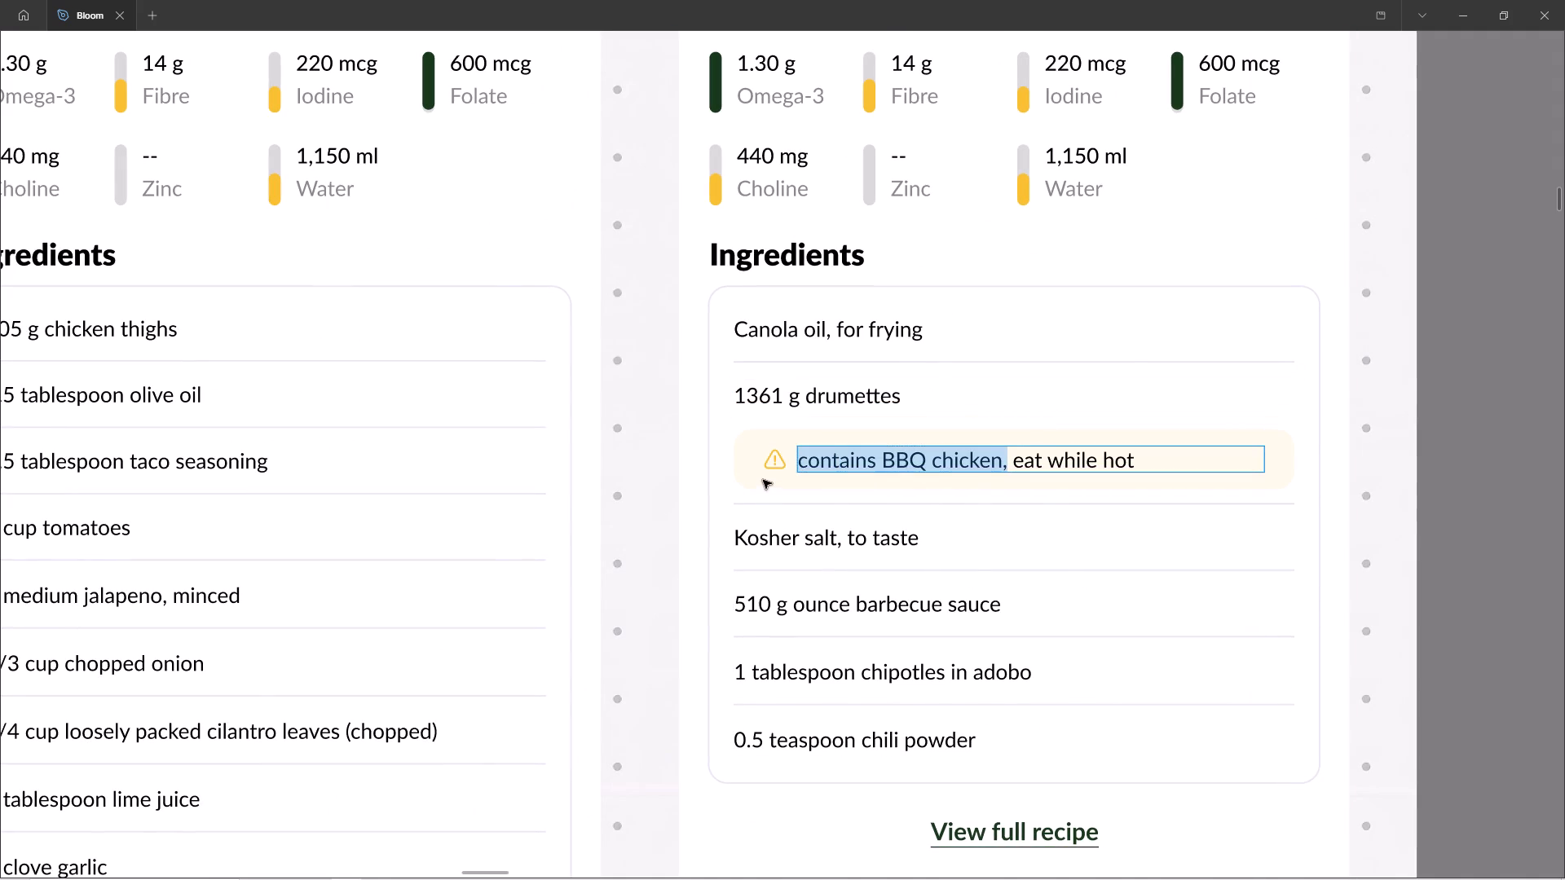
# Check the Basecamp example wording and format the BBQ Chicken Wings warning as "Drumettes: eat while hot", with a colon and capital D.
pyautogui.hotkey('alt', 'Tab')
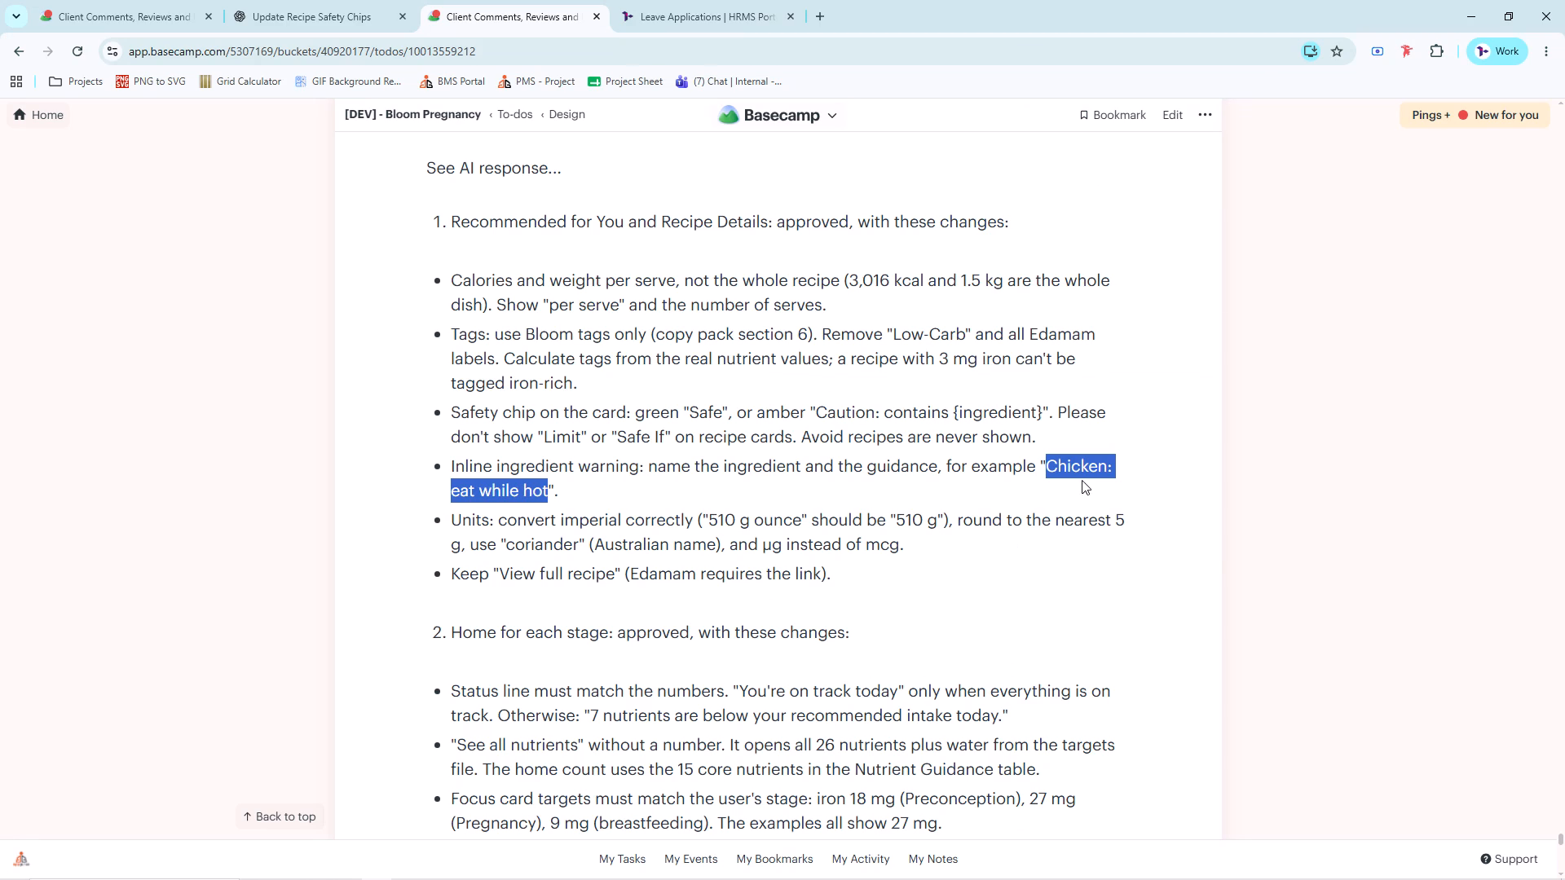
pyautogui.hotkey('alt', 'Tab')
pyautogui.hotkey('alt', 'Tab')
pyautogui.hotkey('alt', 'Tab')
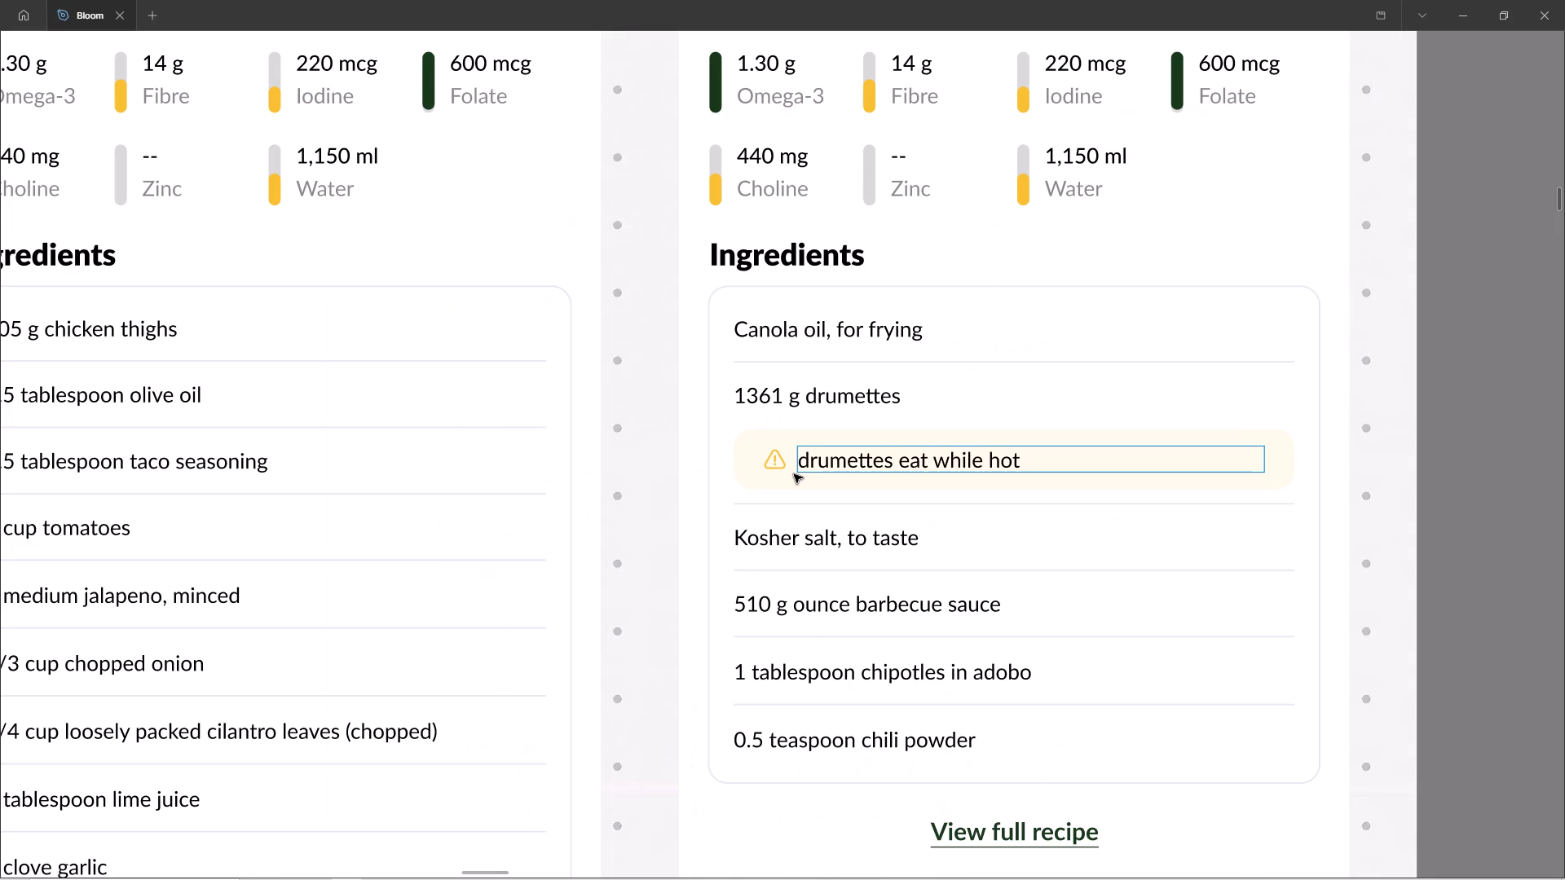
pyautogui.hotkey('shift', ':')
pyautogui.hotkey('ctrl', 'a')
pyautogui.press('Left')
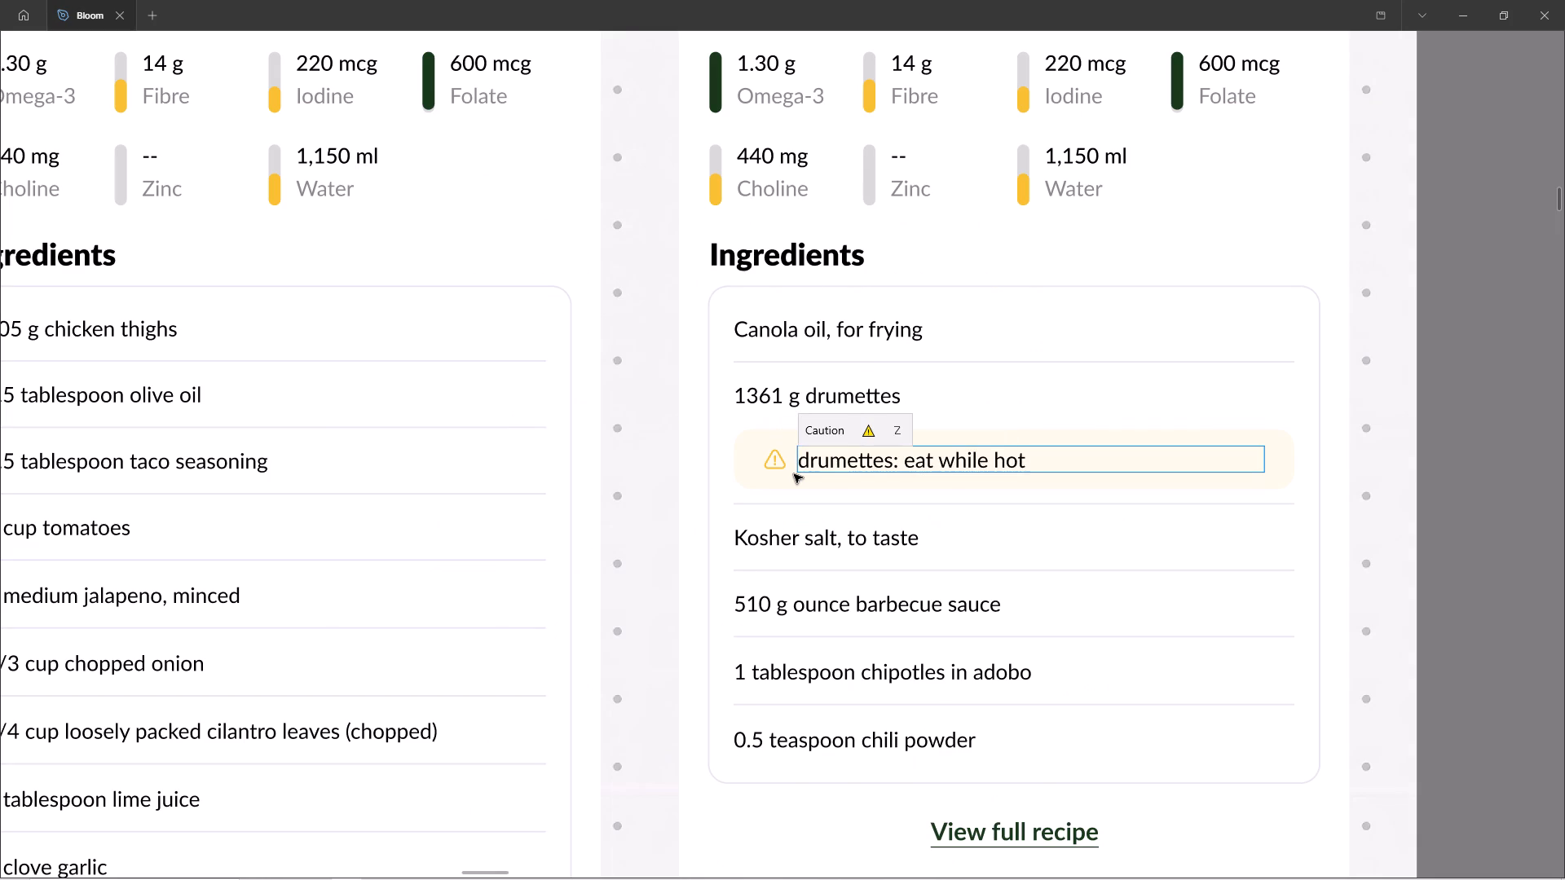
pyautogui.hotkey('shift', 'Right')
pyautogui.hotkey('shift', 'd')
pyautogui.keyDown('ctrl'); pyautogui.scroll(-5, 844, 442); pyautogui.keyUp('ctrl')
pyautogui.doubleClick(1429, 442)
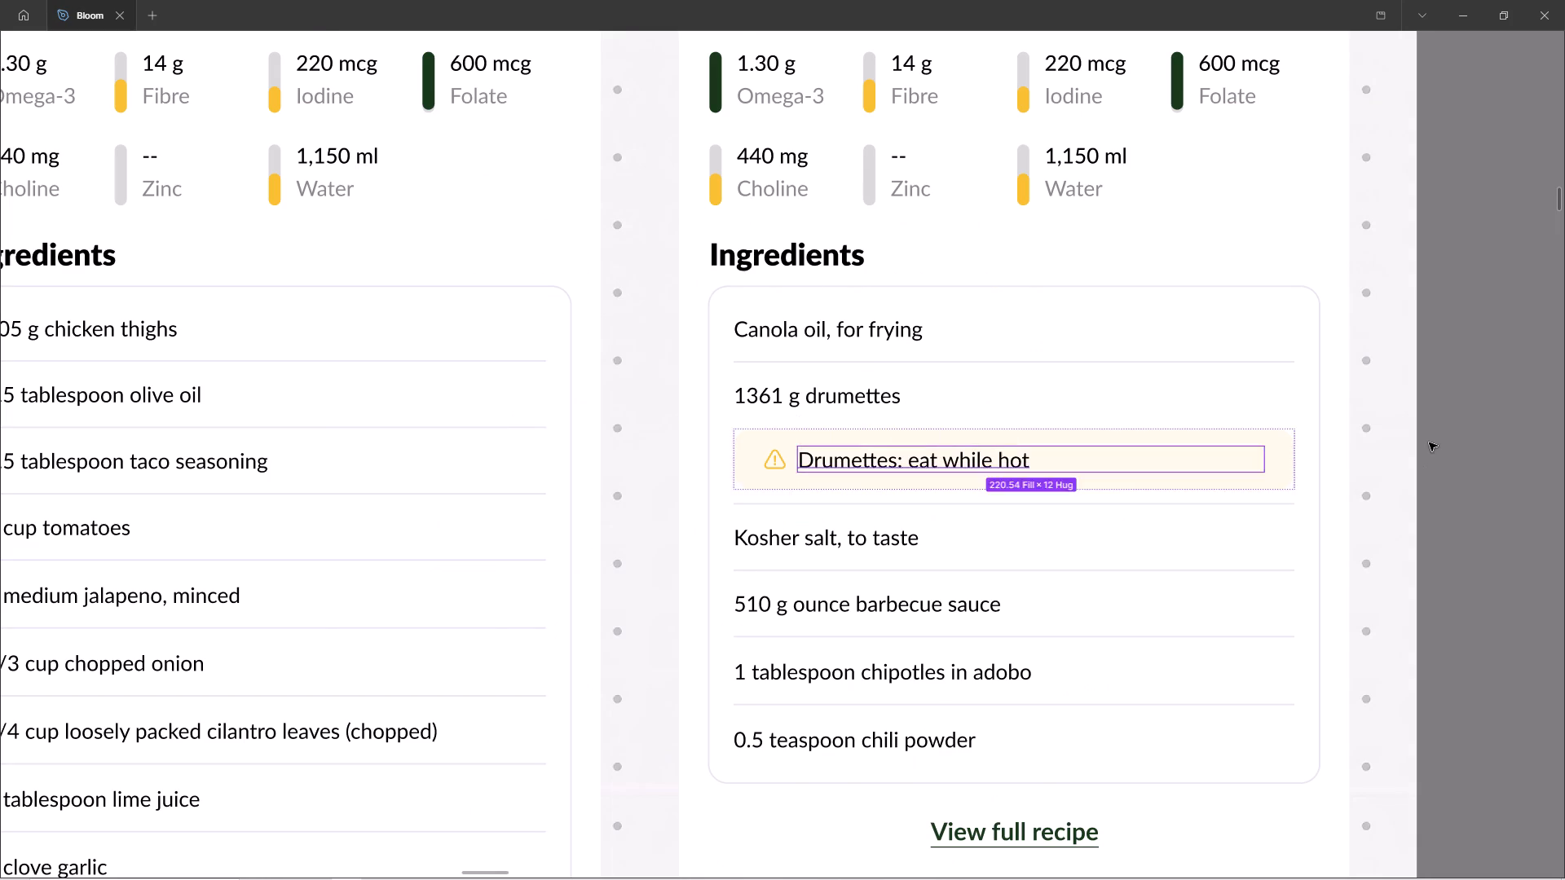
pyautogui.keyDown('ctrl'); pyautogui.scroll(-5, 1429, 442); pyautogui.keyUp('ctrl')
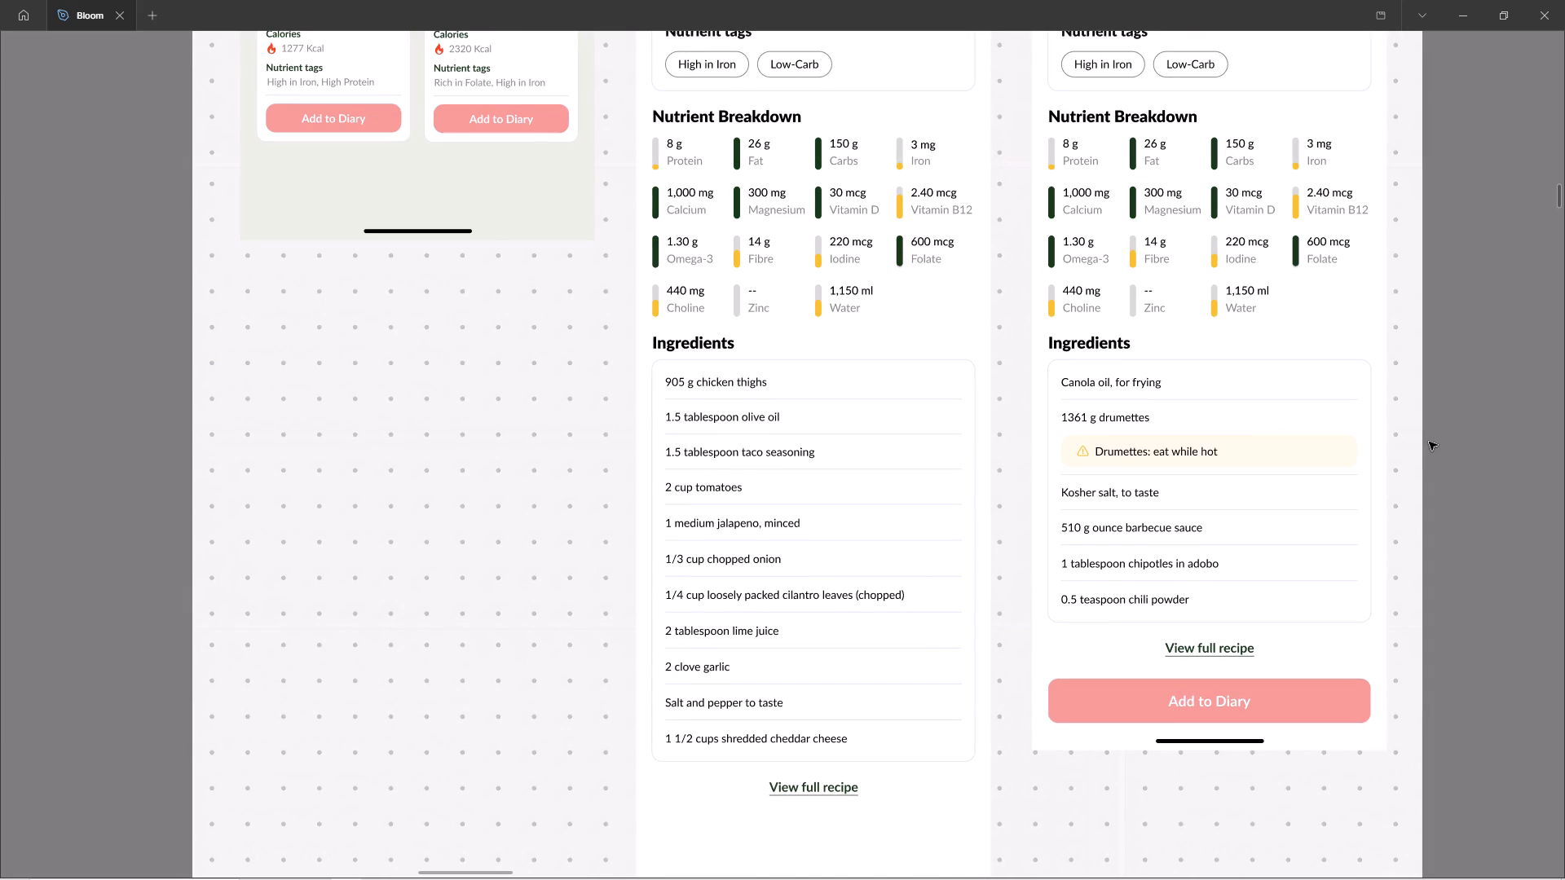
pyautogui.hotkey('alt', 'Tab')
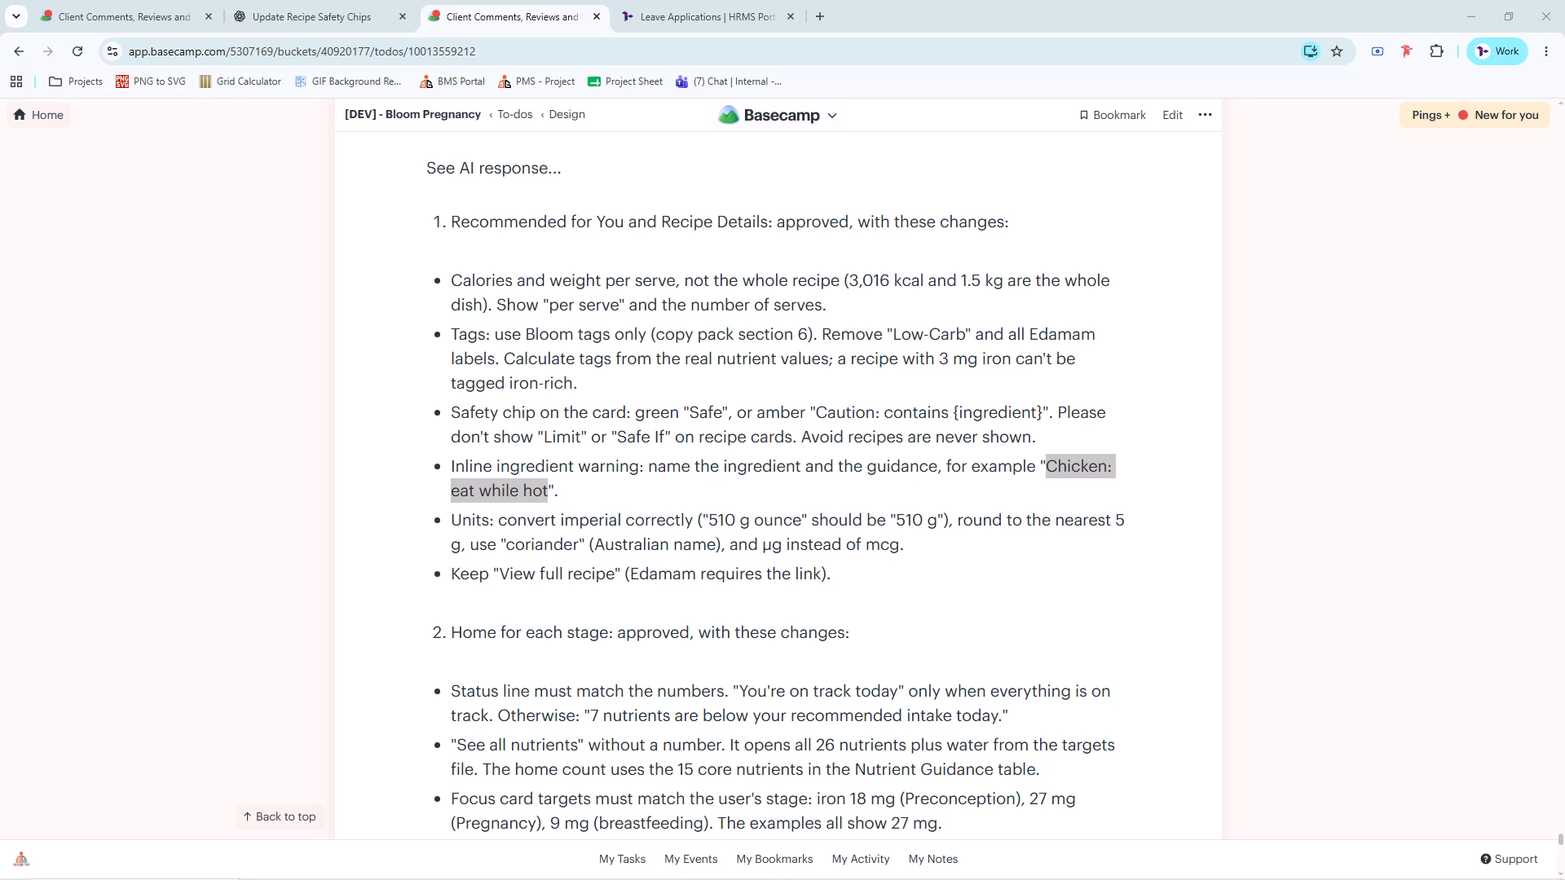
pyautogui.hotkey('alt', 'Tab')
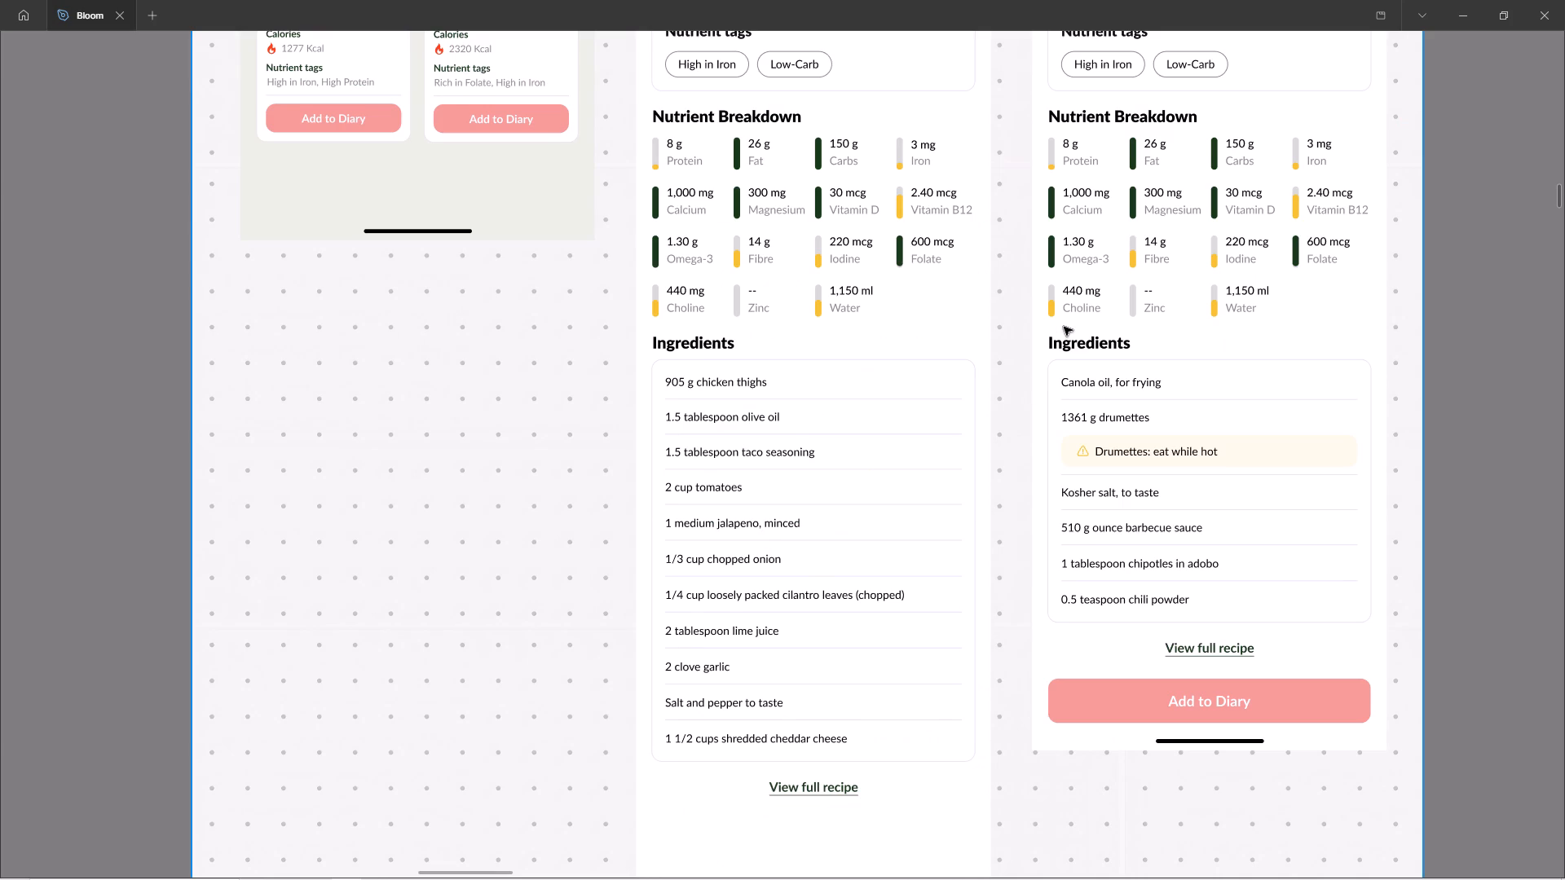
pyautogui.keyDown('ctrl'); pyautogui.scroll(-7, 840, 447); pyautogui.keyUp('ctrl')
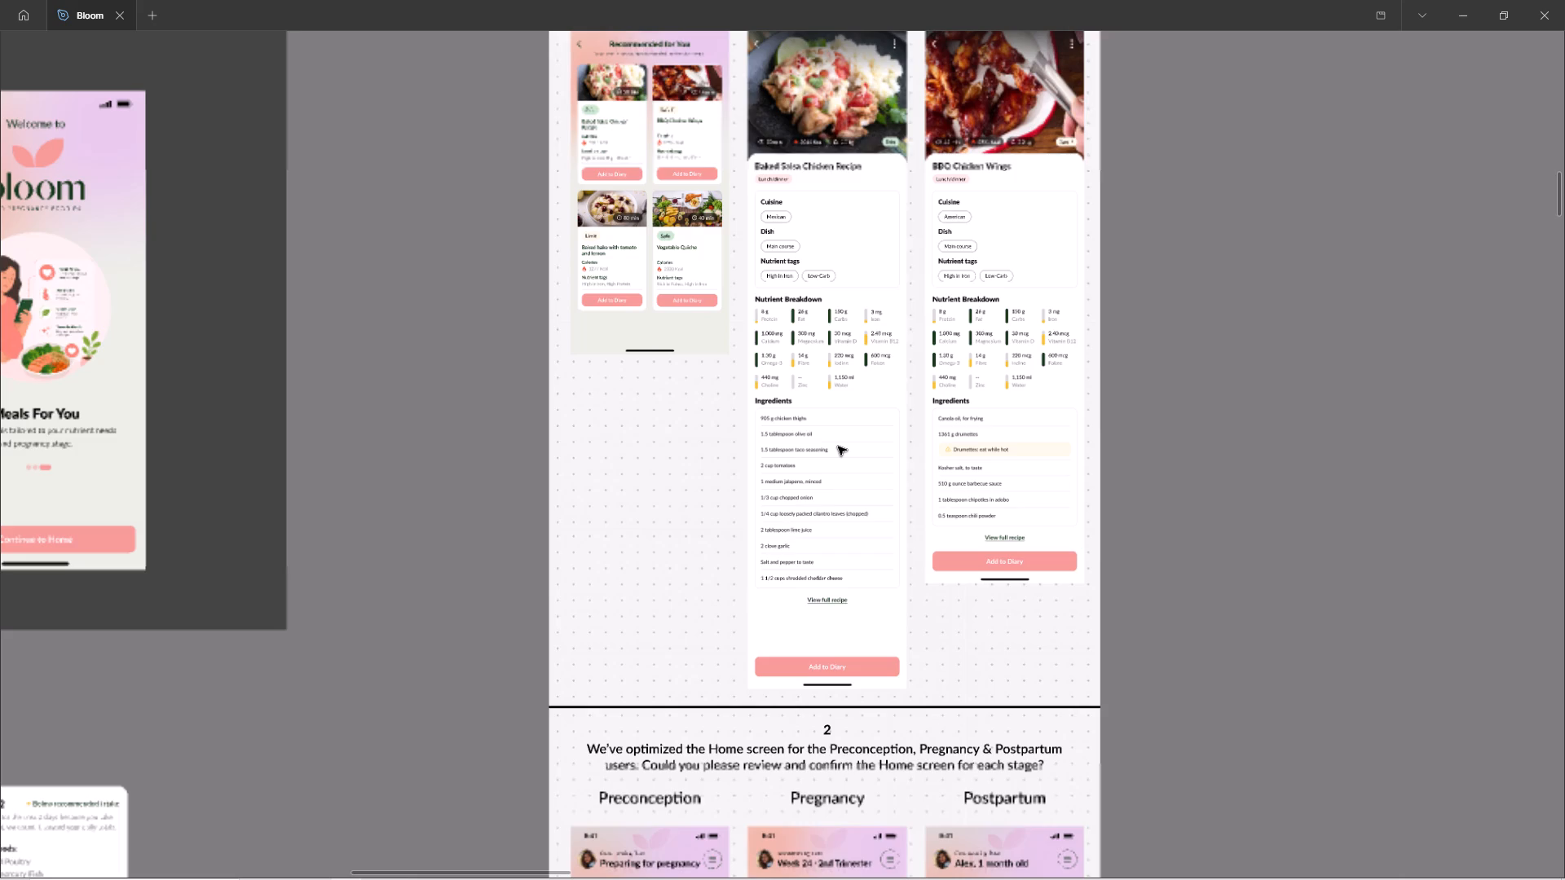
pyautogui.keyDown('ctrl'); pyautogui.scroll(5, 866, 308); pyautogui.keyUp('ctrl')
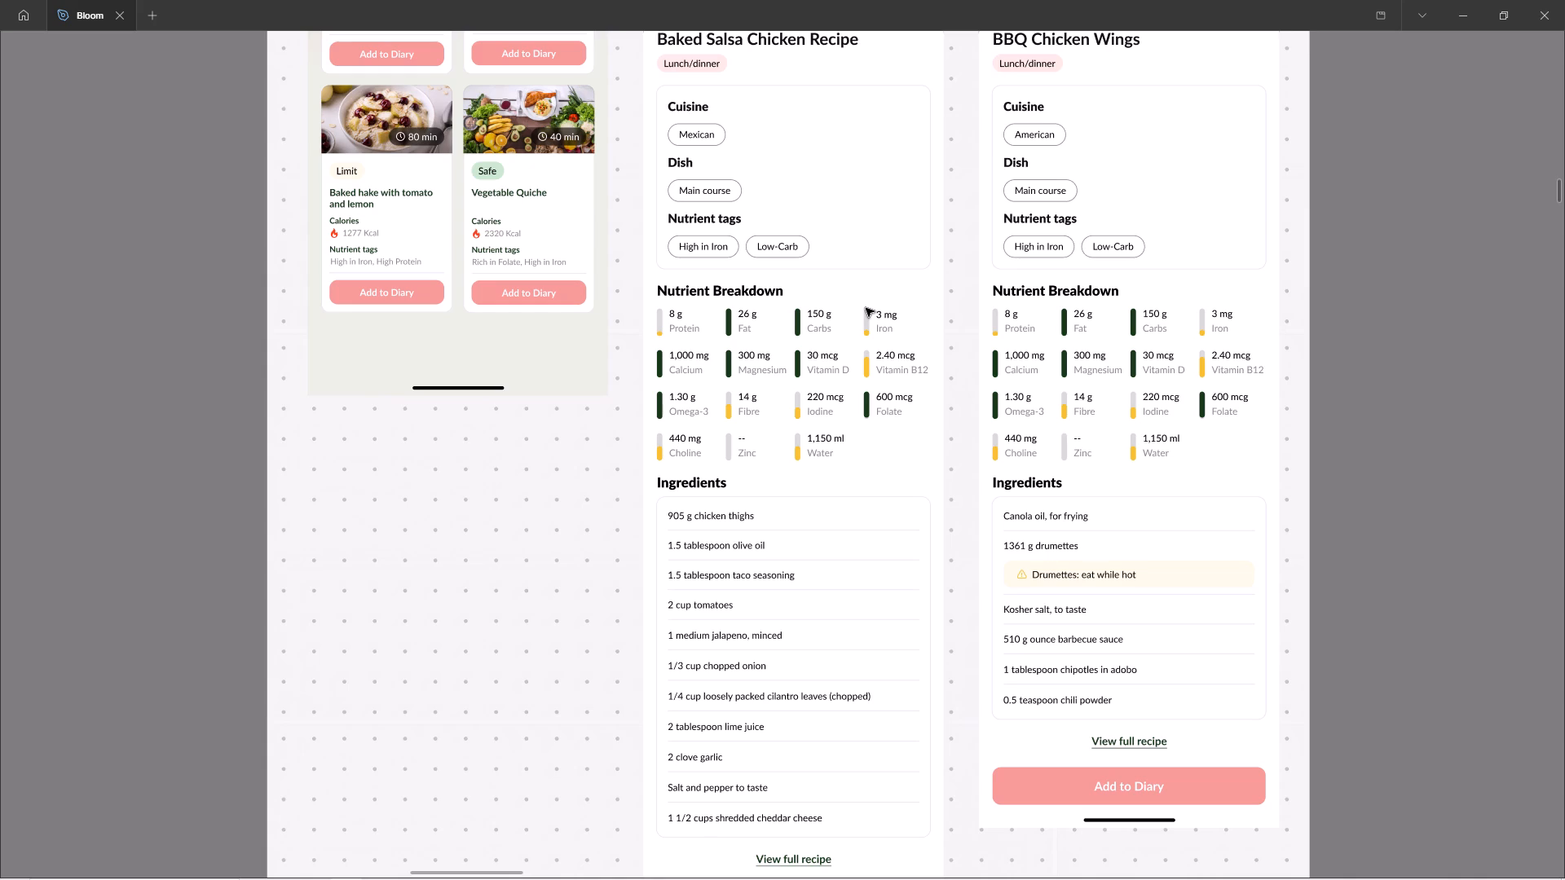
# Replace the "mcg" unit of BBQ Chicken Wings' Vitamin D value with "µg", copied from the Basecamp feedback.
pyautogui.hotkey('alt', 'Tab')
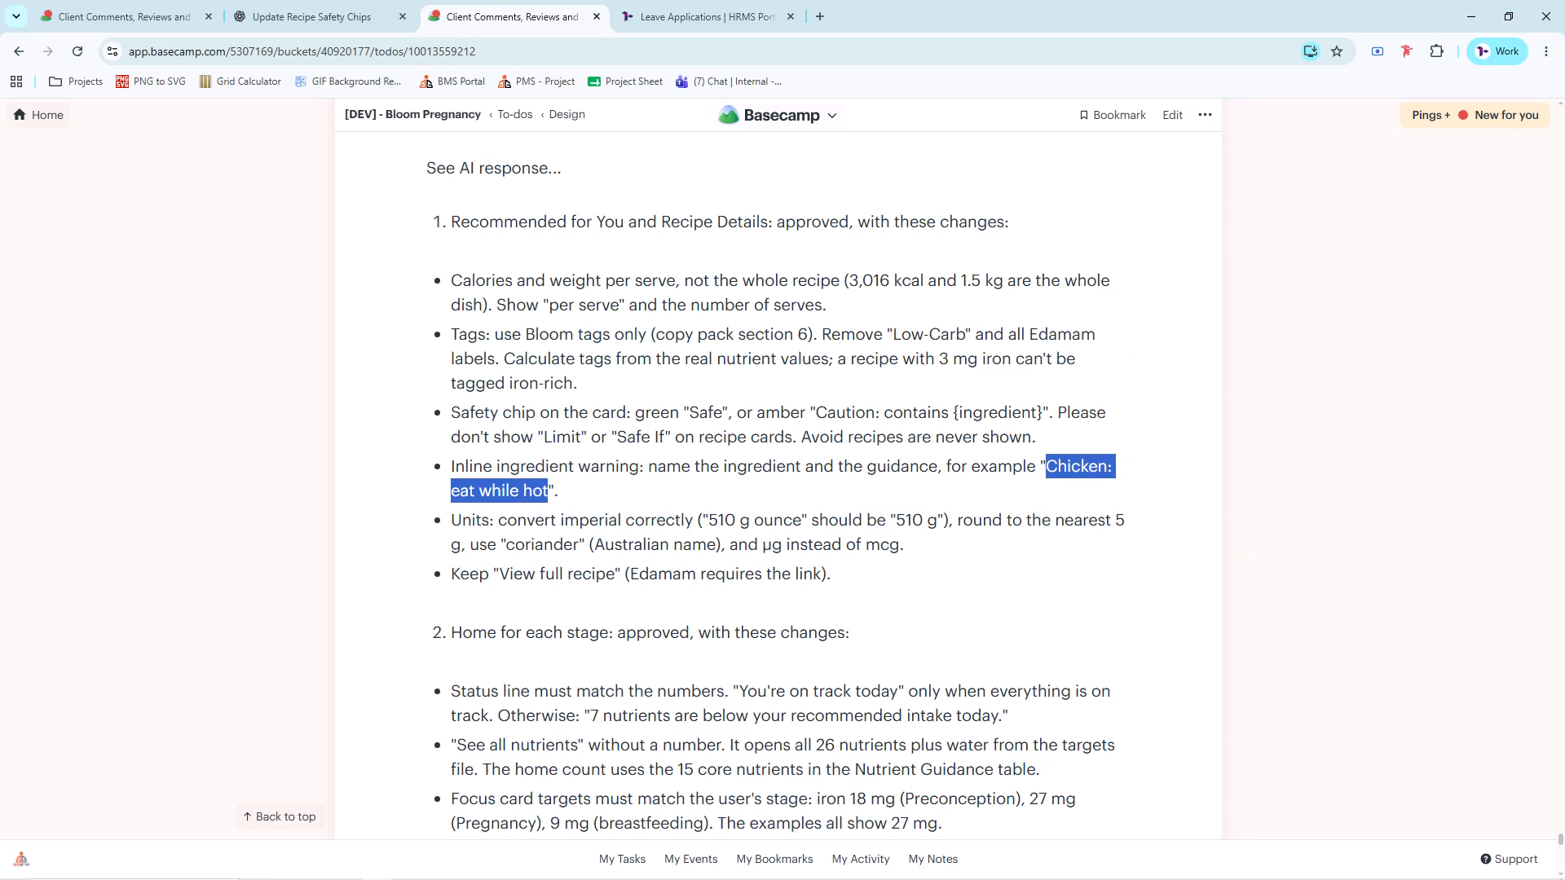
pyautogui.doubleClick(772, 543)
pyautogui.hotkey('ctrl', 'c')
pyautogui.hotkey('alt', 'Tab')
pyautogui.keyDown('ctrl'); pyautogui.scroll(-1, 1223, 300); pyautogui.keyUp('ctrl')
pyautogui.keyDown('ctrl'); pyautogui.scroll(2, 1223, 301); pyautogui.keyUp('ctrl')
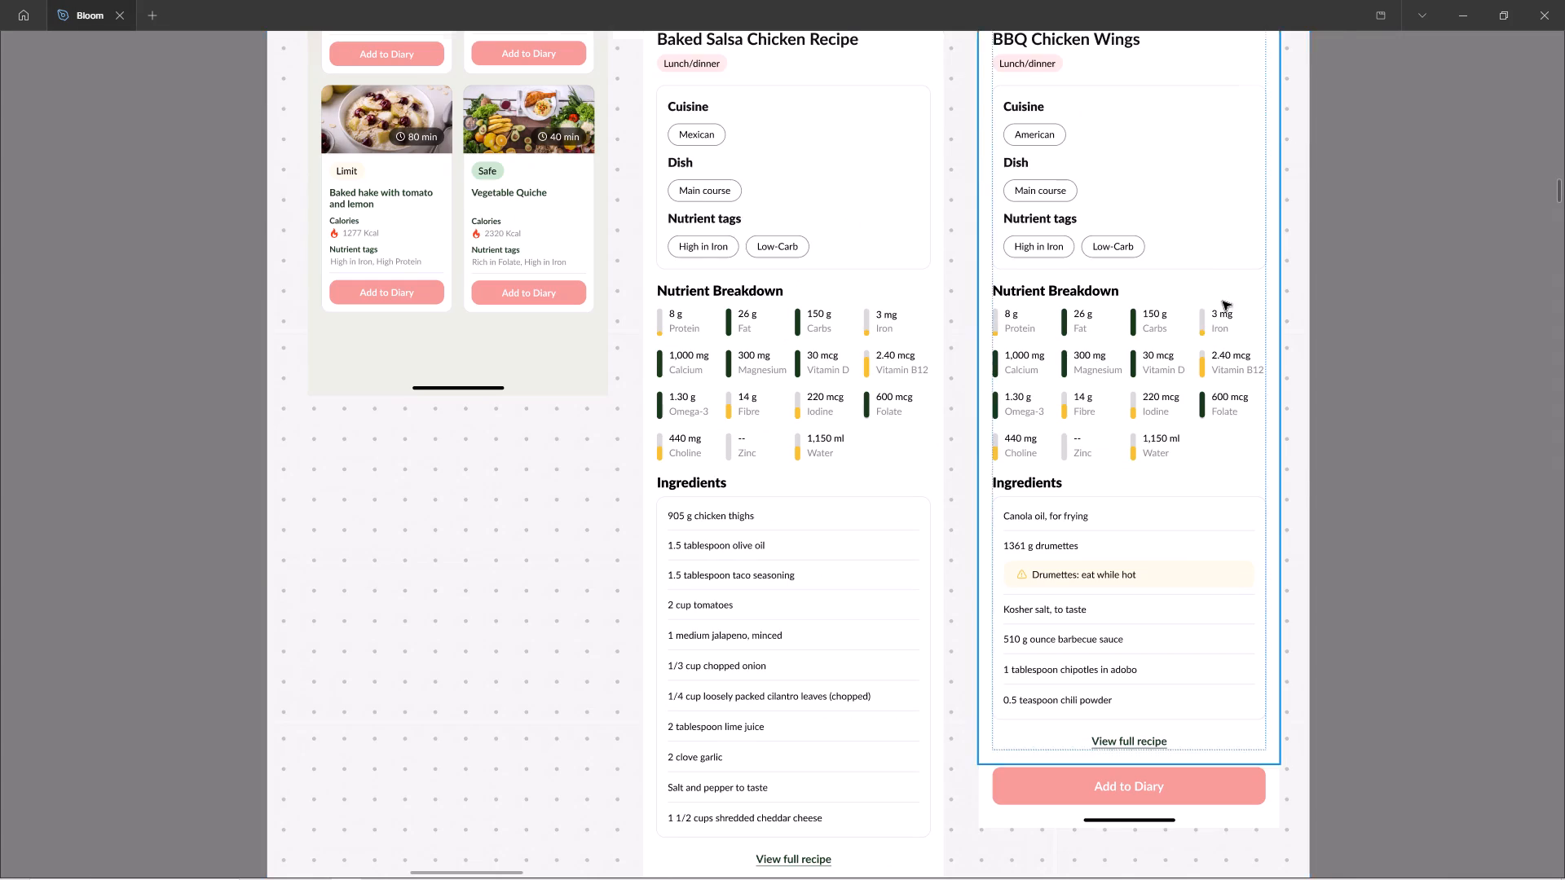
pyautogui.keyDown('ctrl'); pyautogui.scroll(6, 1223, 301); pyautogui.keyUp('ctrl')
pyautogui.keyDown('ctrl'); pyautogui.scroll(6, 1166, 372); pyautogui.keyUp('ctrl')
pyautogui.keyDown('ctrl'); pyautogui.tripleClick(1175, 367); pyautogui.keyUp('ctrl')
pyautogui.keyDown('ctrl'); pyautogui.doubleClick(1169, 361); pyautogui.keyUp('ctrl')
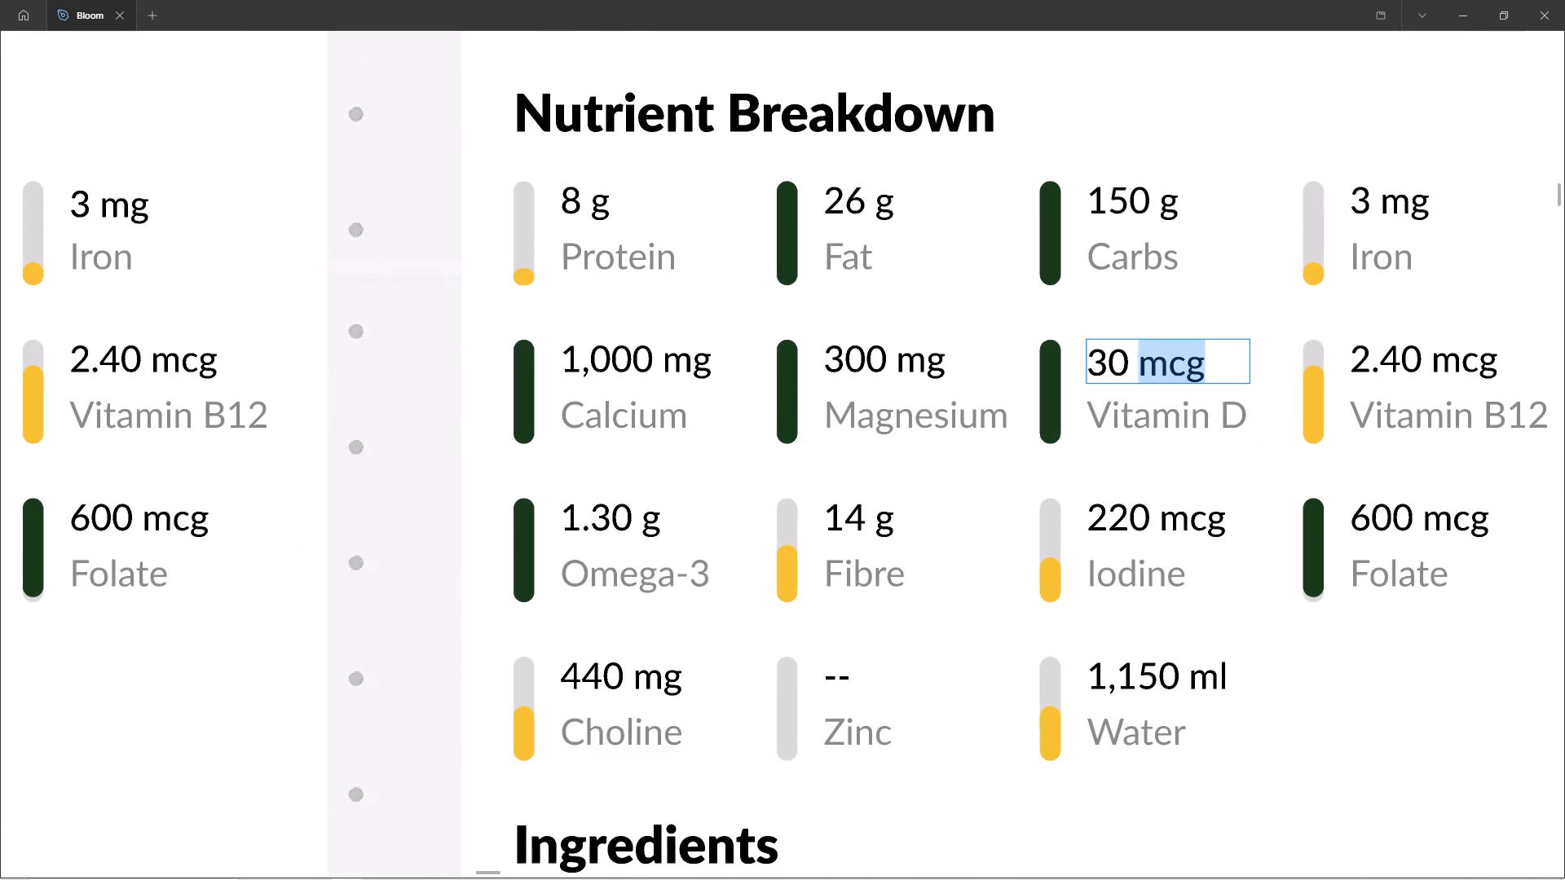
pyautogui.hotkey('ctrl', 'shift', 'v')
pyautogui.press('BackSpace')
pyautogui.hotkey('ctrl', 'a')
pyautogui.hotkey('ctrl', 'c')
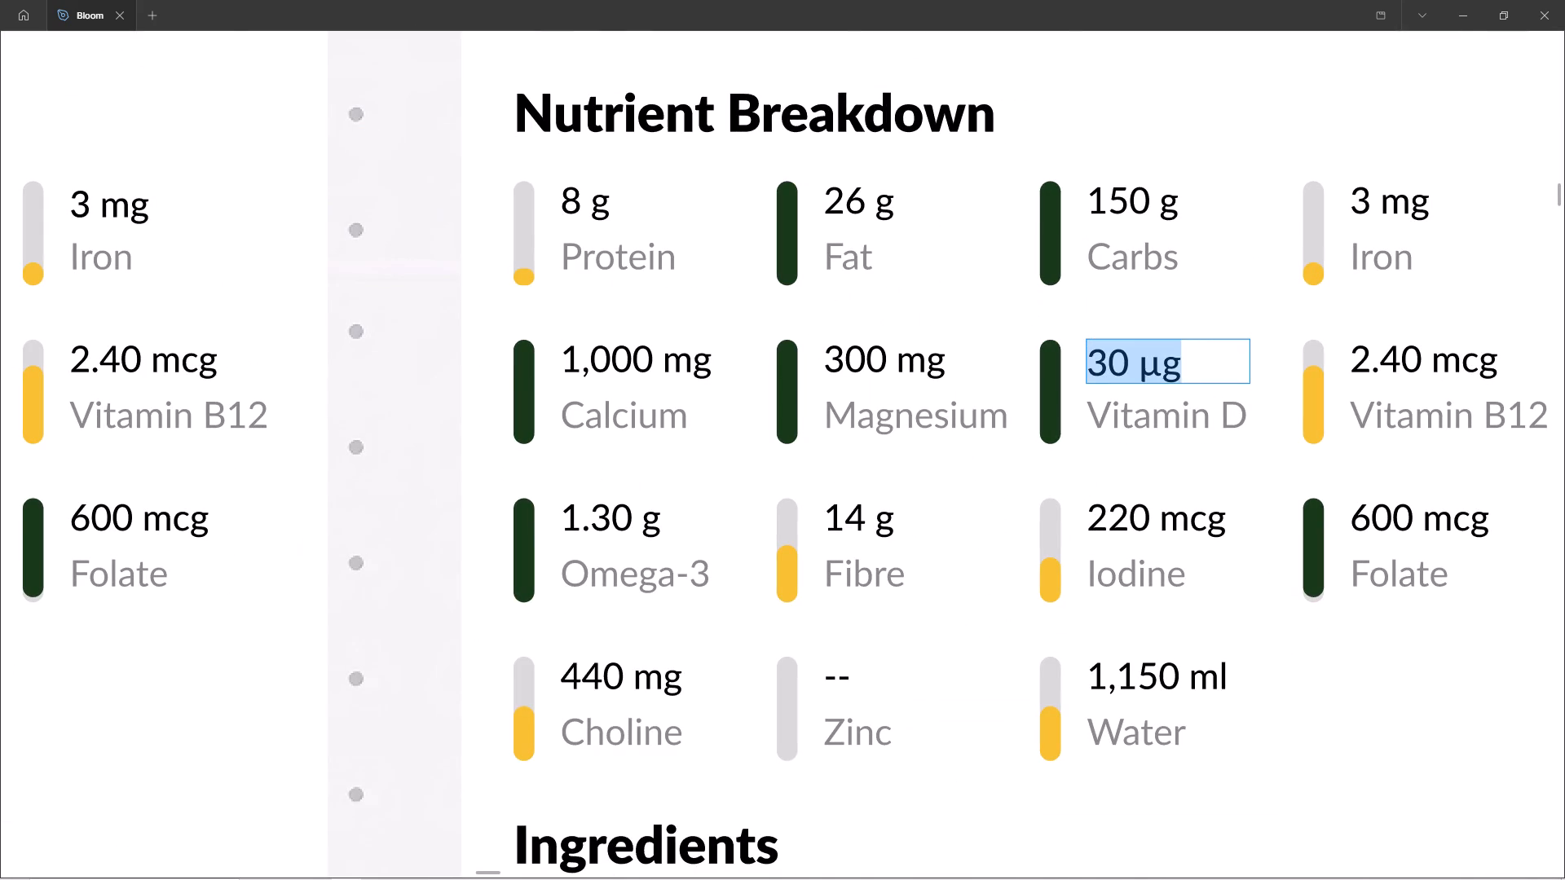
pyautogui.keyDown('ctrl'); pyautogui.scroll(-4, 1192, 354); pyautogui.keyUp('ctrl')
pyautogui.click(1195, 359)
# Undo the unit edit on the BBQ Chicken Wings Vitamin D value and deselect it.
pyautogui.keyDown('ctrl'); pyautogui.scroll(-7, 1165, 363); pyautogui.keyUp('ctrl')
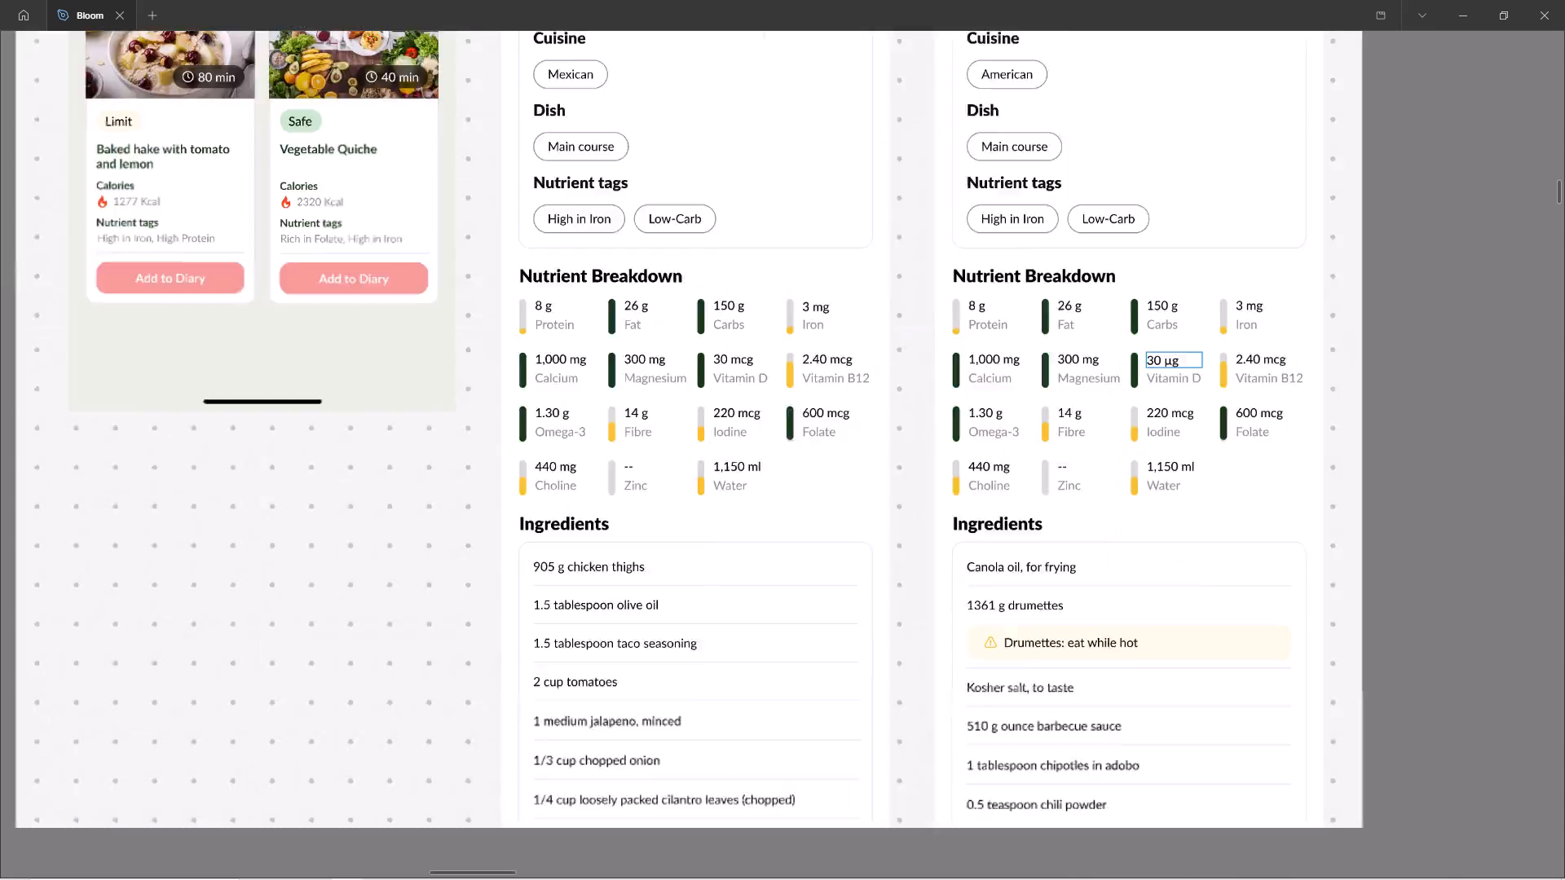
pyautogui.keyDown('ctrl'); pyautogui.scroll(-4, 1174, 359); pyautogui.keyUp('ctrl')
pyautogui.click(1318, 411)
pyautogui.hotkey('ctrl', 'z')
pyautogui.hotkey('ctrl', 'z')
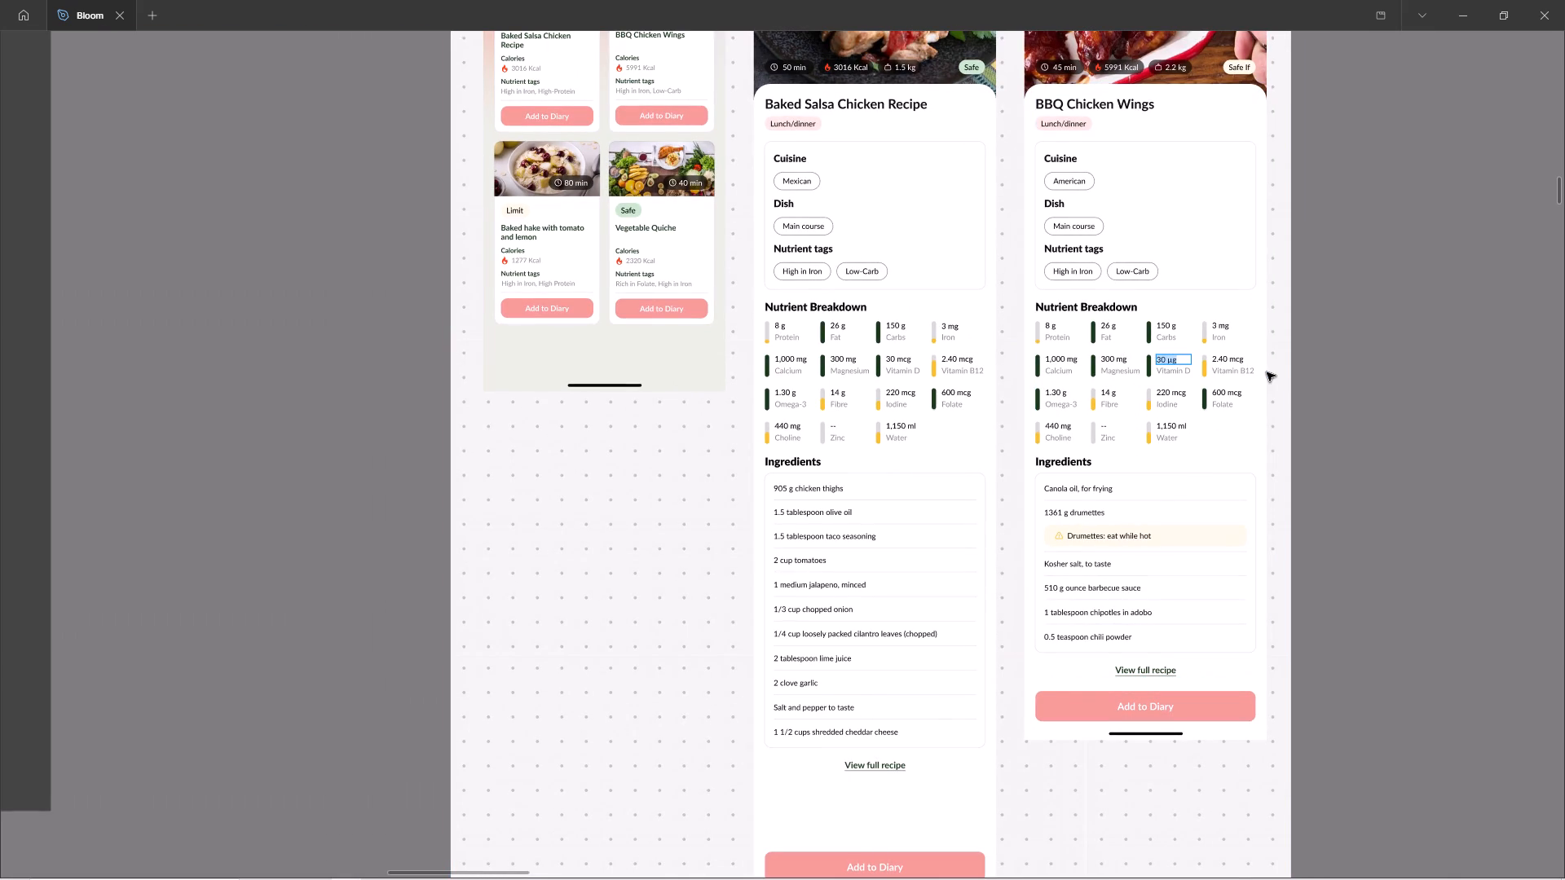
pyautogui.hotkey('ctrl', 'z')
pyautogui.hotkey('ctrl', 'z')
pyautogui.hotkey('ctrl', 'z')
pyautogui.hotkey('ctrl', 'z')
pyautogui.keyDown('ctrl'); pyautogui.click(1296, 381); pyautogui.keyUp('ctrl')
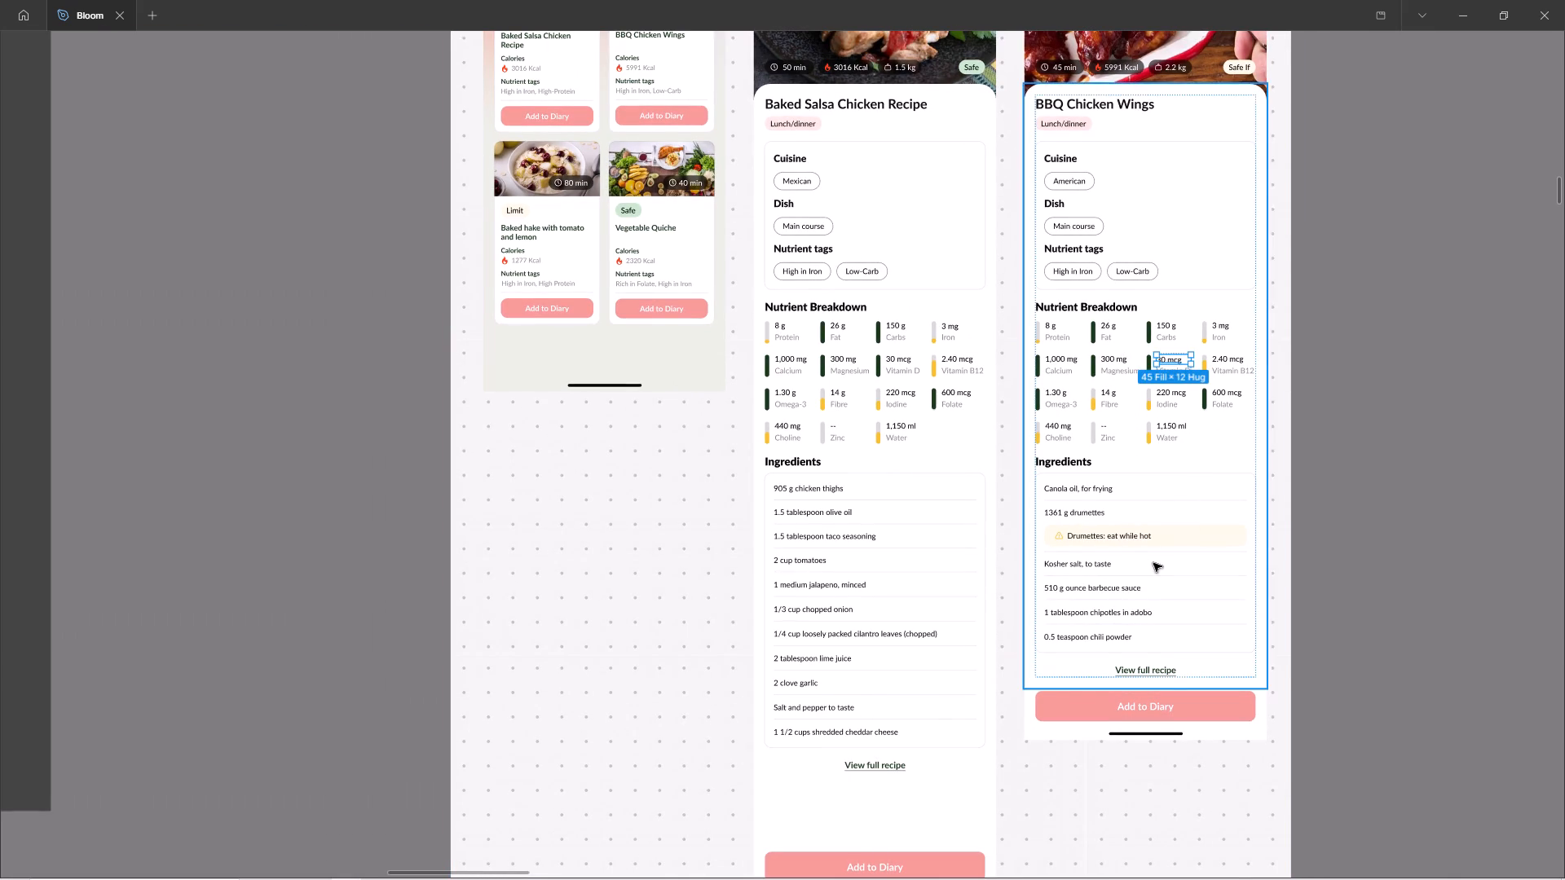
# Copy the "Drumettes: eat while hot" warning text and open the Feature Enhancements page.
pyautogui.keyDown('ctrl'); pyautogui.tripleClick(1122, 539); pyautogui.keyUp('ctrl')
pyautogui.hotkey('ctrl', 'c')
pyautogui.hotkey('ctrl', '\\')
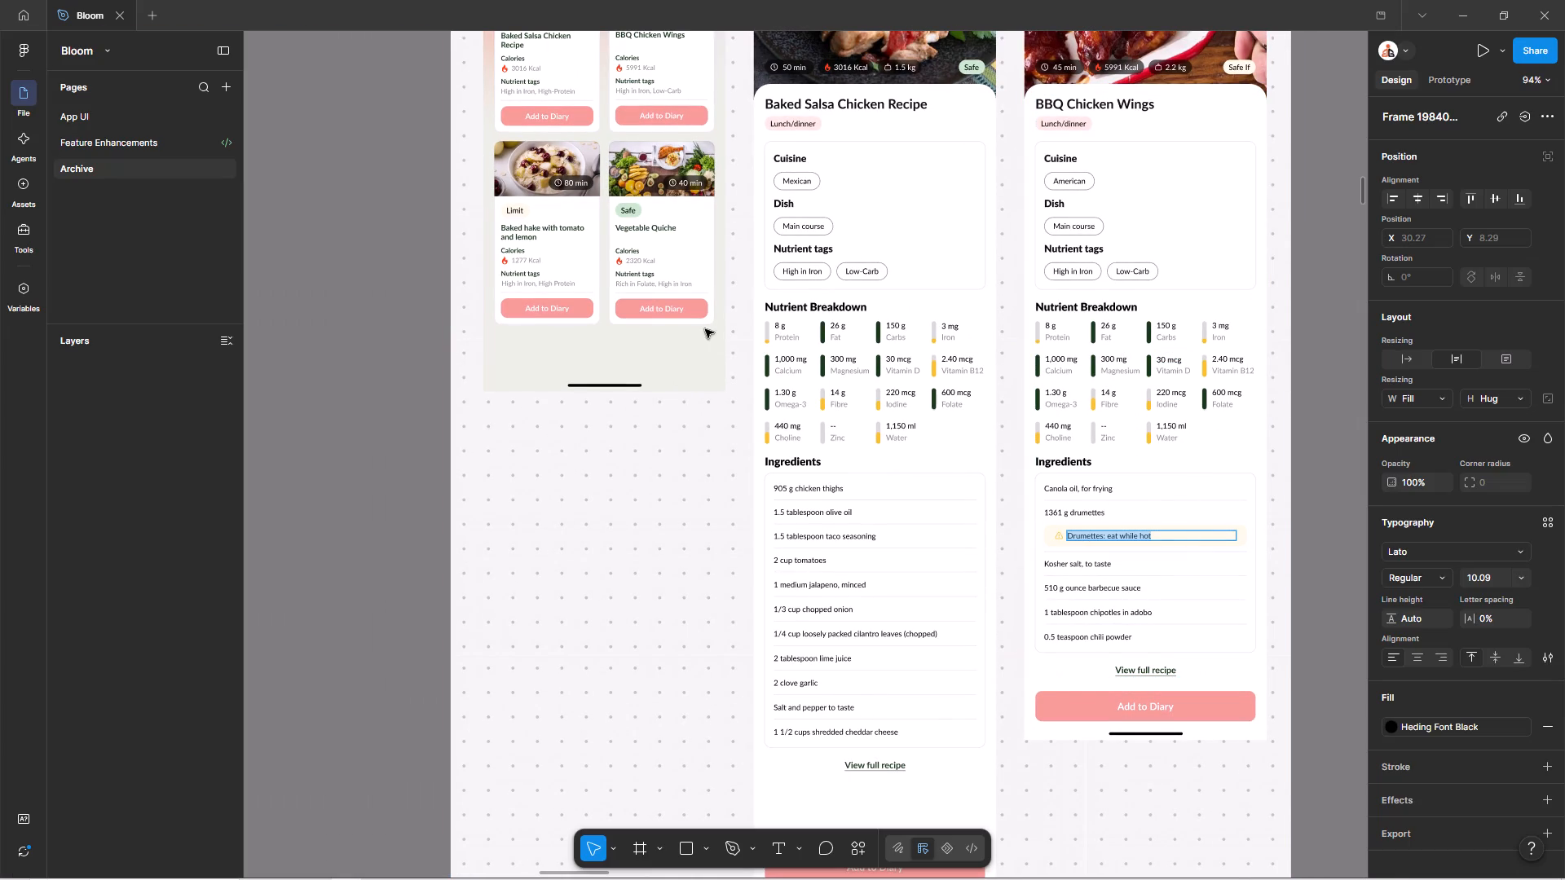
pyautogui.click(73, 144)
pyautogui.hotkey('ctrl', '\\')
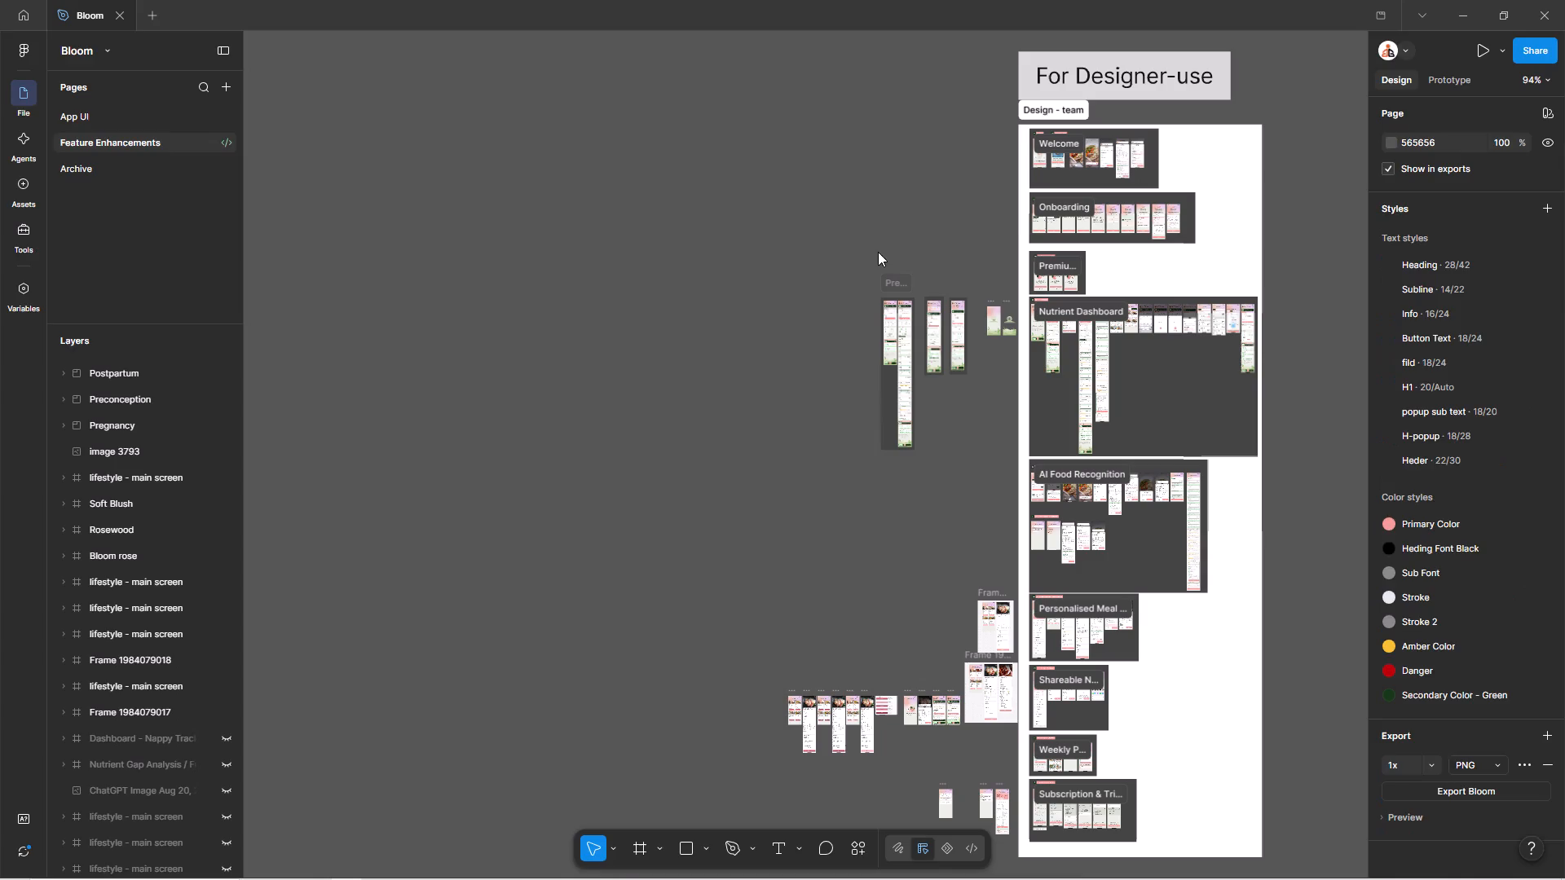
pyautogui.keyDown('ctrl'); pyautogui.scroll(10, 999, 354); pyautogui.keyUp('ctrl')
pyautogui.keyDown('ctrl'); pyautogui.scroll(-2, 997, 332); pyautogui.keyUp('ctrl')
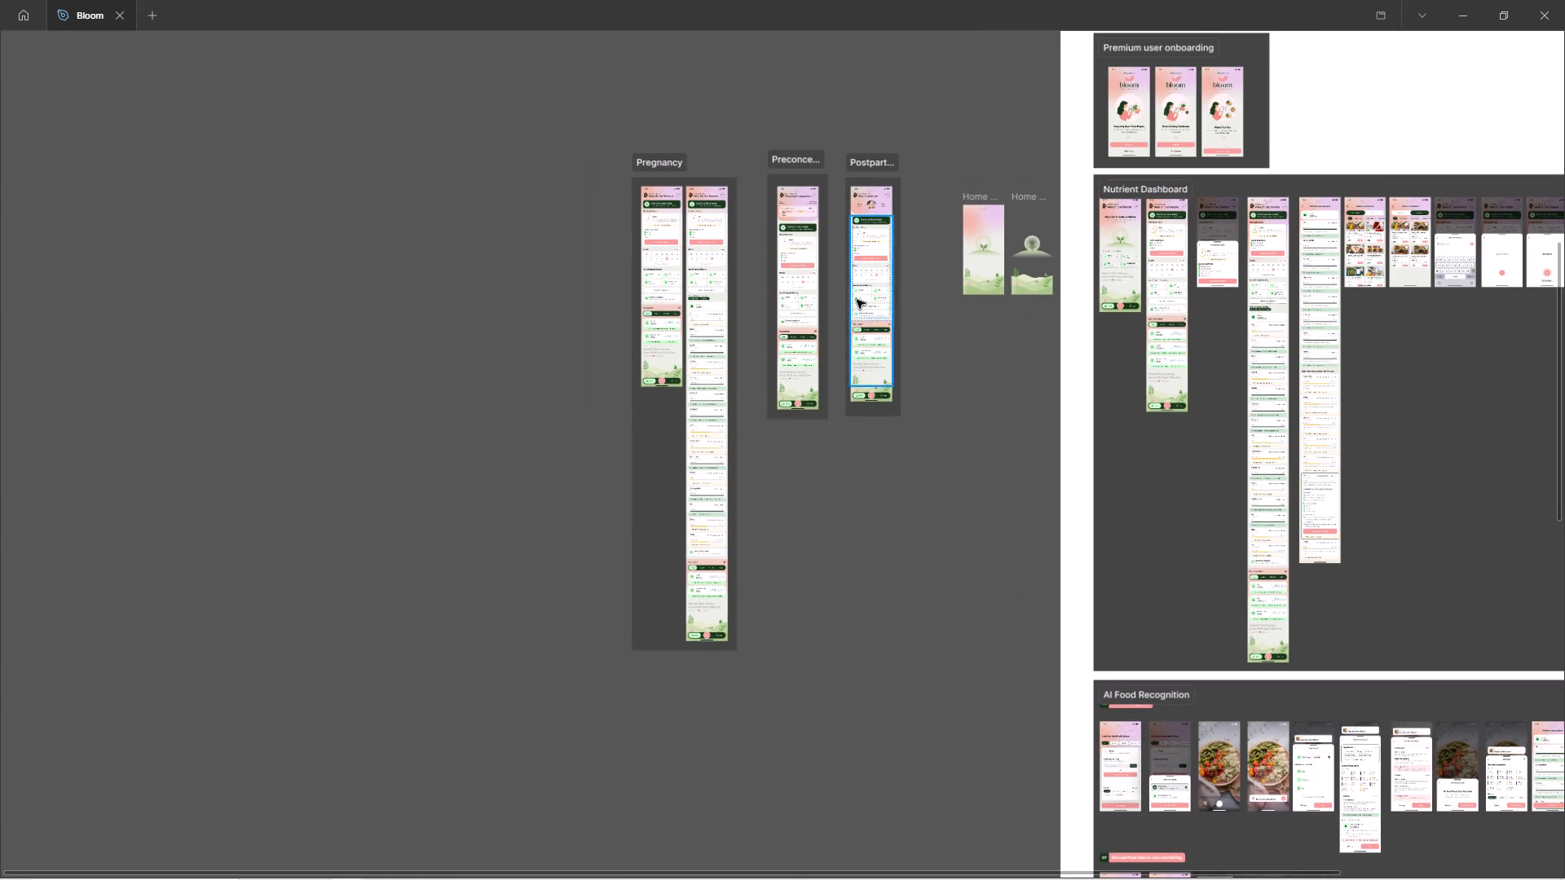
pyautogui.keyDown('ctrl'); pyautogui.scroll(-12, 857, 281); pyautogui.keyUp('ctrl')
pyautogui.keyDown('ctrl'); pyautogui.scroll(2, 910, 533); pyautogui.keyUp('ctrl')
pyautogui.keyDown('ctrl'); pyautogui.scroll(-1, 910, 535); pyautogui.keyUp('ctrl')
pyautogui.keyDown('ctrl'); pyautogui.scroll(13, 911, 535); pyautogui.keyUp('ctrl')
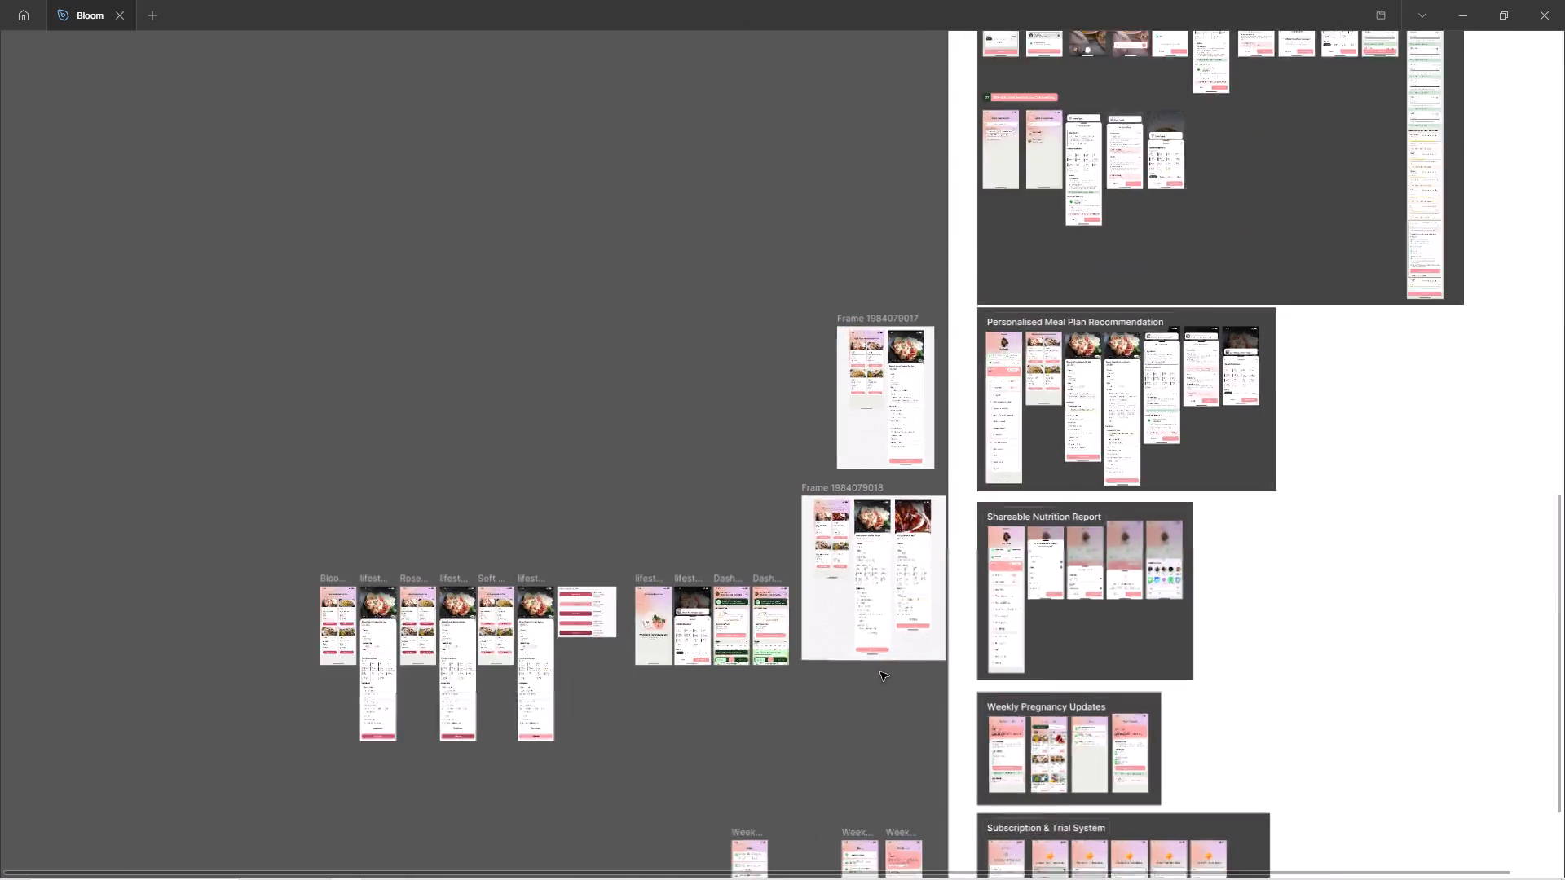
pyautogui.keyDown('ctrl'); pyautogui.scroll(2, 880, 672); pyautogui.keyUp('ctrl')
pyautogui.scroll(2, 881, 355)
pyautogui.scroll(-1, 881, 355)
pyautogui.scroll(4, 881, 355)
pyautogui.keyDown('ctrl'); pyautogui.scroll(6, 915, 195); pyautogui.keyUp('ctrl')
pyautogui.keyDown('ctrl'); pyautogui.scroll(-3, 922, 519); pyautogui.keyUp('ctrl')
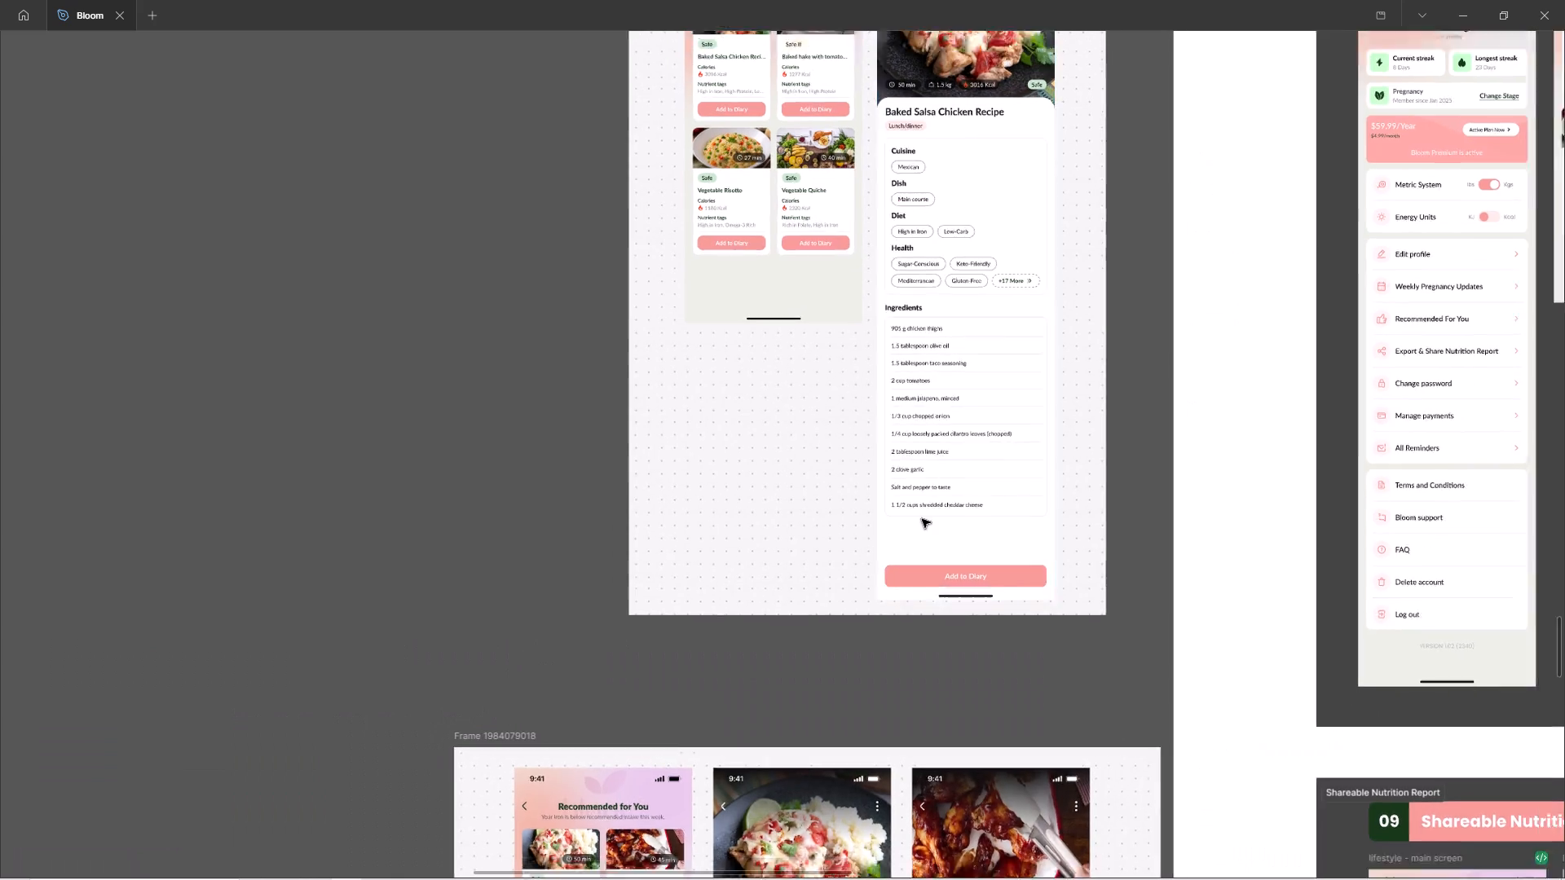
pyautogui.keyDown('ctrl'); pyautogui.scroll(-12, 922, 519); pyautogui.keyUp('ctrl')
pyautogui.keyDown('ctrl'); pyautogui.scroll(7, 912, 489); pyautogui.keyUp('ctrl')
pyautogui.keyDown('ctrl'); pyautogui.scroll(3, 832, 354); pyautogui.keyUp('ctrl')
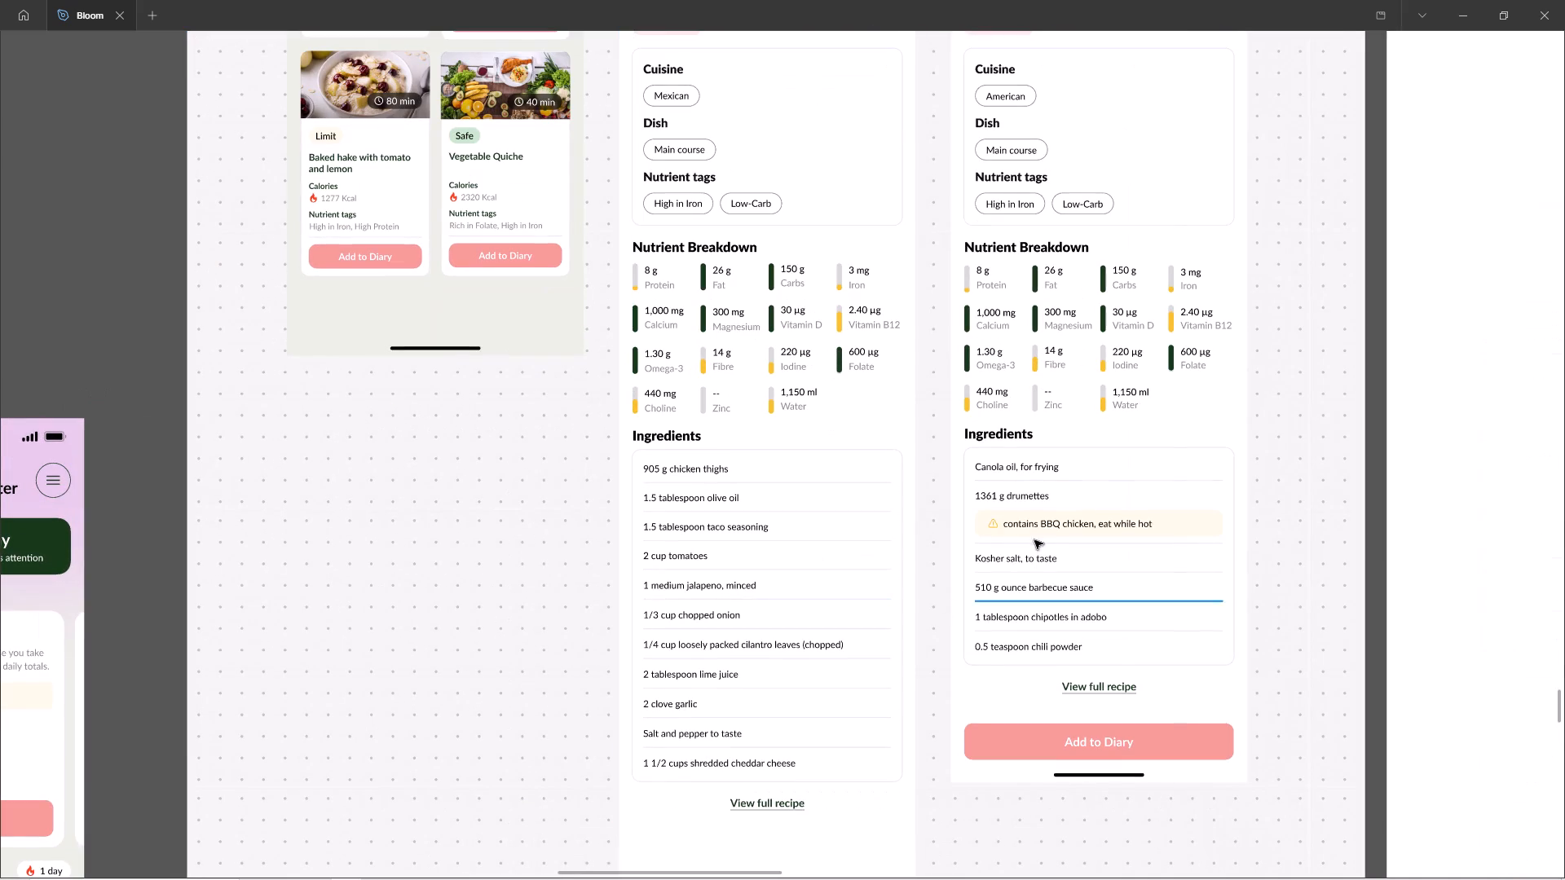
pyautogui.keyDown('ctrl'); pyautogui.click(1060, 530); pyautogui.keyUp('ctrl')
pyautogui.keyDown('ctrl'); pyautogui.doubleClick(1074, 524); pyautogui.keyUp('ctrl')
pyautogui.hotkey('ctrl', 'shift', 'v')
pyautogui.keyDown('ctrl'); pyautogui.doubleClick(1350, 468); pyautogui.keyUp('ctrl')
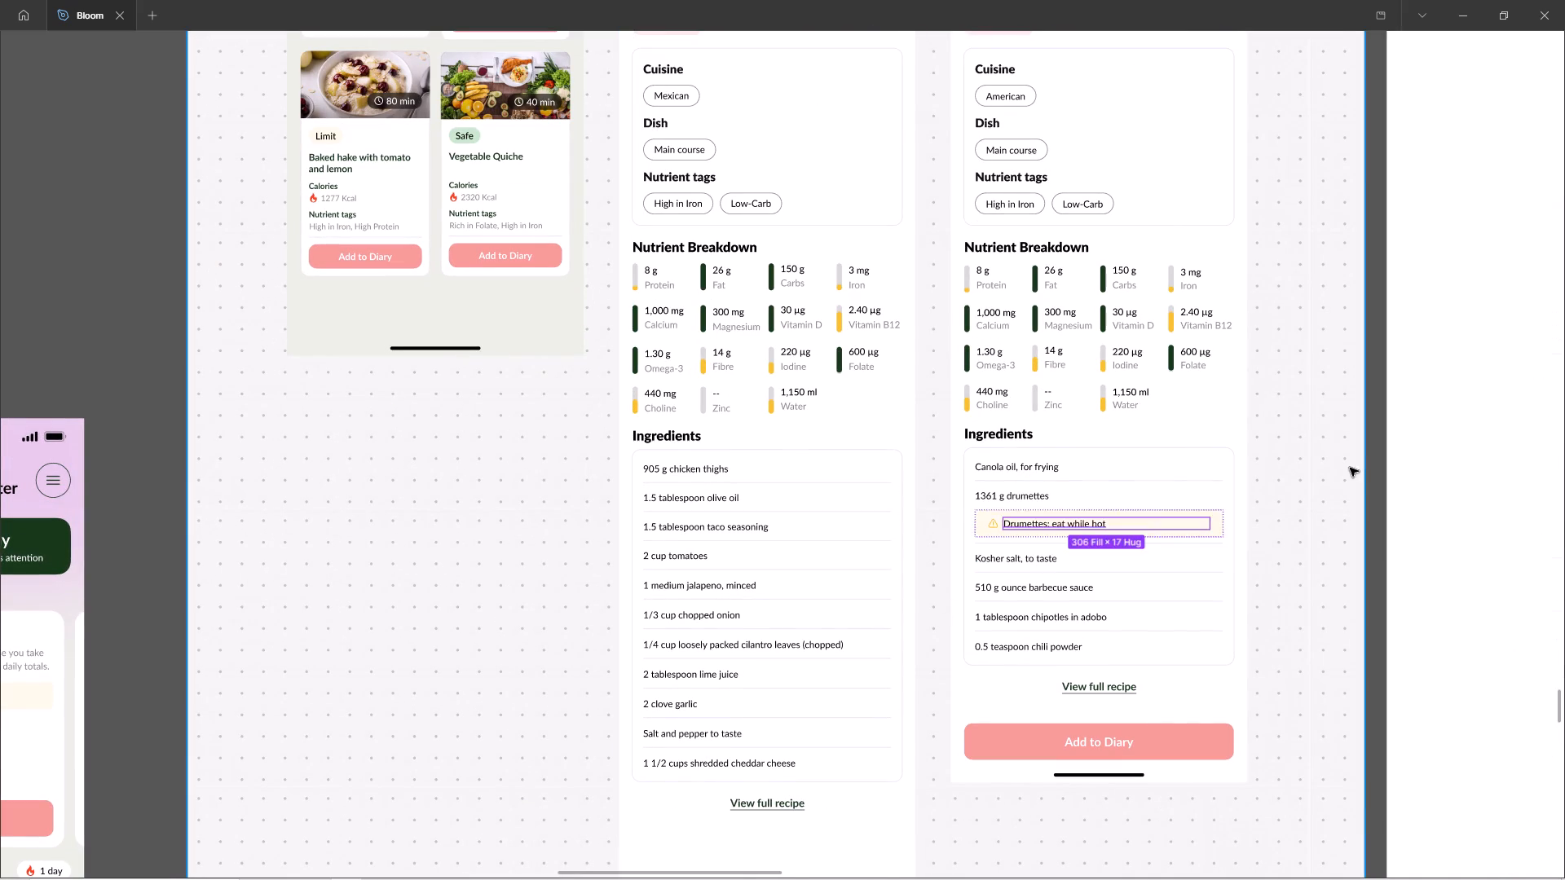
# Reread the Basecamp warning and units feedback, and remove "ounce" from the BBQ Chicken Wings ingredient so it reads "510 g barbecue sauce".
pyautogui.hotkey('alt', 'Tab')
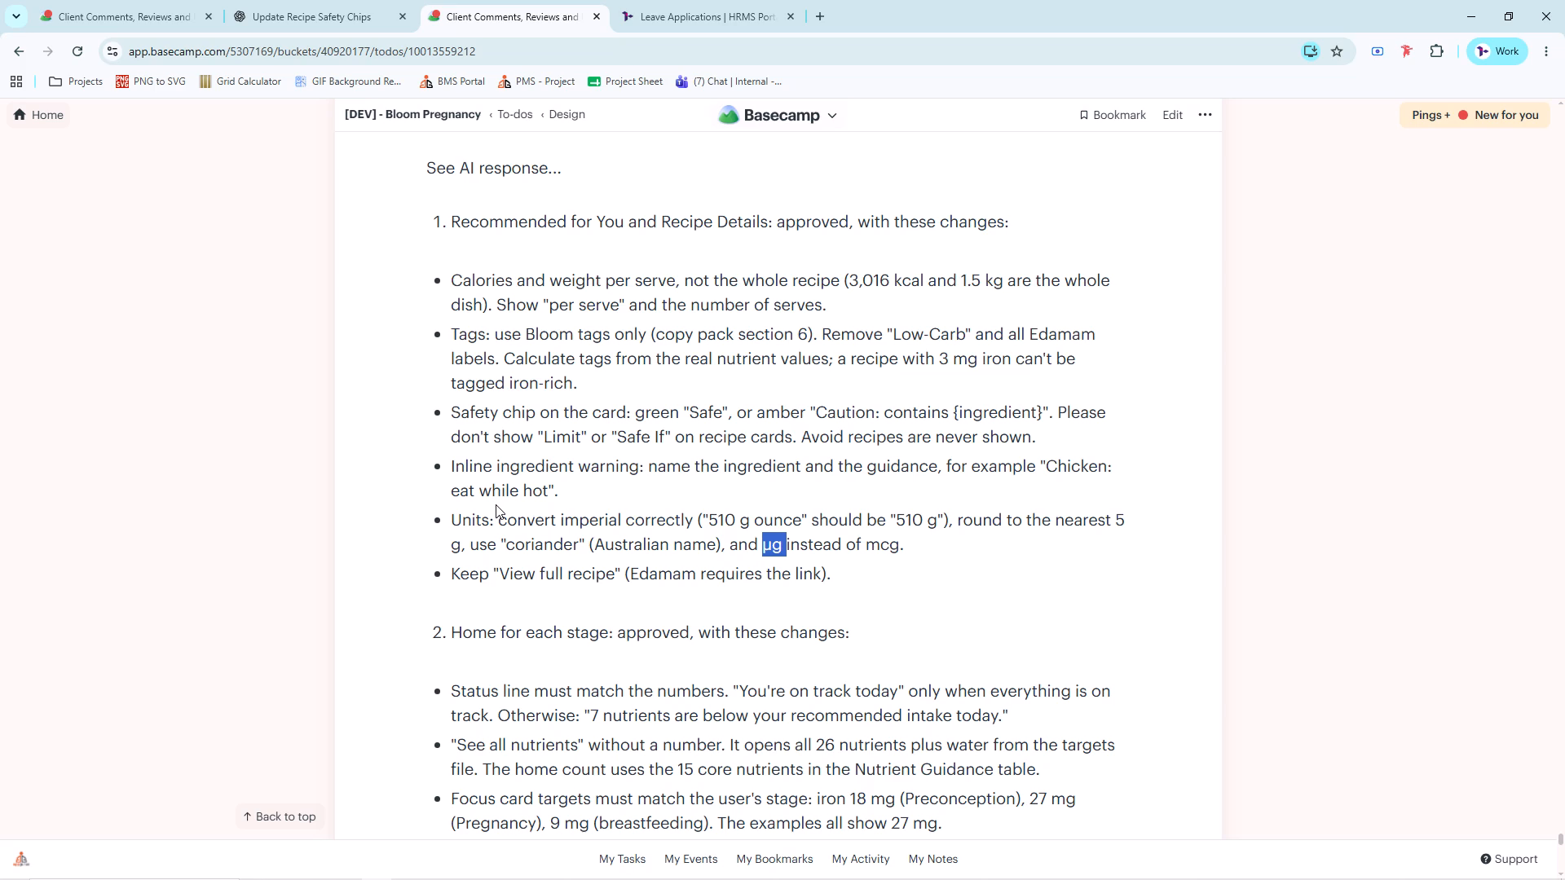
pyautogui.moveTo(584, 471); pyautogui.dragTo(1029, 467)
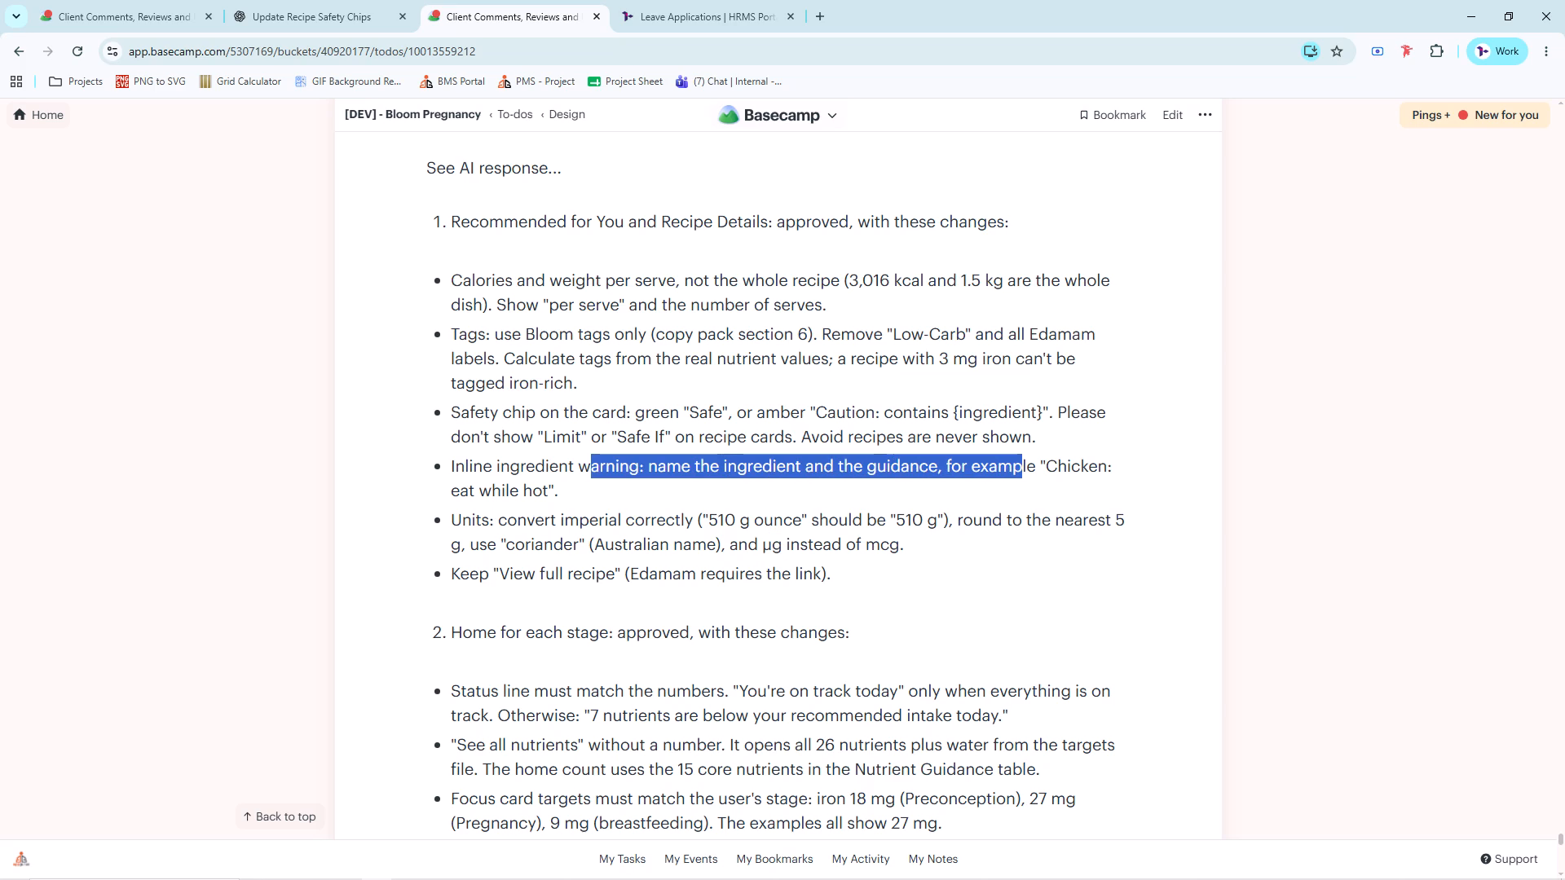
pyautogui.moveTo(1029, 467); pyautogui.dragTo(991, 473)
pyautogui.click(569, 515)
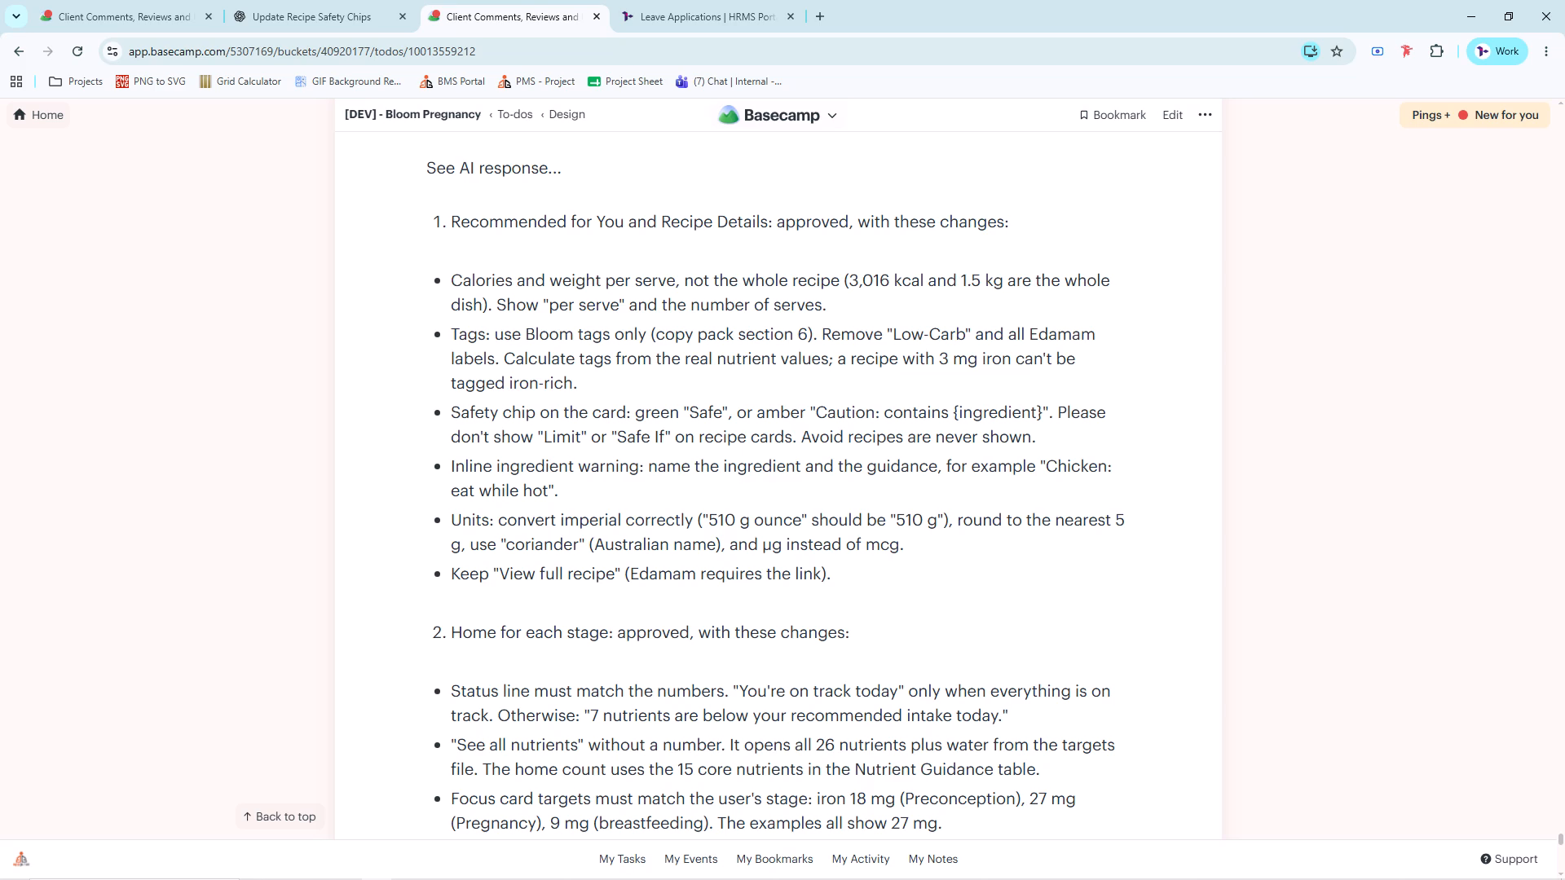
pyautogui.hotkey('alt', 'Tab')
pyautogui.keyDown('ctrl'); pyautogui.scroll(3, 1036, 623); pyautogui.keyUp('ctrl')
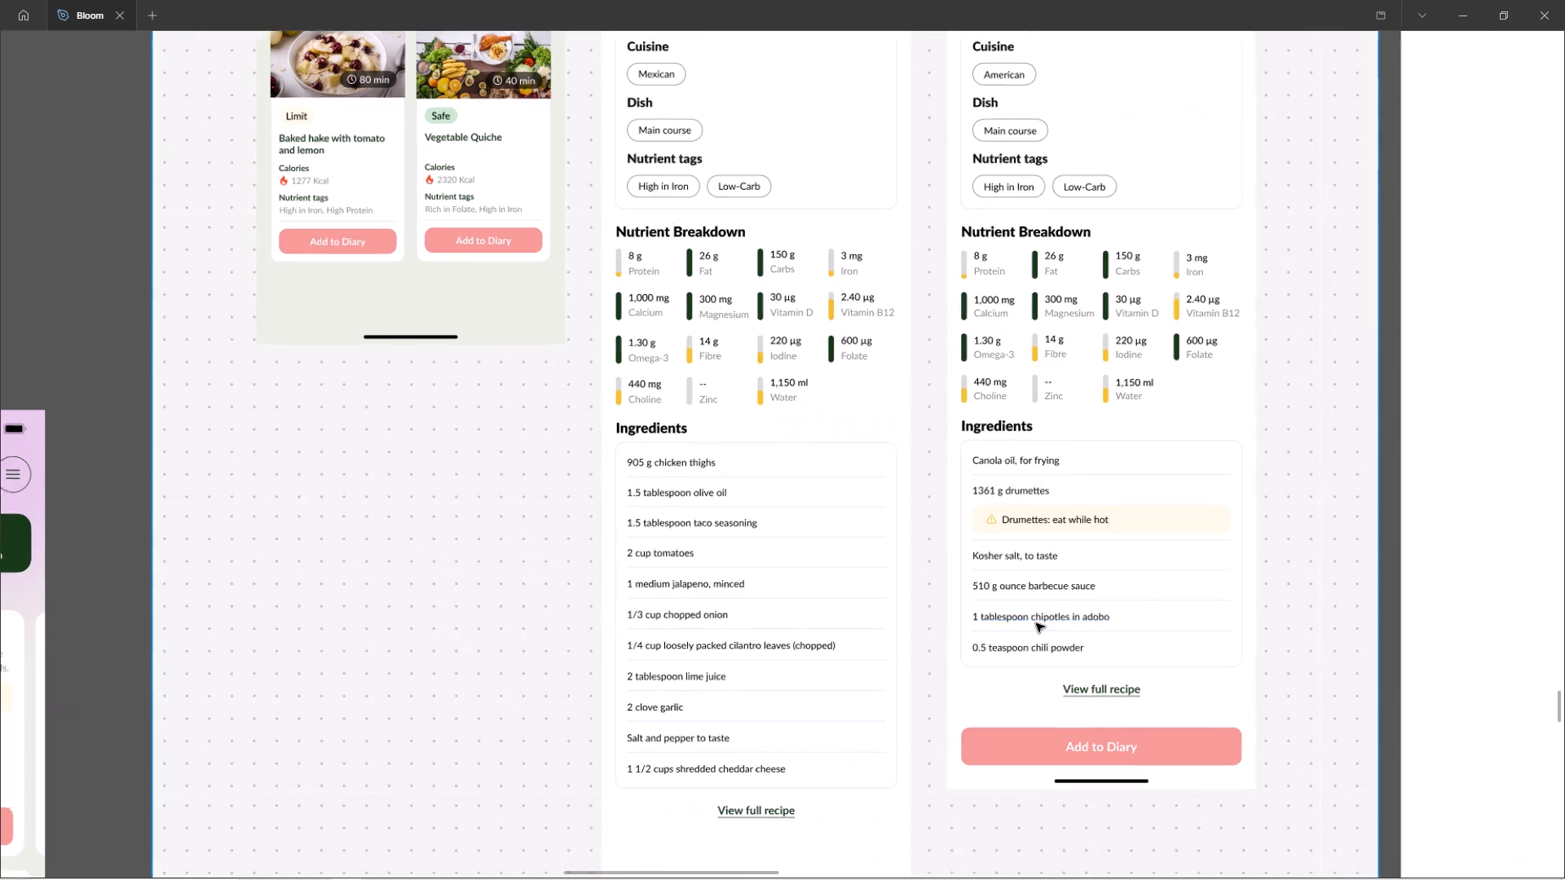
pyautogui.keyDown('ctrl'); pyautogui.scroll(6, 1036, 623); pyautogui.keyUp('ctrl')
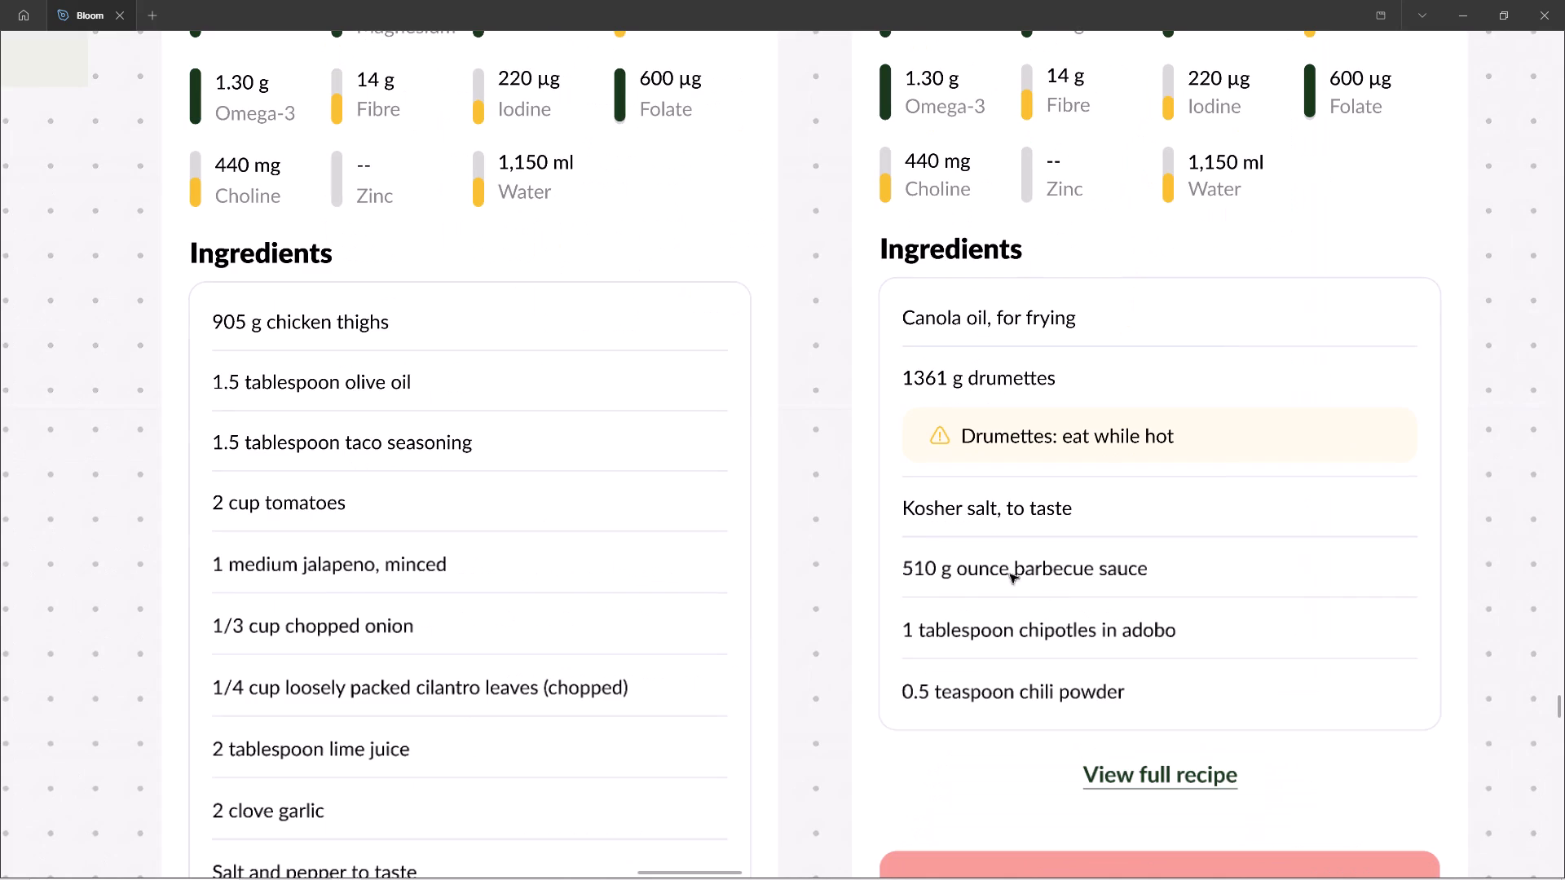
pyautogui.keyDown('ctrl'); pyautogui.doubleClick(993, 572); pyautogui.keyUp('ctrl')
pyautogui.keyDown('ctrl'); pyautogui.doubleClick(981, 572); pyautogui.keyUp('ctrl')
pyautogui.press('BackSpace')
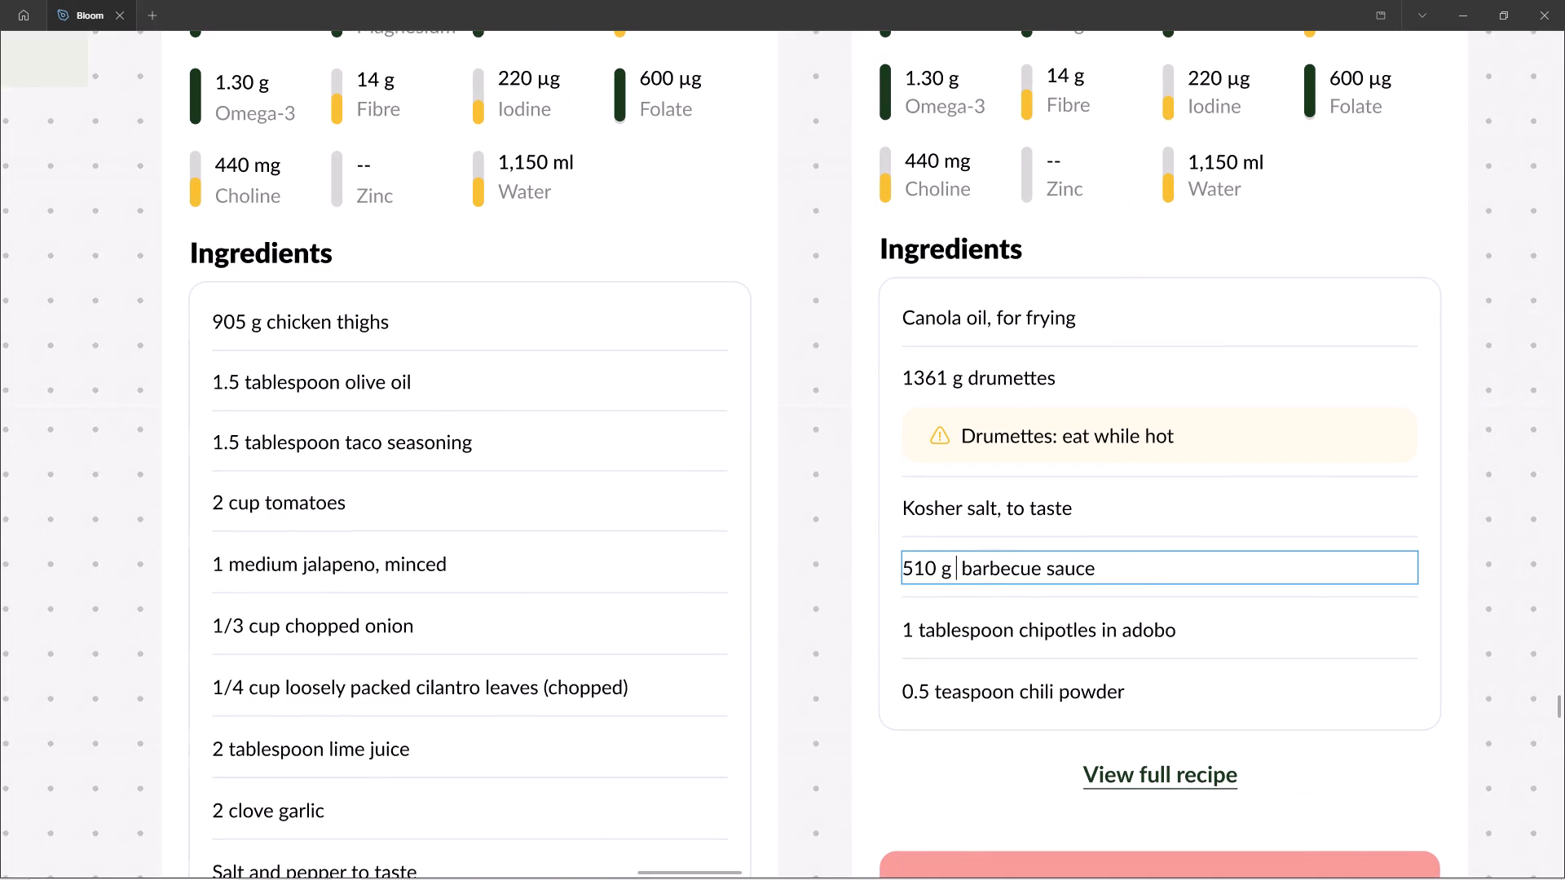
pyautogui.press('BackSpace')
pyautogui.keyDown('ctrl'); pyautogui.scroll(-3, 994, 572); pyautogui.keyUp('ctrl')
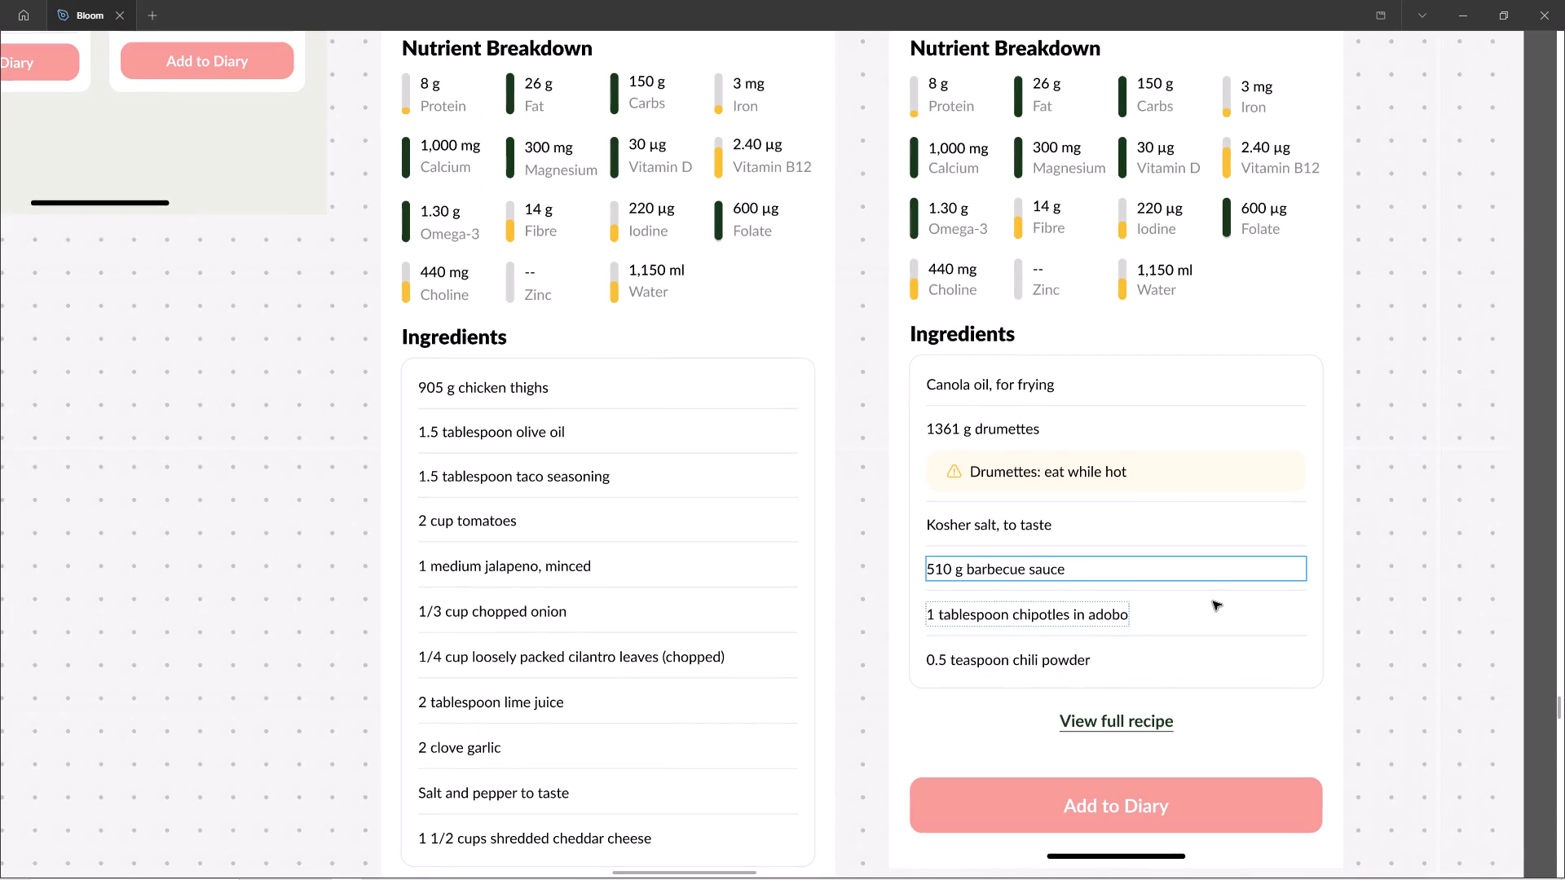
# Compare the Basecamp units feedback on gram conversion, rounding and "coriander" with the ingredient lists of the two recipe detail screens.
pyautogui.keyDown('ctrl'); pyautogui.scroll(-4, 718, 513); pyautogui.keyUp('ctrl')
pyautogui.doubleClick(454, 556)
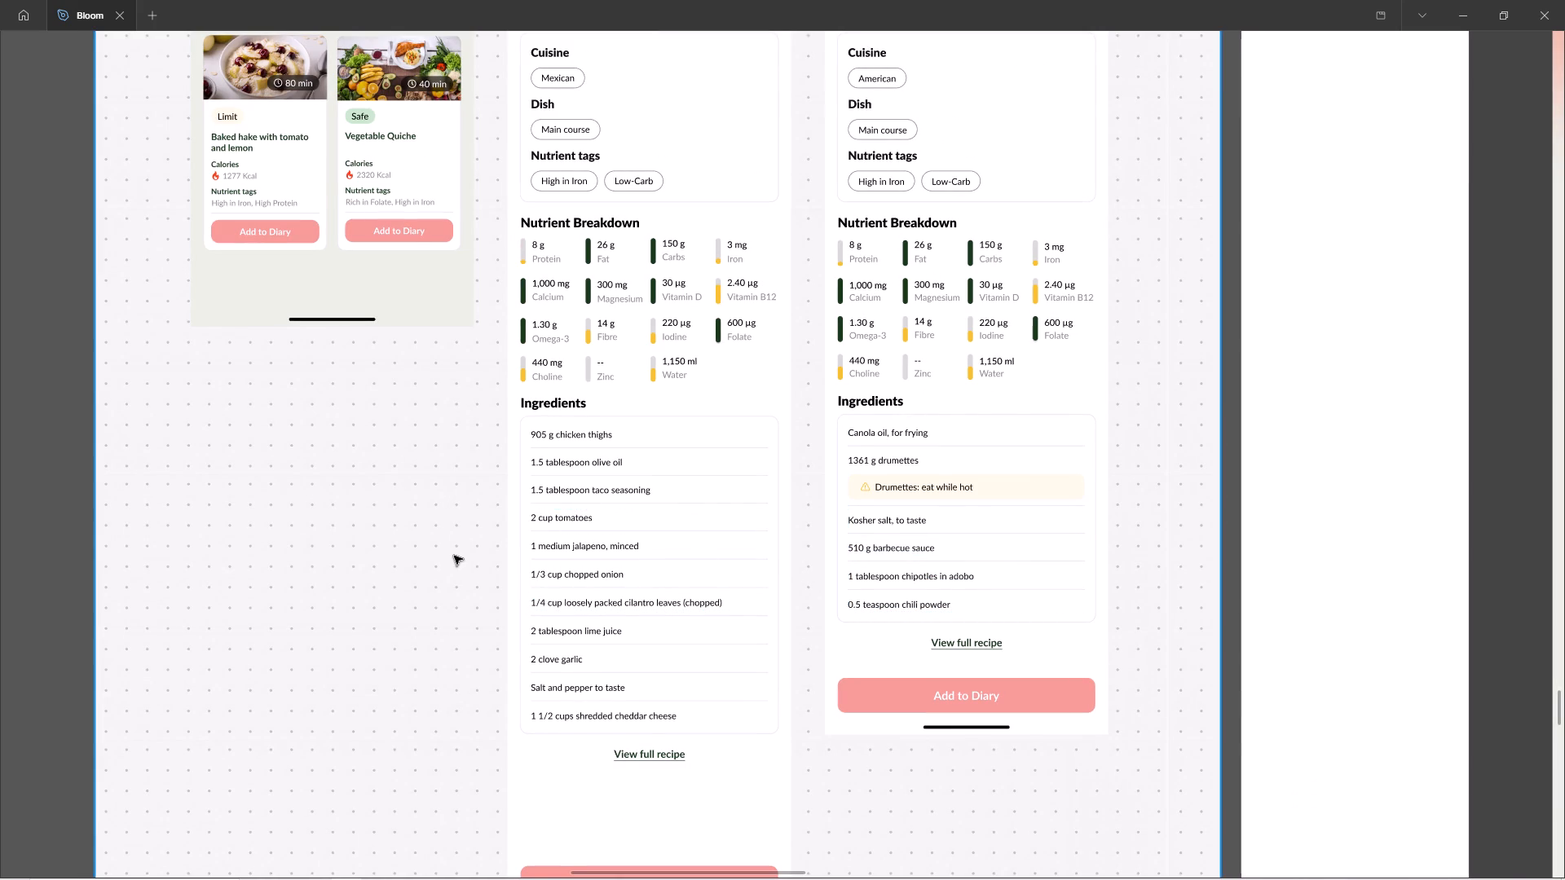
pyautogui.hotkey('alt', 'Tab')
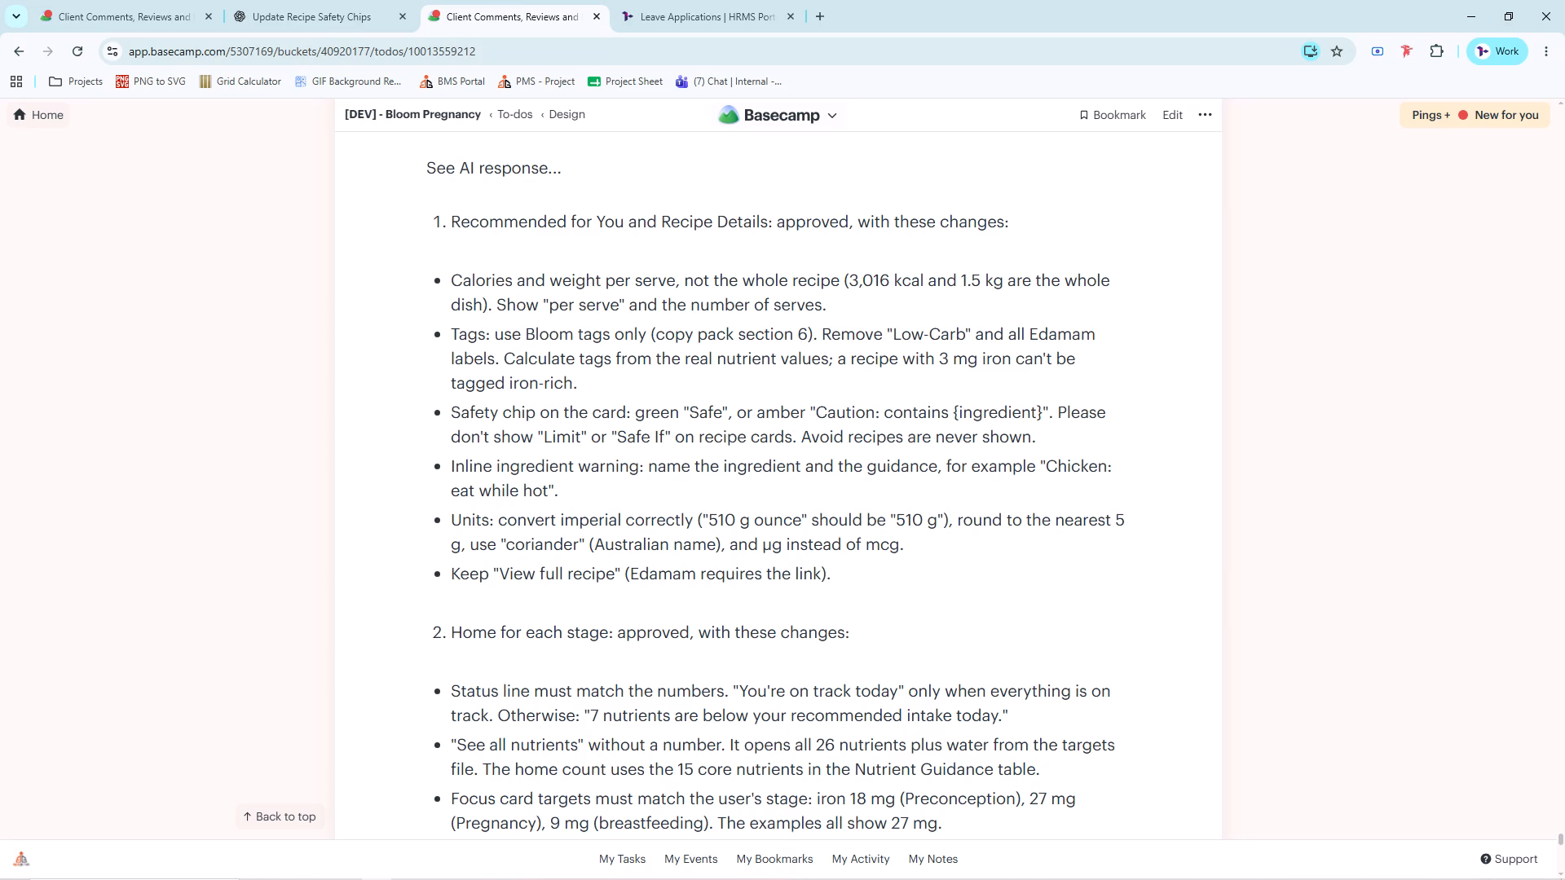
pyautogui.hotkey('alt', 'Tab')
pyautogui.keyDown('ctrl'); pyautogui.scroll(8, 934, 541); pyautogui.keyUp('ctrl')
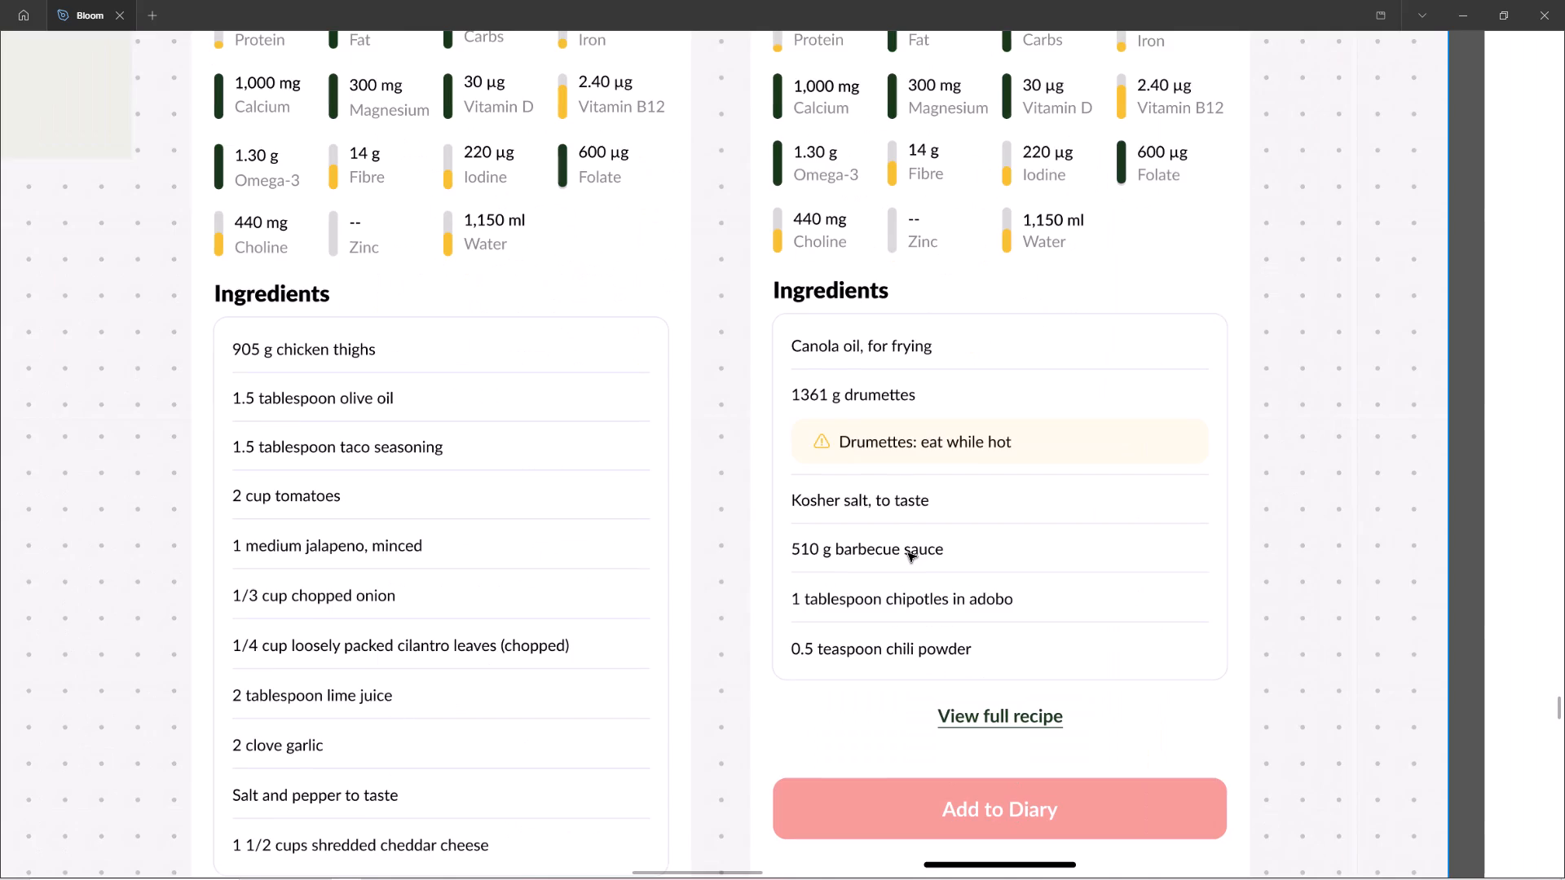
pyautogui.hotkey('alt', 'Tab')
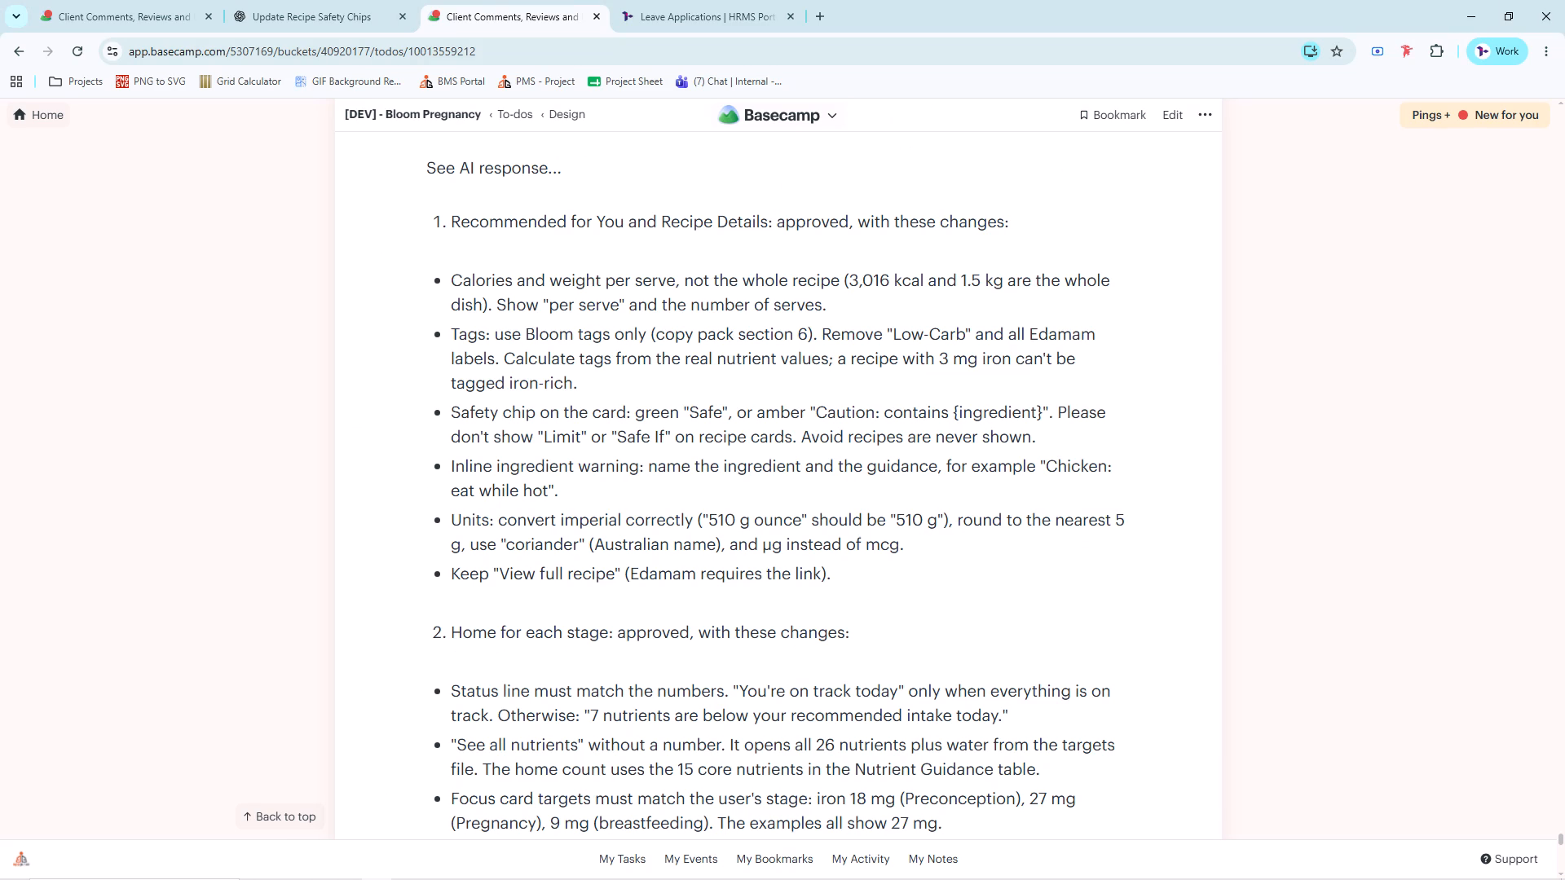
pyautogui.click(973, 518)
pyautogui.click(1003, 516)
pyautogui.hotkey('alt', 'Tab')
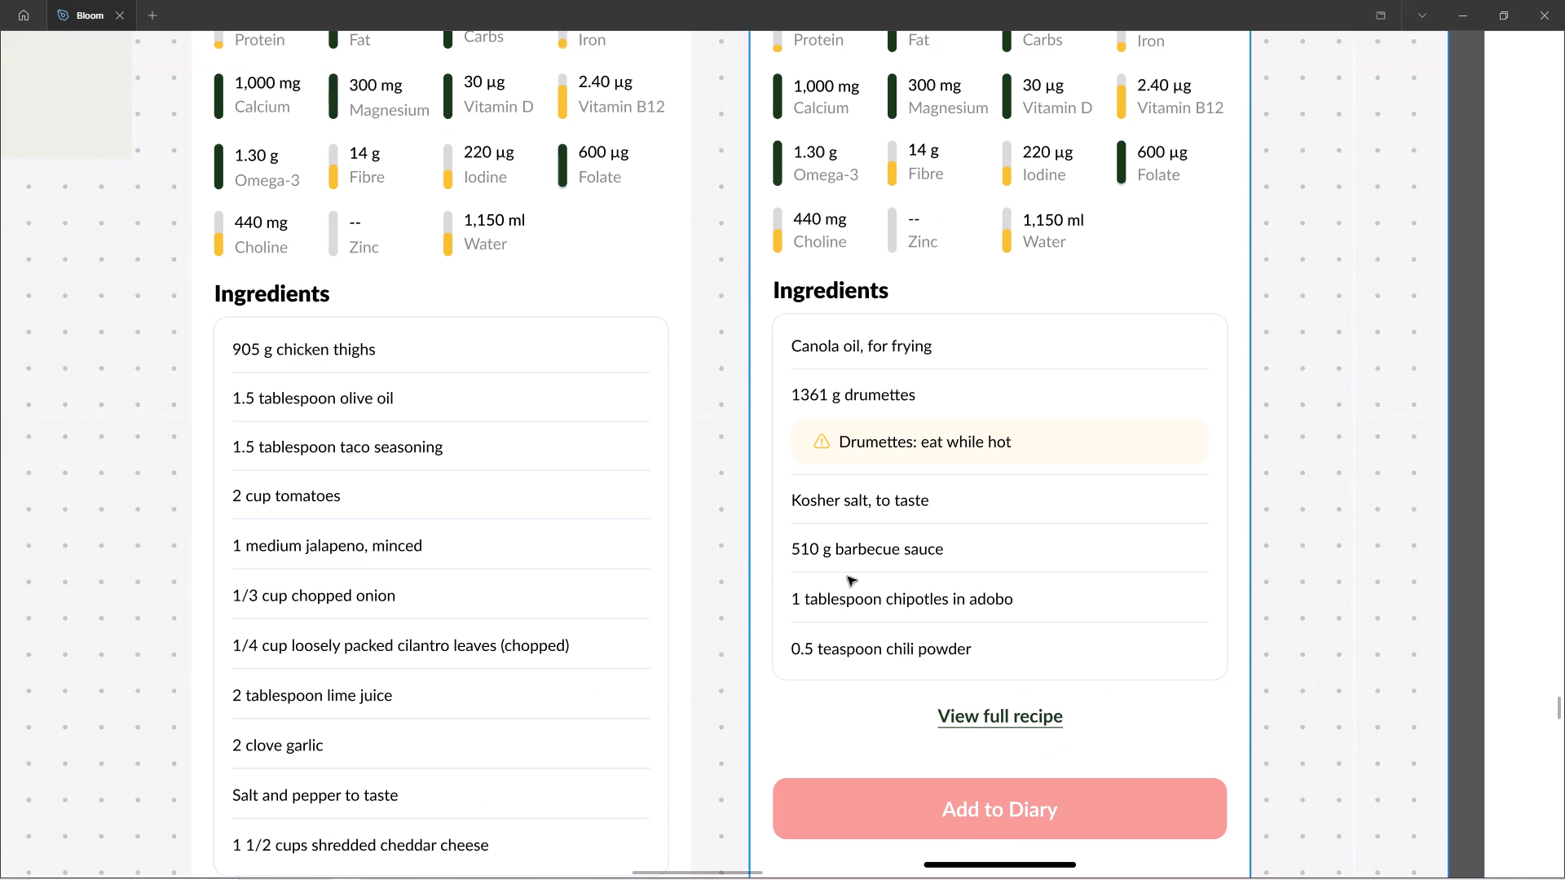
pyautogui.hotkey('alt', 'Tab')
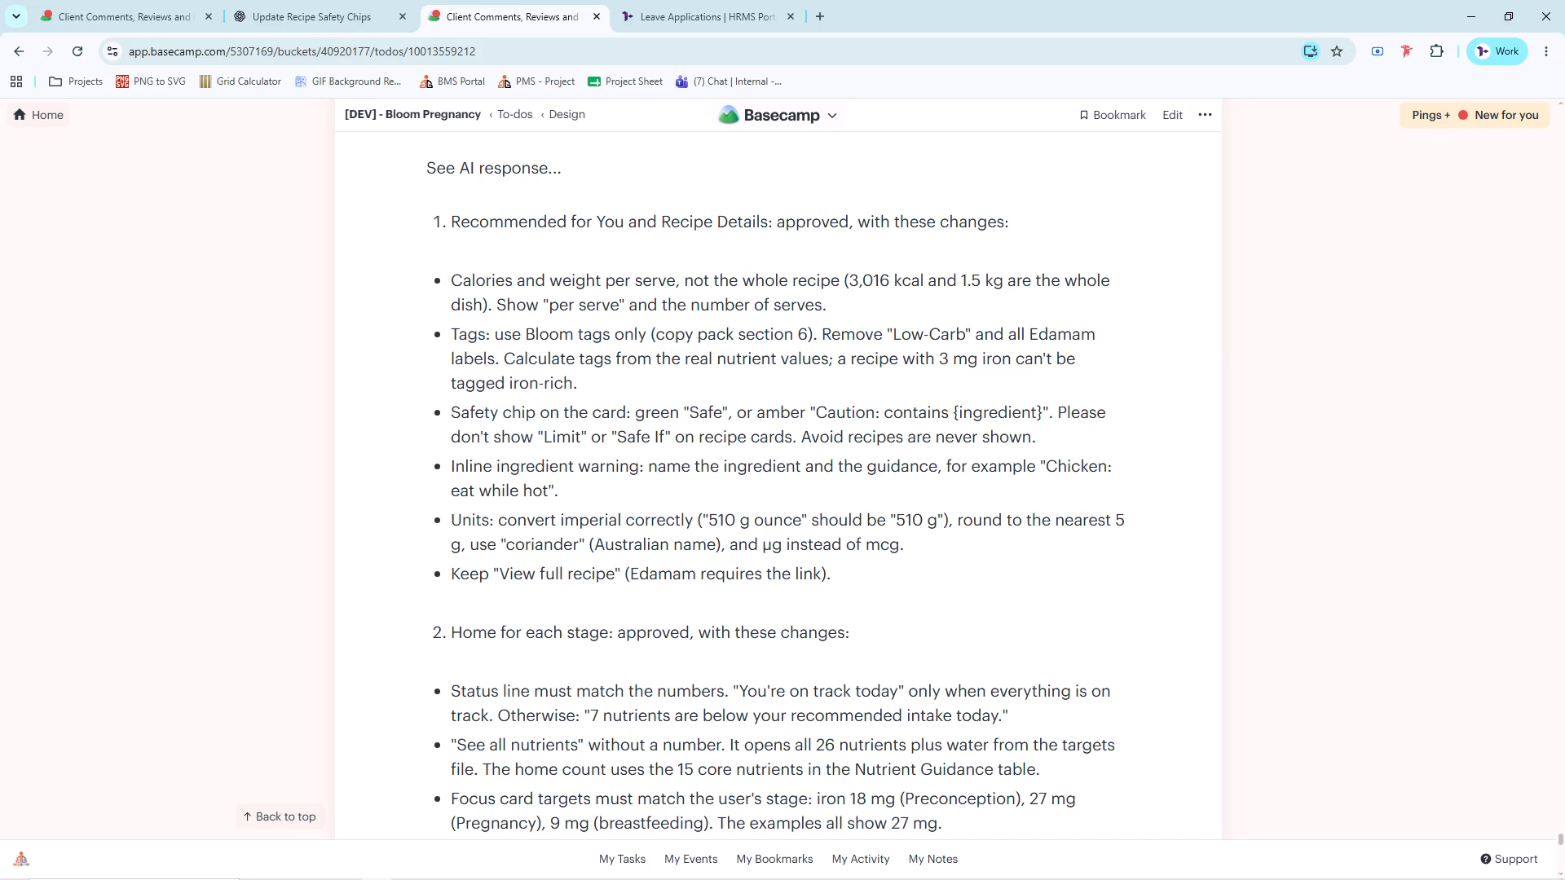
pyautogui.click(567, 543)
# Check the BBQ Chicken Wings ingredients and nutrient values against the Basecamp units and naming feedback.
pyautogui.hotkey('alt', 'Tab')
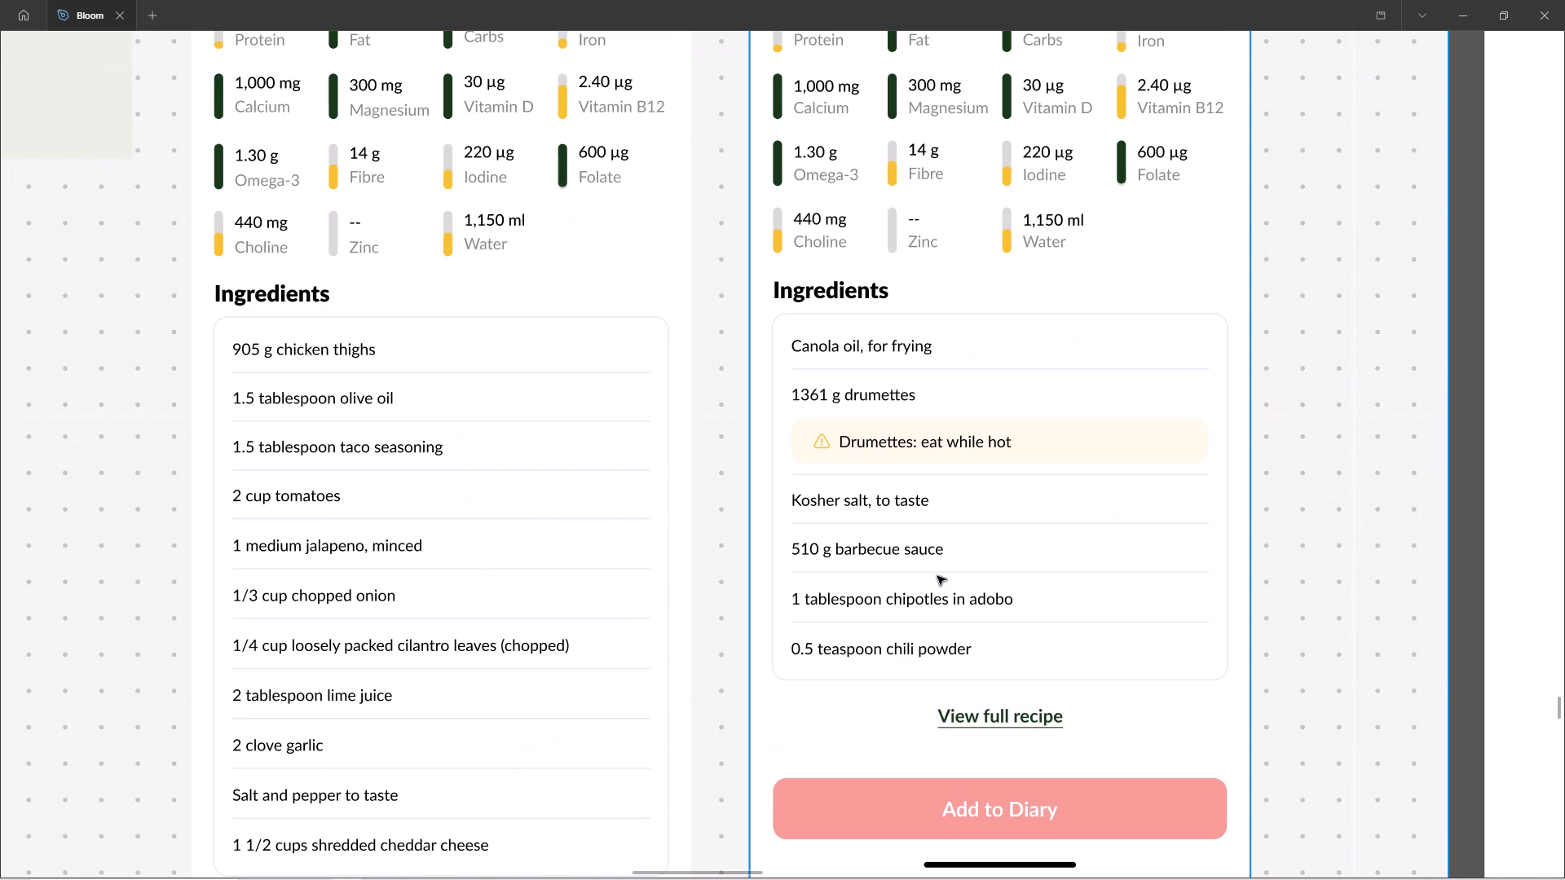
pyautogui.keyDown('ctrl'); pyautogui.click(921, 549); pyautogui.keyUp('ctrl')
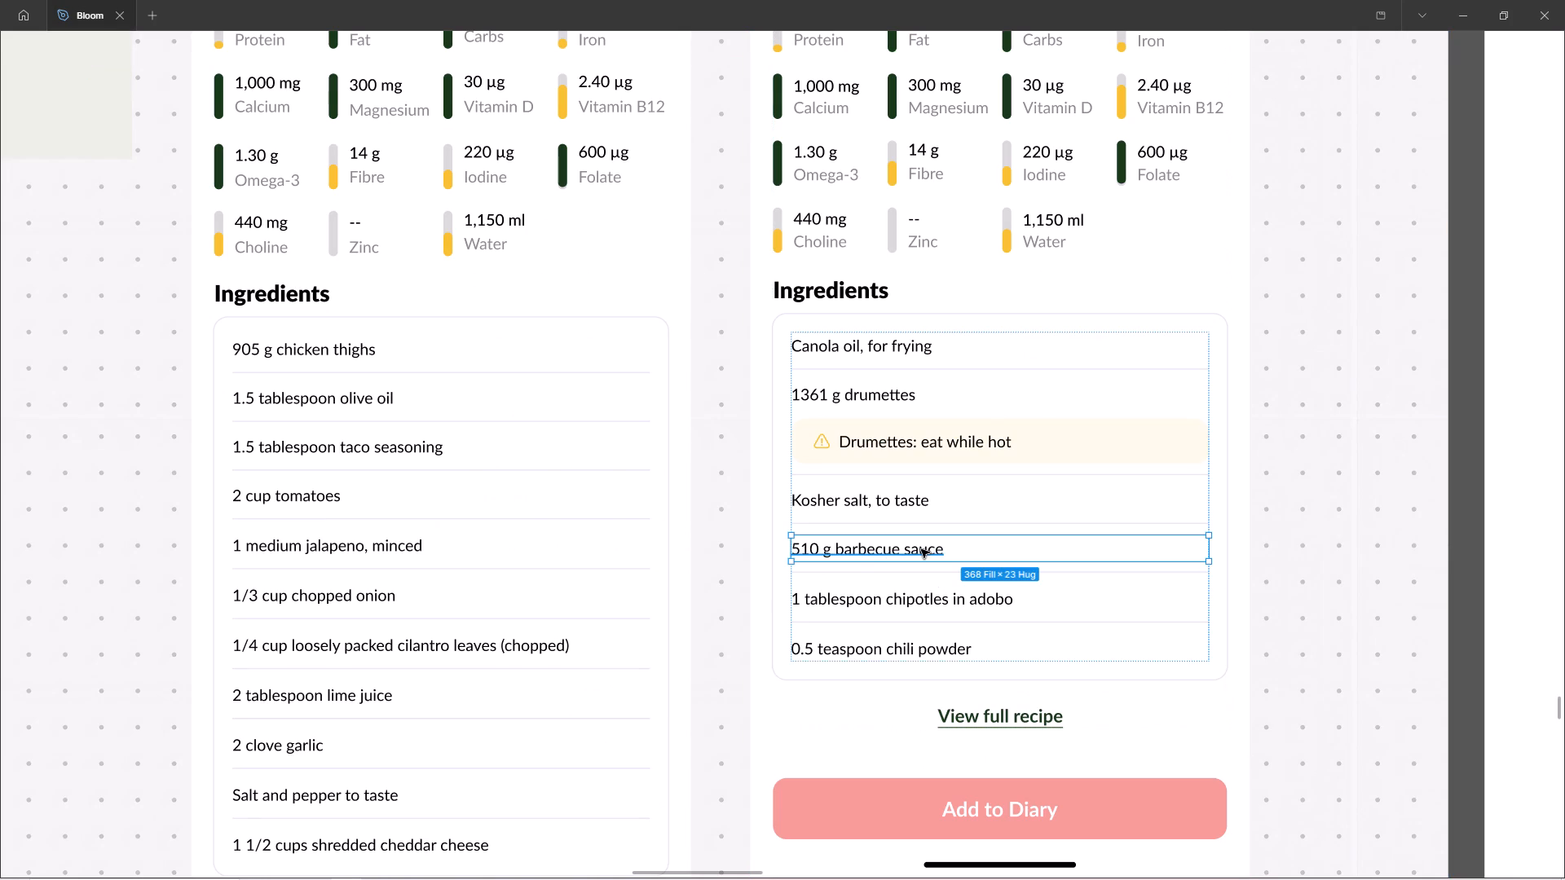
pyautogui.keyDown('ctrl'); pyautogui.click(862, 400); pyautogui.keyUp('ctrl')
pyautogui.keyDown('ctrl'); pyautogui.click(870, 591); pyautogui.keyUp('ctrl')
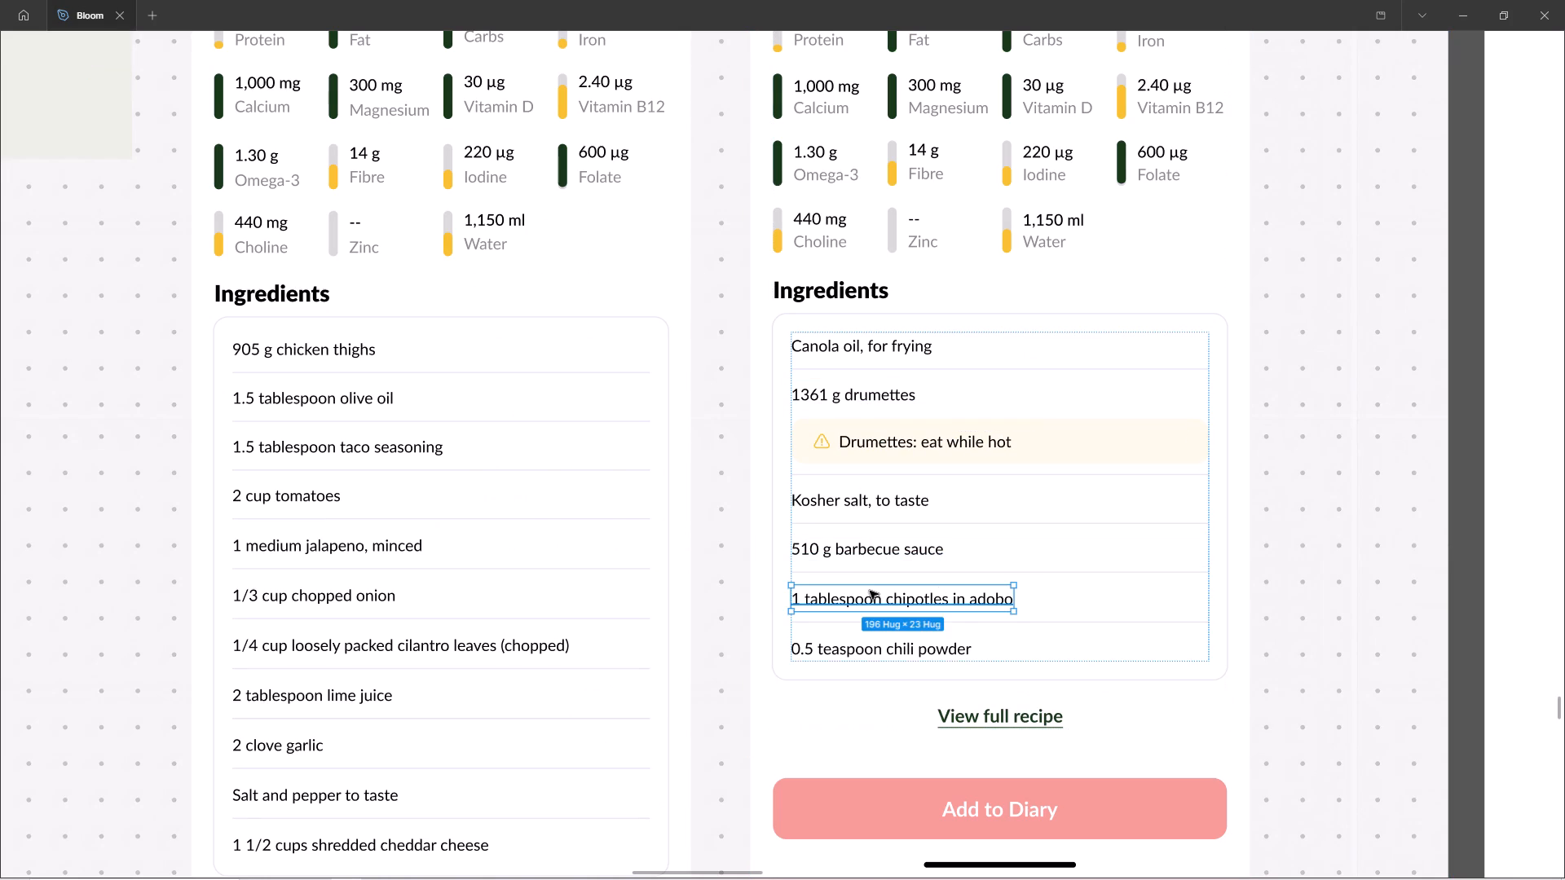
pyautogui.keyDown('ctrl'); pyautogui.scroll(-3, 858, 538); pyautogui.keyUp('ctrl')
pyautogui.hotkey('alt', 'Tab')
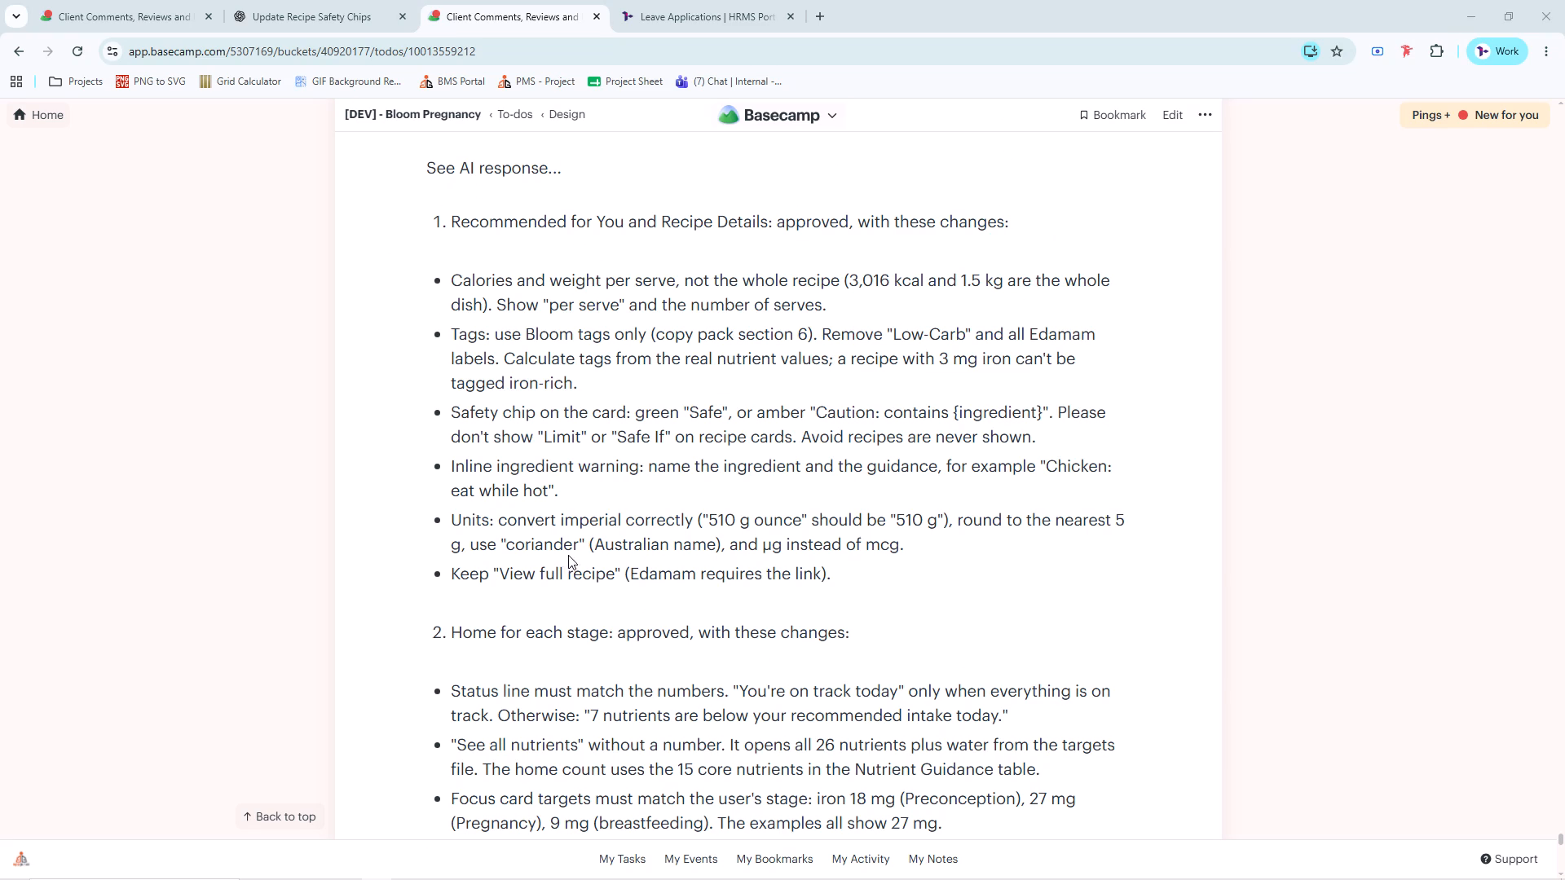
pyautogui.hotkey('alt', 'Tab')
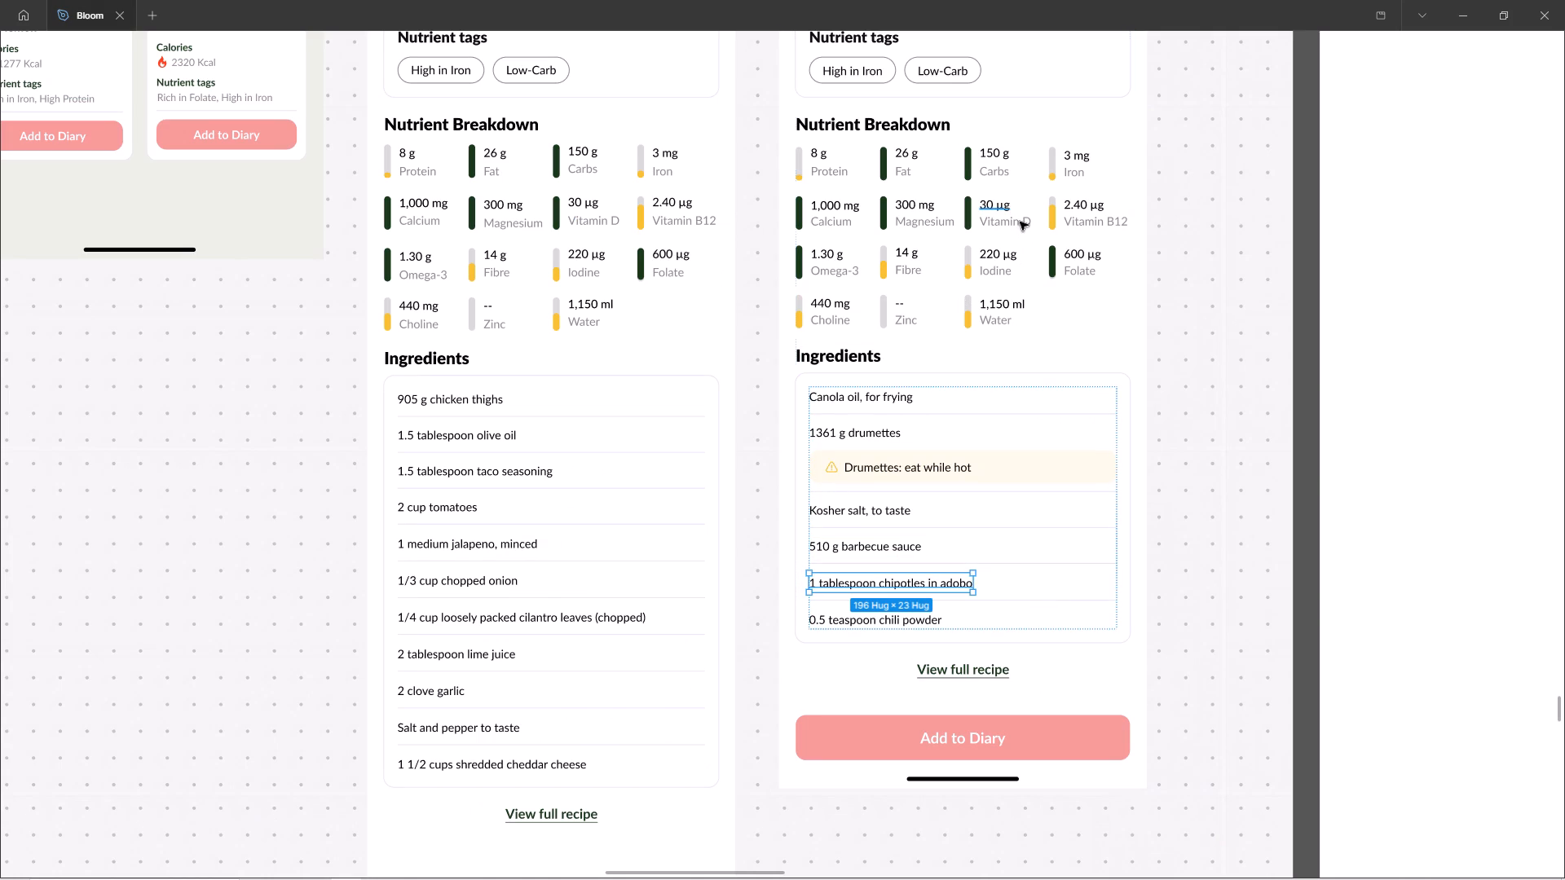
pyautogui.keyDown('ctrl'); pyautogui.scroll(-5, 999, 444); pyautogui.keyUp('ctrl')
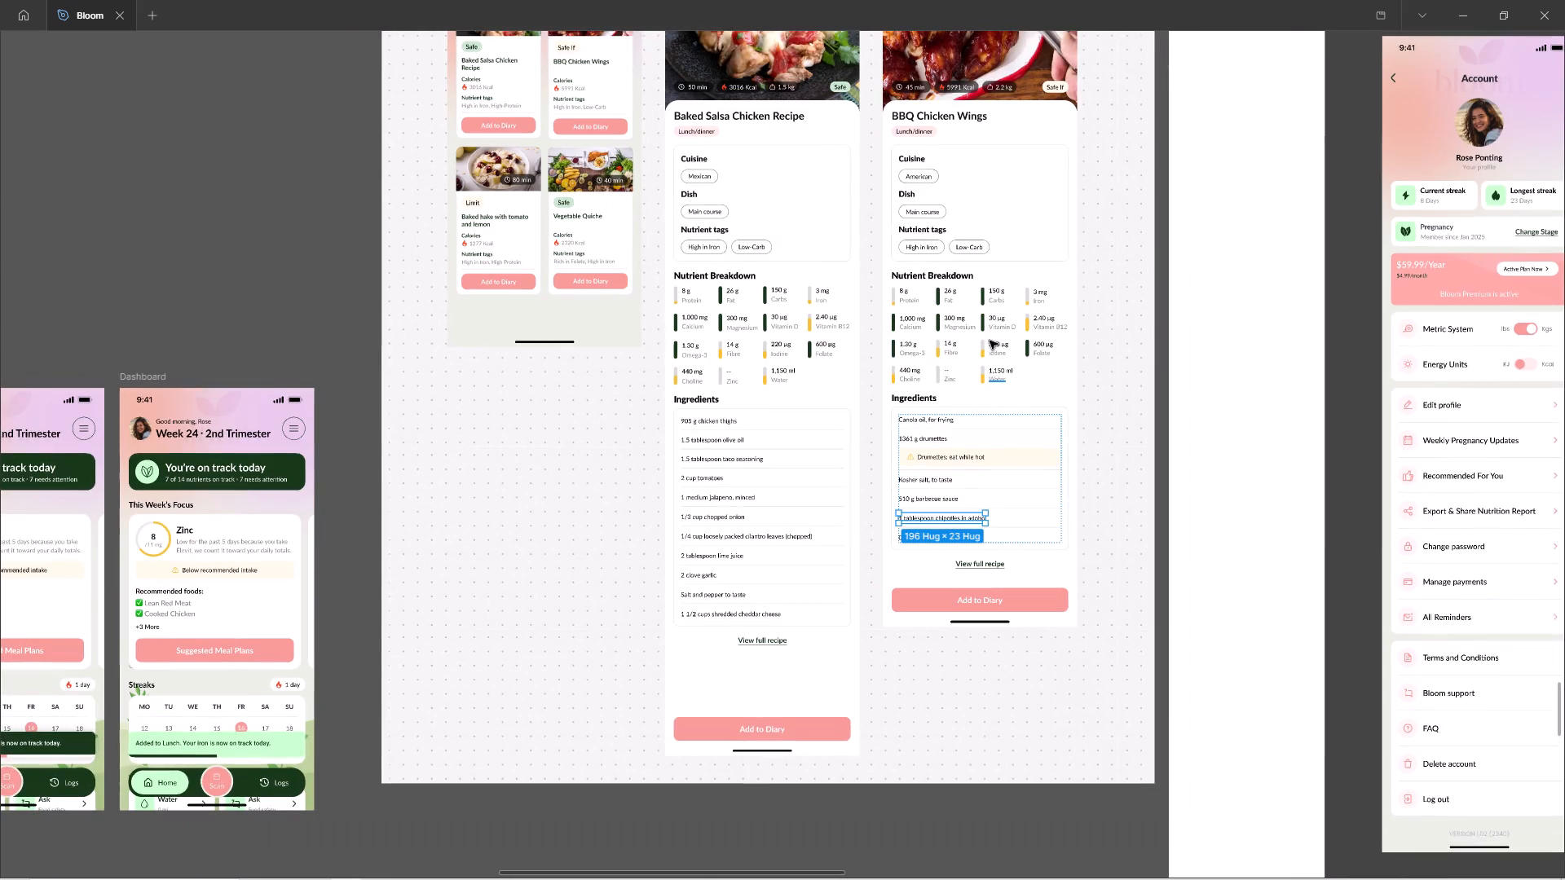
pyautogui.keyDown('ctrl'); pyautogui.scroll(7, 990, 297); pyautogui.keyUp('ctrl')
pyautogui.keyDown('ctrl'); pyautogui.scroll(-1, 990, 297); pyautogui.keyUp('ctrl')
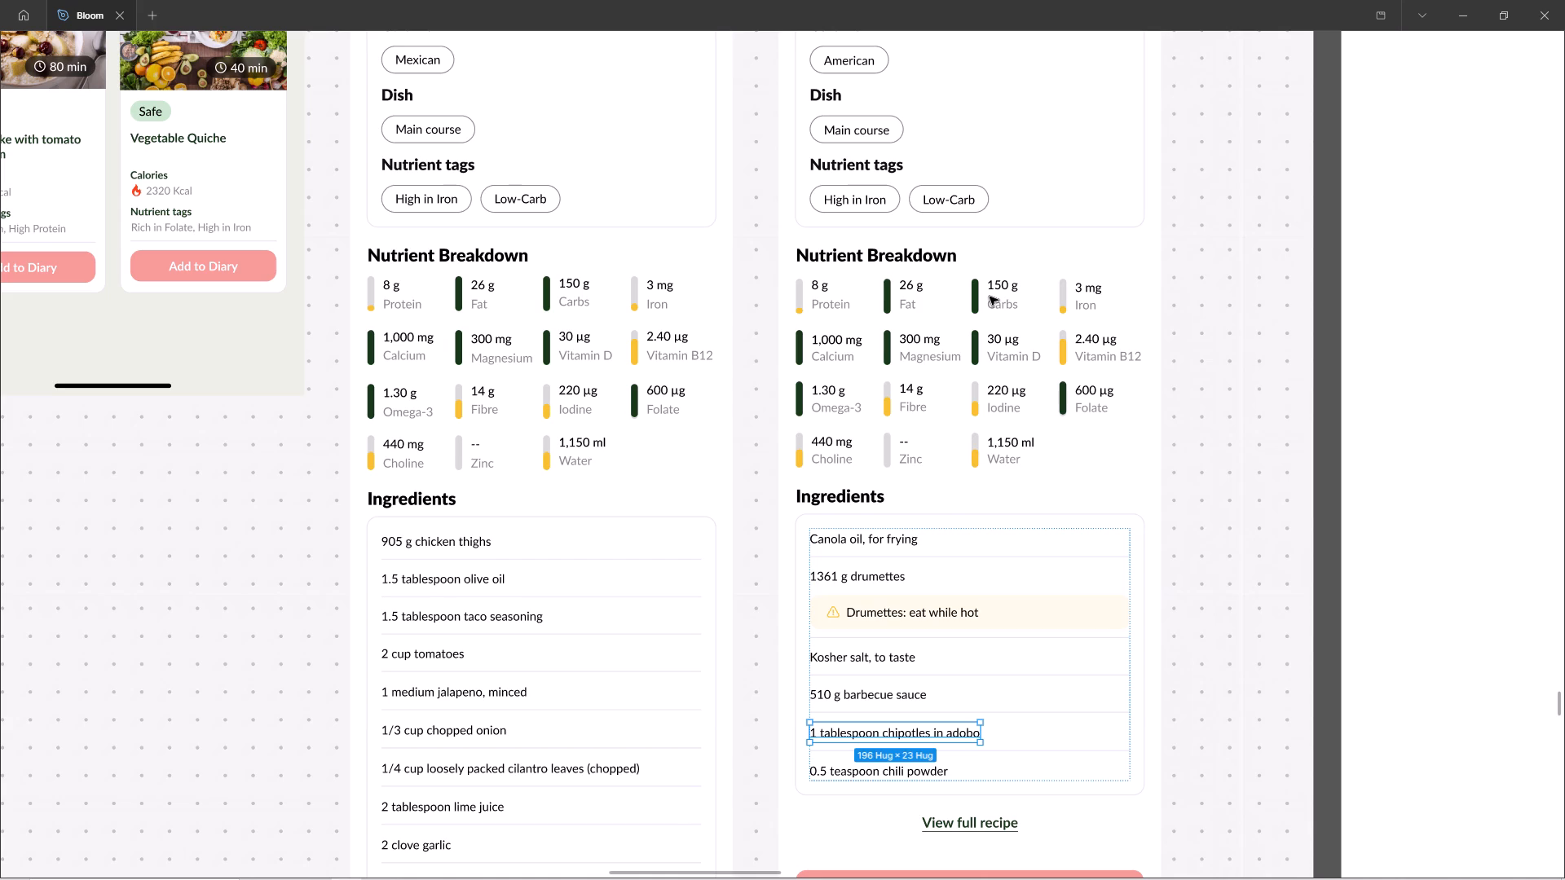
pyautogui.hotkey('alt', 'Tab')
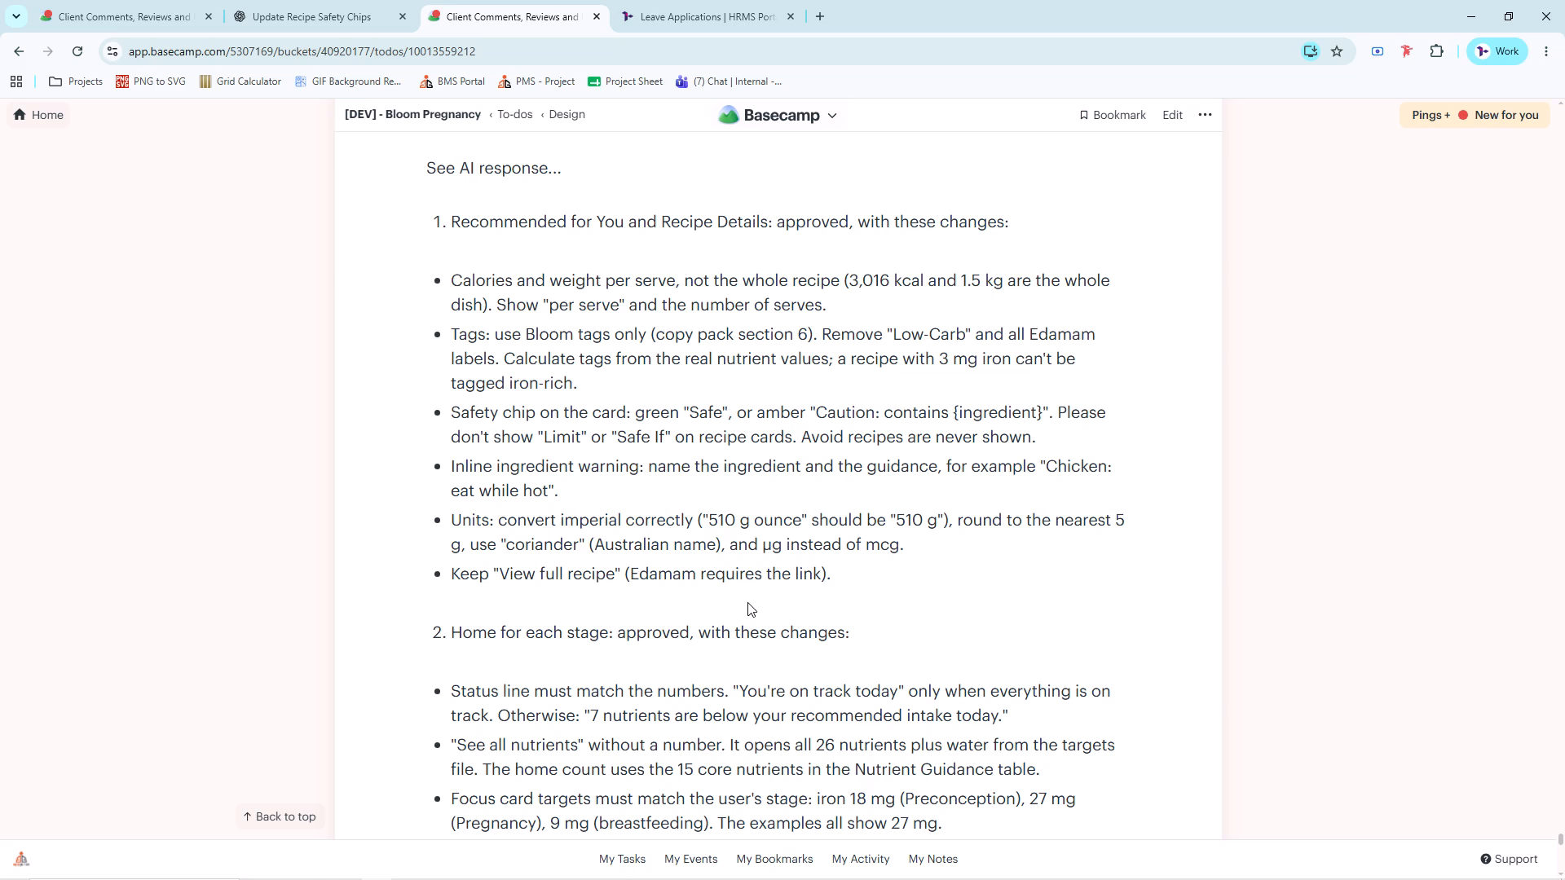
pyautogui.hotkey('alt', 'Tab')
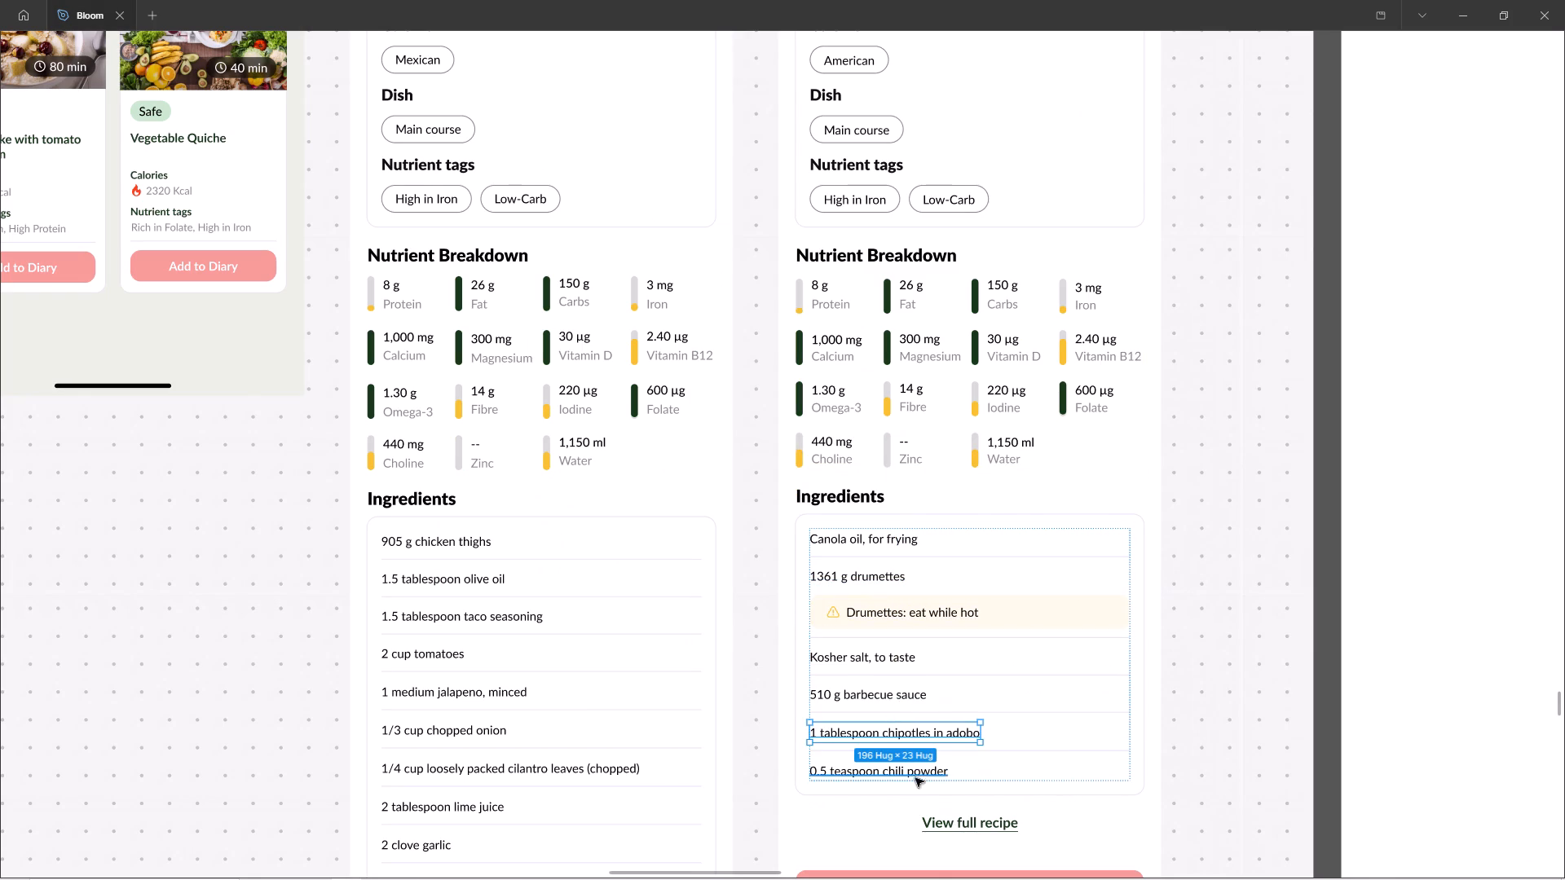
# Examine the wording of the BBQ Chicken Wings ingredients, from chili powder back to canola oil.
pyautogui.click(921, 770)
pyautogui.click(928, 773)
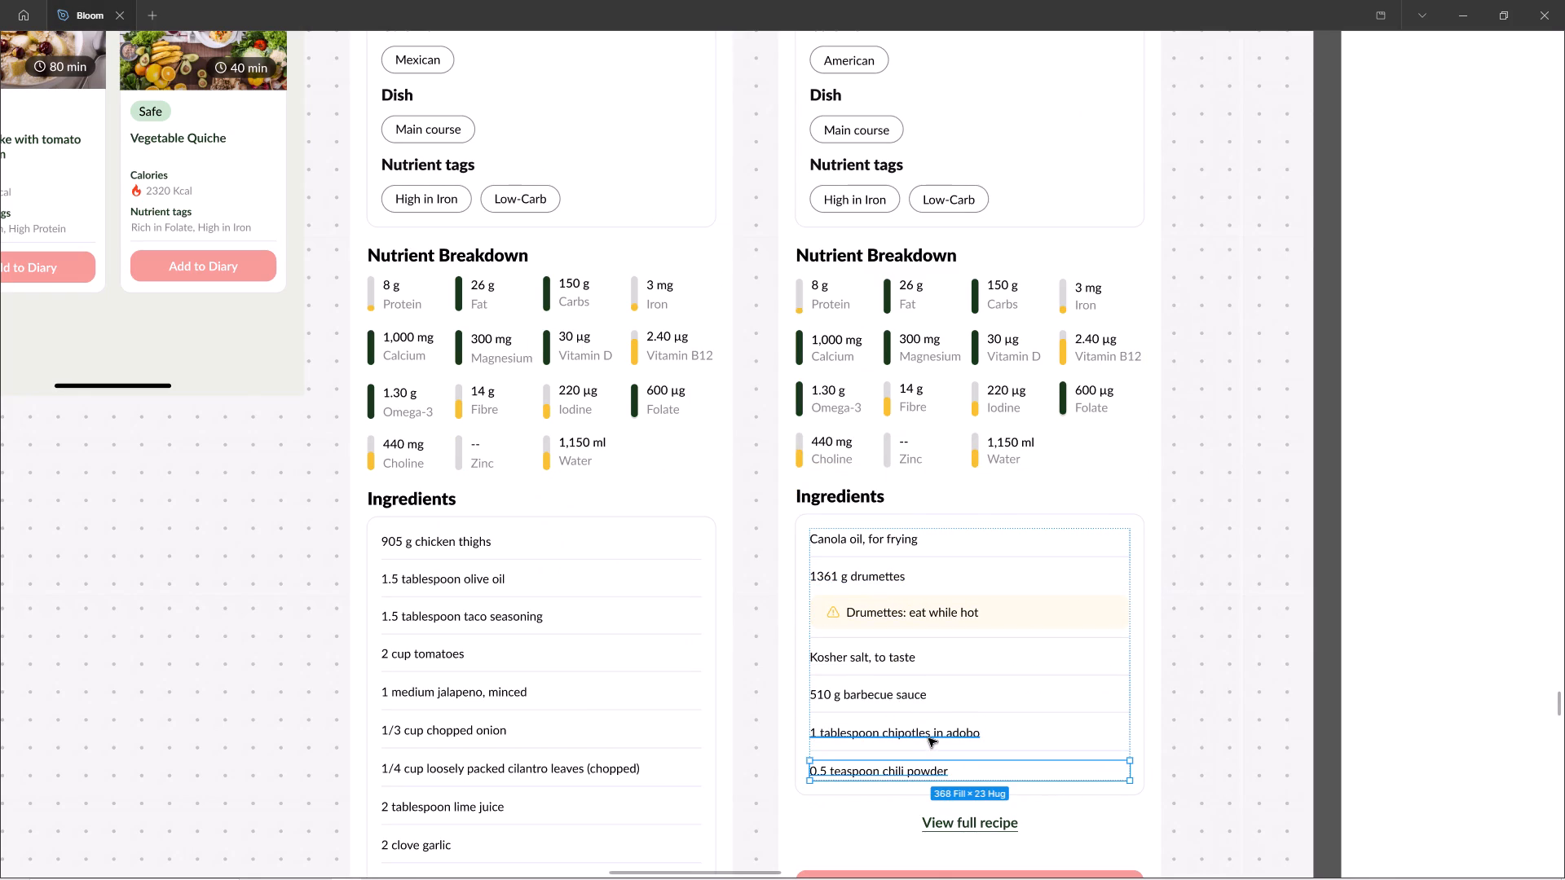
pyautogui.click(928, 738)
pyautogui.doubleClick(917, 737)
pyautogui.doubleClick(902, 736)
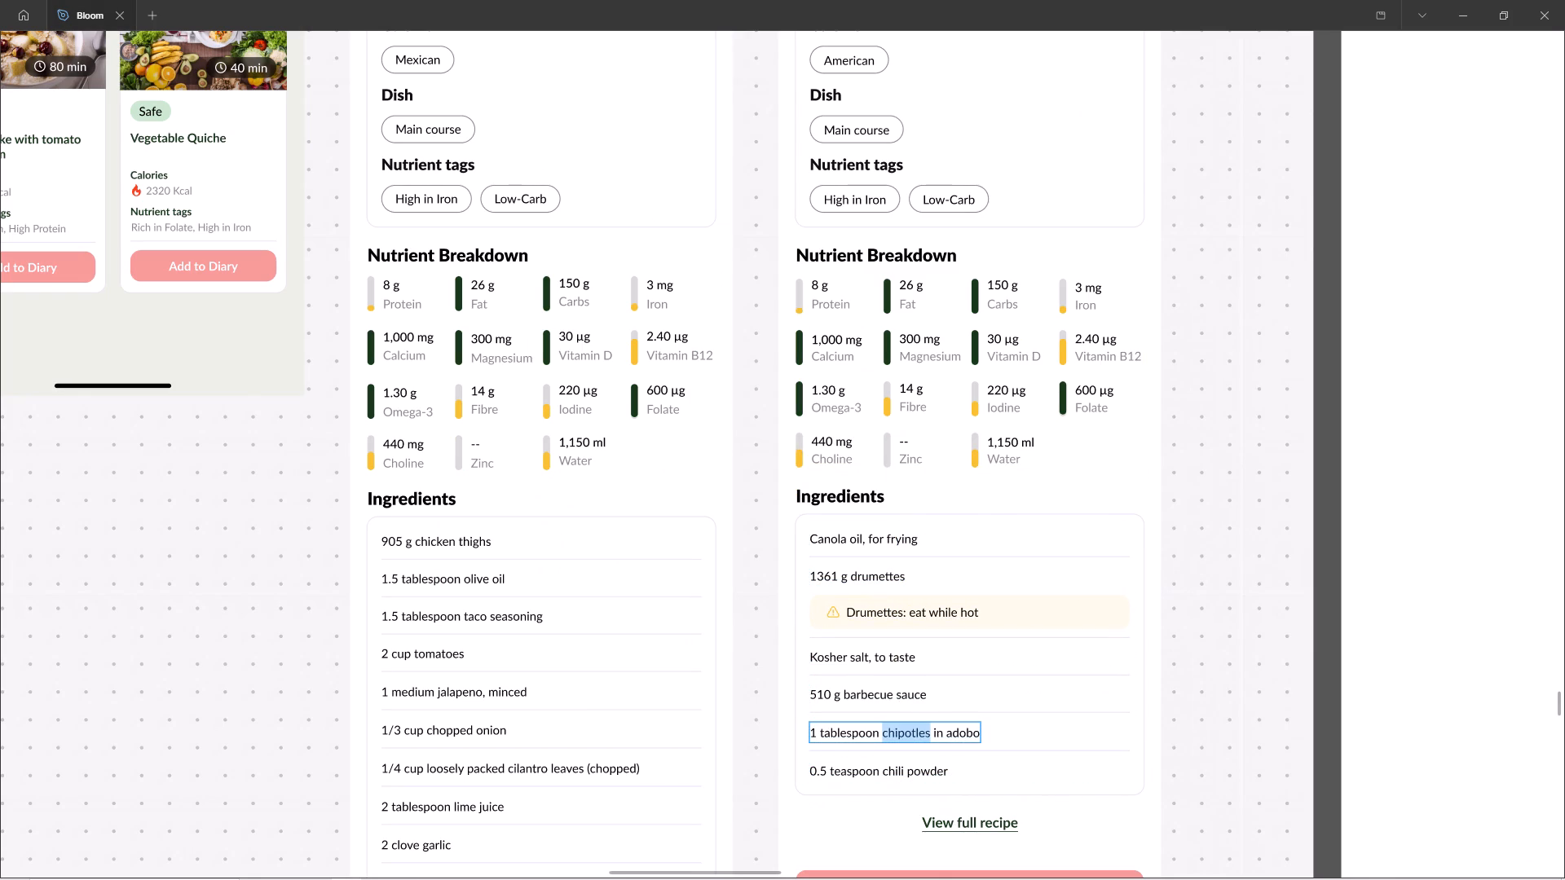
pyautogui.doubleClick(875, 699)
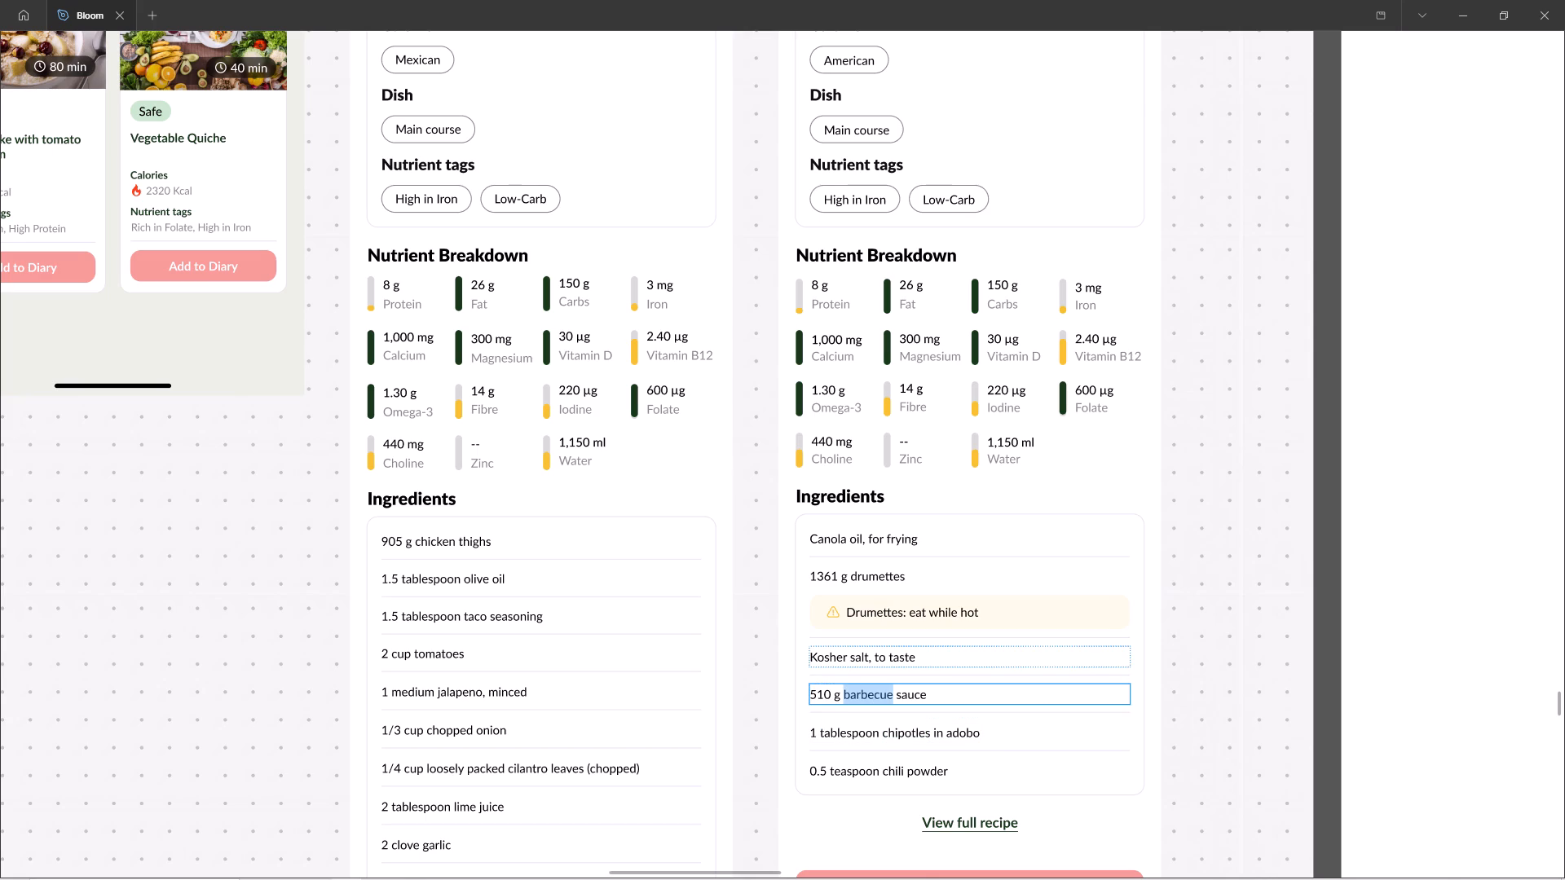
pyautogui.doubleClick(831, 656)
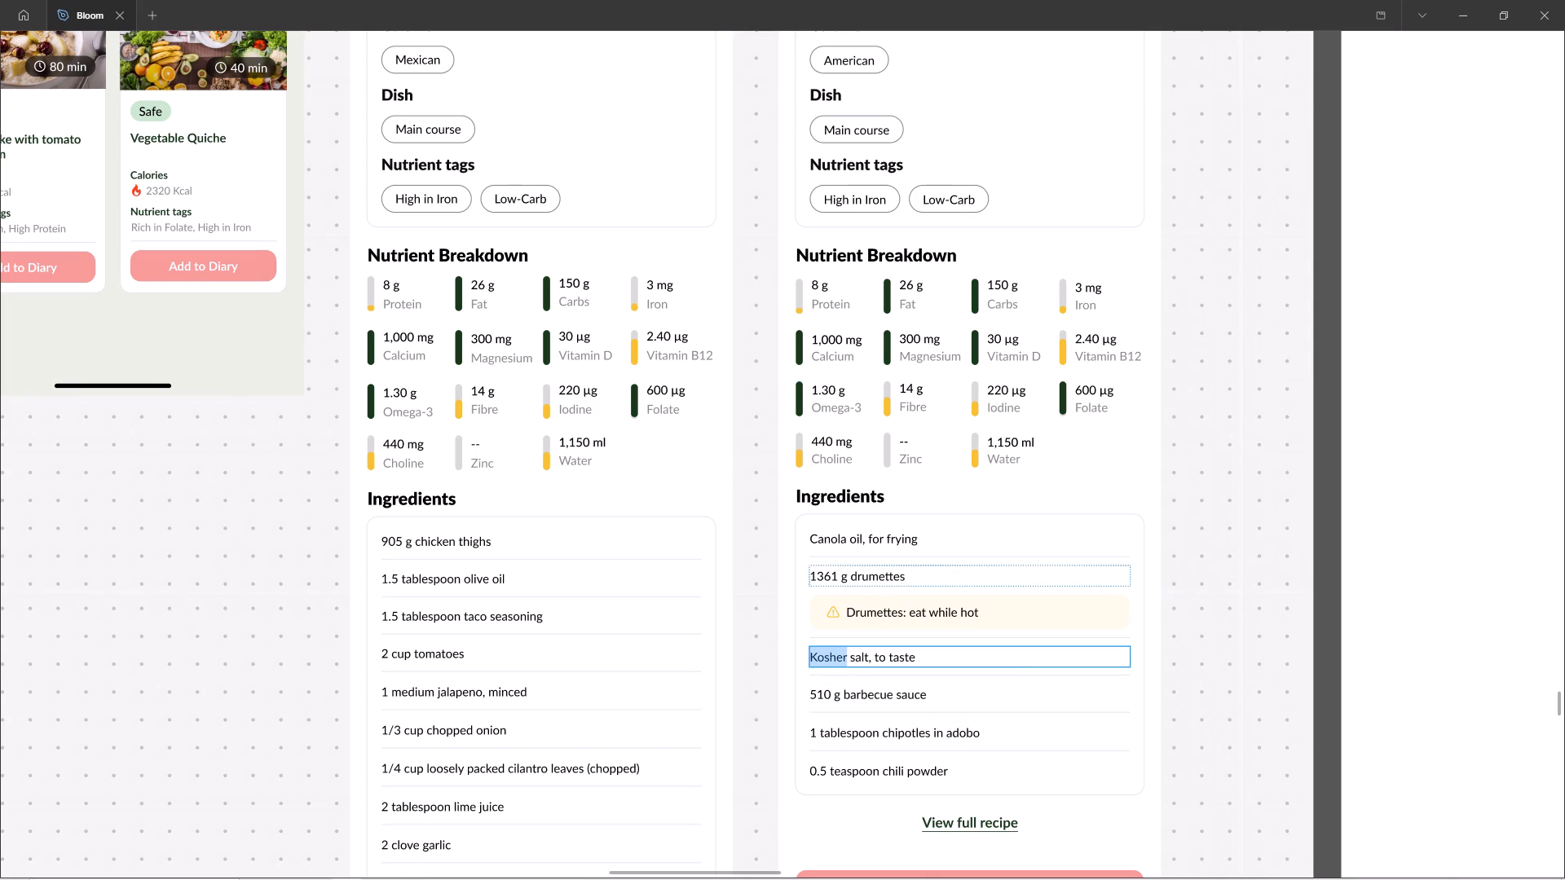
pyautogui.doubleClick(875, 574)
pyautogui.doubleClick(835, 543)
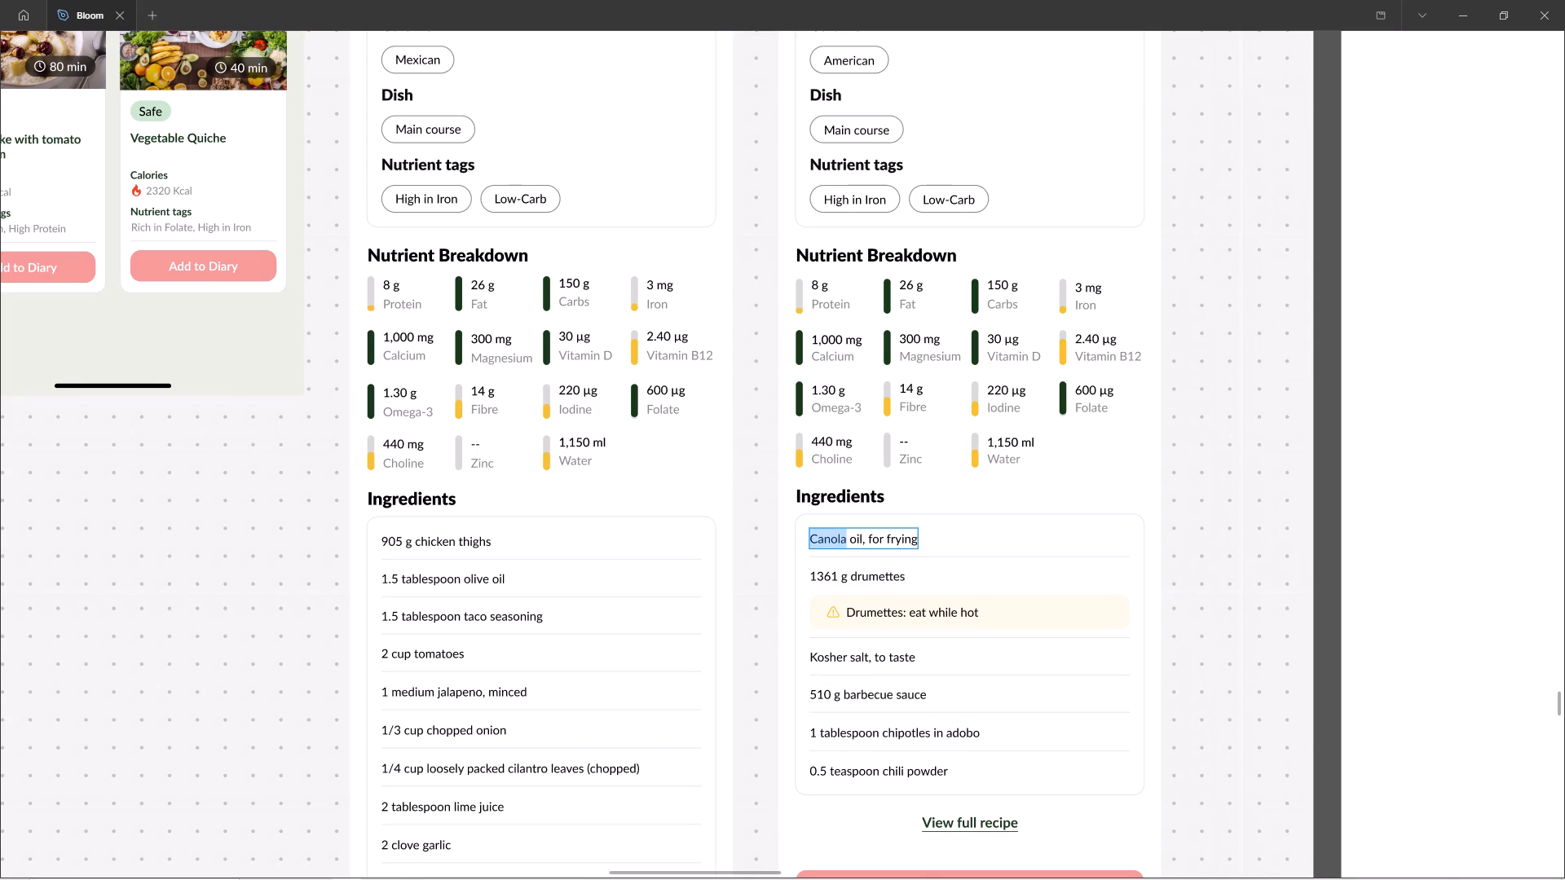
pyautogui.doubleClick(1360, 533)
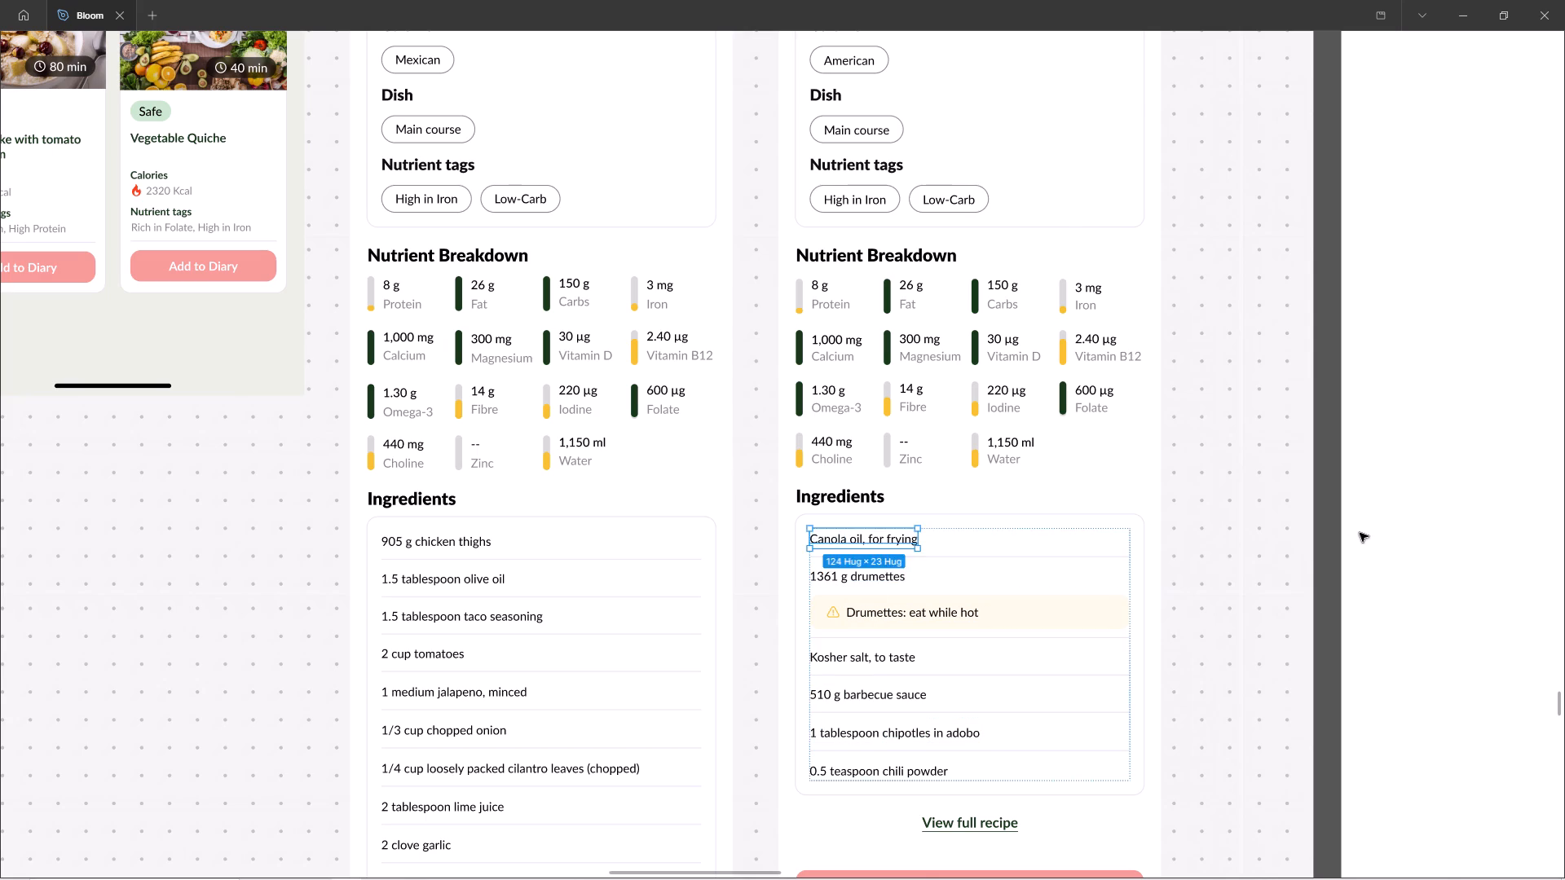
# Copy "use "coriander" (Australian name), and µg instead of mcg." from the Basecamp units feedback.
pyautogui.hotkey('alt', 'Tab')
pyautogui.moveTo(941, 549); pyautogui.dragTo(596, 548)
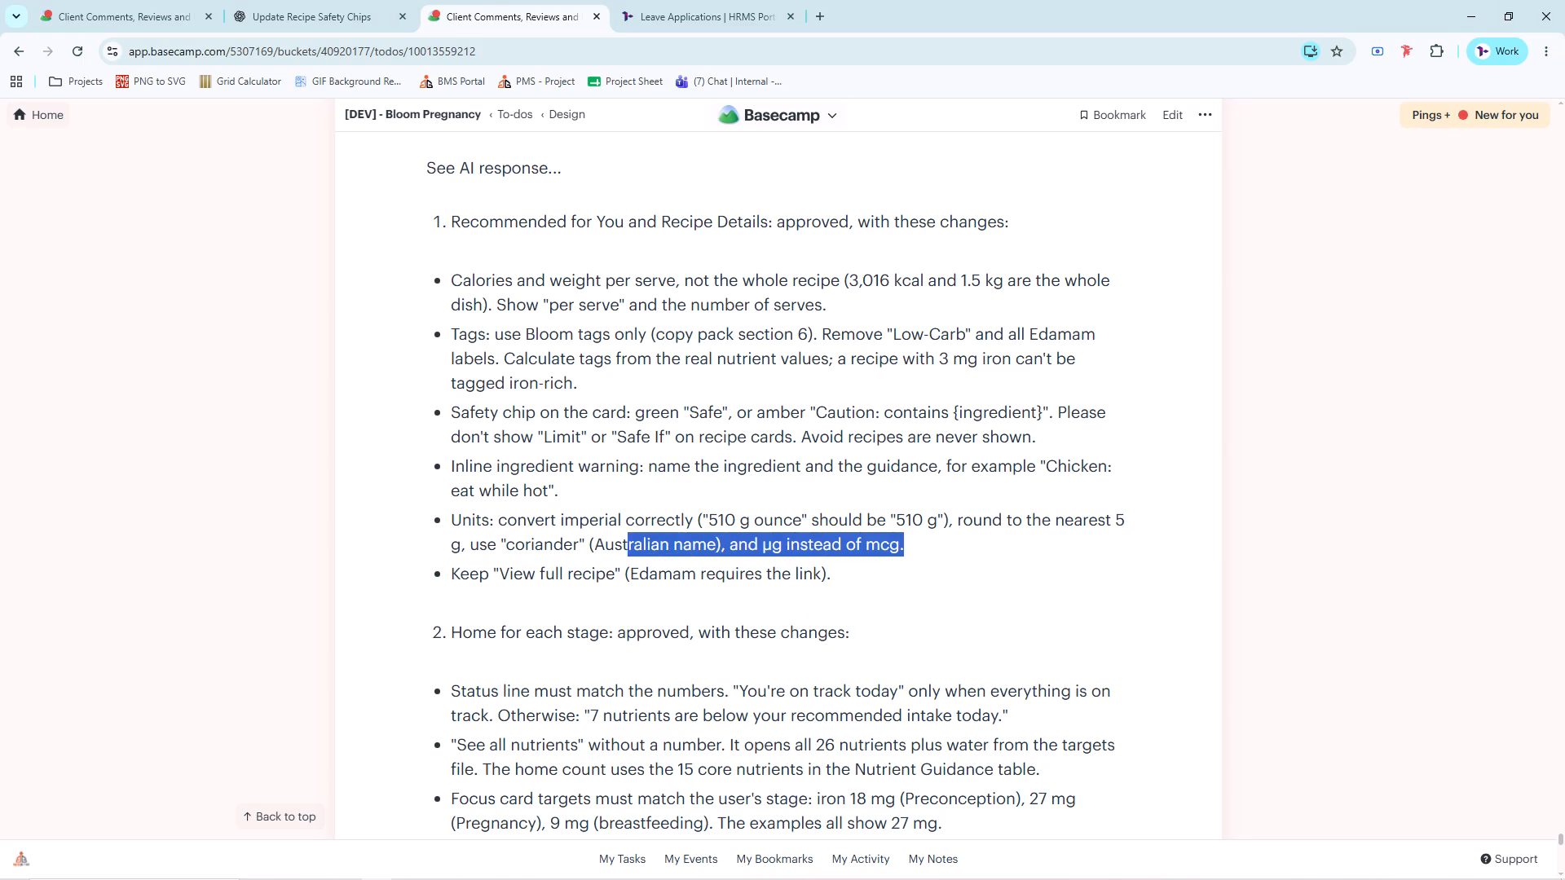
pyautogui.moveTo(596, 548); pyautogui.dragTo(469, 550)
pyautogui.hotkey('ctrl', 'c')
# Paste the copied feedback into a new message in the "Update Recipe Safety Chips" ChatGPT conversation, with an empty line above it.
pyautogui.click(382, 0)
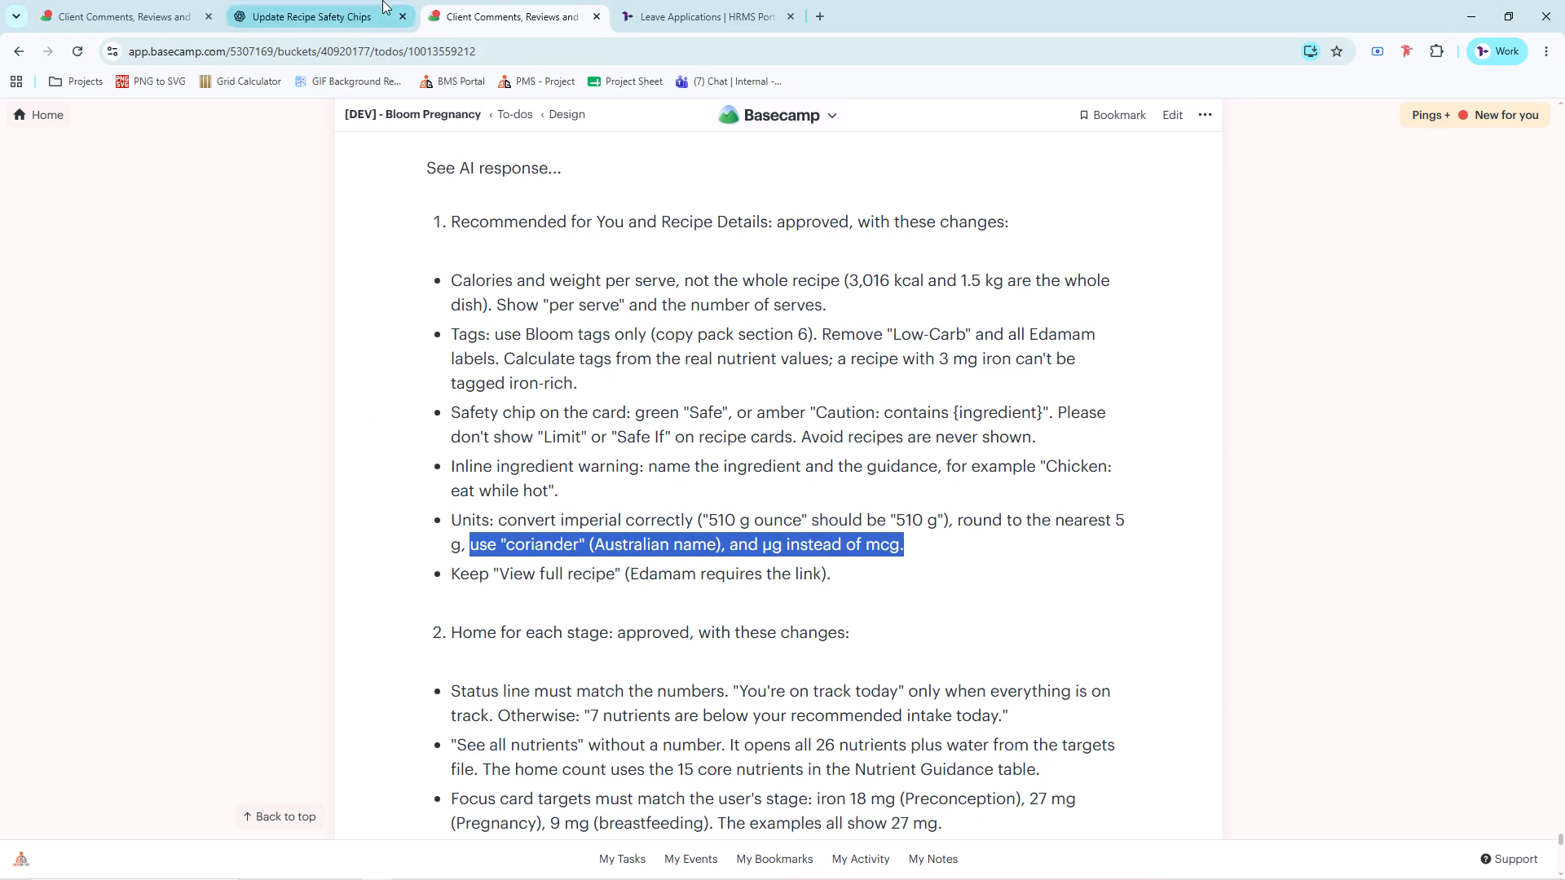
pyautogui.click(734, 835)
pyautogui.scroll(-2, 830, 693)
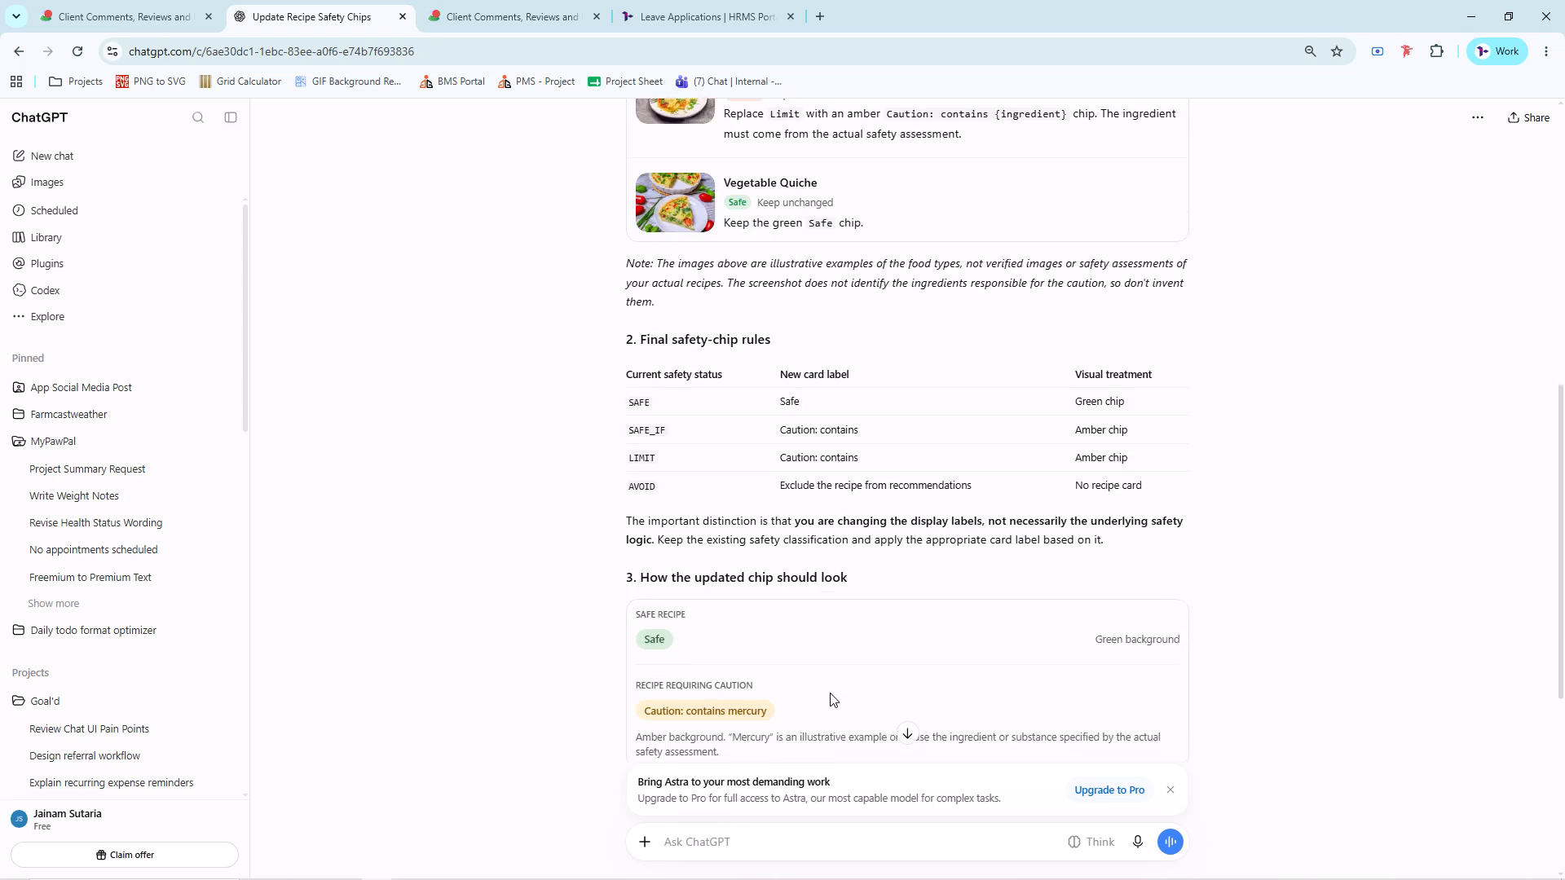
pyautogui.scroll(-1, 830, 693)
pyautogui.scroll(1, 830, 693)
pyautogui.scroll(-4, 830, 693)
pyautogui.scroll(-10, 759, 690)
pyautogui.hotkey('alt', 'Tab')
pyautogui.scroll(-3, 768, 613)
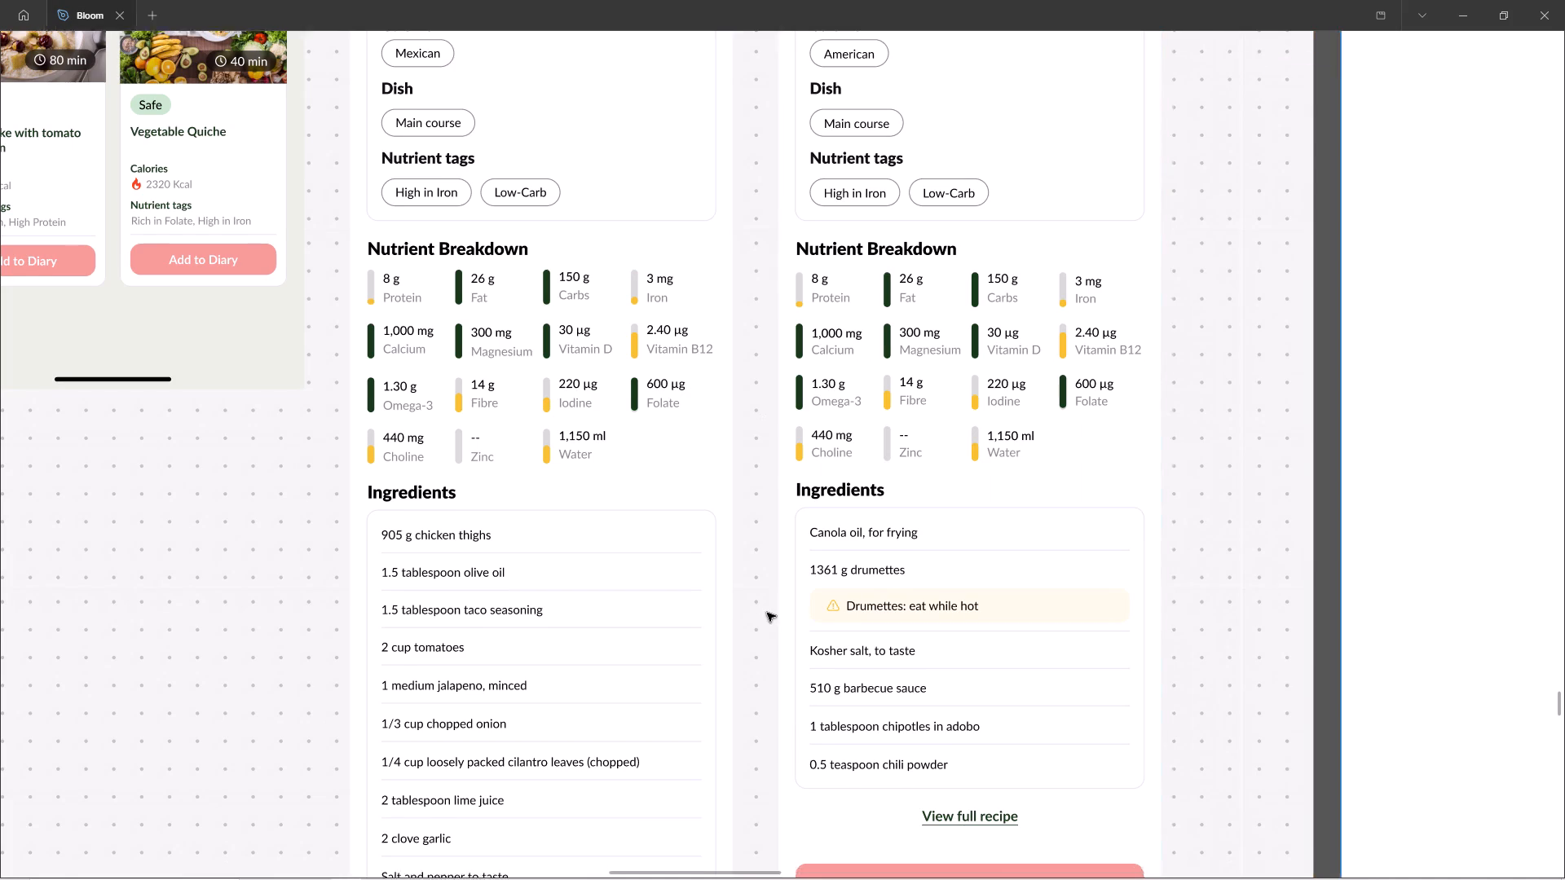
pyautogui.scroll(-7, 767, 613)
pyautogui.hotkey('alt', 'Tab')
pyautogui.hotkey('ctrl', 'v')
pyautogui.hotkey('ctrl', 'a')
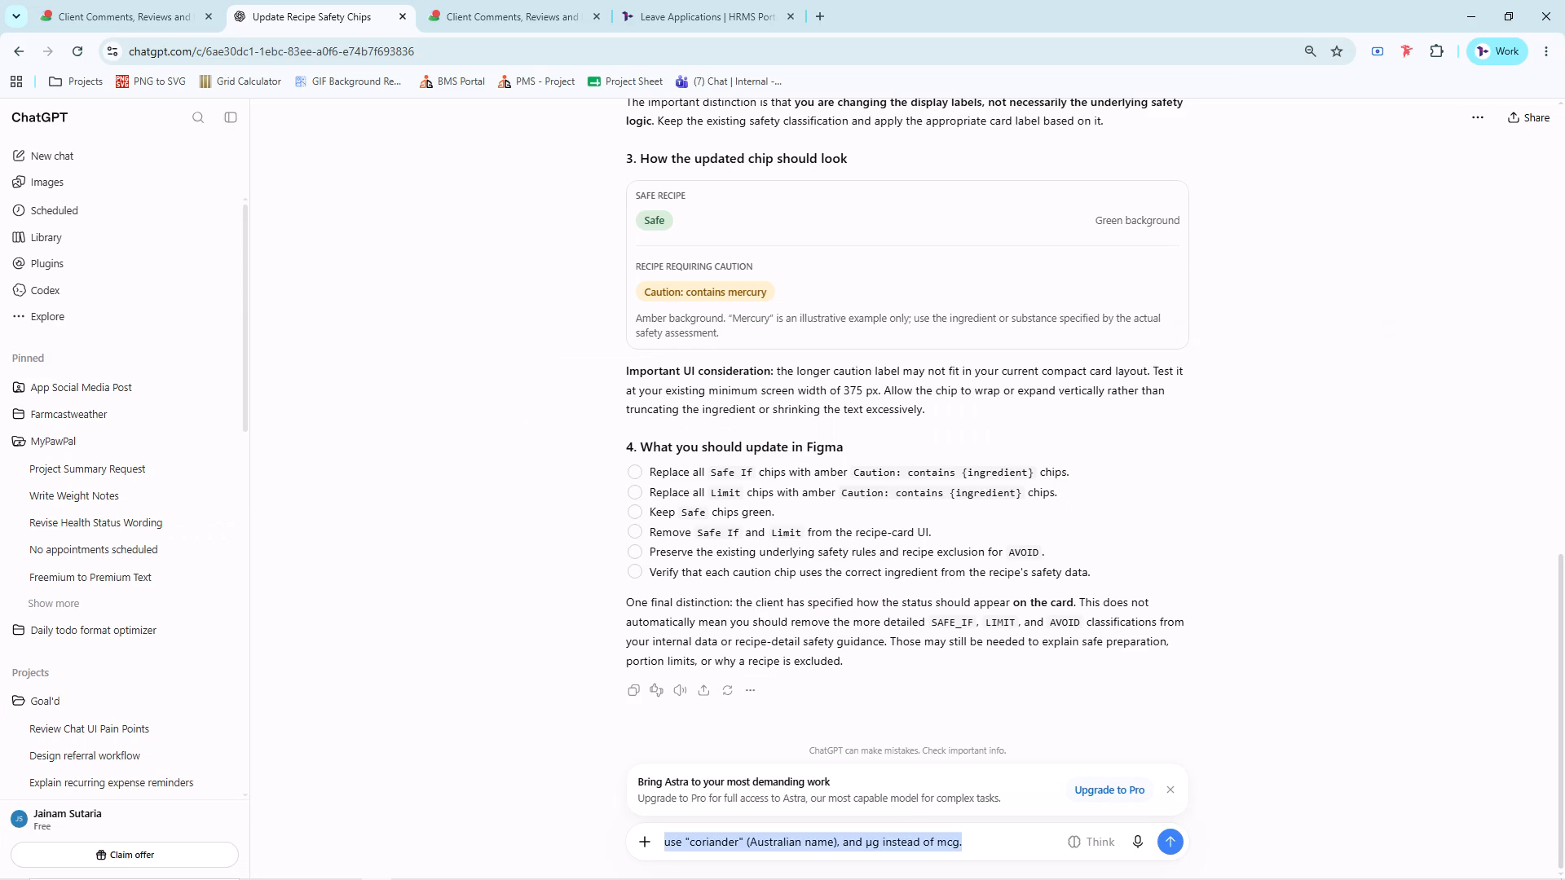
pyautogui.press('Left')
pyautogui.hotkey('shift', 'Return')
pyautogui.press('Up')
pyautogui.press('Up')
pyautogui.hotkey('alt', 'Tab')
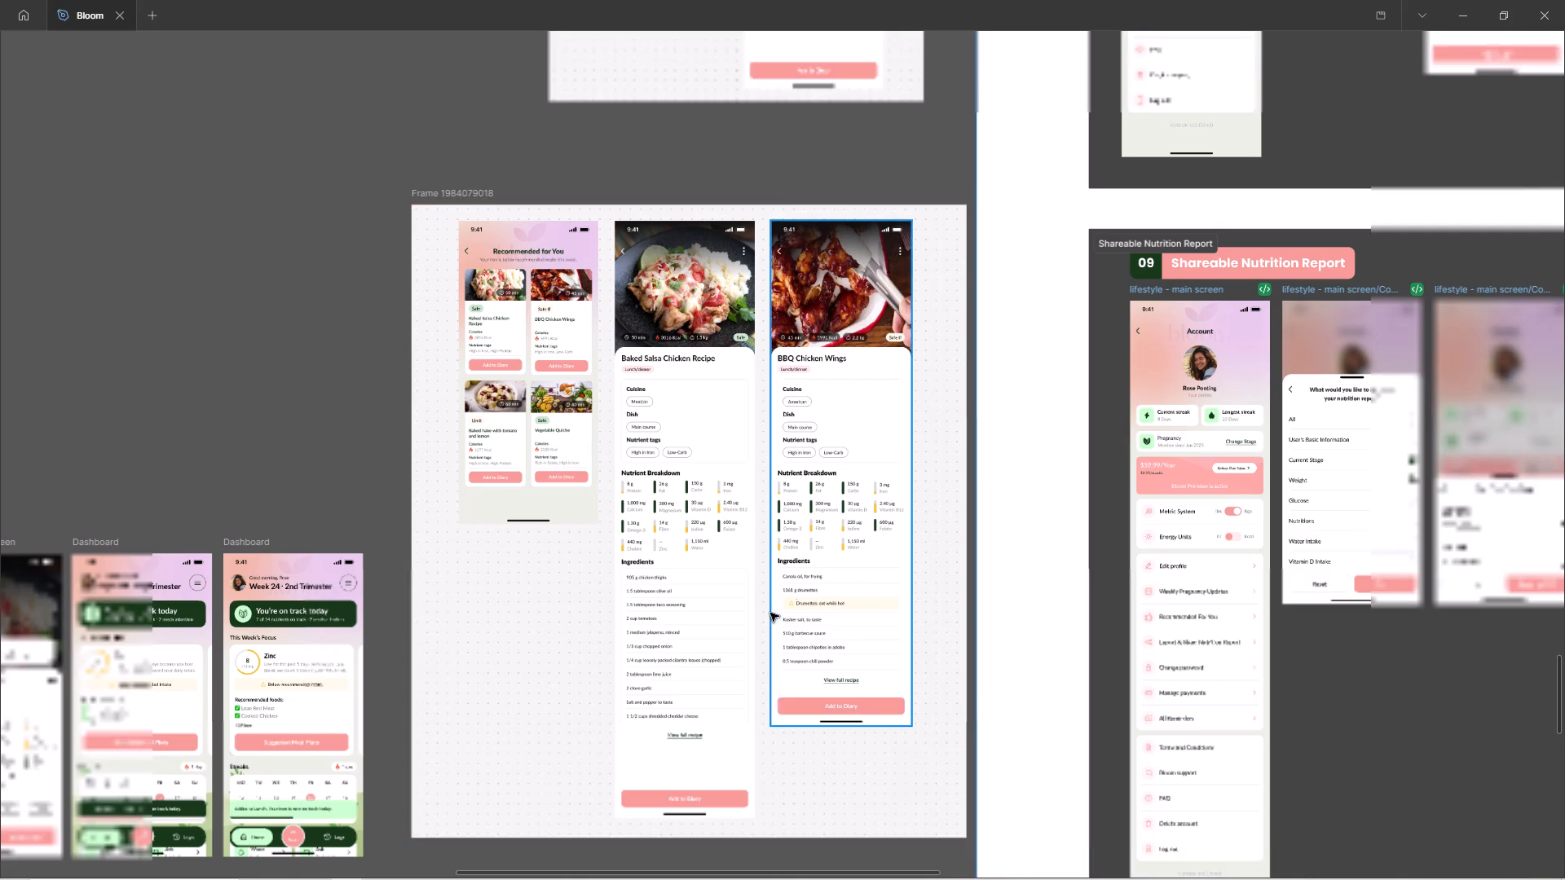
pyautogui.click(871, 276)
pyautogui.hotkey('ctrl', 'shift', 'c')
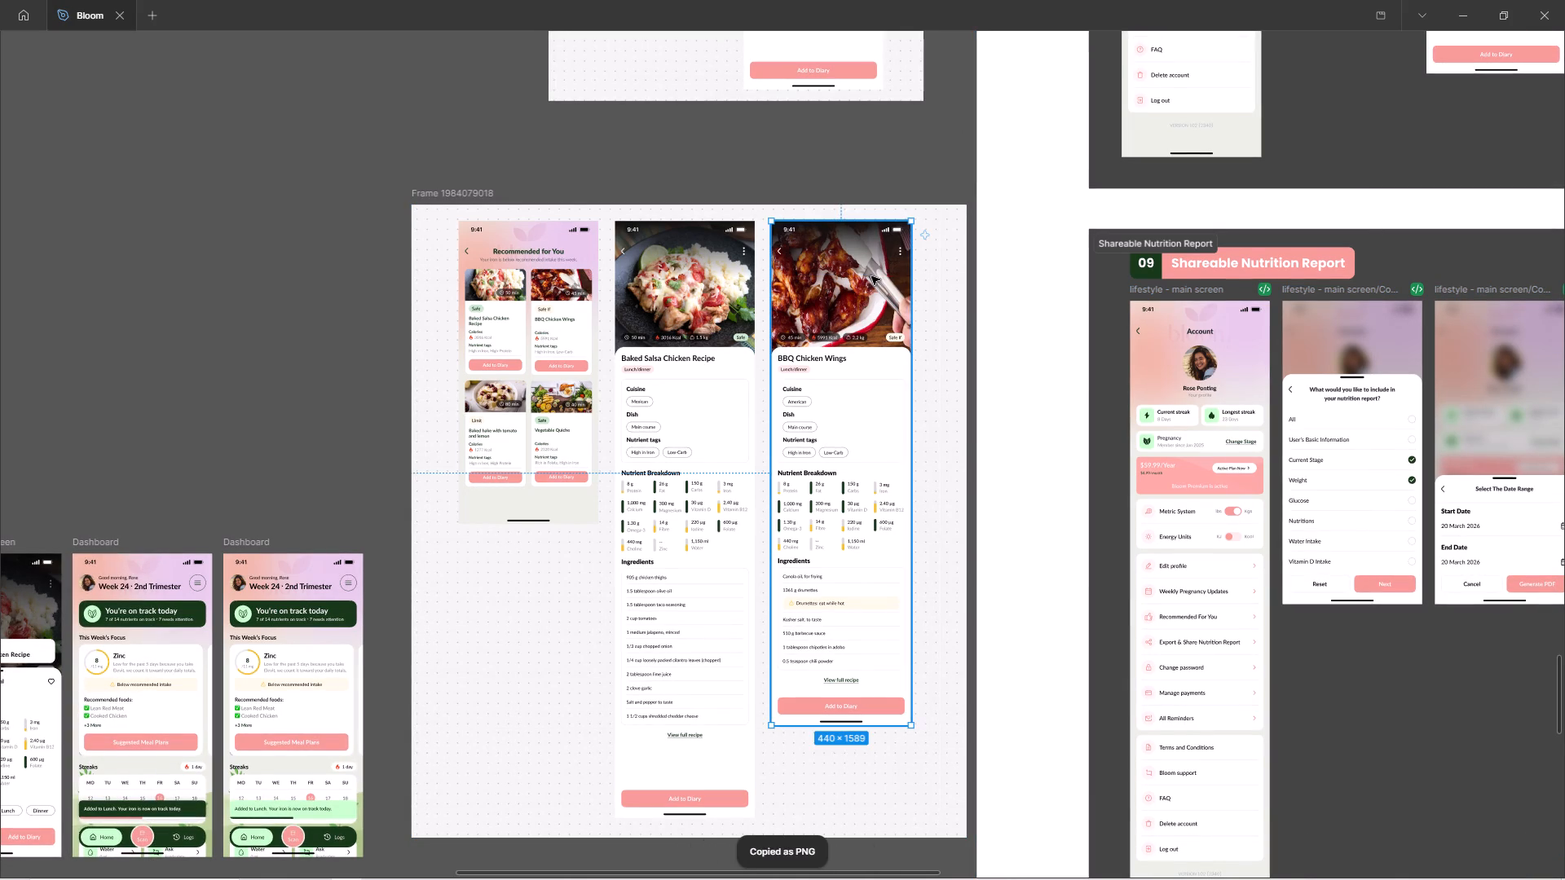
pyautogui.keyDown('shift'); pyautogui.click(699, 392); pyautogui.keyUp('shift')
pyautogui.hotkey('ctrl', 'shift', 'c')
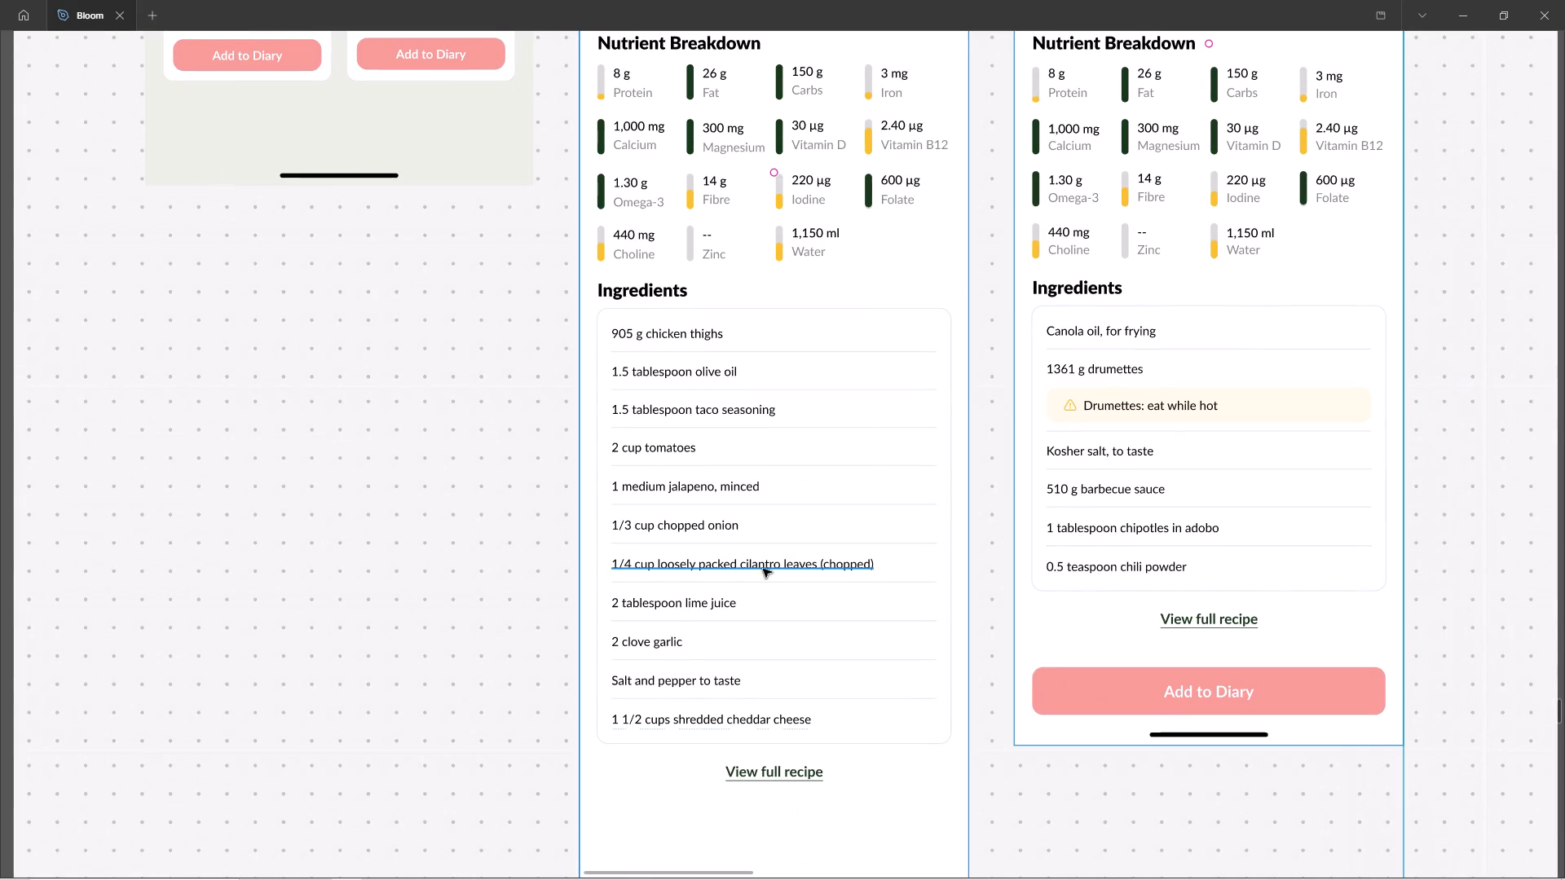
pyautogui.keyDown('ctrl'); pyautogui.doubleClick(763, 569); pyautogui.keyUp('ctrl')
pyautogui.keyDown('ctrl'); pyautogui.scroll(4, 763, 569); pyautogui.keyUp('ctrl')
pyautogui.keyDown('ctrl'); pyautogui.doubleClick(772, 567); pyautogui.keyUp('ctrl')
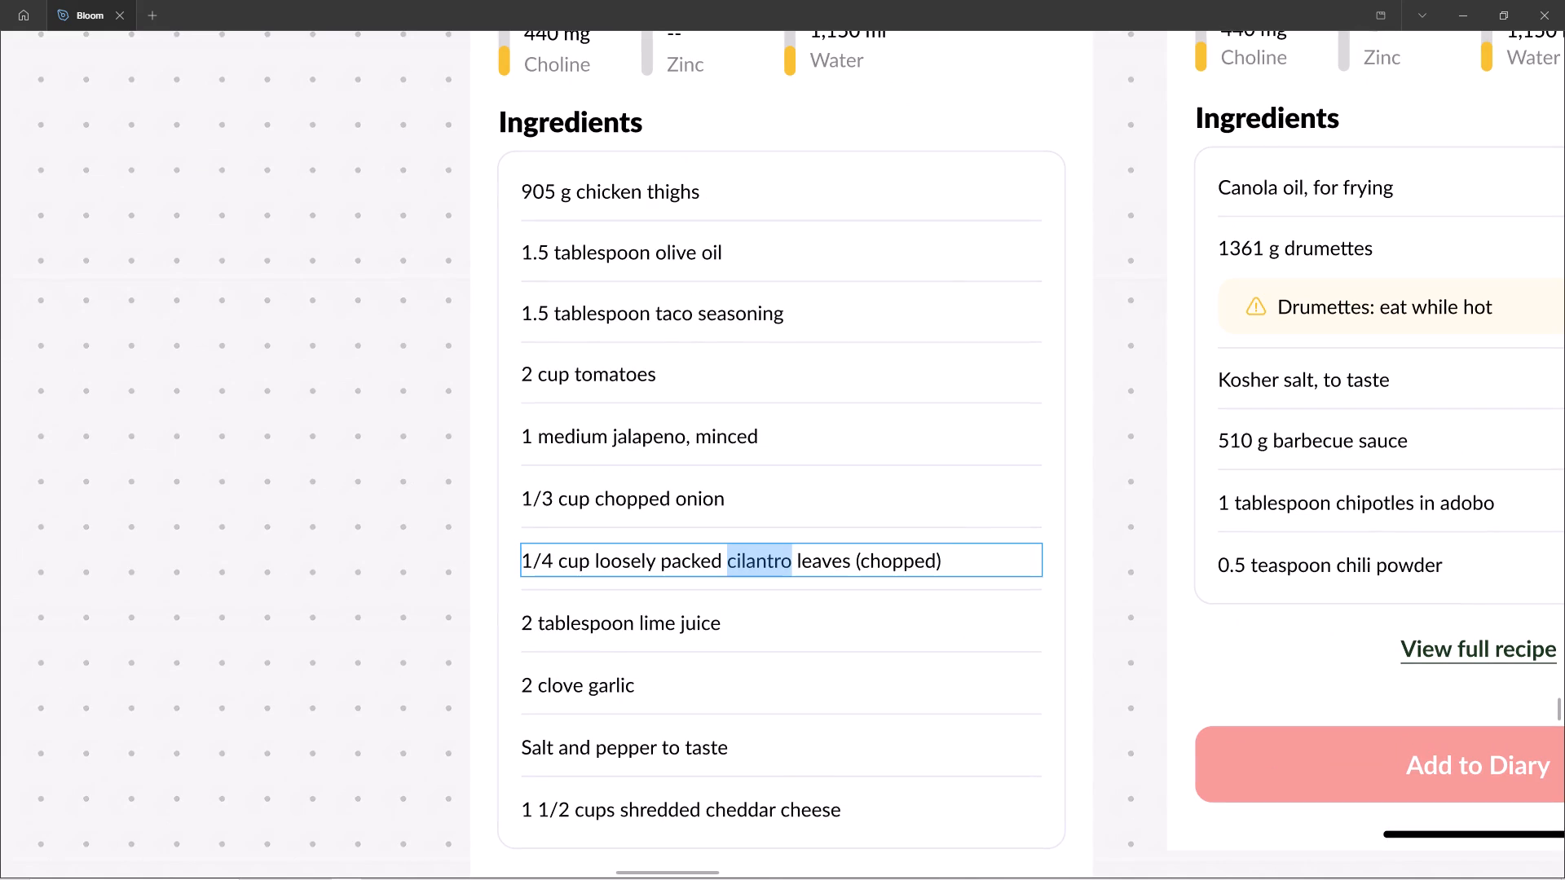
pyautogui.moveTo(851, 561); pyautogui.dragTo(731, 572)
pyautogui.hotkey('ctrl', 'c')
# Switch to Chrome and search Google for the copied "cilantro leaves" in a new tab.
pyautogui.hotkey('alt', 'Tab')
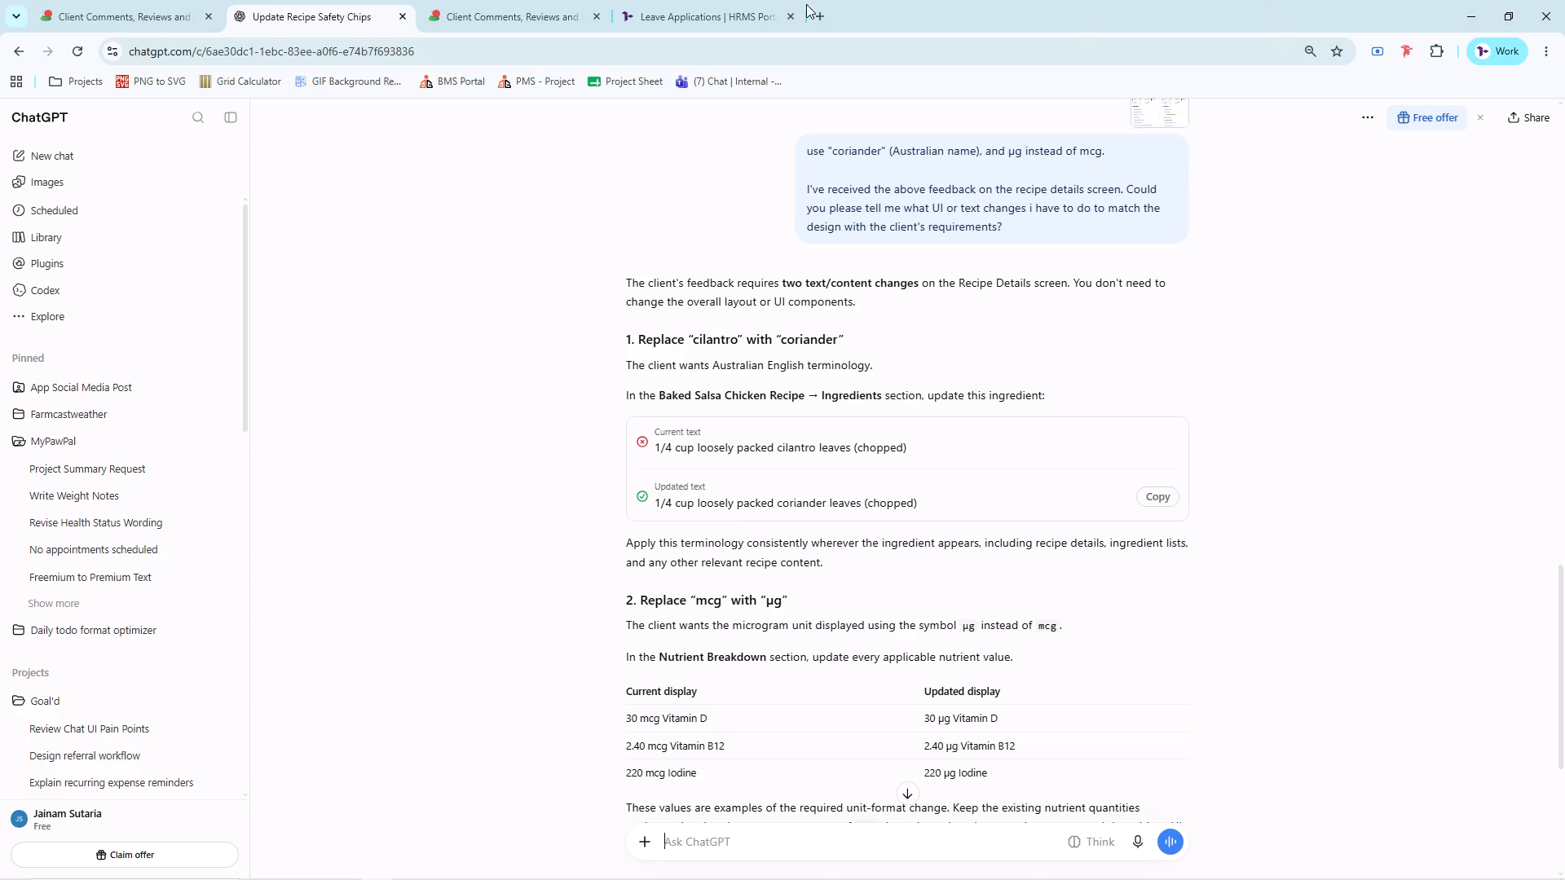
pyautogui.click(821, 12)
pyautogui.hotkey('ctrl', 'v')
pyautogui.press('space')
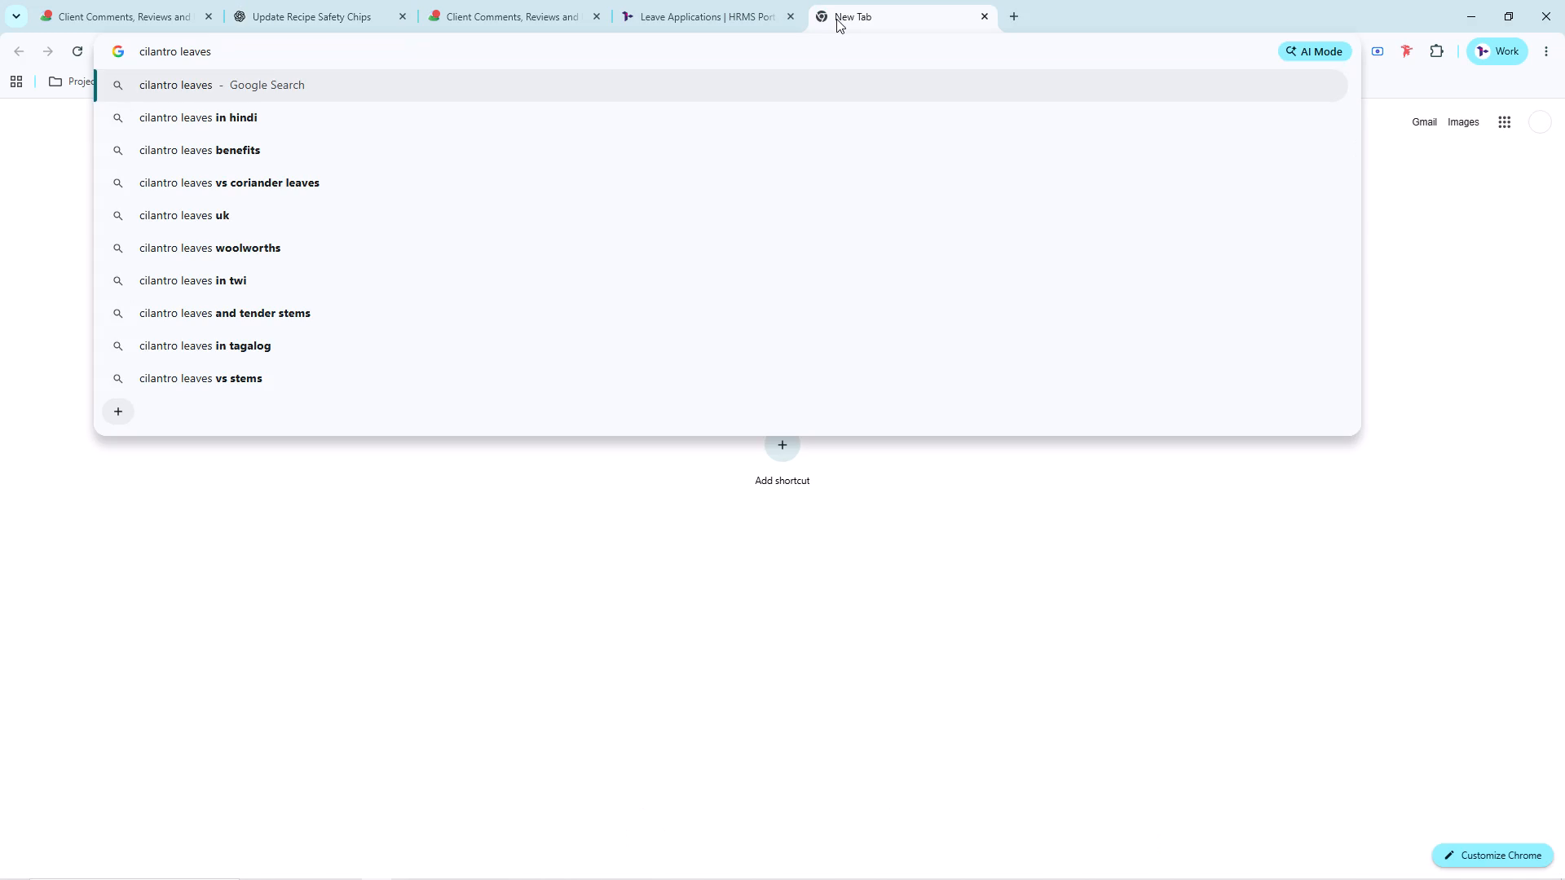
pyautogui.press('Return')
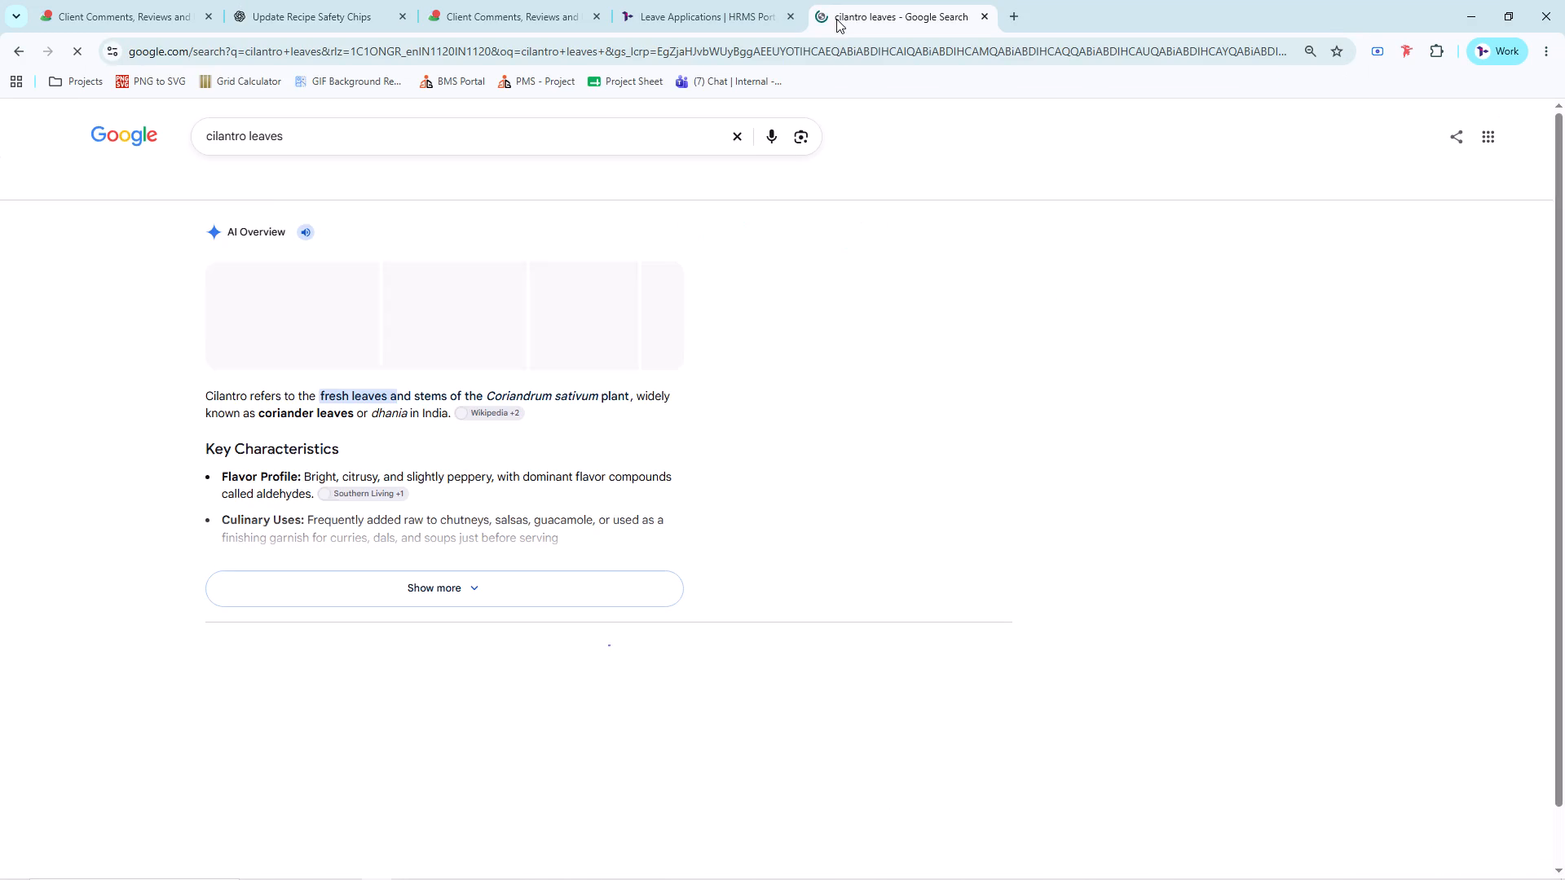
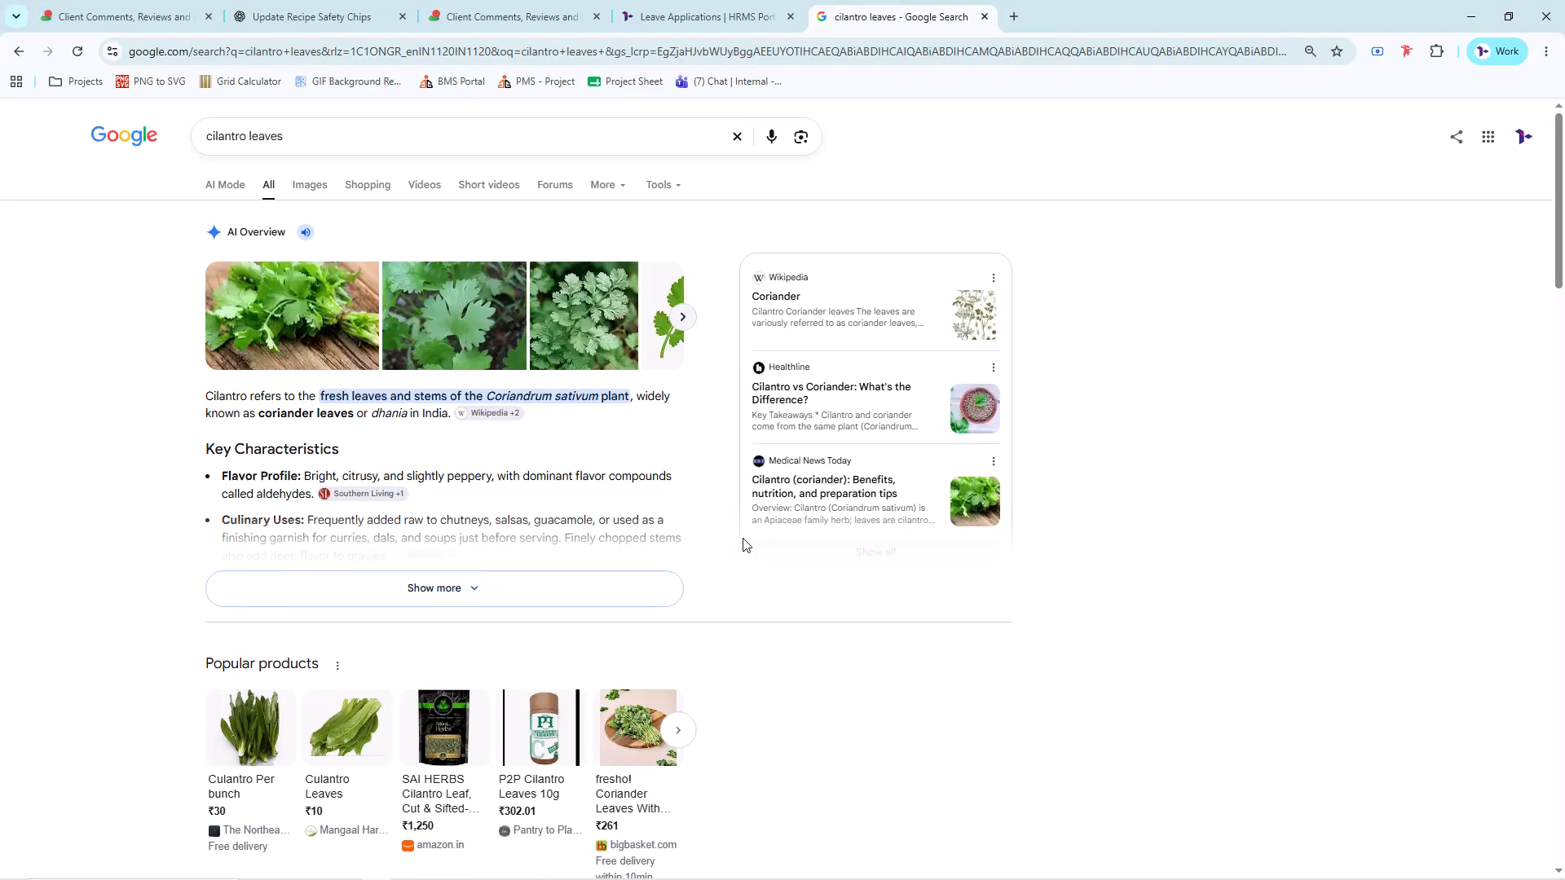
# Expand Google's AI Overview for cilantro leaves and ask the follow-up "i just wanted to understand that, in australia what australian people called ?".
pyautogui.click(499, 577)
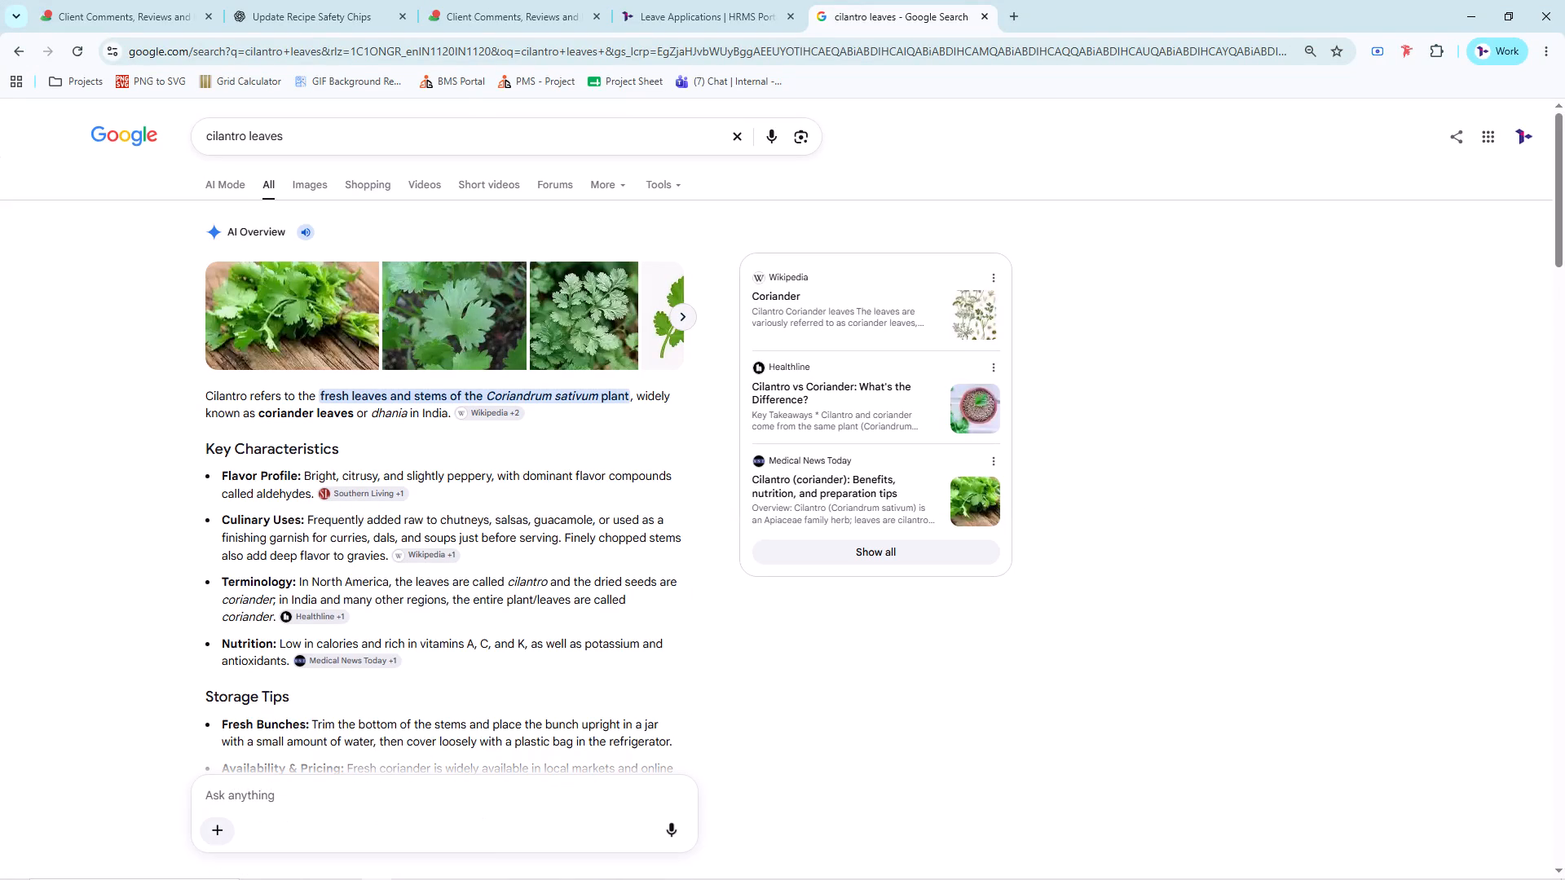
pyautogui.click(400, 814)
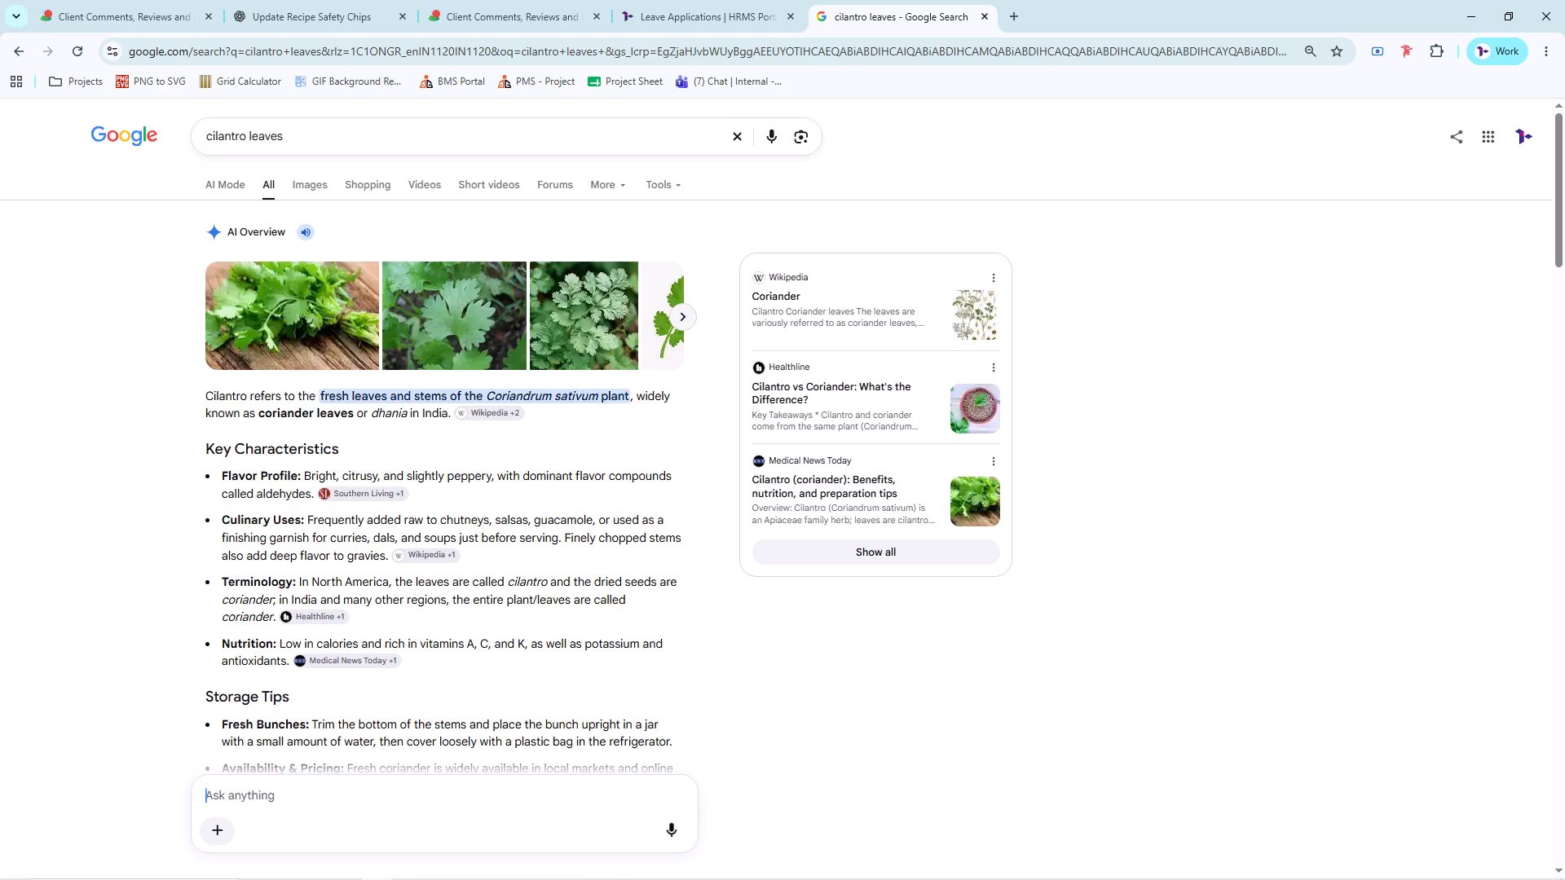
pyautogui.write('i wan')
pyautogui.press('BackSpace')
pyautogui.press('BackSpace')
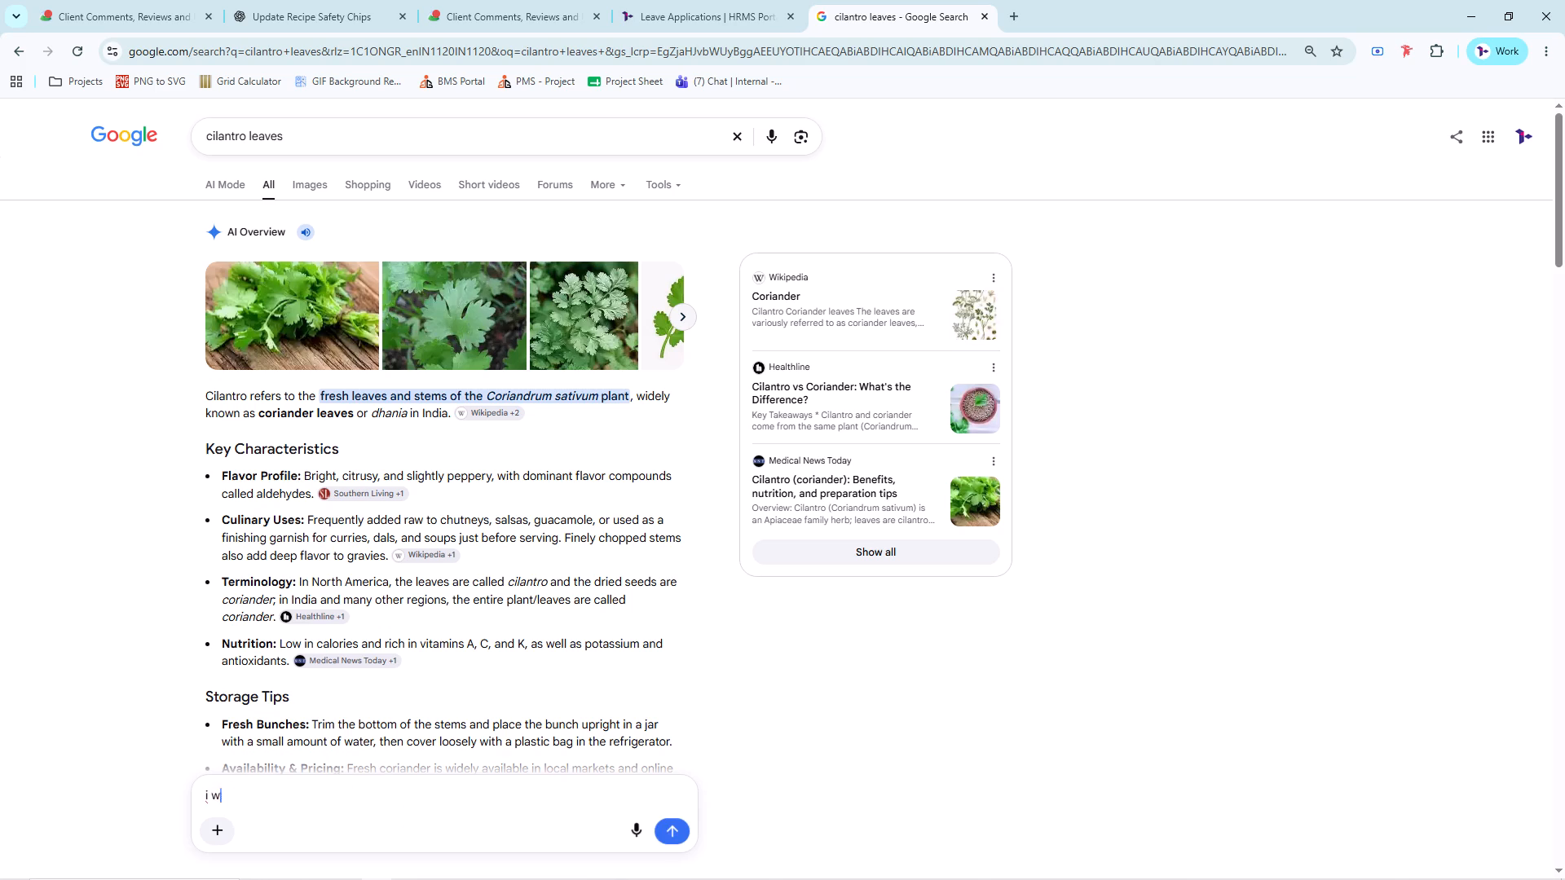
pyautogui.press('BackSpace')
pyautogui.write('just wanted to understand thaat')
pyautogui.press('space')
pyautogui.press('BackSpace')
pyautogui.press('BackSpace')
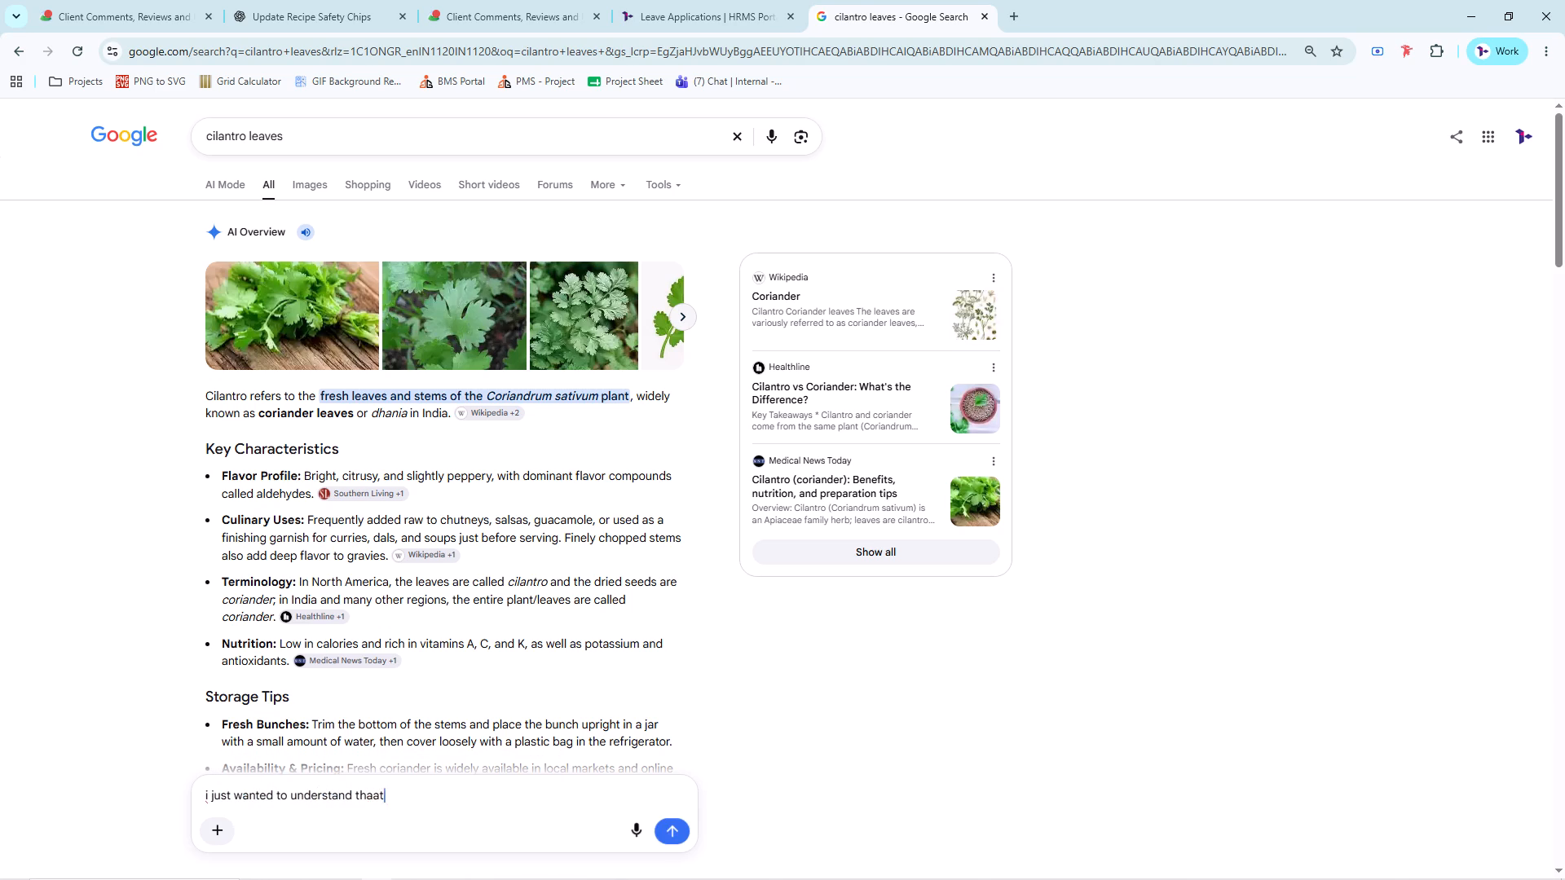
pyautogui.press('BackSpace')
pyautogui.press('t')
pyautogui.press('BackSpace')
pyautogui.write('t, i')
pyautogui.press('space')
pyautogui.press('BackSpace')
pyautogui.write('n asu')
pyautogui.press('BackSpace')
pyautogui.press('BackSpace')
pyautogui.press('BackSpace')
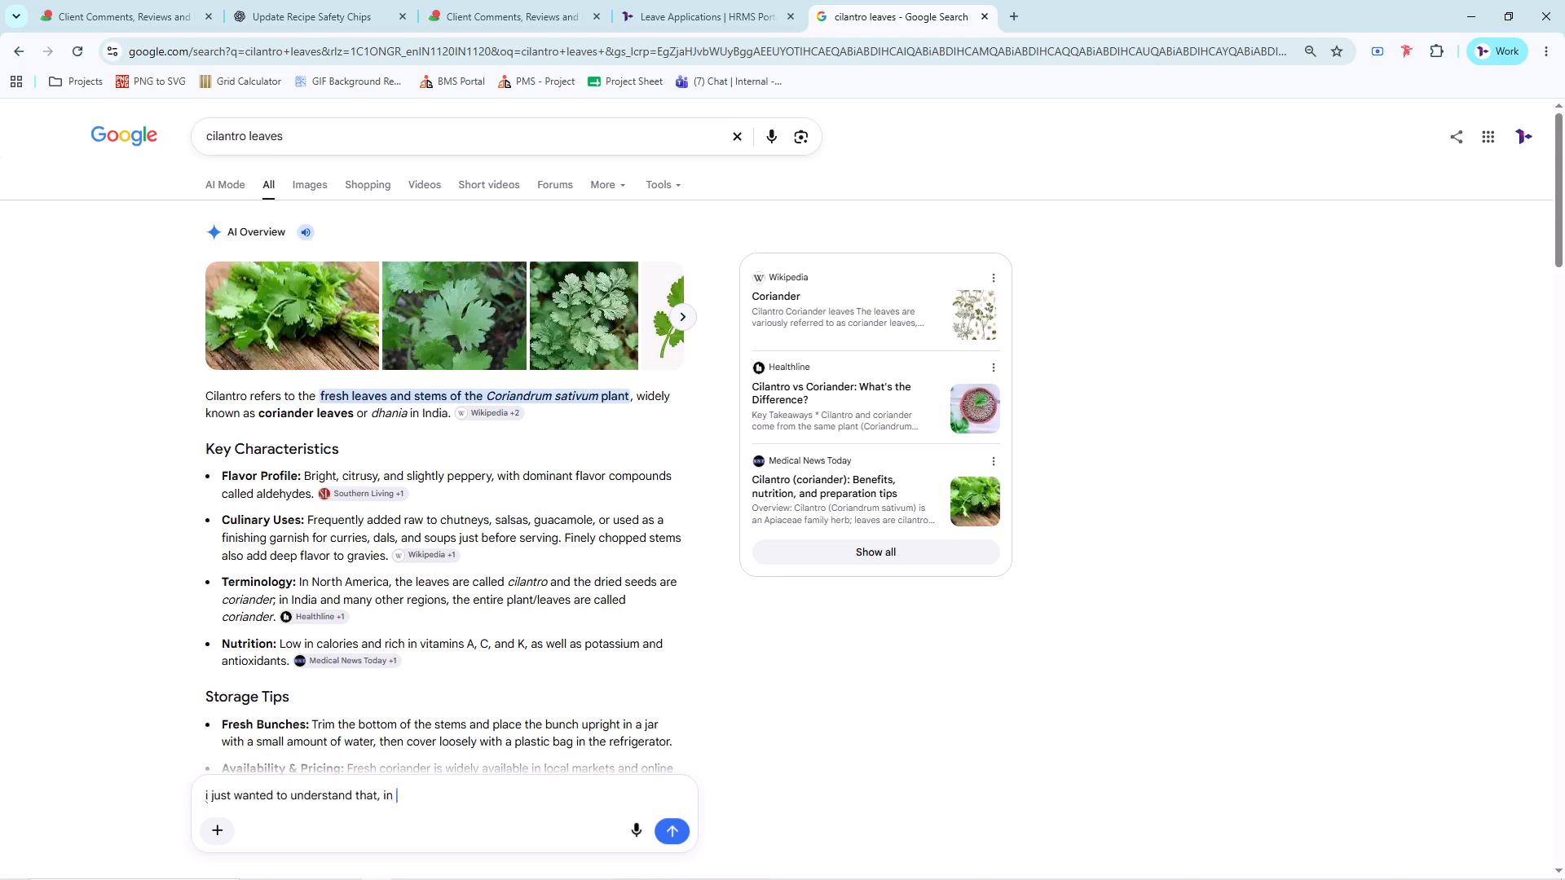
pyautogui.write('australia what e')
pyautogui.press('BackSpace')
pyautogui.press('BackSpace')
pyautogui.press('BackSpace')
pyautogui.write('t w')
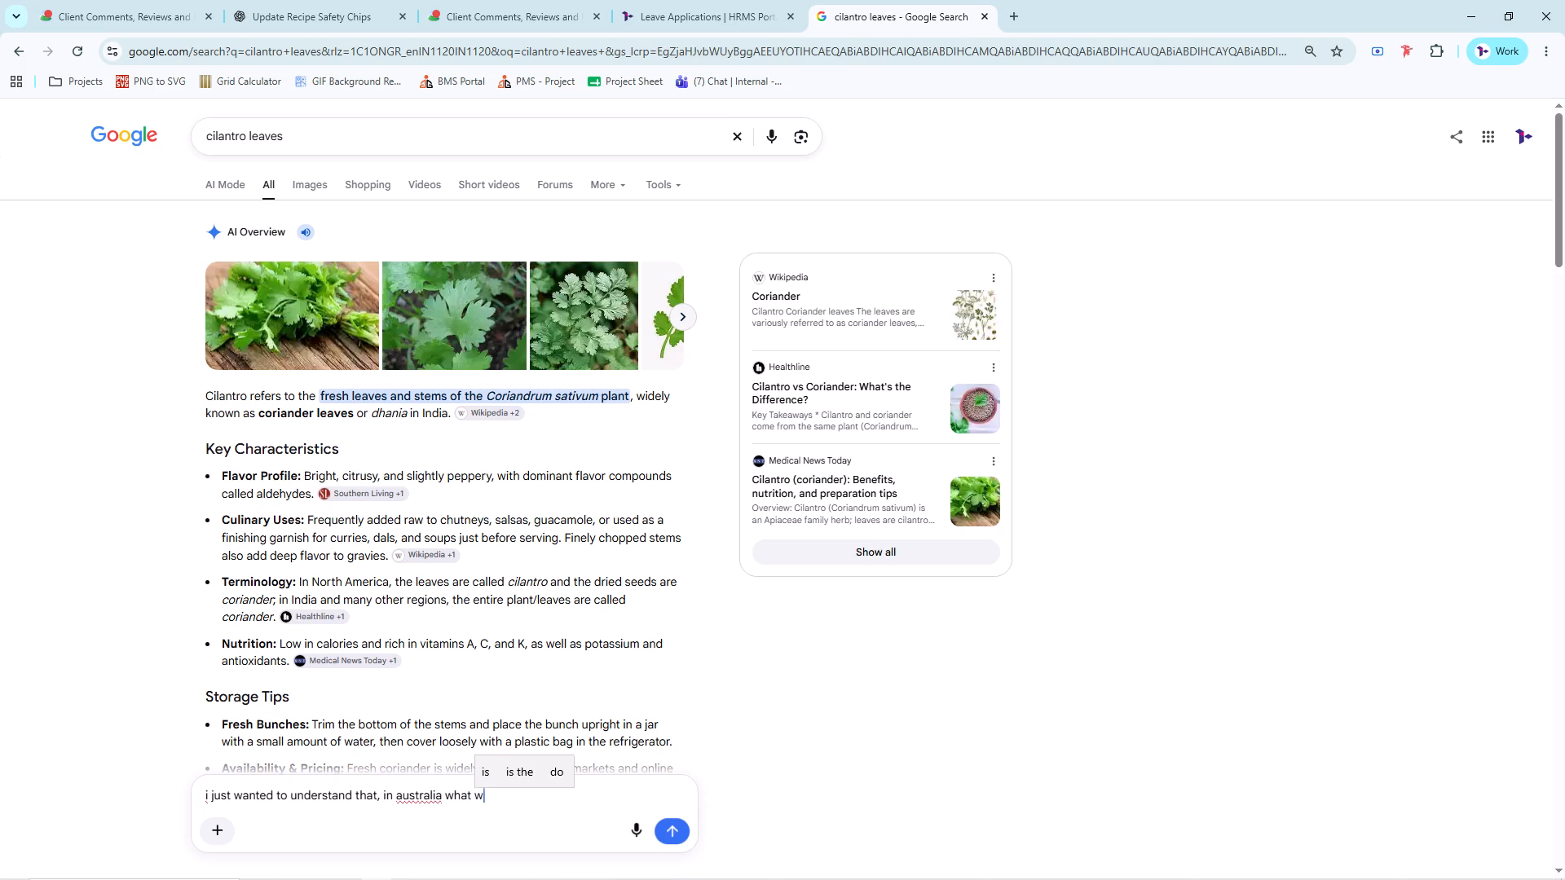
pyautogui.press('BackSpace')
pyautogui.write('aust')
pyautogui.write('ra')
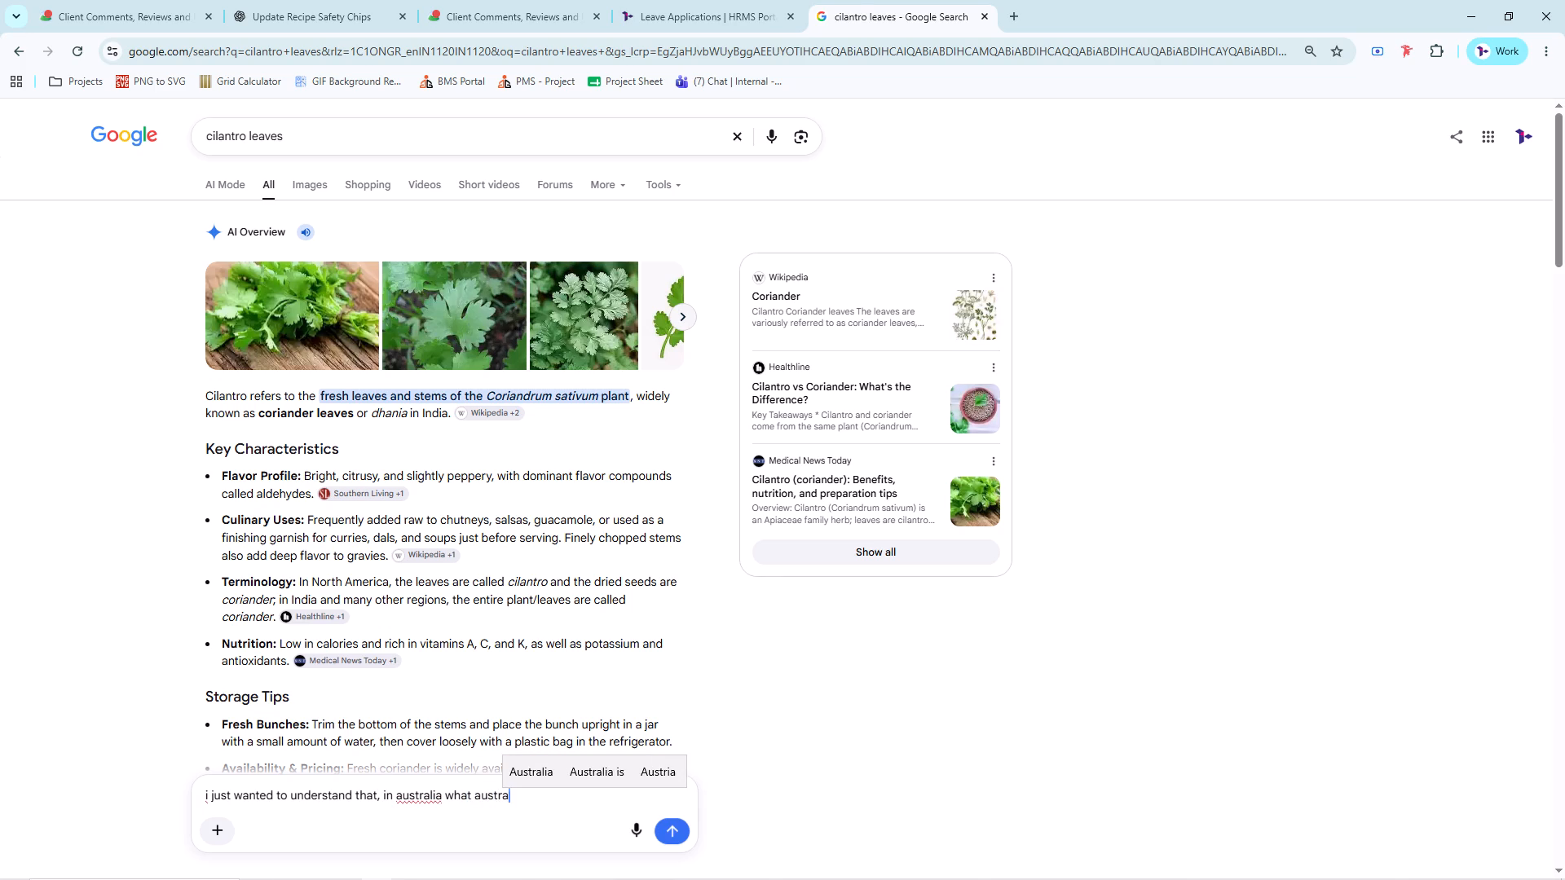
pyautogui.press('k')
pyautogui.press('BackSpace')
pyautogui.write('lian people')
pyautogui.press('space')
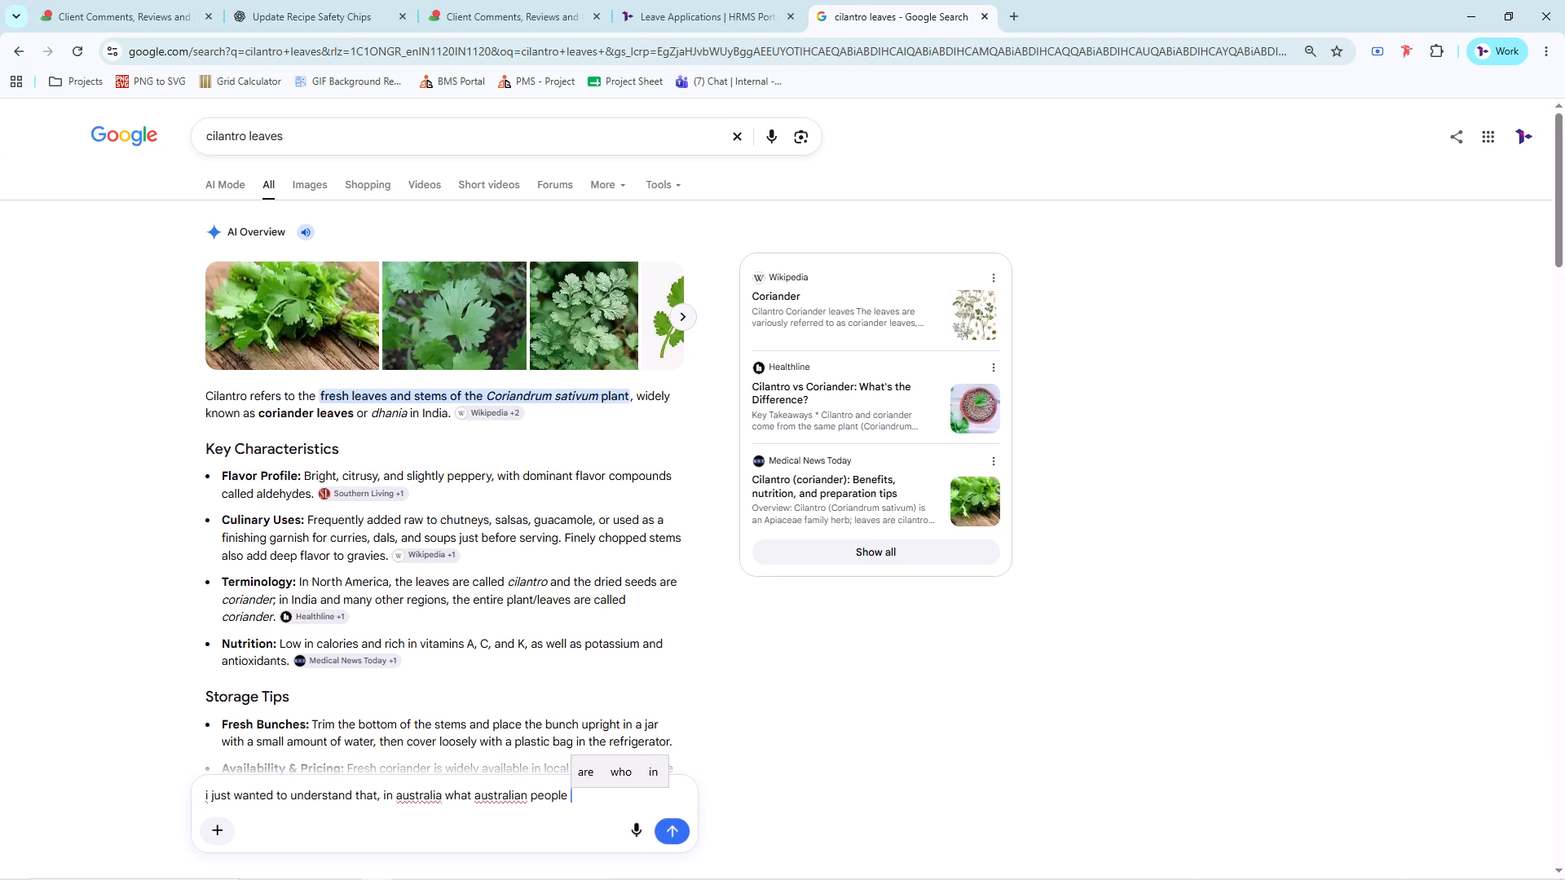
pyautogui.write('called')
pyautogui.press('space')
pyautogui.hotkey('shift', '?')
pyautogui.press('Return')
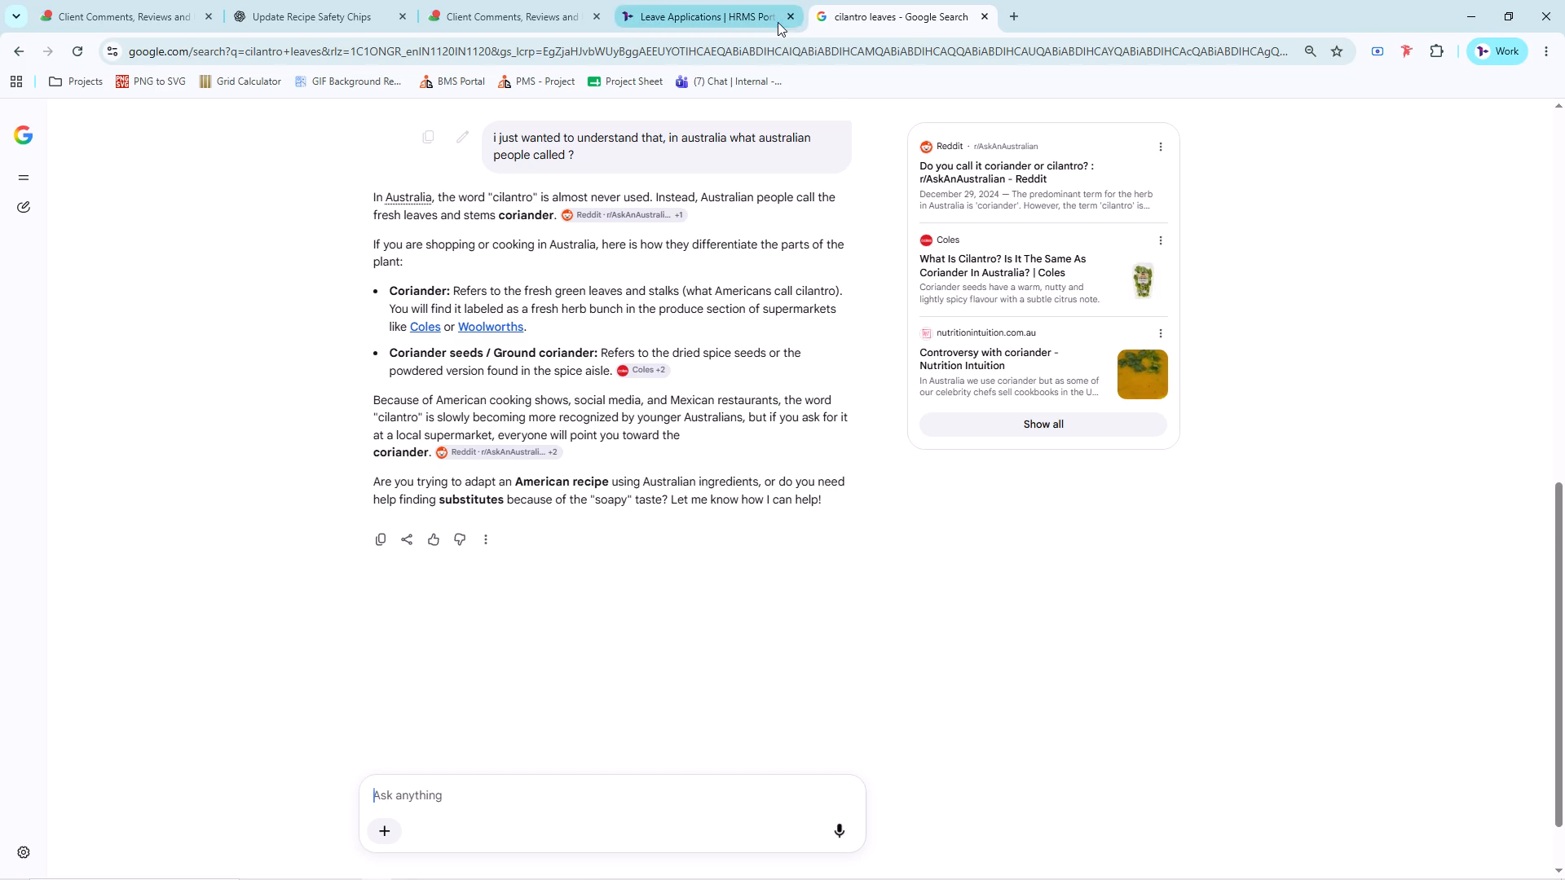
# Copy "coriander" from ChatGPT's updated ingredient text and replace "cilantro" with it in the Baked Salsa Chicken Recipe ingredients in Figma.
pyautogui.hotkey('alt', 'Tab')
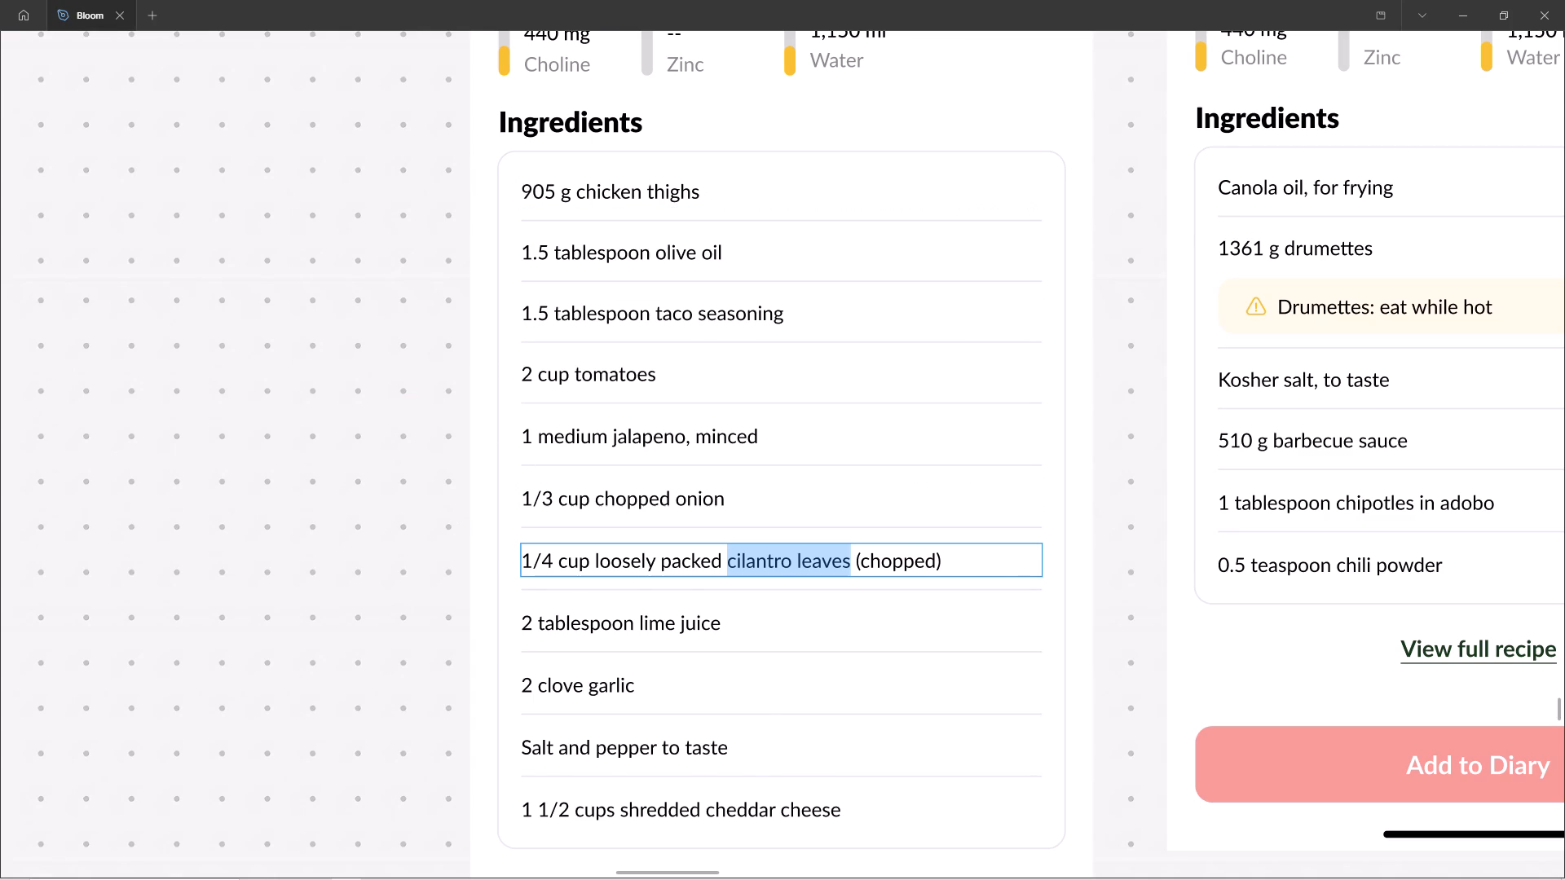
pyautogui.hotkey('alt', 'Tab')
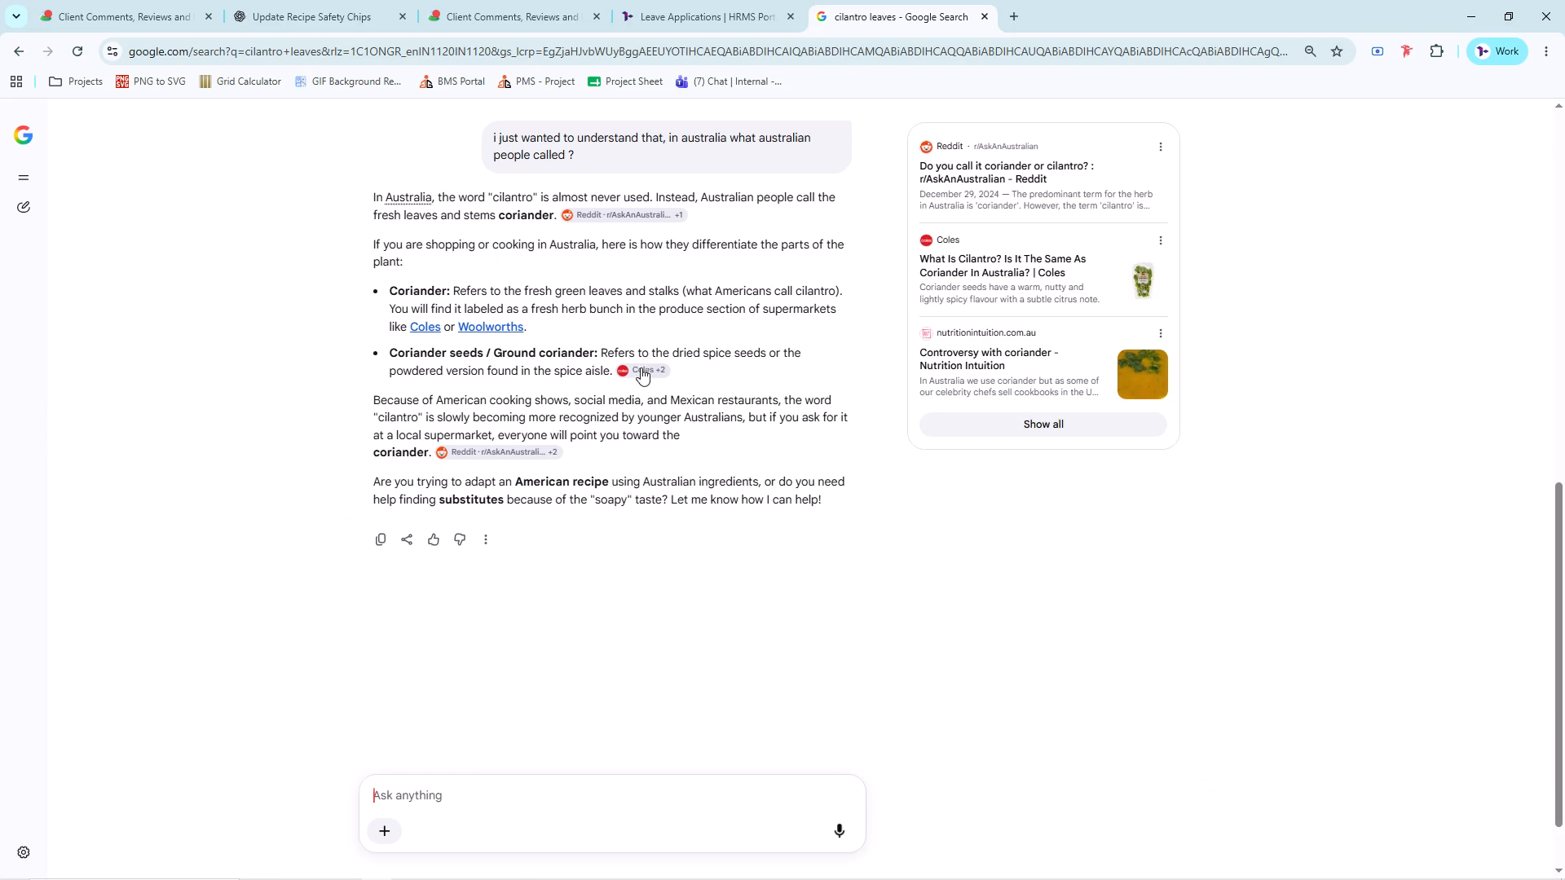
pyautogui.click(662, 0)
pyautogui.click(439, 0)
pyautogui.click(348, 0)
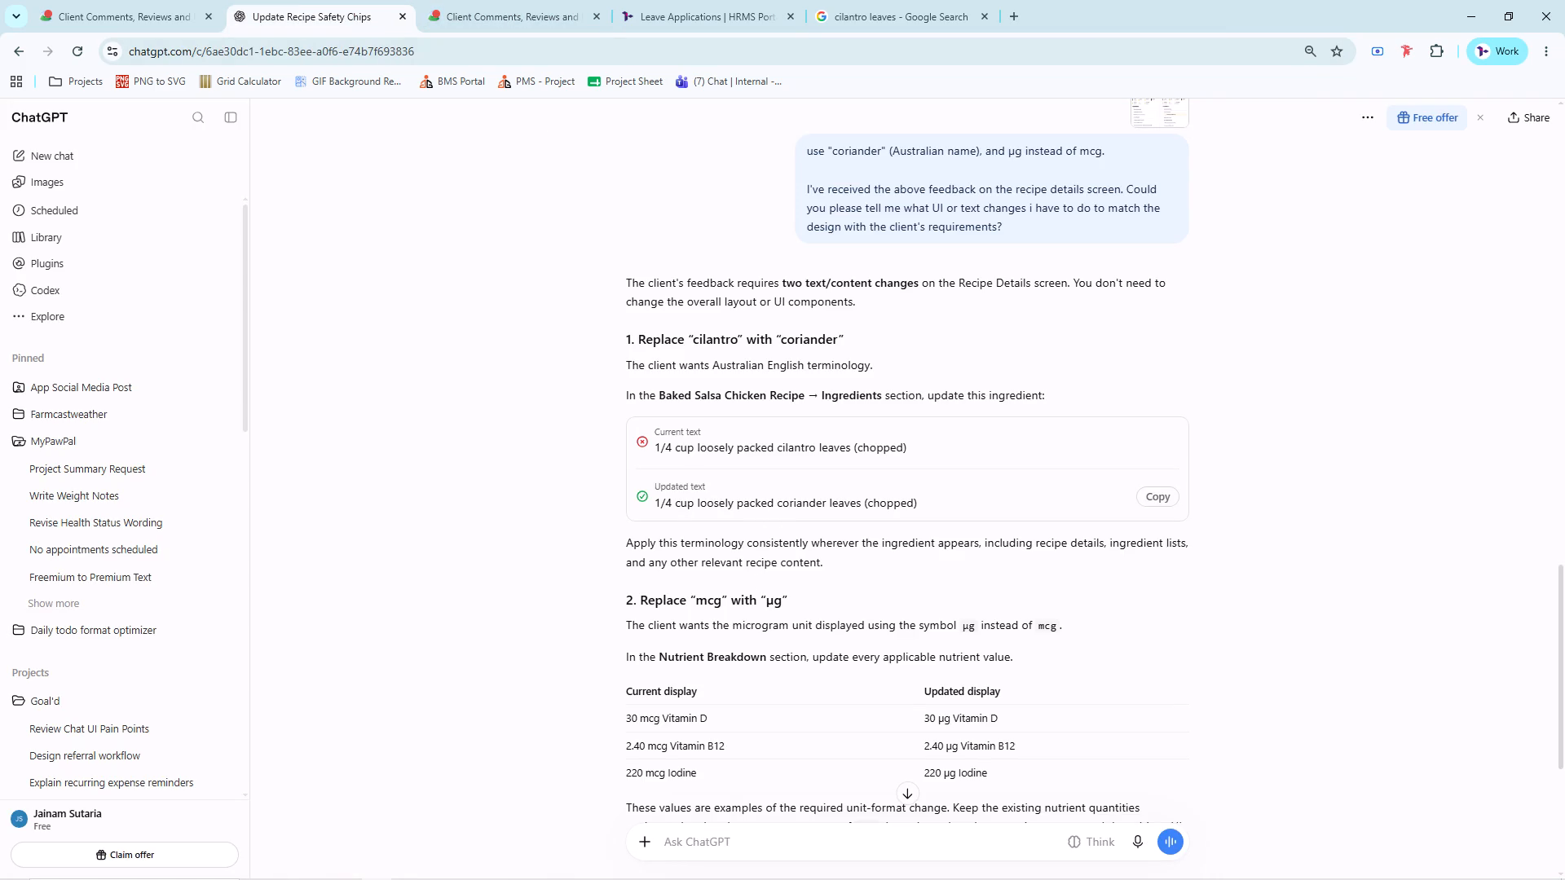
pyautogui.doubleClick(818, 500)
pyautogui.hotkey('ctrl', 'c')
pyautogui.hotkey('alt', 'Tab')
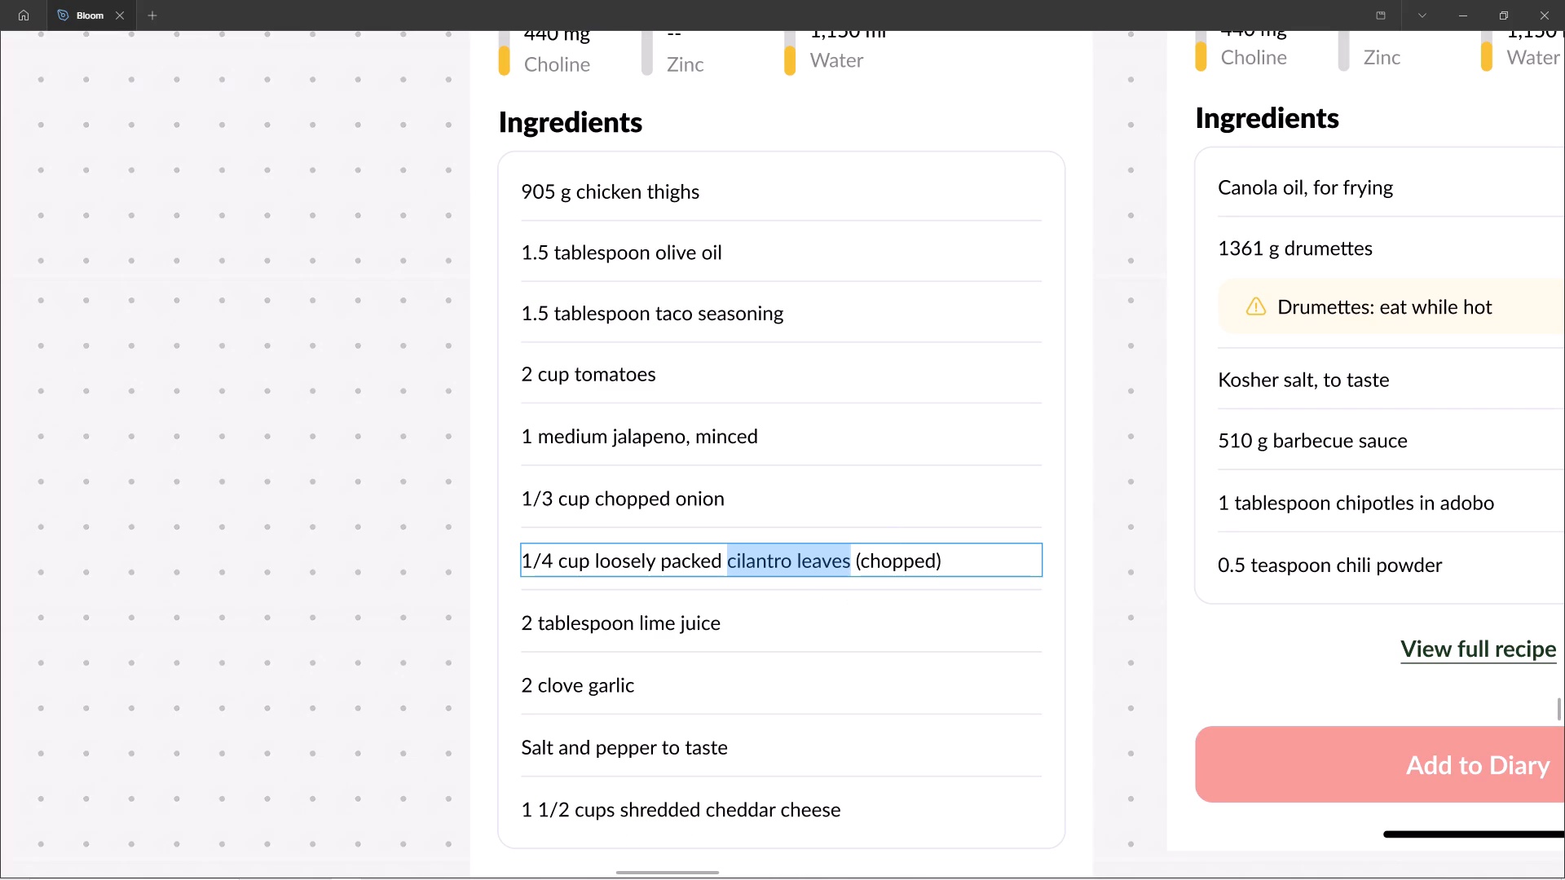
pyautogui.doubleClick(782, 565)
pyautogui.hotkey('ctrl', 'shift', 'v')
pyautogui.keyDown('ctrl'); pyautogui.scroll(-4, 478, 482); pyautogui.keyUp('ctrl')
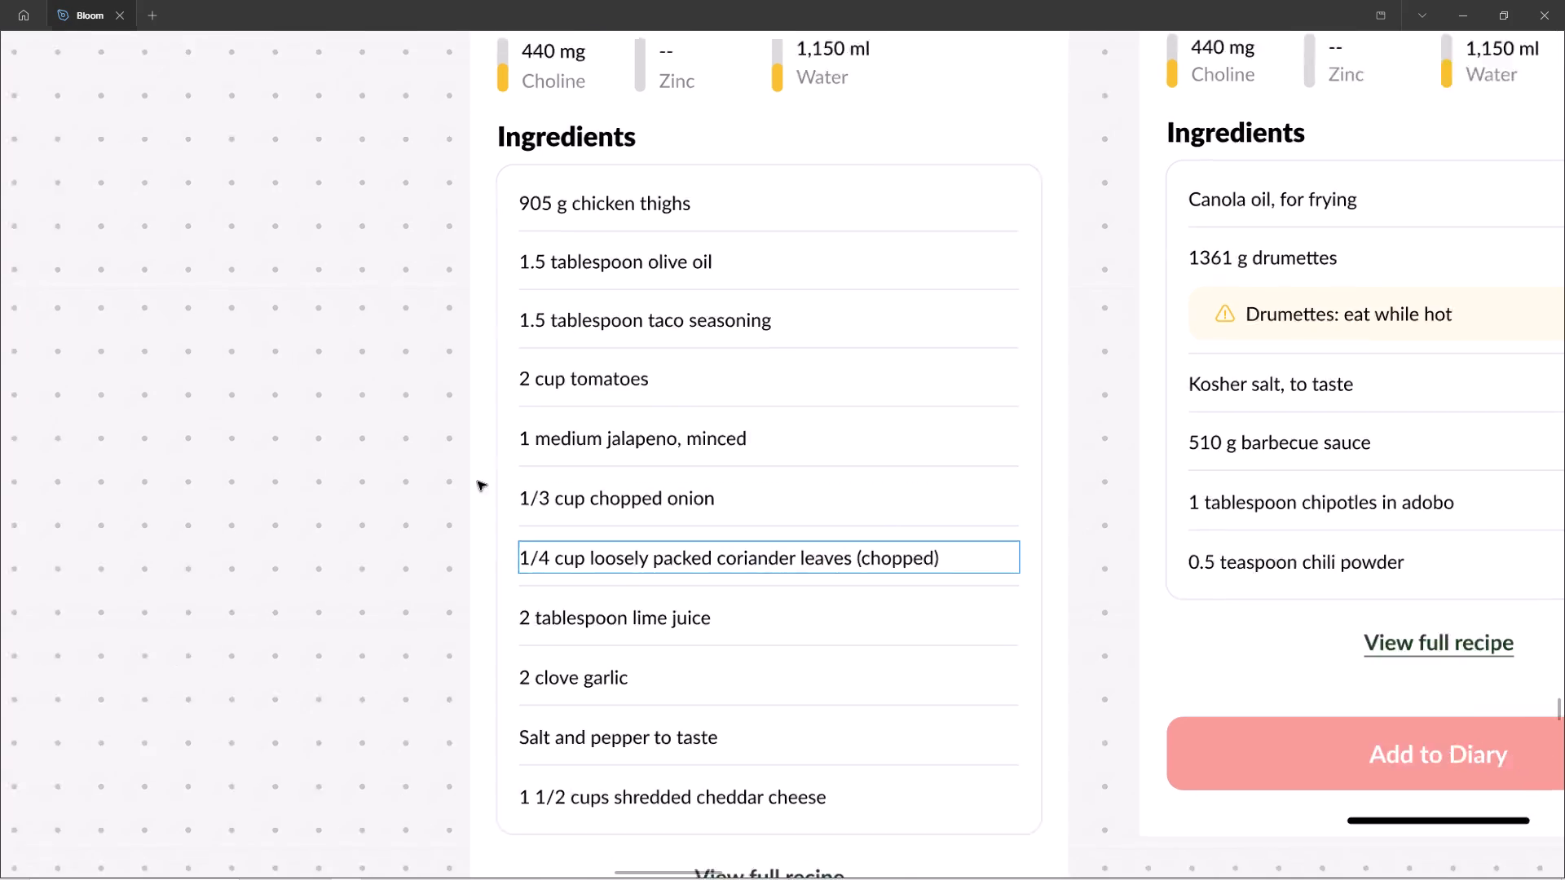
pyautogui.keyDown('ctrl'); pyautogui.scroll(-2, 478, 482); pyautogui.keyUp('ctrl')
pyautogui.doubleClick(378, 490)
pyautogui.keyDown('ctrl'); pyautogui.scroll(-4, 381, 488); pyautogui.keyUp('ctrl')
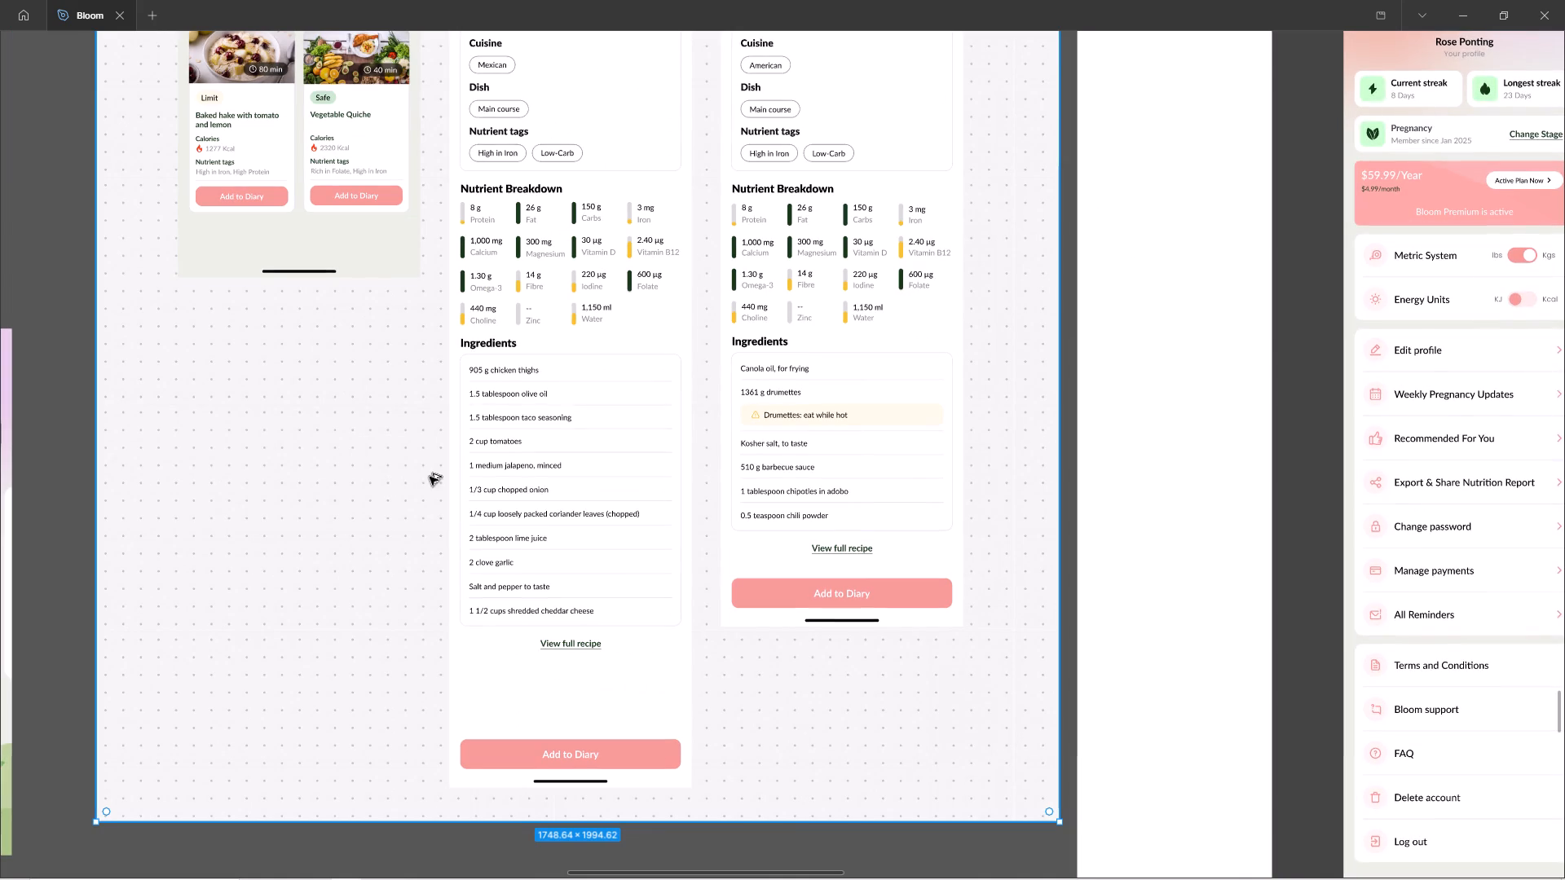
# Compare the Basecamp feedback on units, coriander and "View full recipe" with the two recipe details screens in Figma.
pyautogui.hotkey('alt', 'Tab')
pyautogui.hotkey('ctrl', 'Tab')
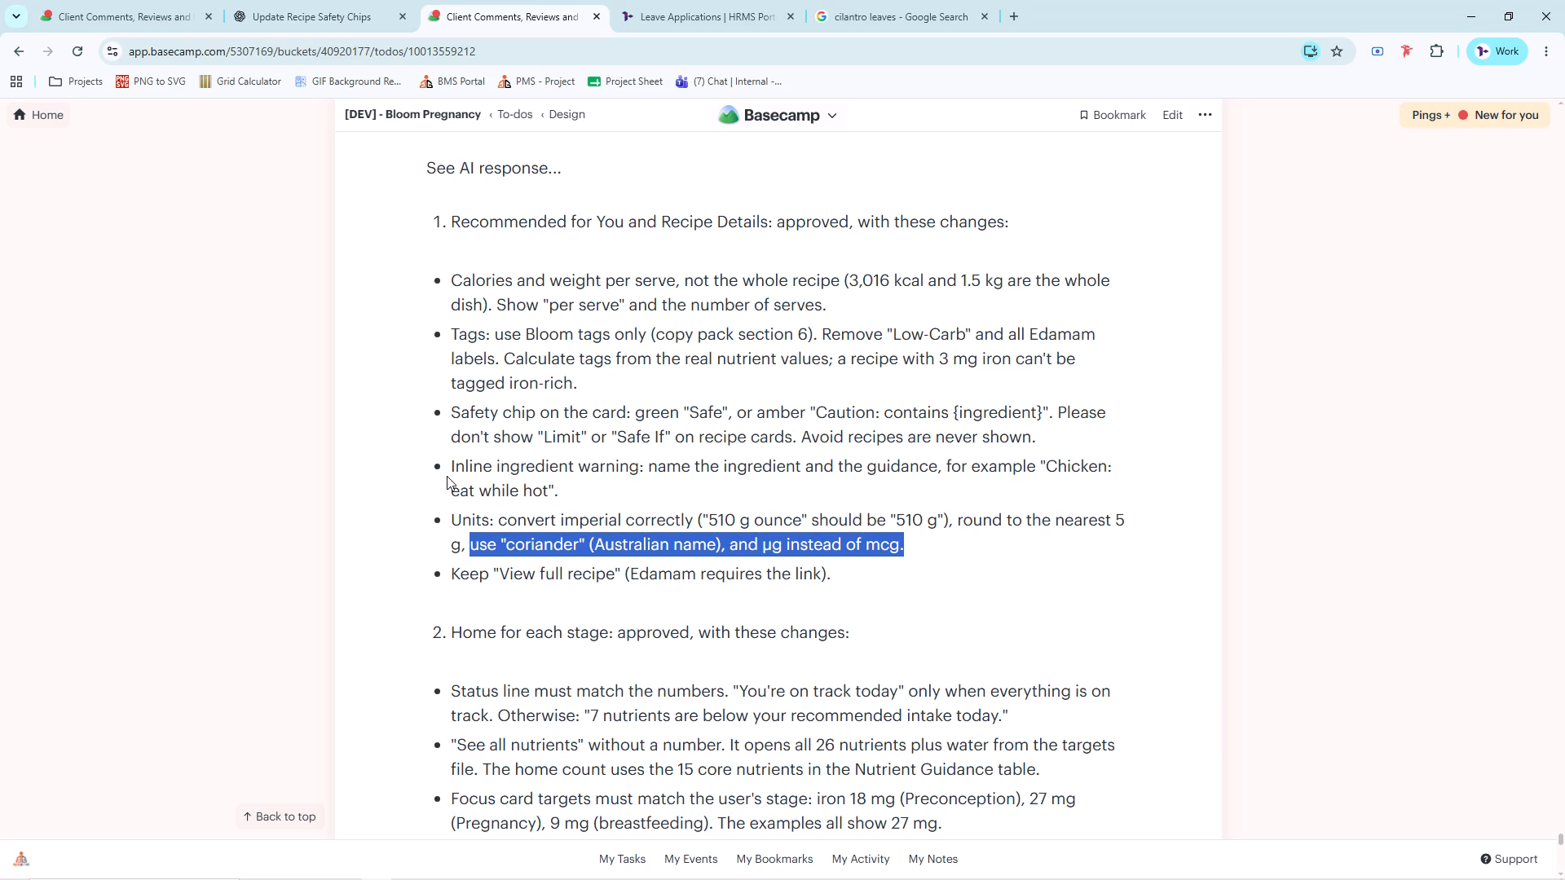
pyautogui.hotkey('alt', 'Tab')
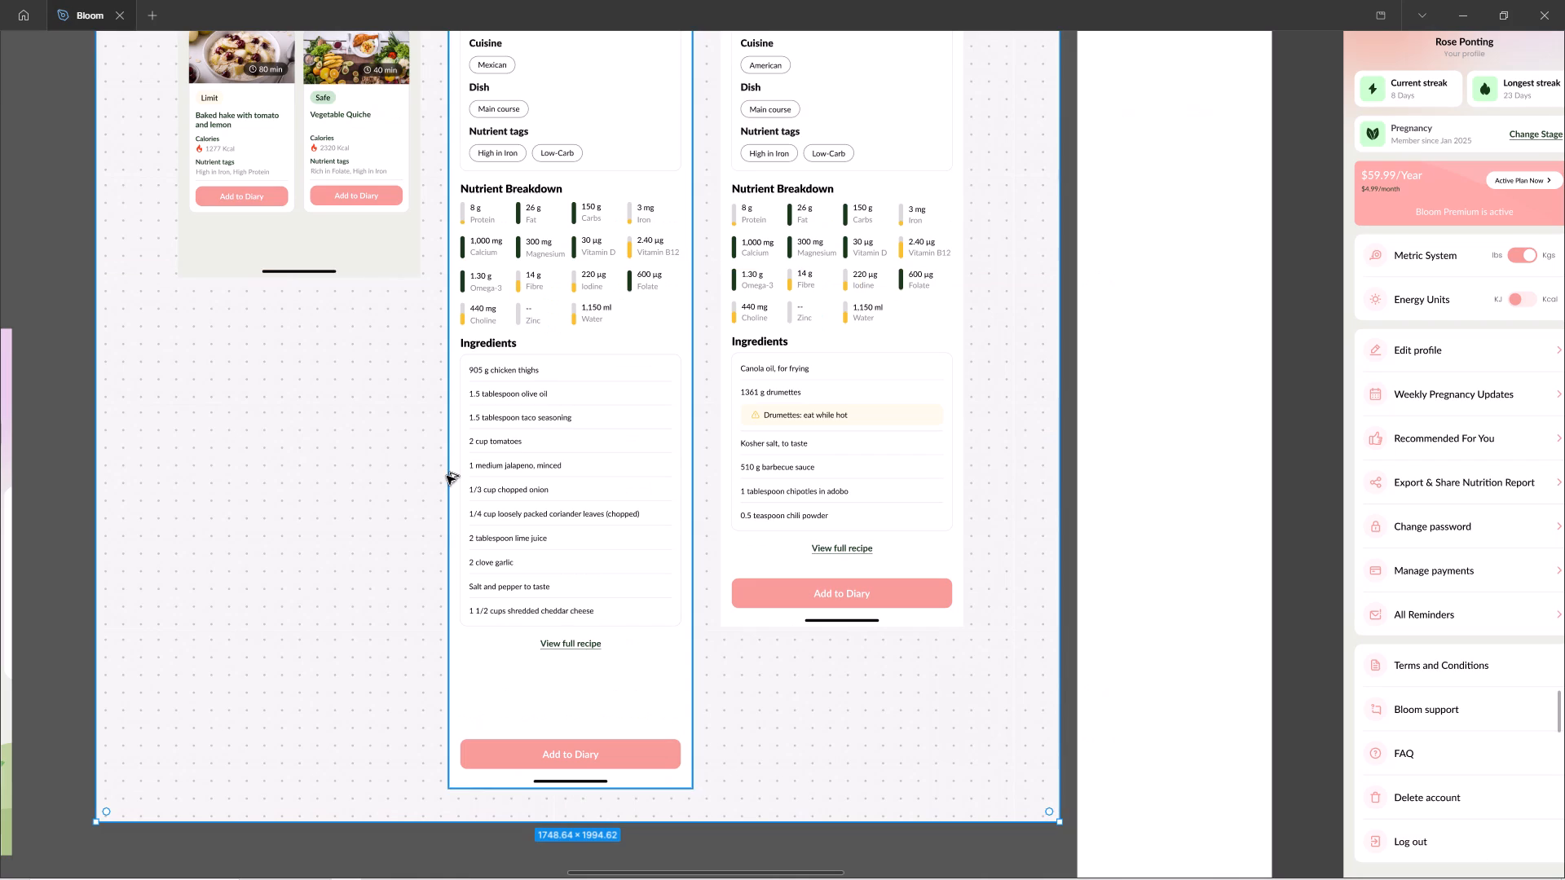
pyautogui.hotkey('alt', 'Tab')
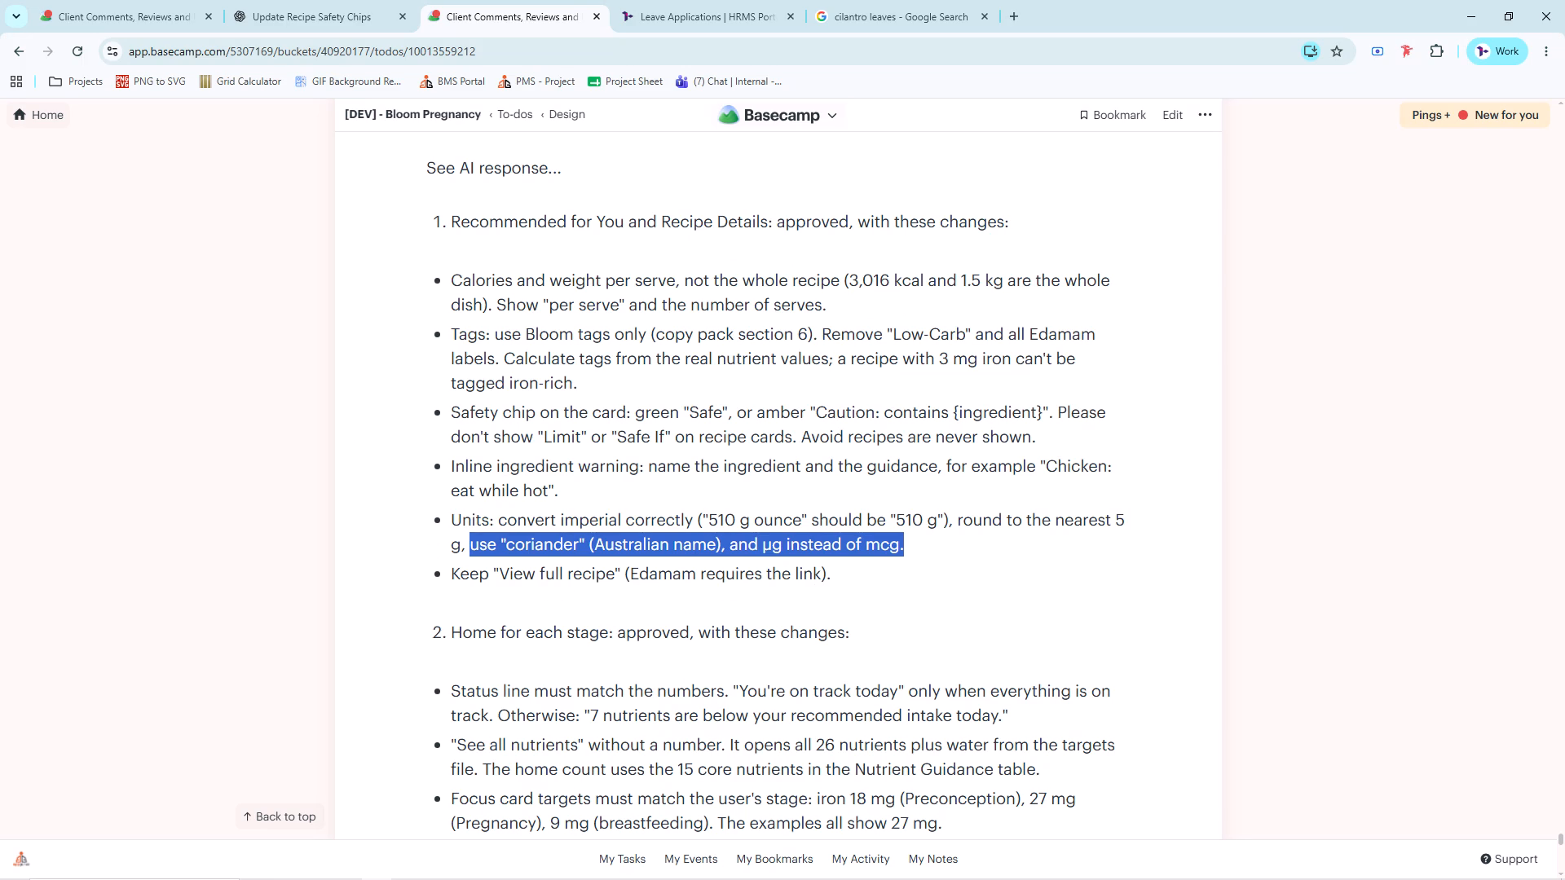
pyautogui.hotkey('alt', 'Tab')
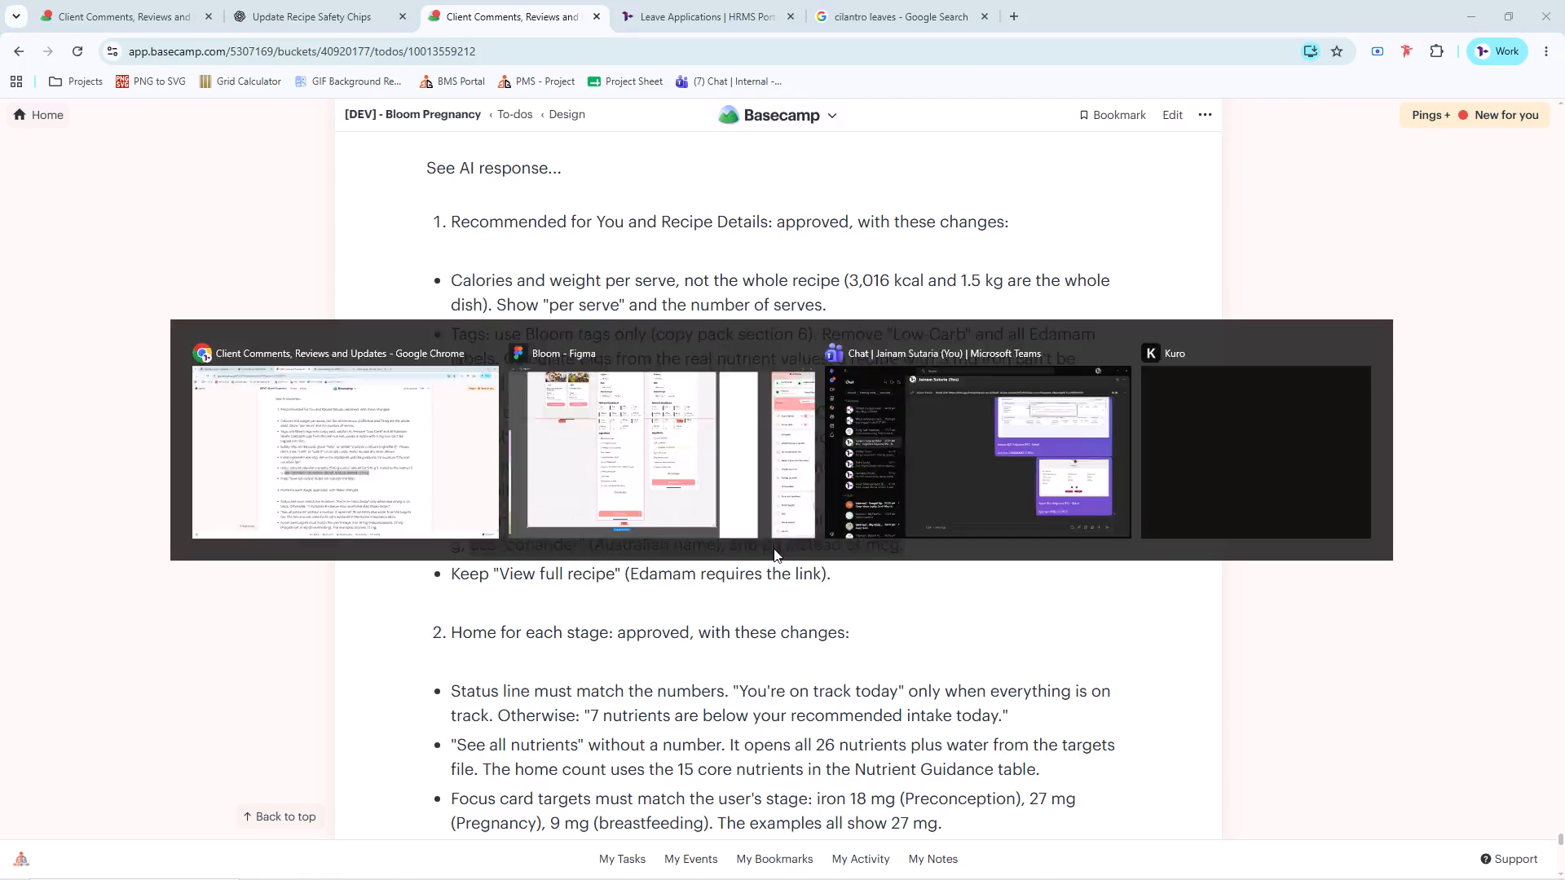
pyautogui.scroll(-6, 771, 548)
pyautogui.keyDown('ctrl'); pyautogui.scroll(5, 834, 168); pyautogui.keyUp('ctrl')
pyautogui.hotkey('alt', 'Tab')
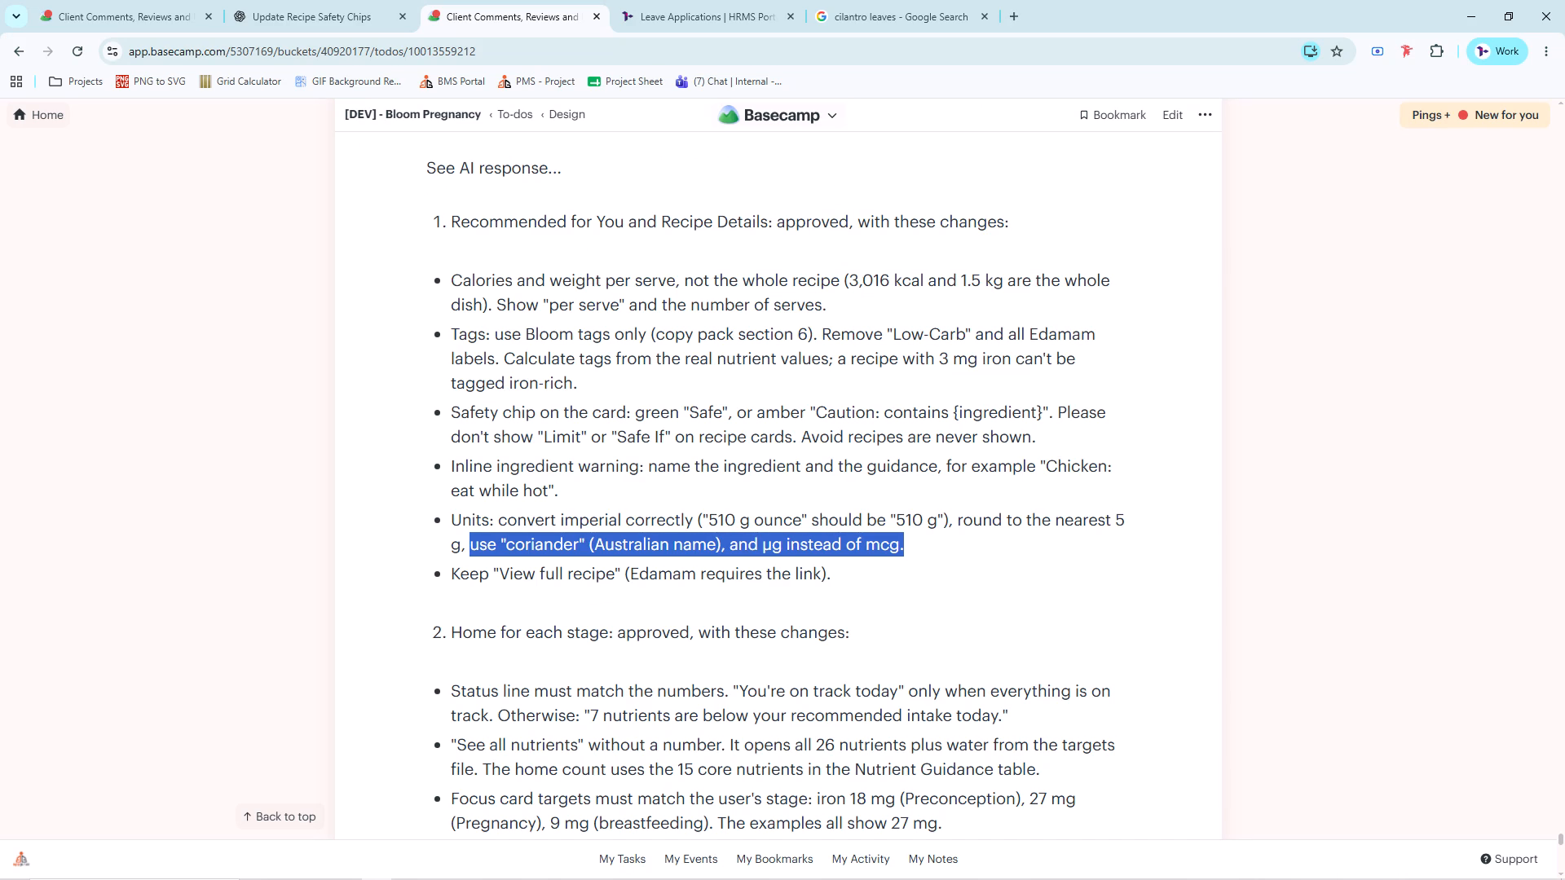
pyautogui.hotkey('alt', 'Tab')
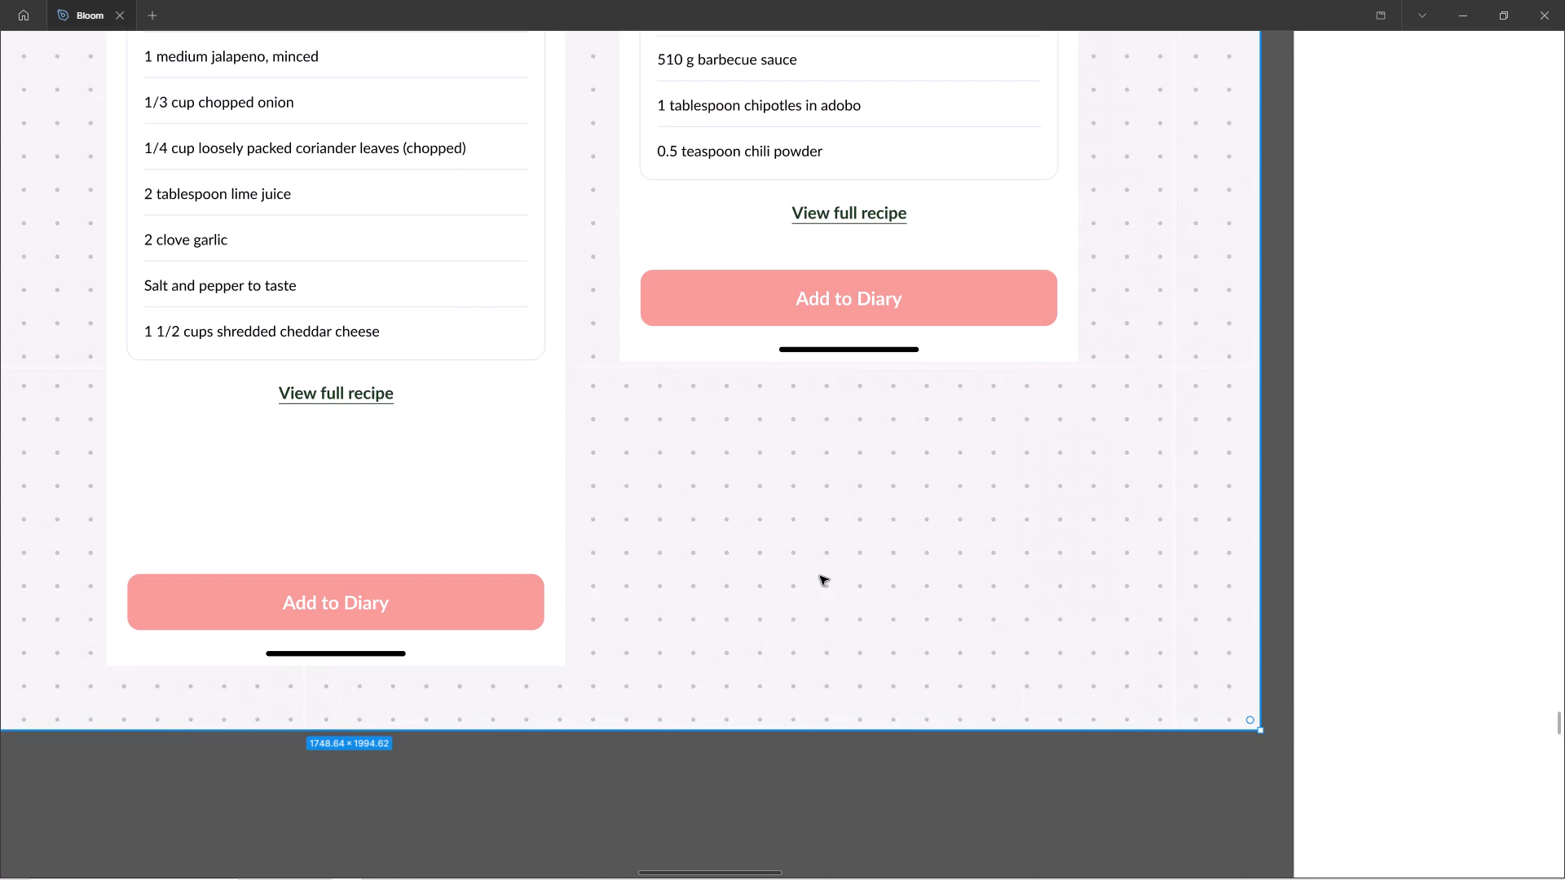
pyautogui.scroll(5, 805, 549)
pyautogui.hotkey('alt', 'Tab')
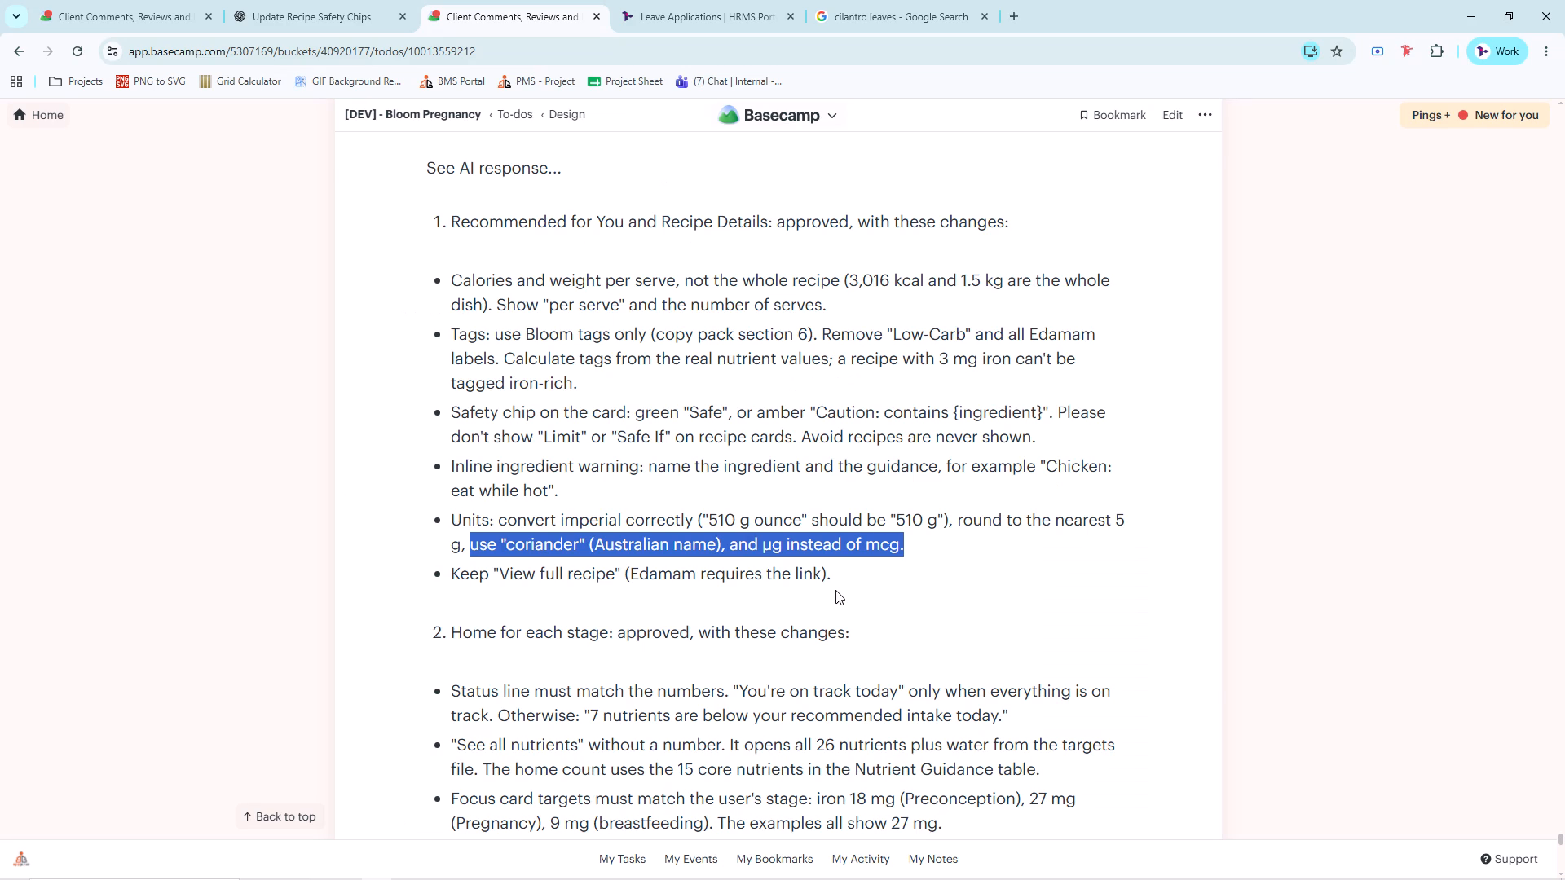
pyautogui.click(839, 577)
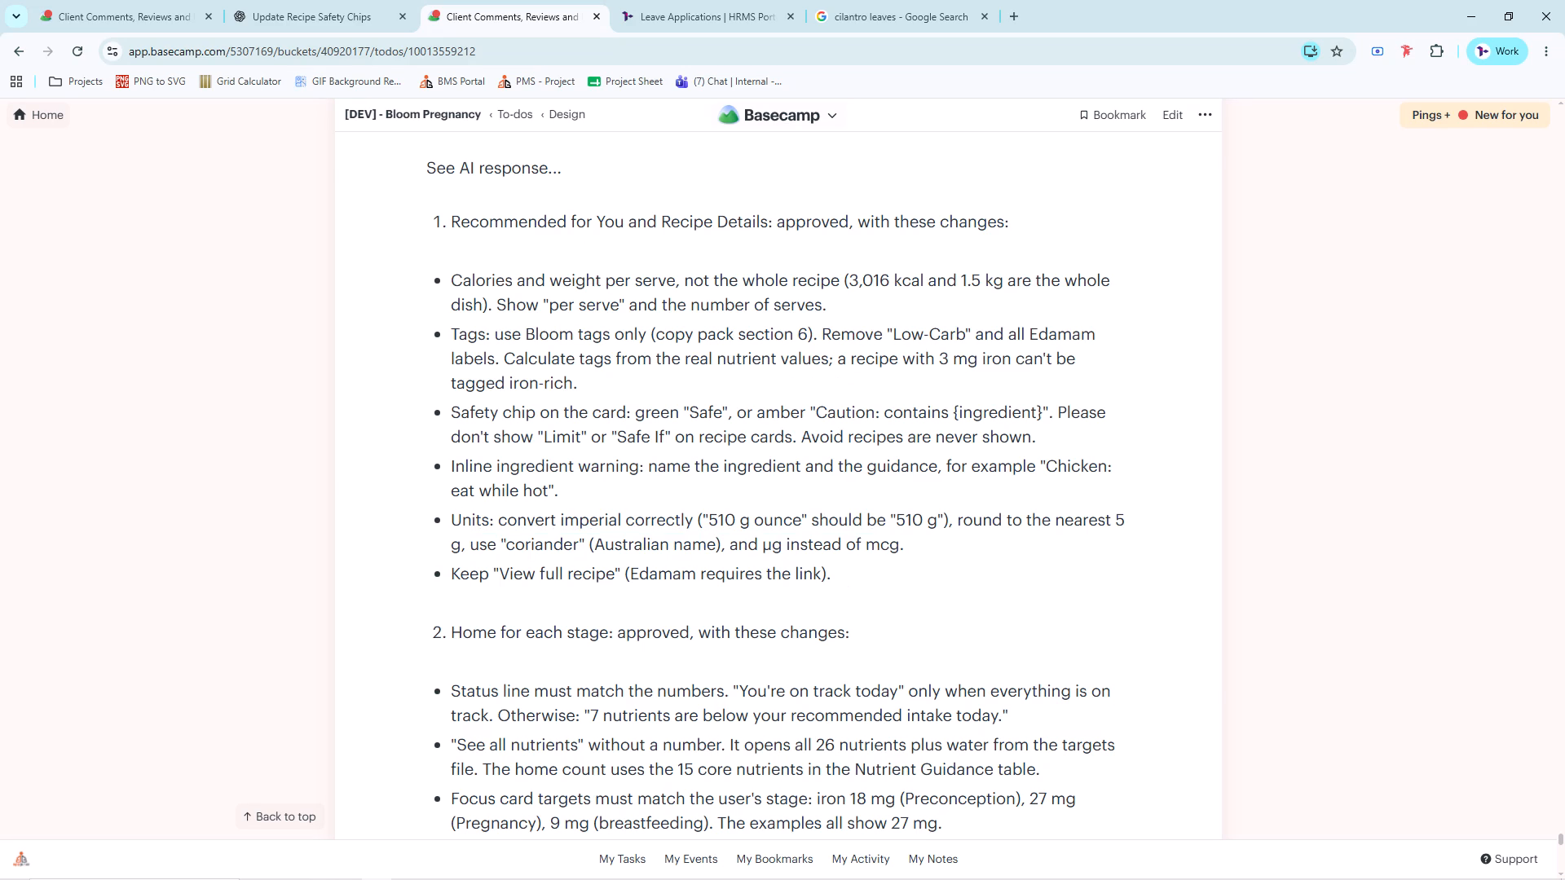
pyautogui.doubleClick(763, 571)
pyautogui.doubleClick(721, 568)
pyautogui.scroll(-1, 721, 567)
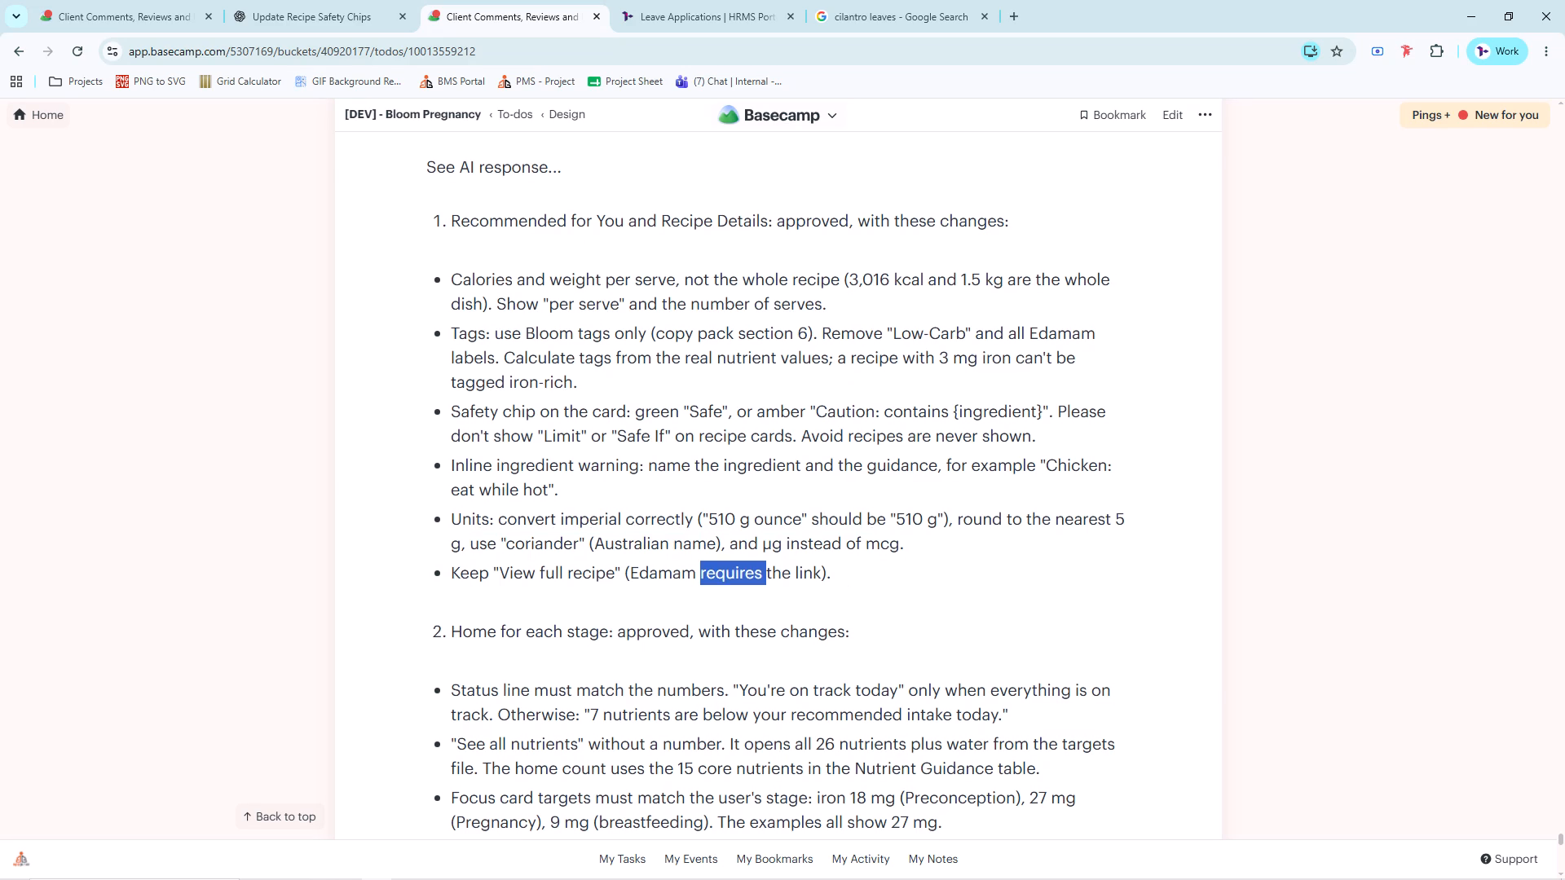
pyautogui.scroll(-1, 721, 567)
pyautogui.click(614, 449)
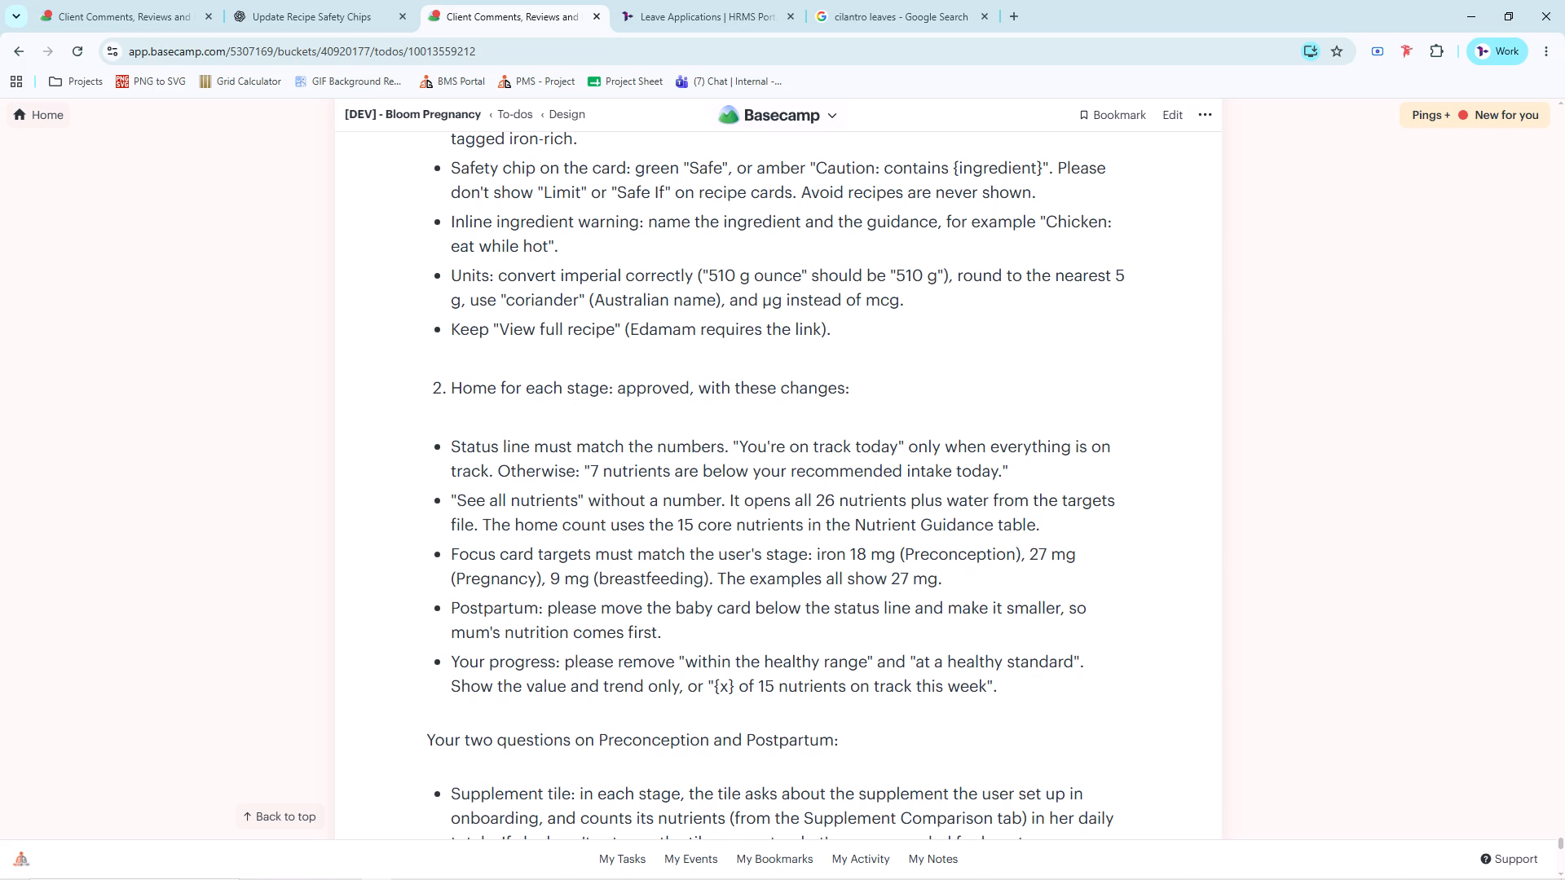
# Examine the two Pregnancy home screens in Figma, from the status banner and focus card down through the nutrient tracking cards.
pyautogui.hotkey('alt', 'Tab')
pyautogui.keyDown('ctrl'); pyautogui.scroll(7, 90, 295); pyautogui.keyUp('ctrl')
pyautogui.keyDown('ctrl'); pyautogui.scroll(-9, 88, 322); pyautogui.keyUp('ctrl')
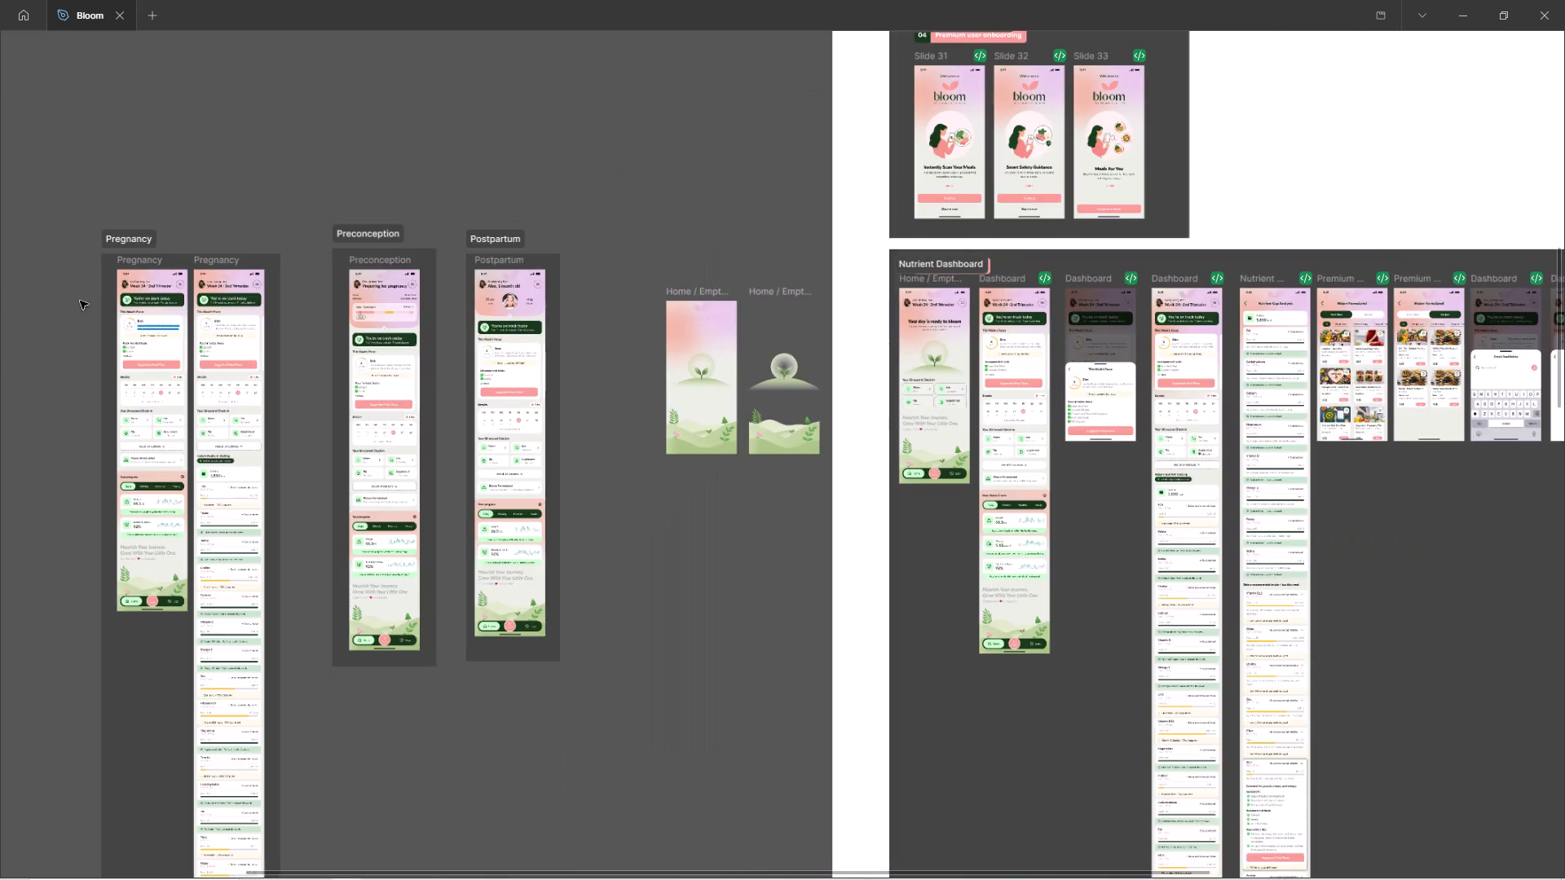
pyautogui.keyDown('ctrl'); pyautogui.scroll(18, 77, 301); pyautogui.keyUp('ctrl')
pyautogui.keyDown('shift'); pyautogui.scroll(5, 134, 309); pyautogui.keyUp('shift')
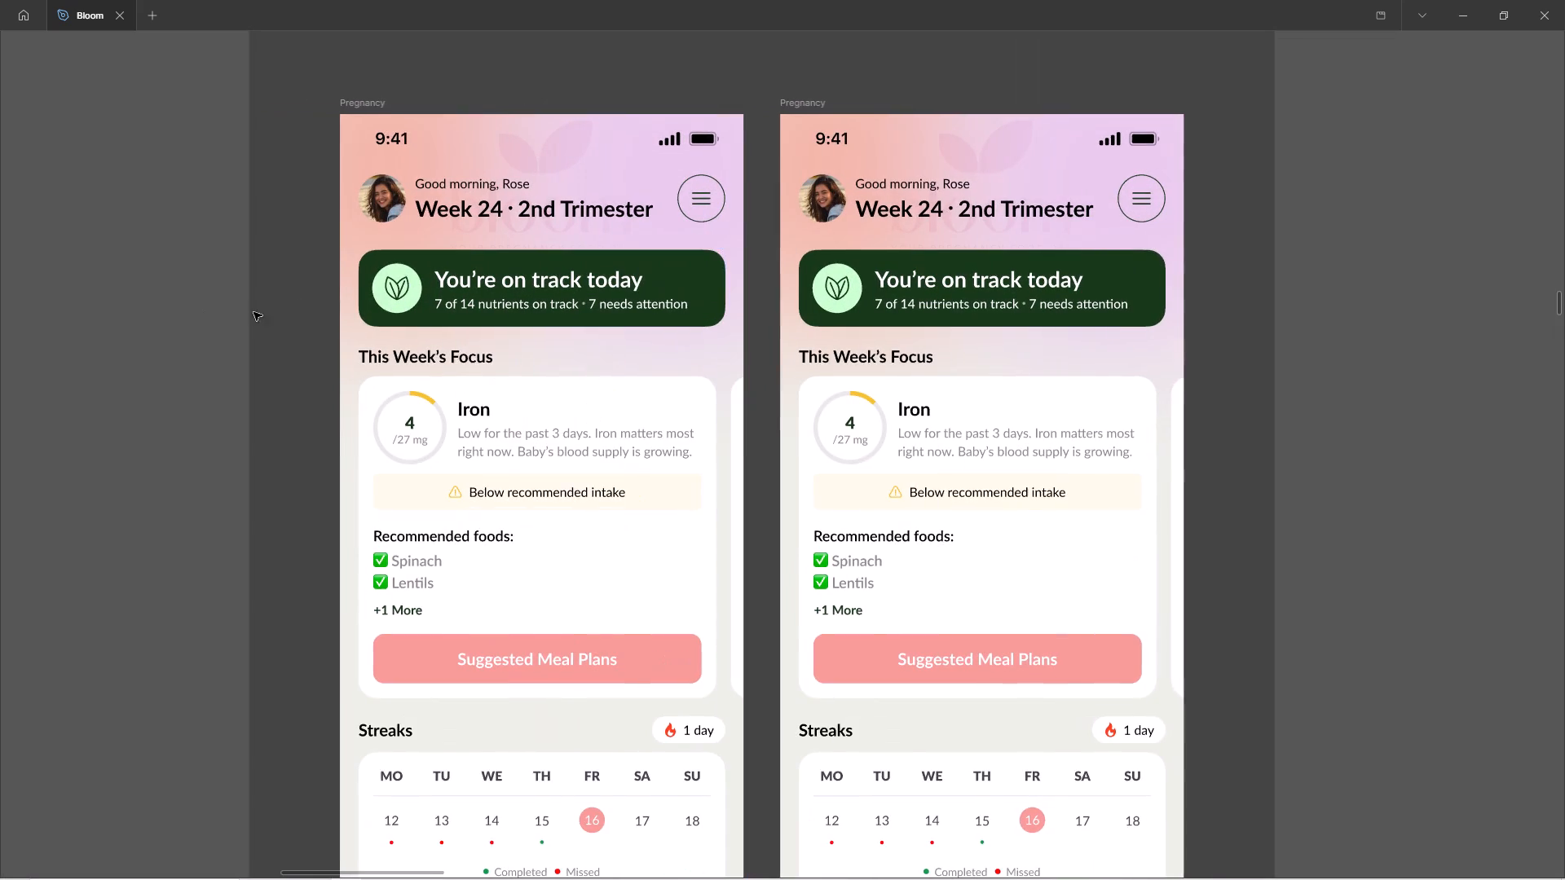
pyautogui.keyDown('ctrl'); pyautogui.scroll(3, 387, 285); pyautogui.keyUp('ctrl')
pyautogui.keyDown('ctrl'); pyautogui.scroll(-4, 472, 312); pyautogui.keyUp('ctrl')
pyautogui.scroll(-10, 505, 308)
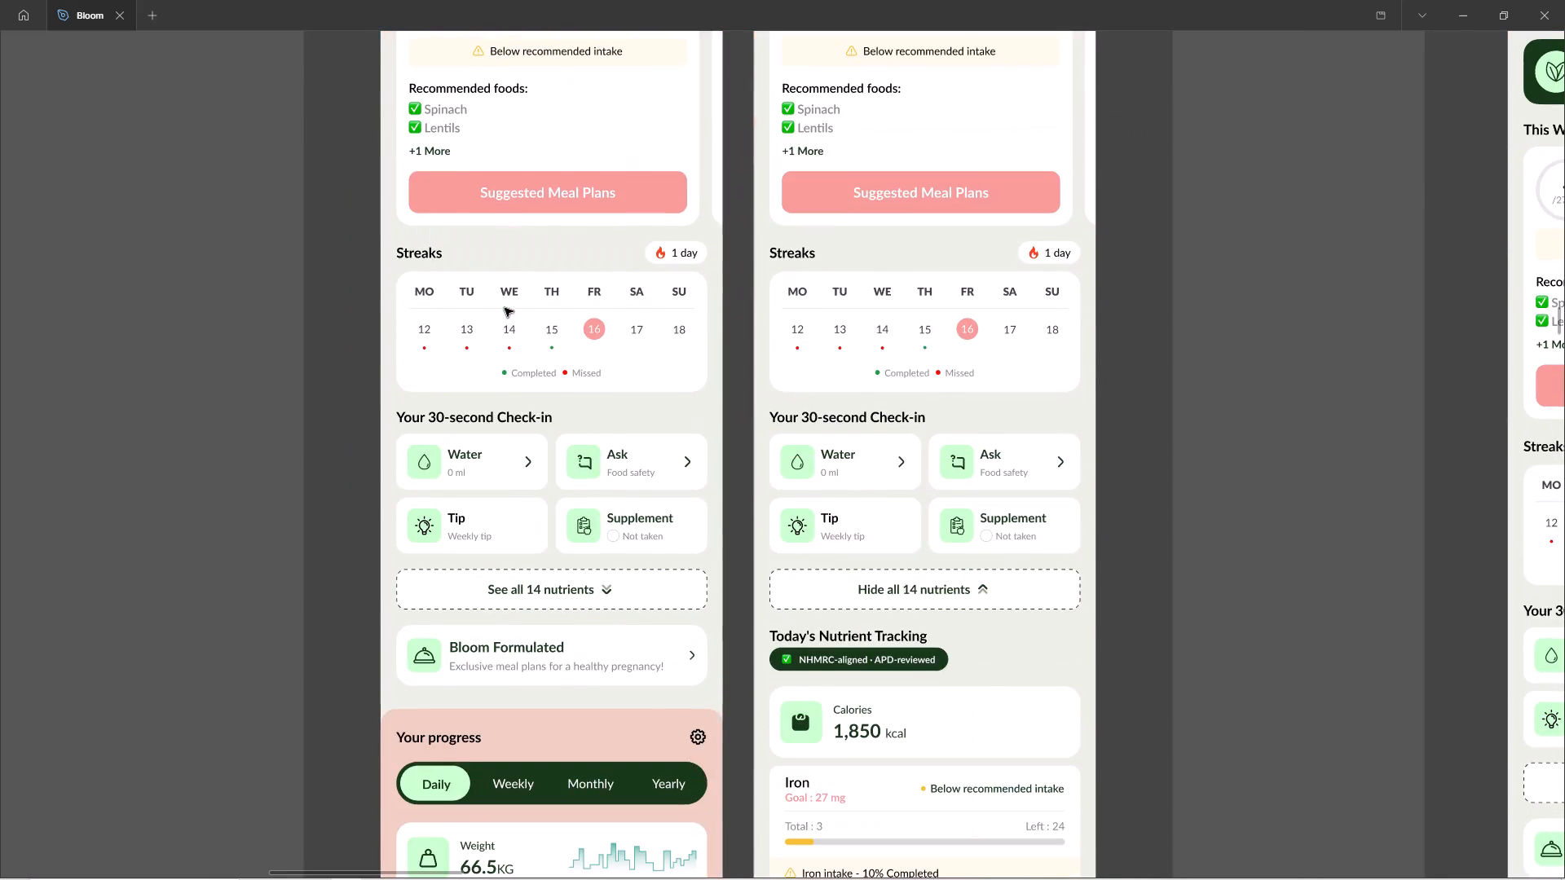
pyautogui.keyDown('ctrl'); pyautogui.scroll(-5, 505, 308); pyautogui.keyUp('ctrl')
pyautogui.scroll(-5, 579, 281)
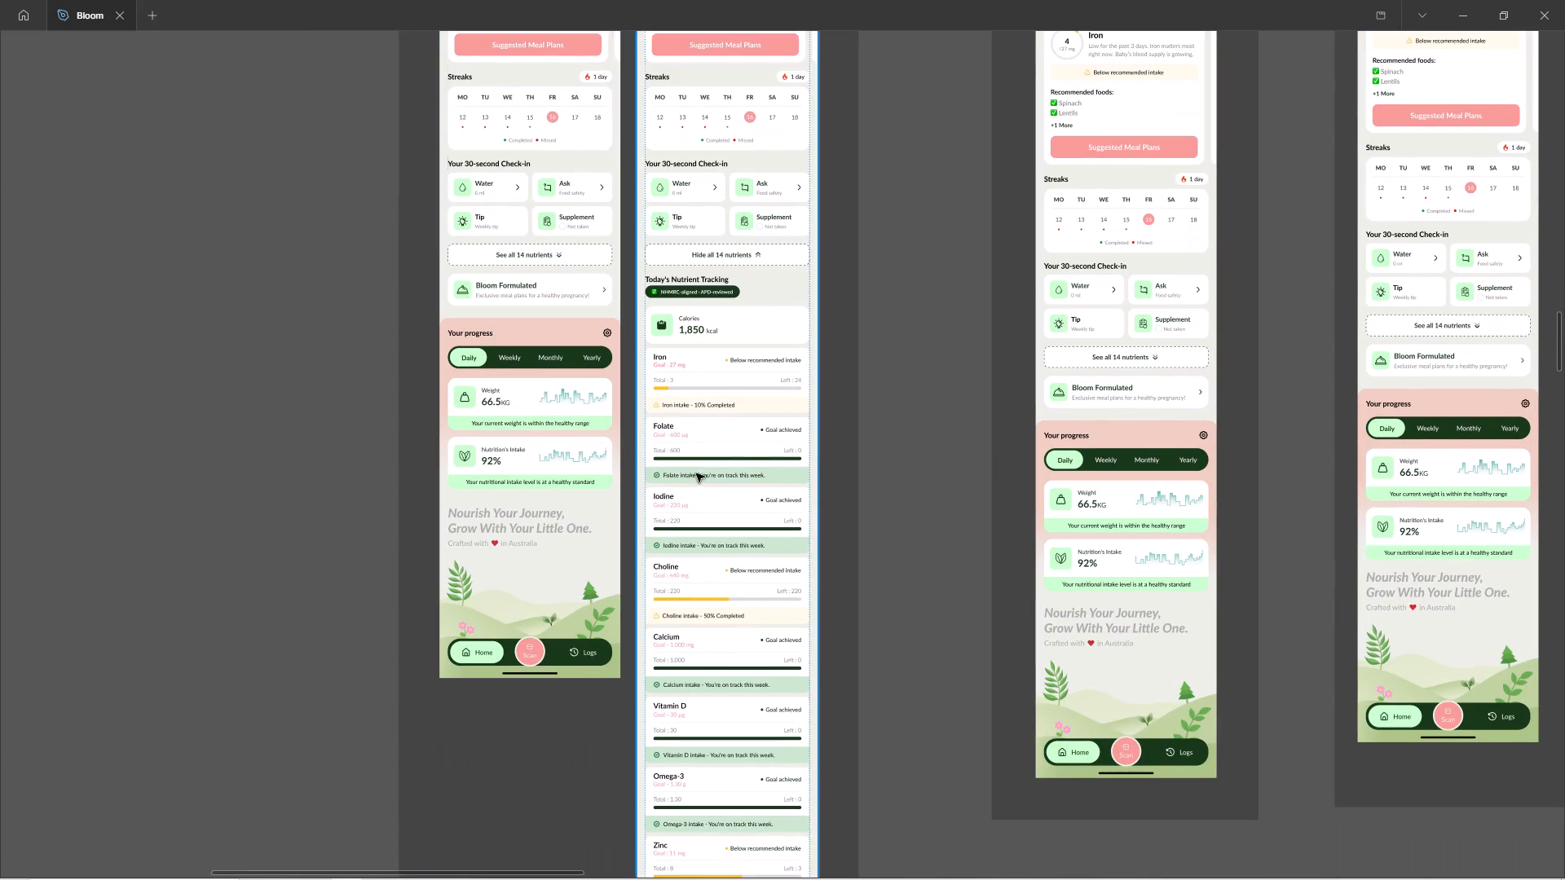
pyautogui.scroll(-4, 792, 493)
pyautogui.keyDown('ctrl'); pyautogui.scroll(5, 813, 416); pyautogui.keyUp('ctrl')
pyautogui.keyDown('ctrl'); pyautogui.click(659, 406); pyautogui.keyUp('ctrl')
pyautogui.keyDown('ctrl'); pyautogui.scroll(-4, 658, 406); pyautogui.keyUp('ctrl')
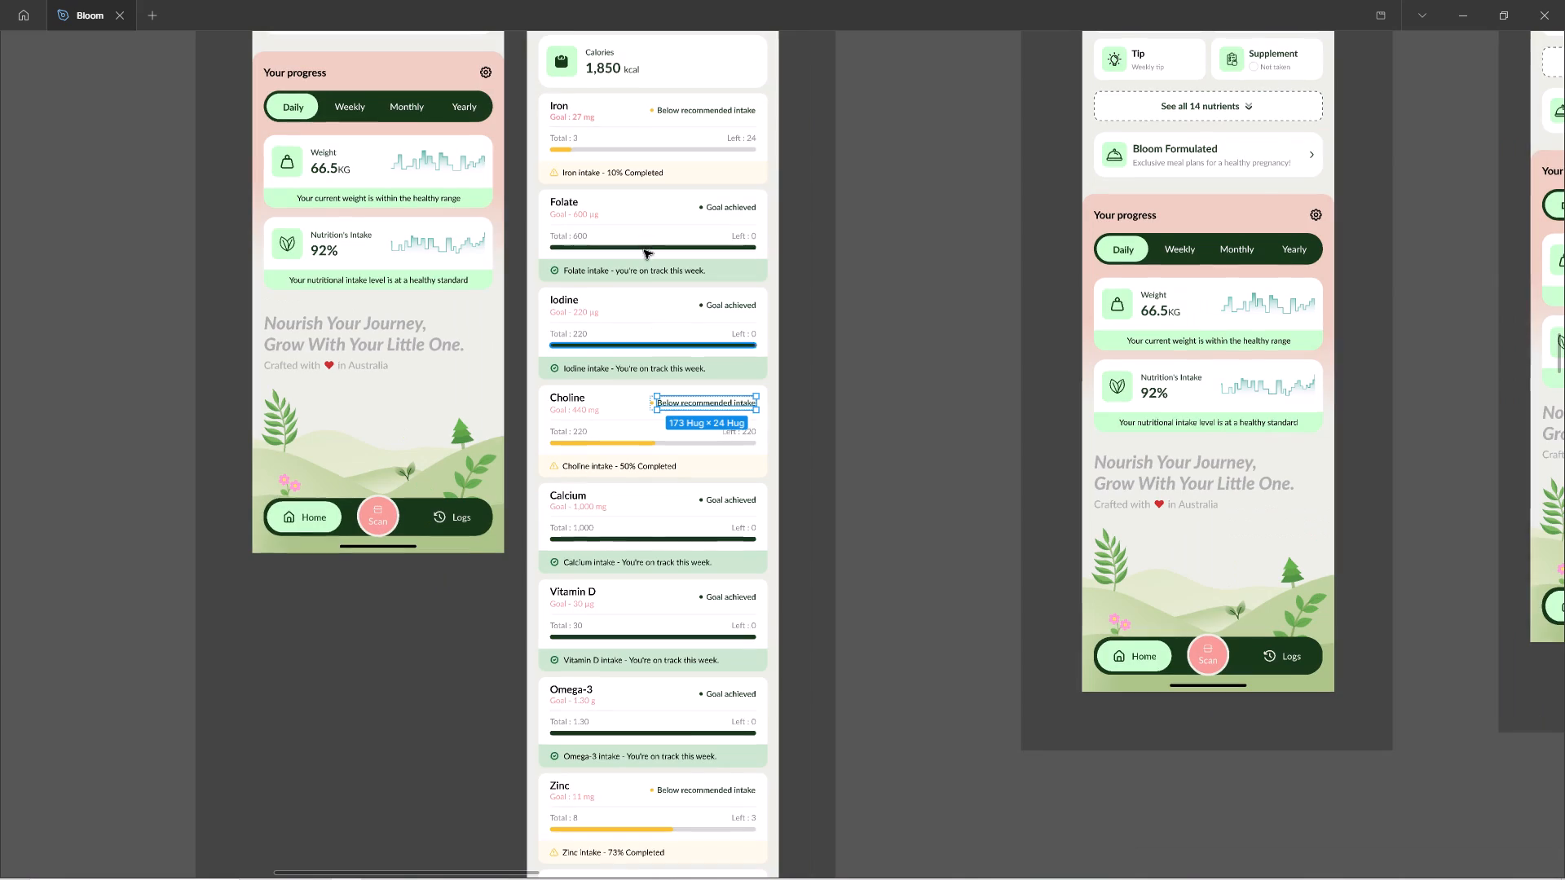
pyautogui.keyDown('ctrl'); pyautogui.scroll(-4, 639, 139); pyautogui.keyUp('ctrl')
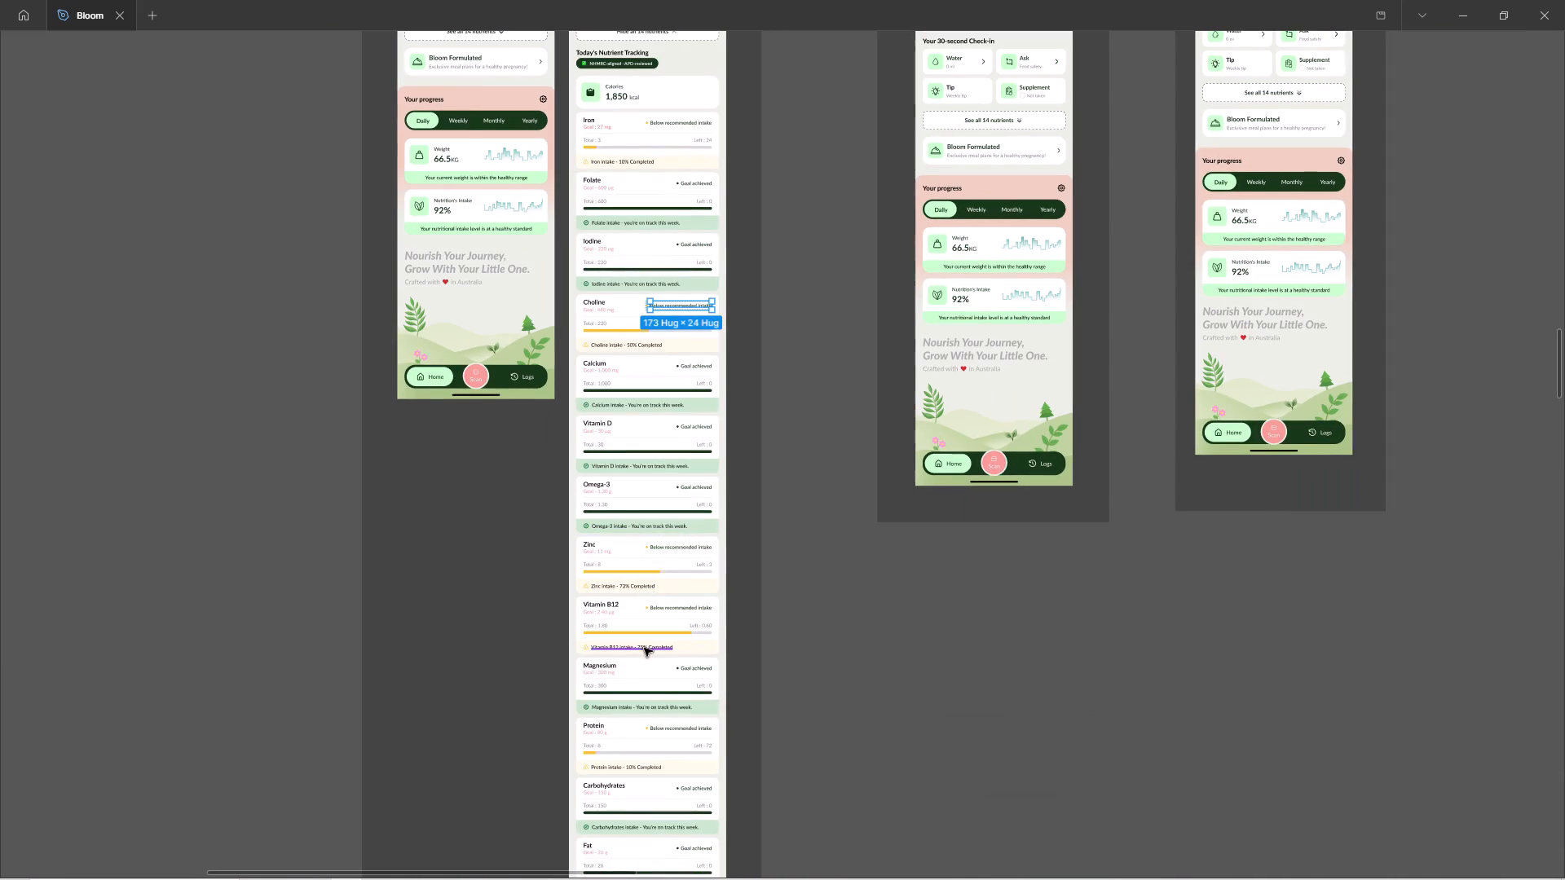
pyautogui.scroll(-10, 662, 715)
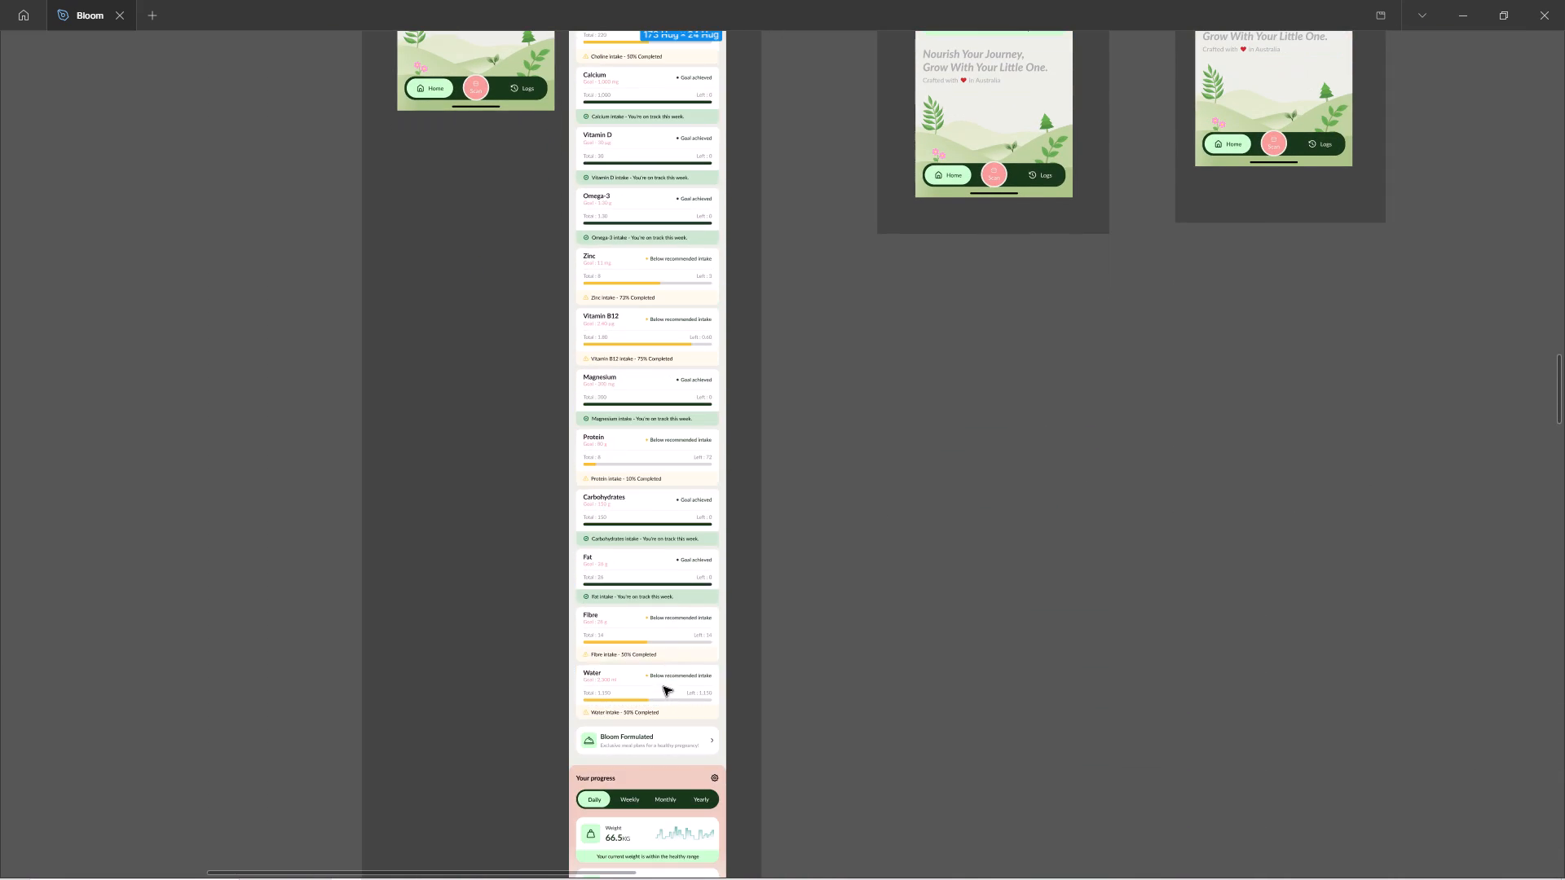
pyautogui.click(842, 562)
# Check the expanded Pregnancy screen's nutrient list from the Water card back up to the status banner against the Basecamp feedback.
pyautogui.hotkey('alt', 'Tab')
pyautogui.hotkey('alt', 'Tab')
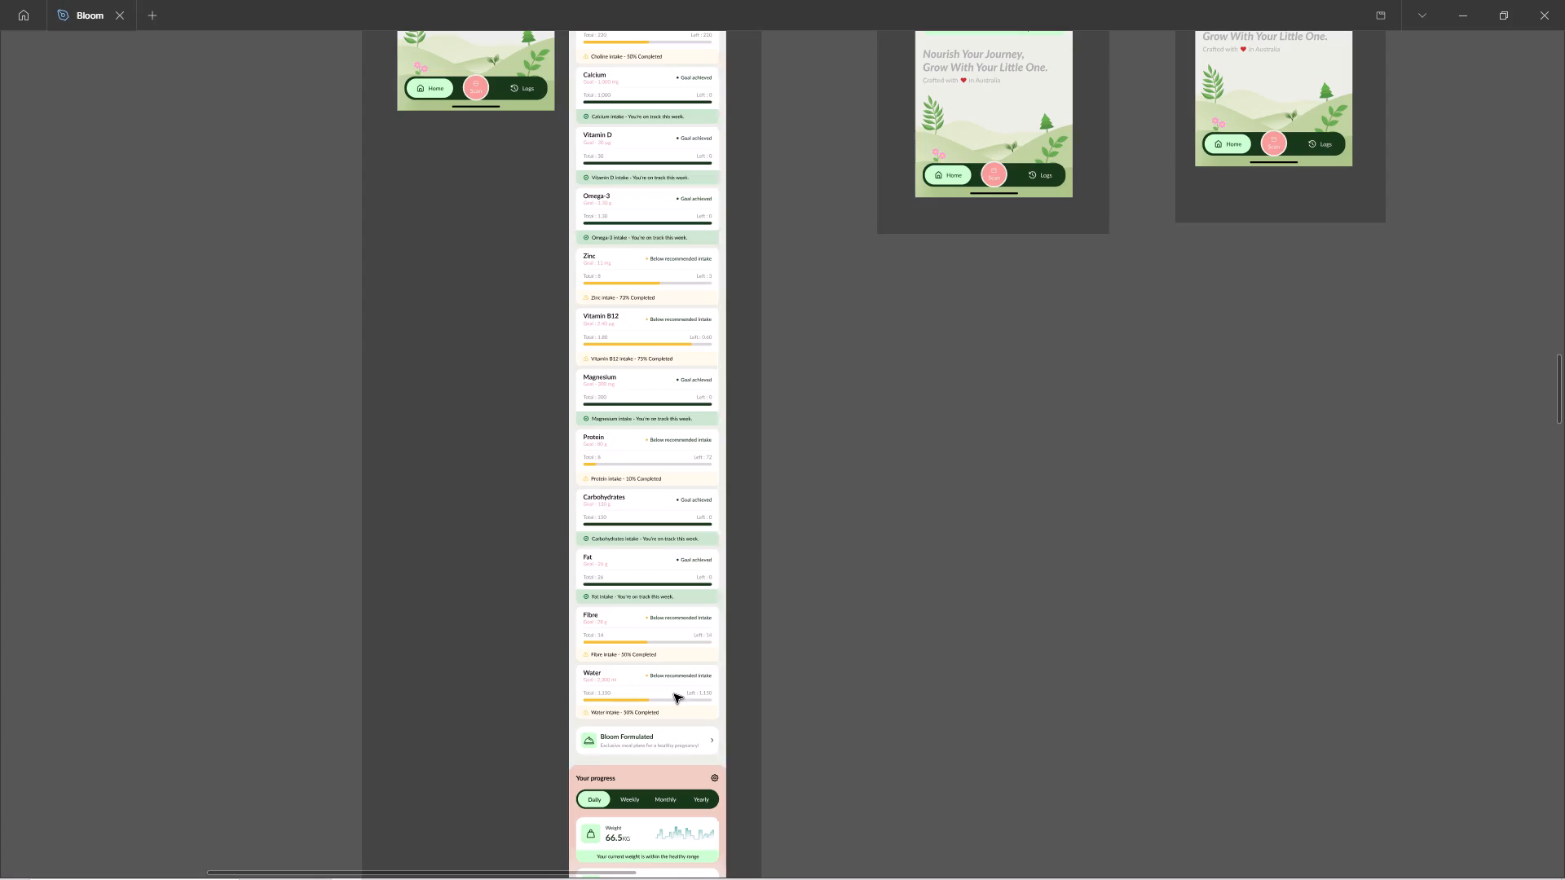
pyautogui.keyDown('ctrl'); pyautogui.scroll(5, 619, 713); pyautogui.keyUp('ctrl')
pyautogui.keyDown('ctrl'); pyautogui.scroll(-1, 619, 713); pyautogui.keyUp('ctrl')
pyautogui.keyDown('ctrl'); pyautogui.scroll(1, 619, 713); pyautogui.keyUp('ctrl')
pyautogui.keyDown('ctrl'); pyautogui.click(626, 636); pyautogui.keyUp('ctrl')
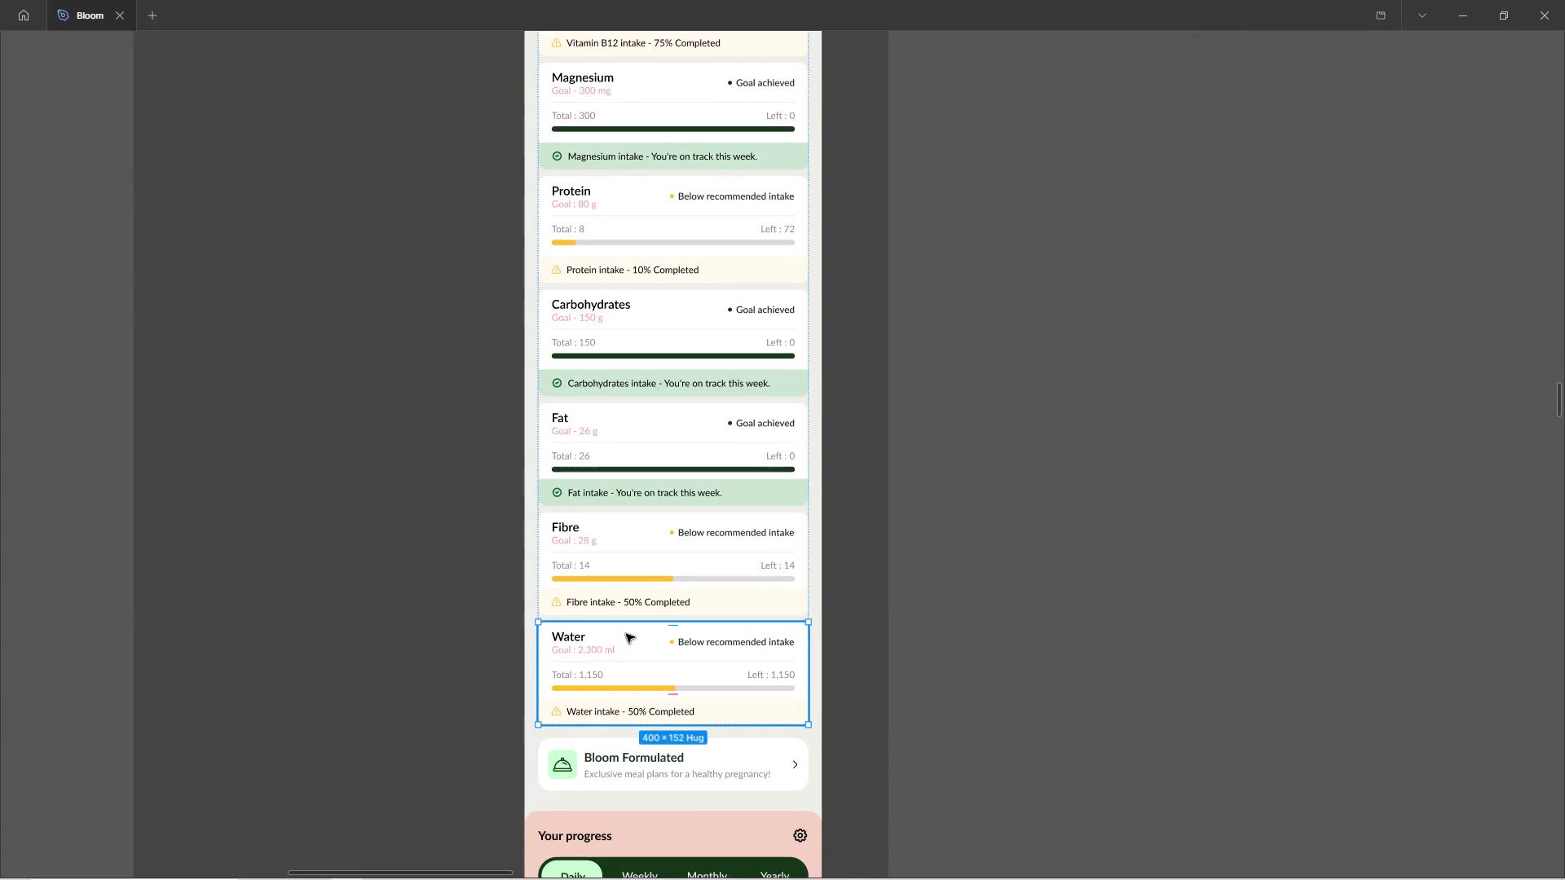
pyautogui.keyDown('ctrl'); pyautogui.scroll(-2, 626, 634); pyautogui.keyUp('ctrl')
pyautogui.keyDown('ctrl'); pyautogui.click(998, 610); pyautogui.keyUp('ctrl')
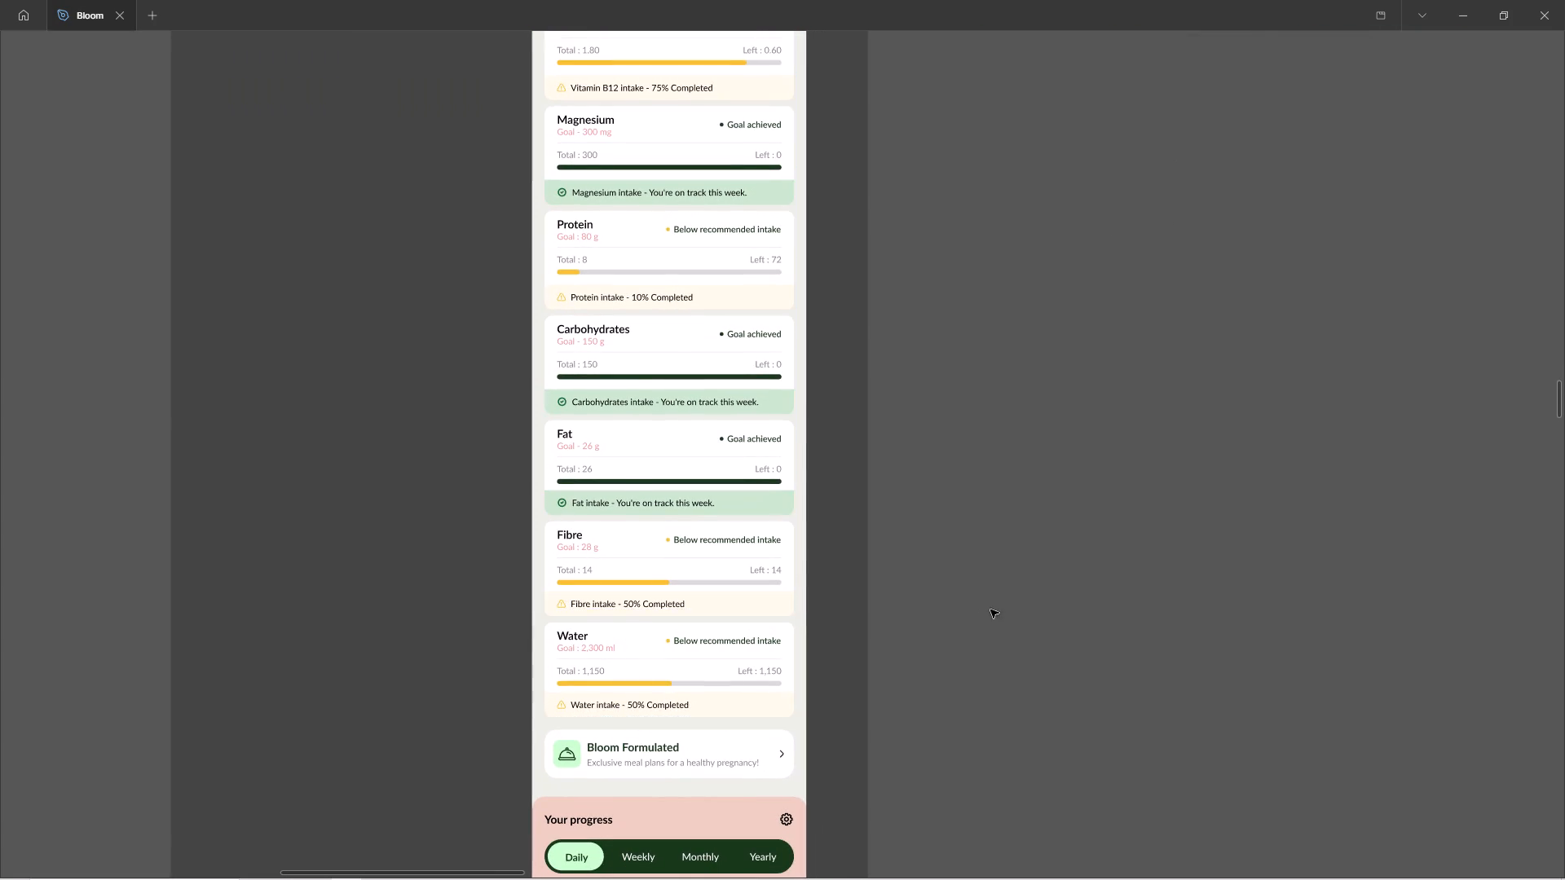
pyautogui.keyDown('ctrl'); pyautogui.scroll(-3, 678, 651); pyautogui.keyUp('ctrl')
pyautogui.keyDown('ctrl'); pyautogui.click(650, 651); pyautogui.keyUp('ctrl')
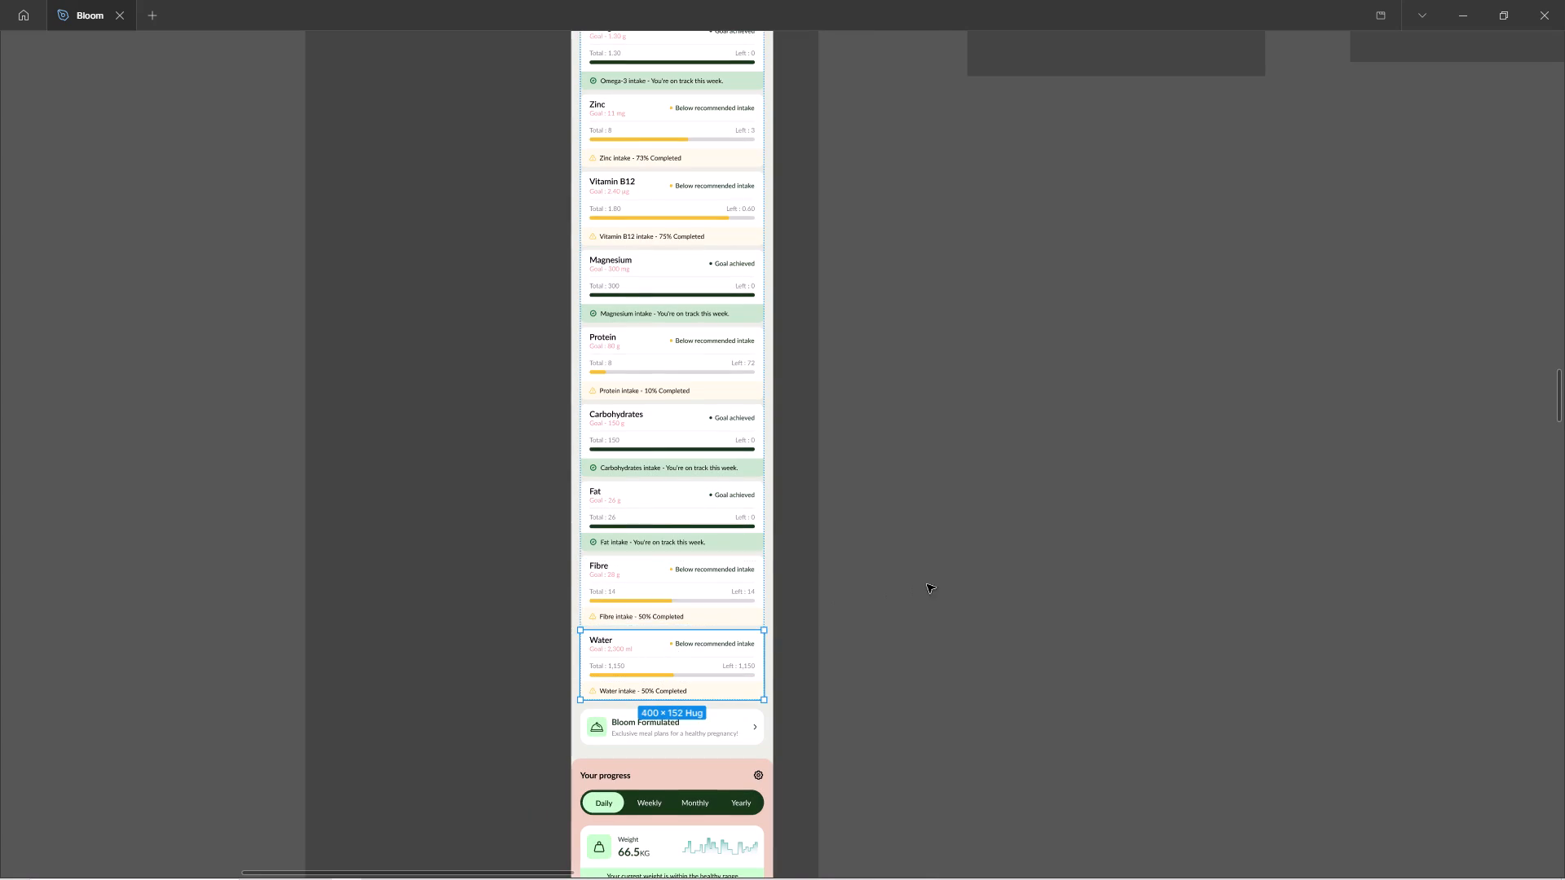
pyautogui.hotkey('alt', 'Tab')
pyautogui.hotkey('alt', 'Tab')
pyautogui.scroll(3, 921, 583)
pyautogui.scroll(-1, 921, 583)
pyautogui.scroll(1, 921, 583)
pyautogui.scroll(-1, 921, 583)
pyautogui.scroll(5, 921, 583)
pyautogui.scroll(-1, 921, 583)
pyautogui.scroll(19, 921, 583)
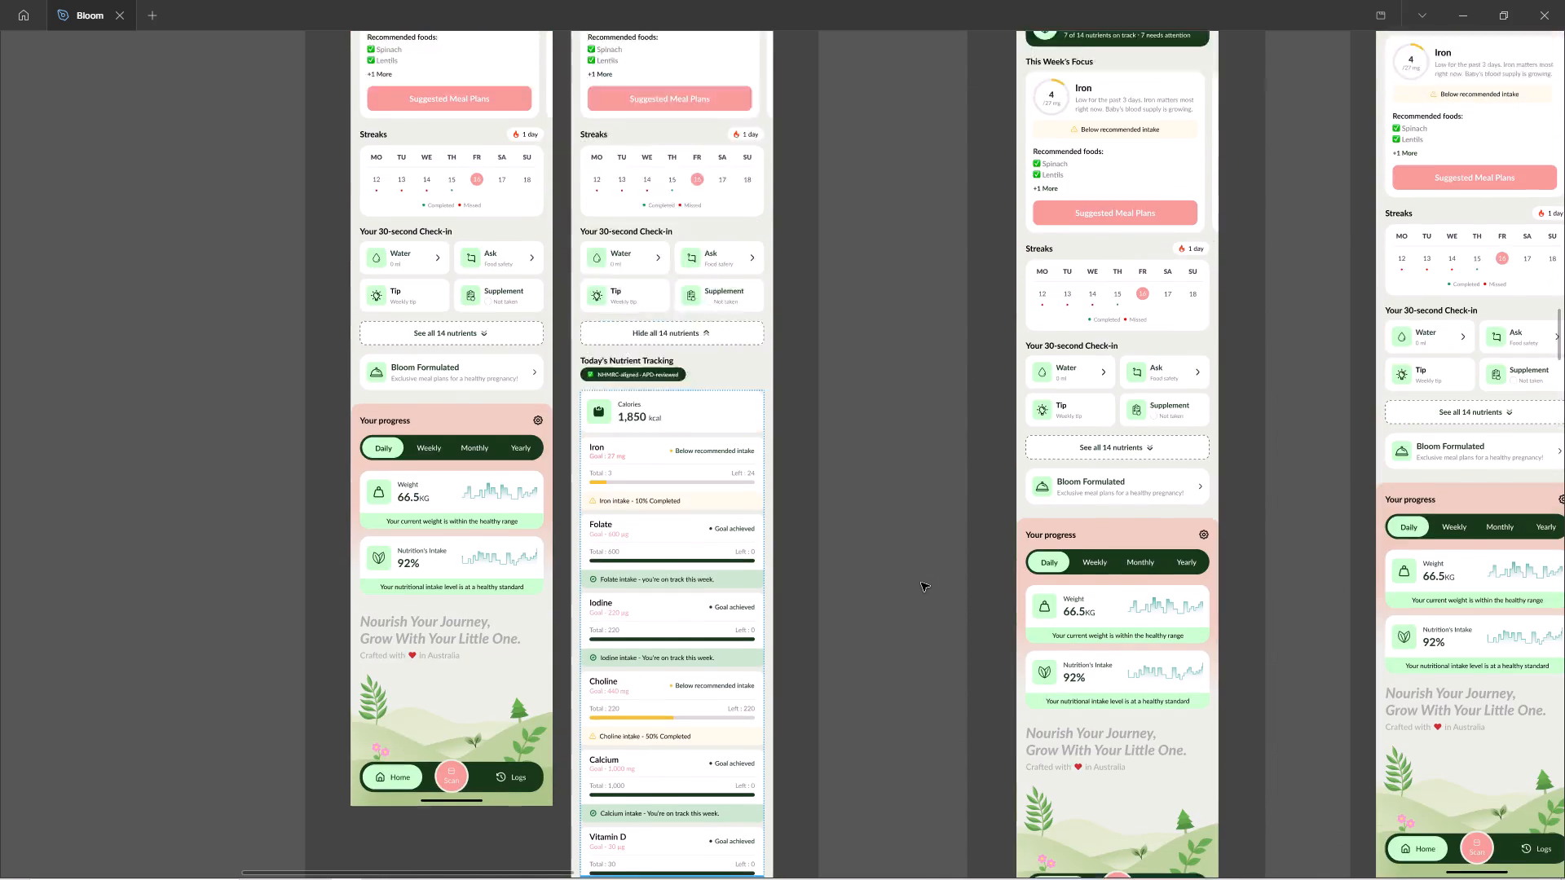
pyautogui.scroll(6, 921, 583)
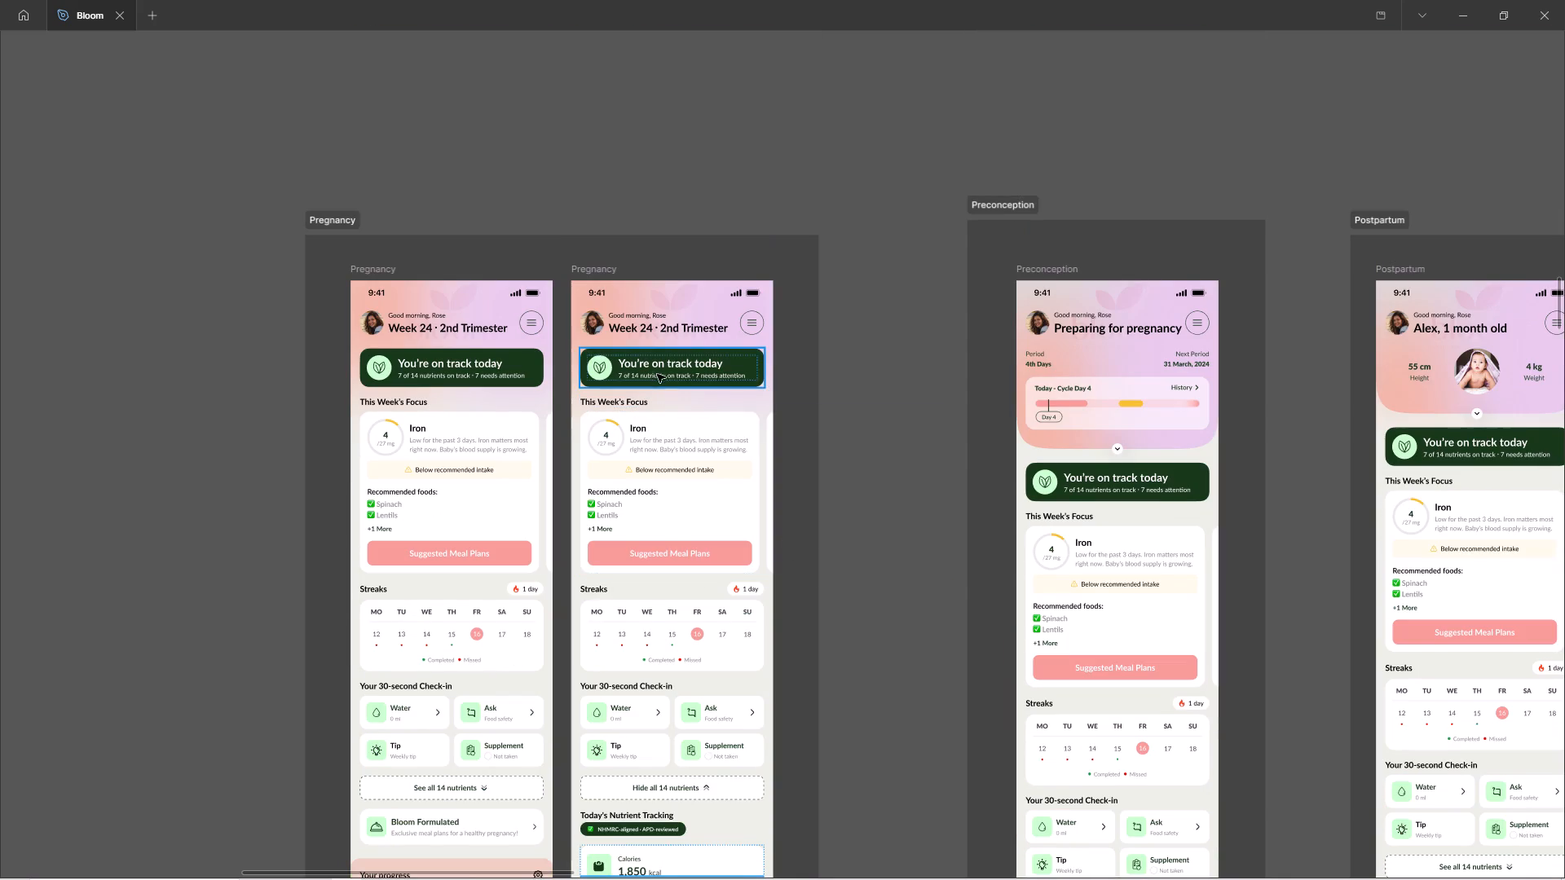
# Compare the status banner text on the expanded Pregnancy screen with the status line requirement in the Basecamp feedback.
pyautogui.keyDown('ctrl'); pyautogui.scroll(9, 686, 374); pyautogui.keyUp('ctrl')
pyautogui.keyDown('ctrl'); pyautogui.click(717, 376); pyautogui.keyUp('ctrl')
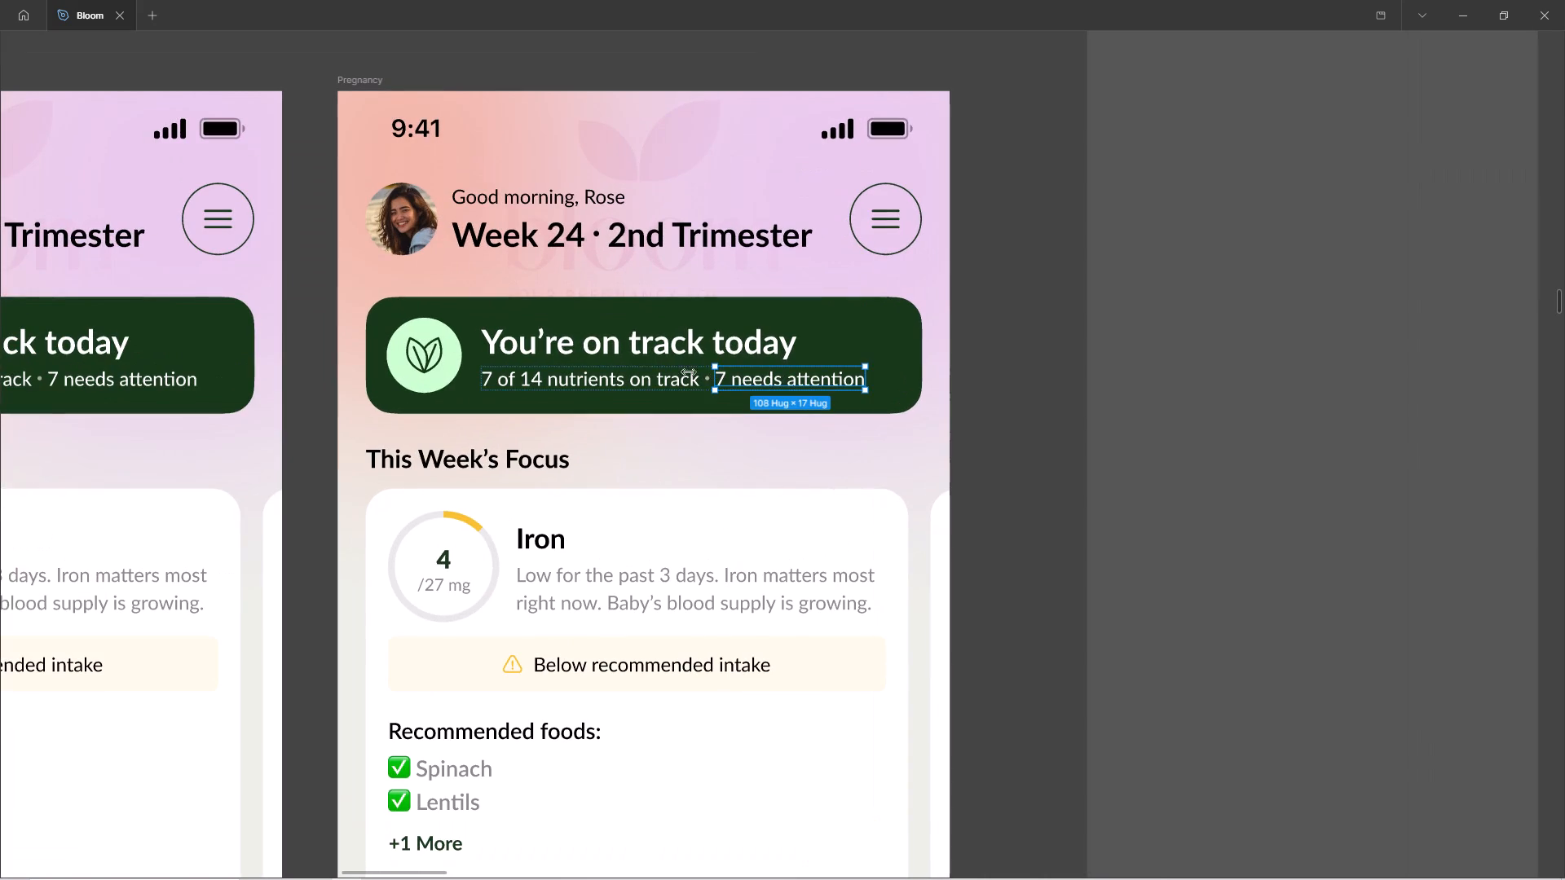
pyautogui.keyDown('ctrl'); pyautogui.doubleClick(611, 372); pyautogui.keyUp('ctrl')
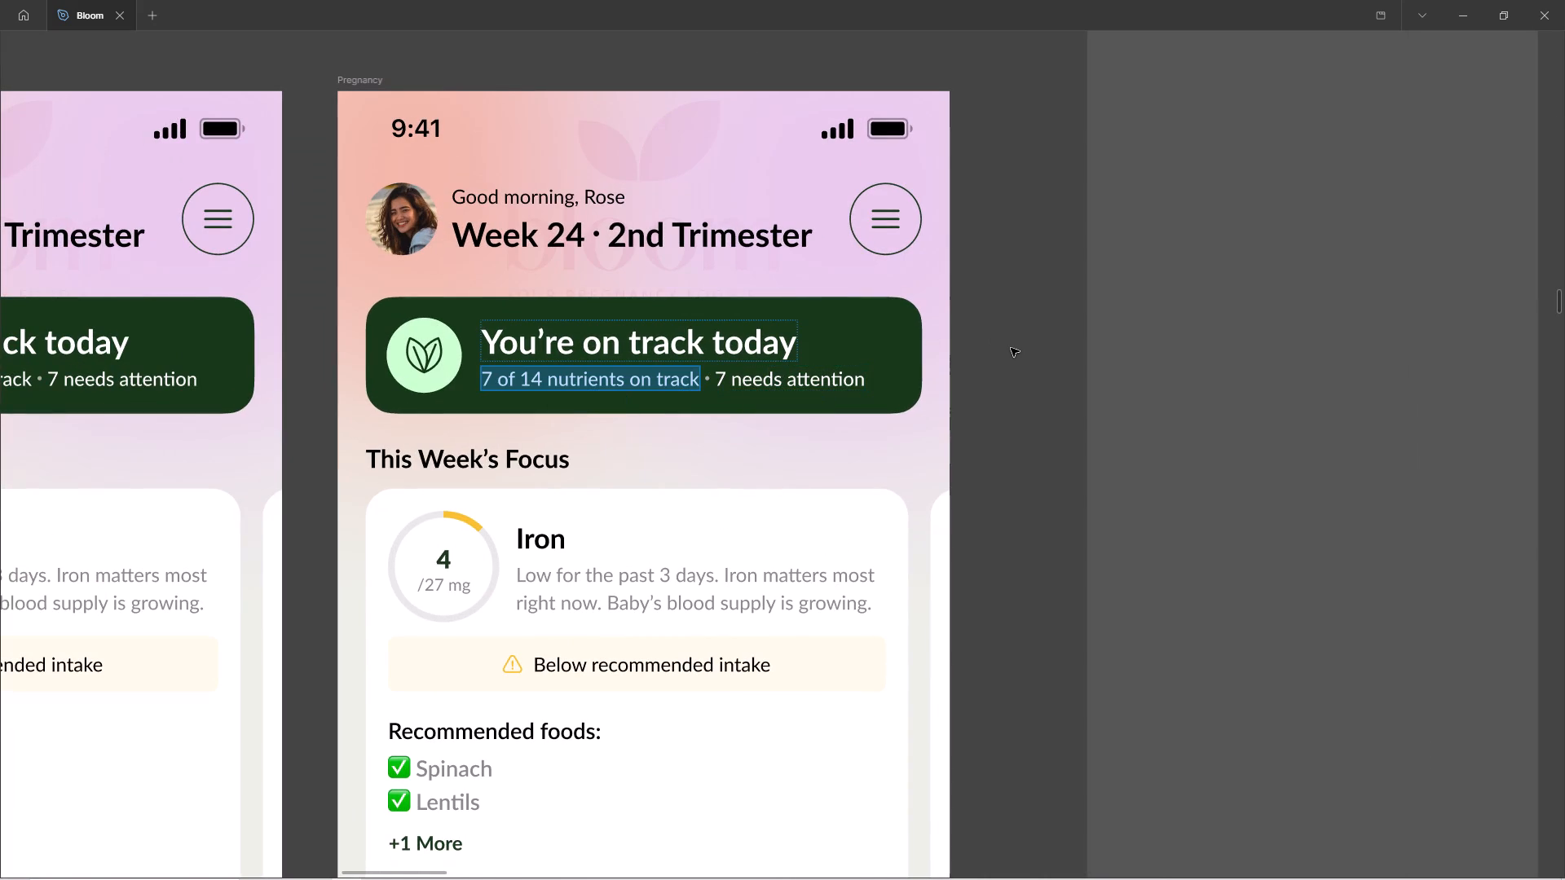
pyautogui.doubleClick(1011, 348)
pyautogui.keyDown('ctrl'); pyautogui.scroll(-4, 874, 290); pyautogui.keyUp('ctrl')
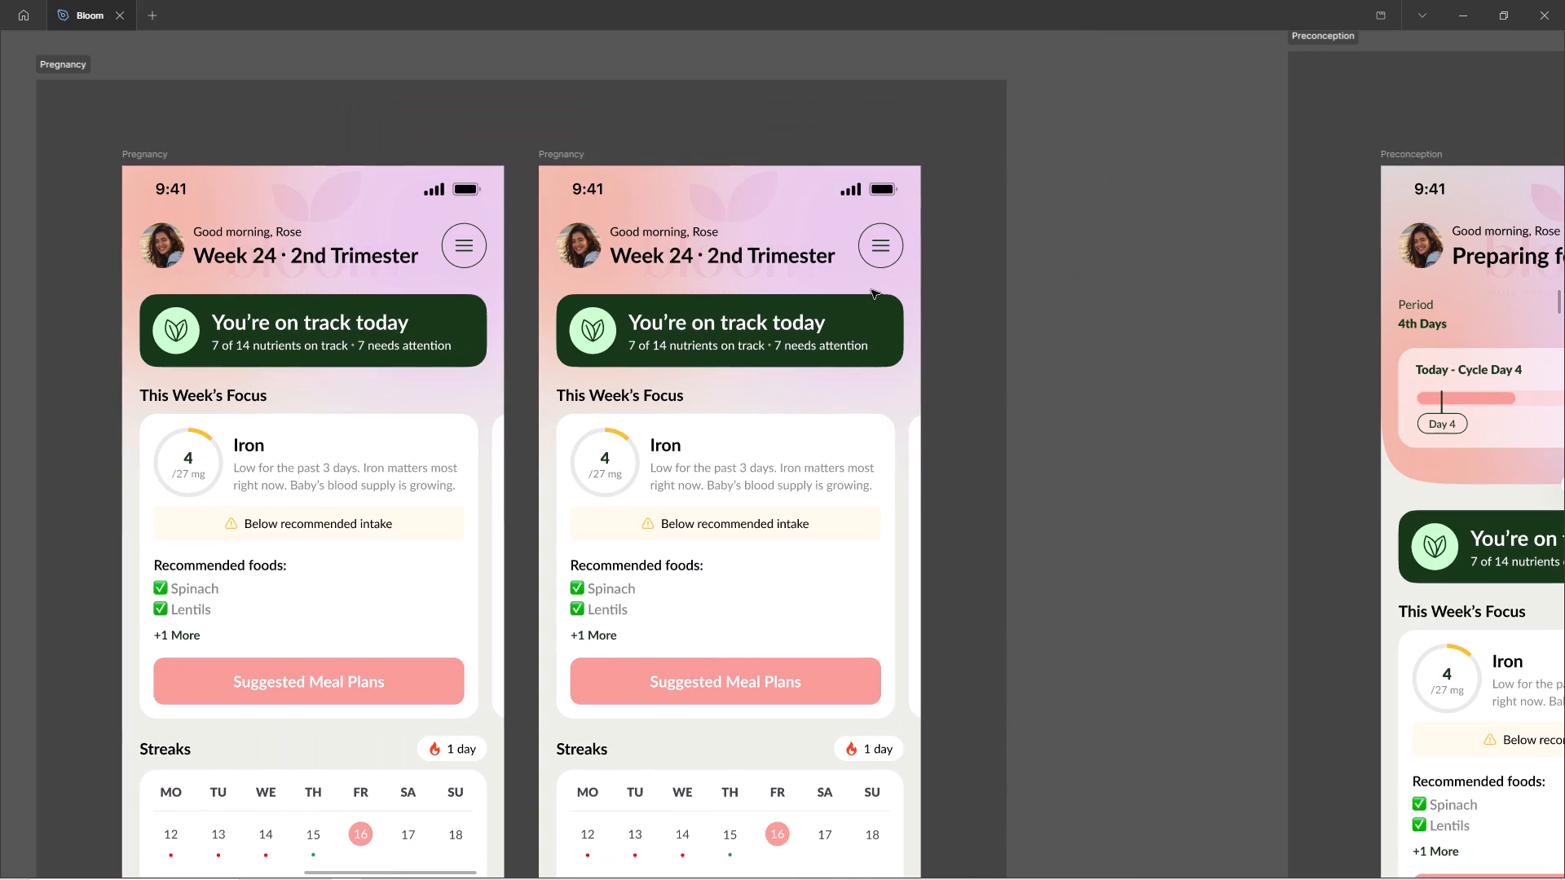
pyautogui.hotkey('alt', 'Tab')
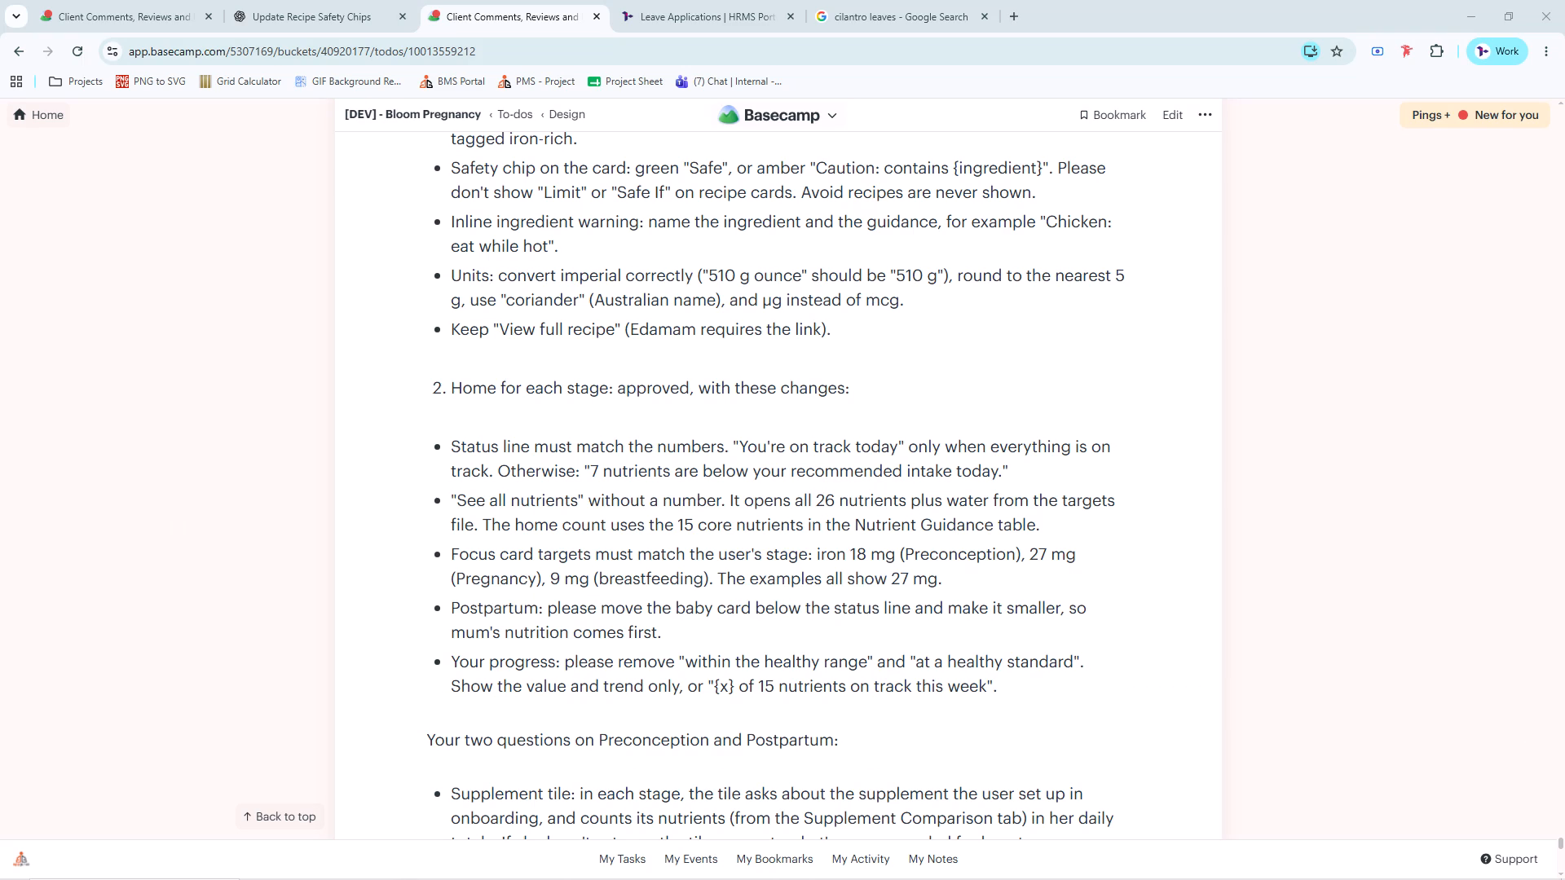
pyautogui.moveTo(596, 446); pyautogui.dragTo(959, 460)
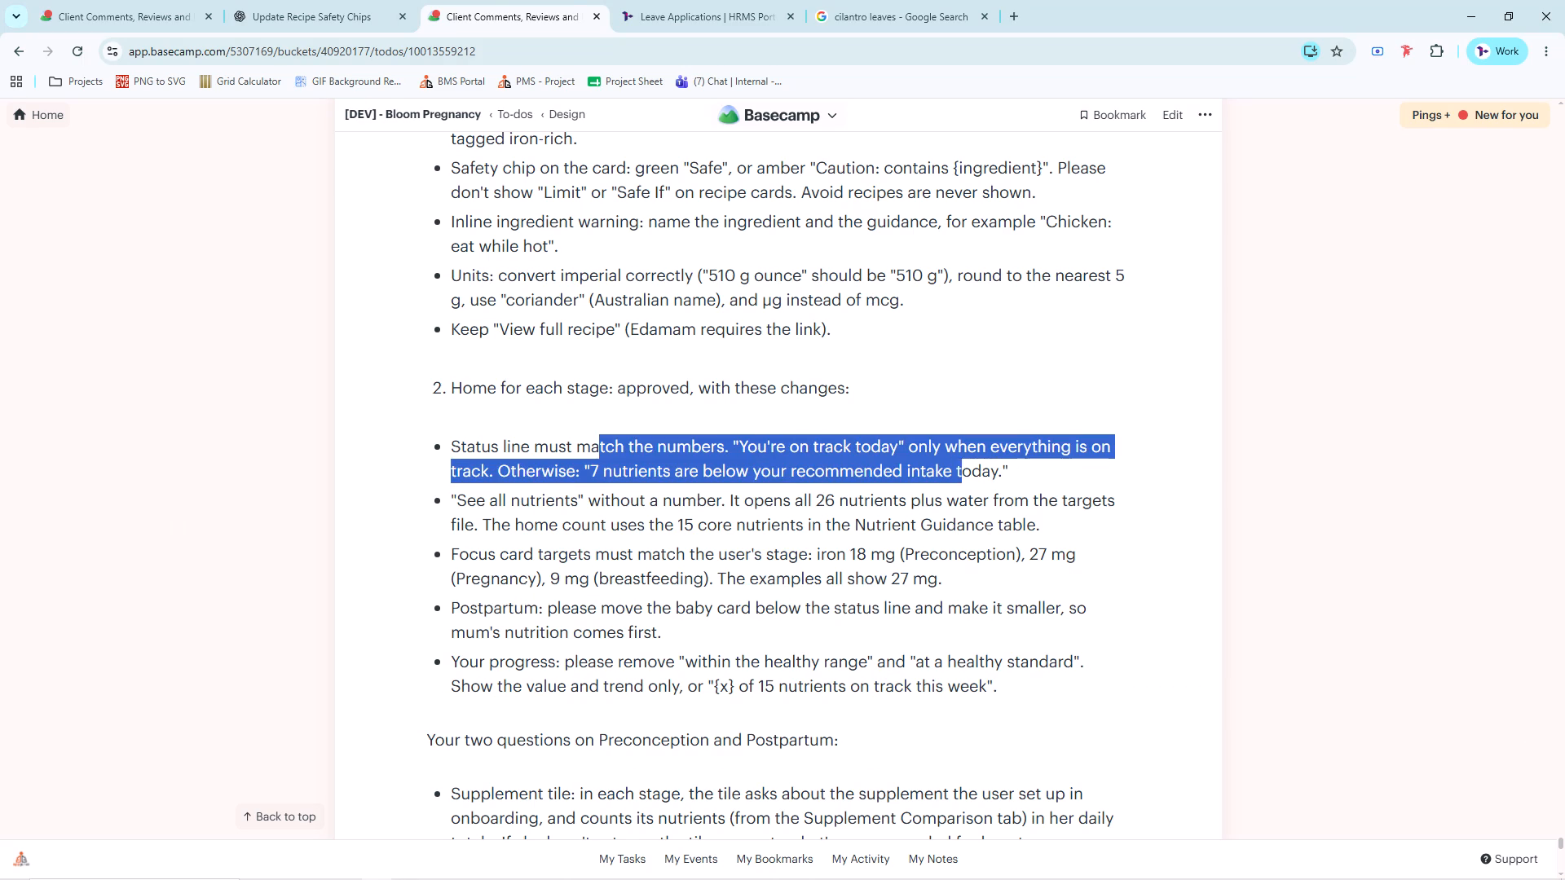
pyautogui.moveTo(959, 460); pyautogui.dragTo(587, 466)
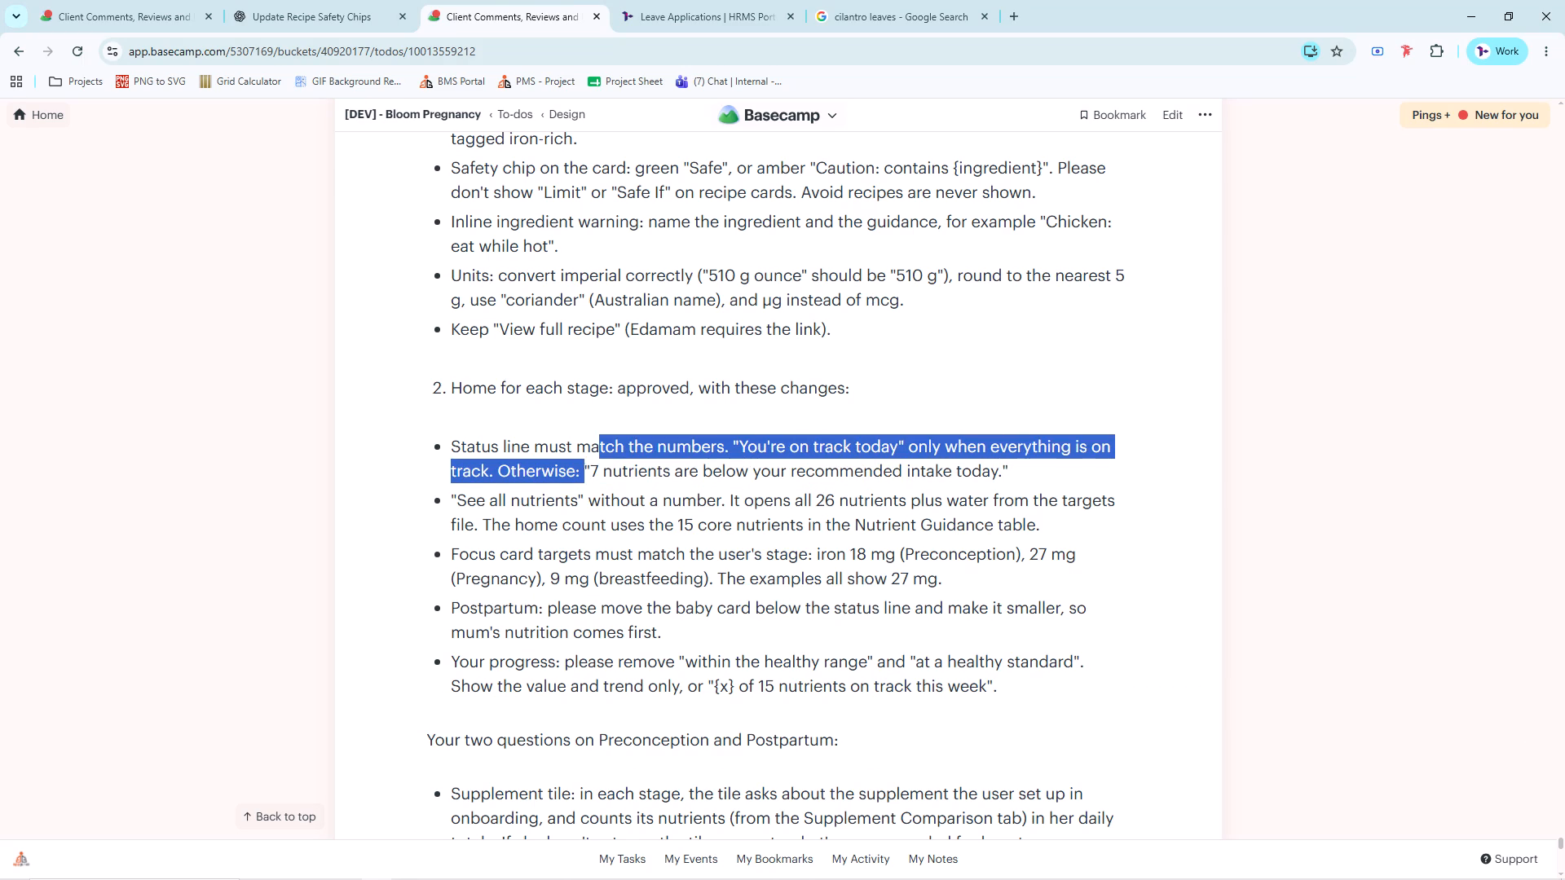
pyautogui.click(619, 466)
pyautogui.click(647, 466)
pyautogui.click(703, 472)
pyautogui.click(752, 472)
pyautogui.click(812, 473)
pyautogui.click(876, 473)
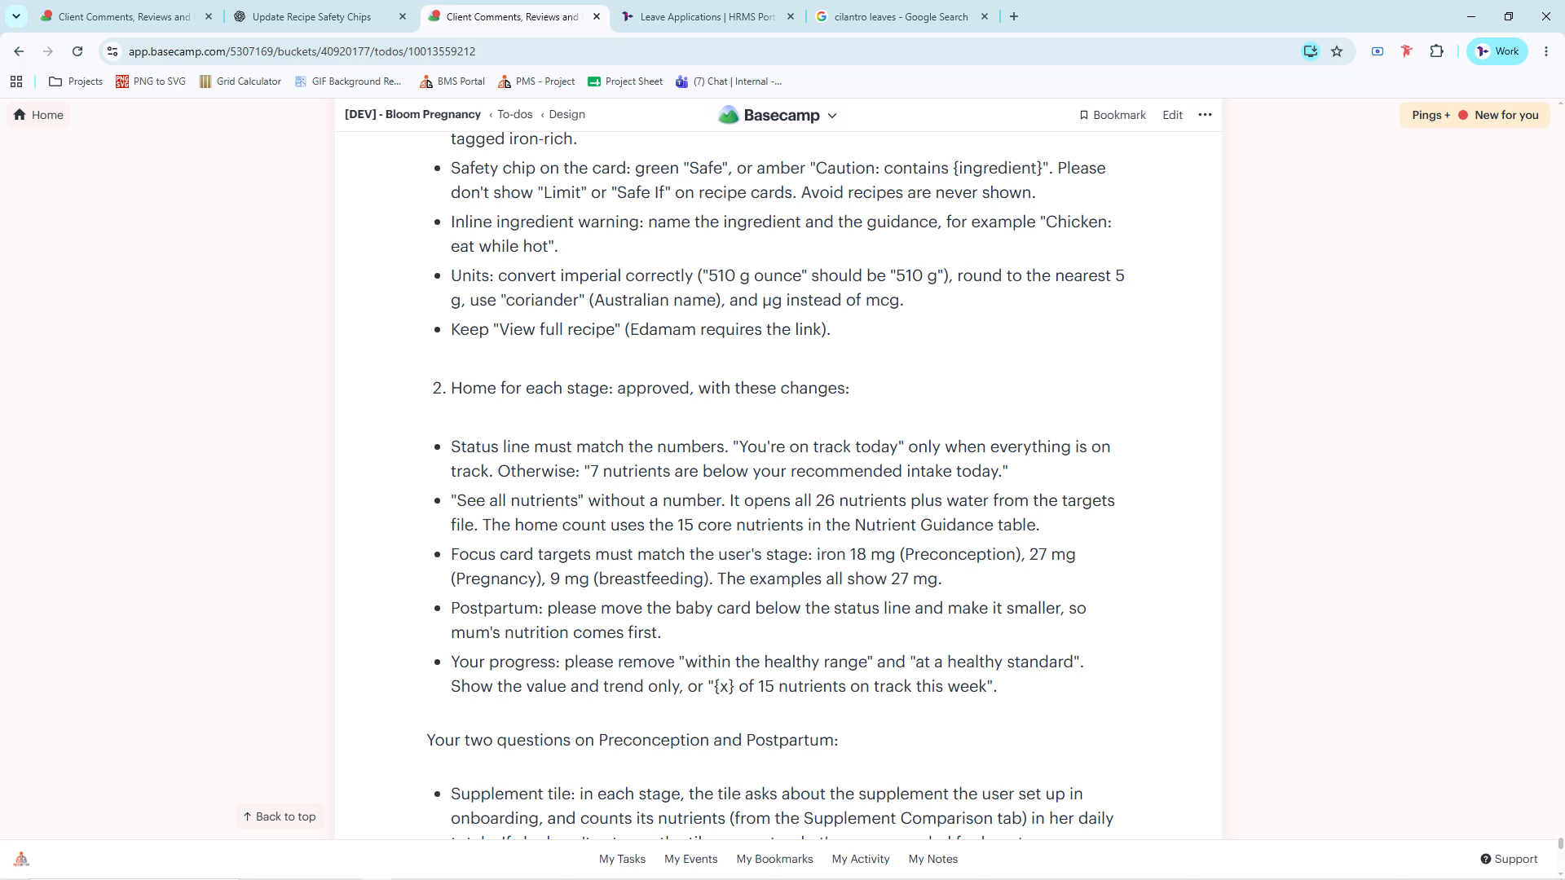
# Return to Figma and examine the expanded Pregnancy screen's nutrient cards from Calories down to the Water card.
pyautogui.hotkey('alt', 'Tab')
pyautogui.scroll(-5, 628, 438)
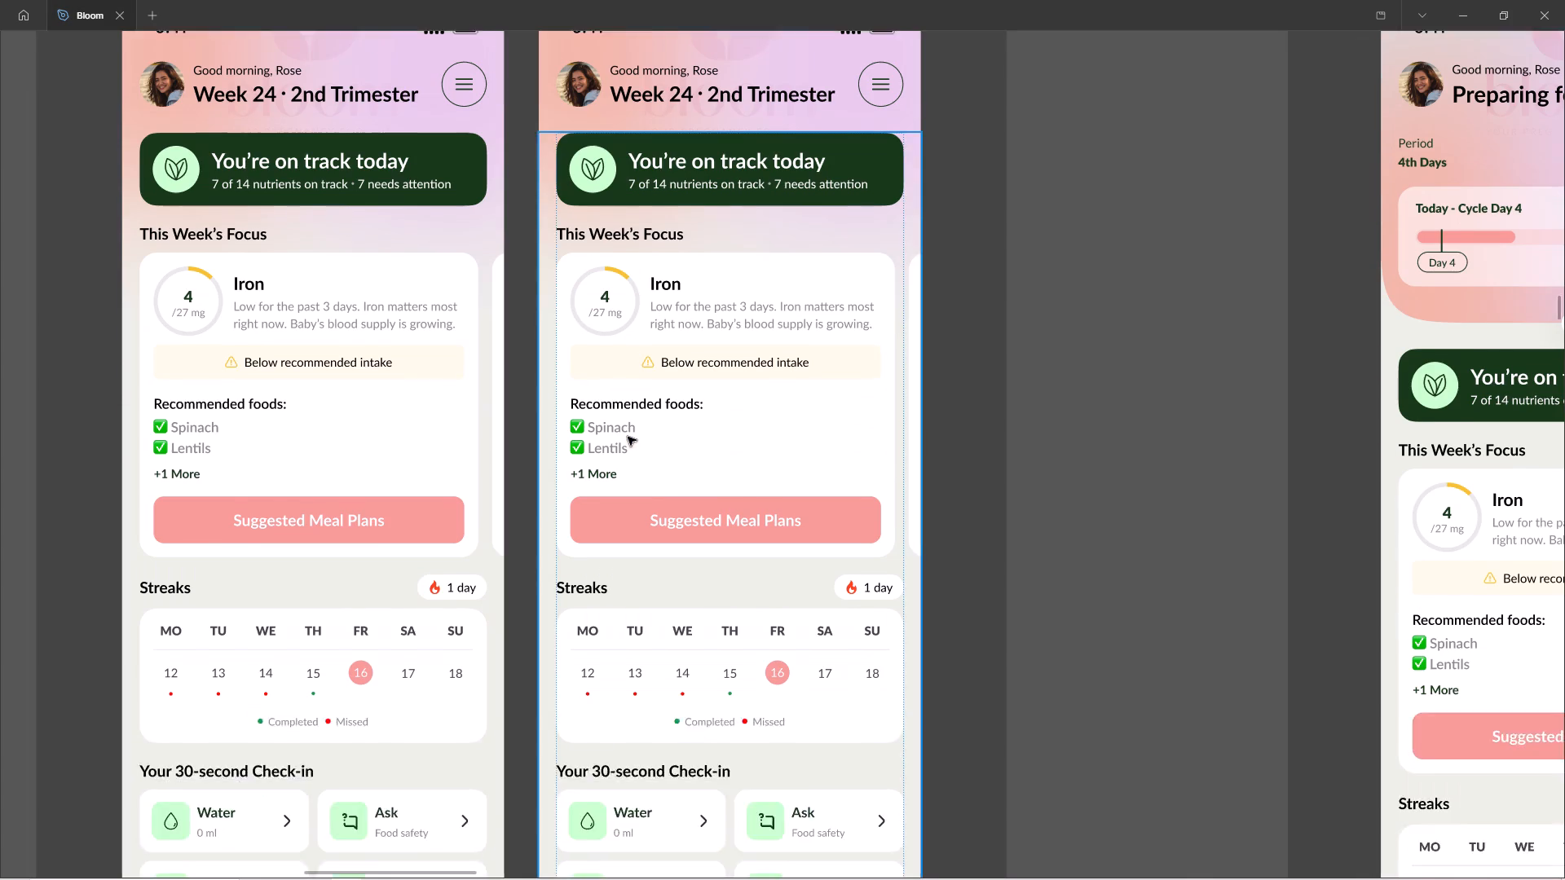
pyautogui.scroll(-17, 628, 437)
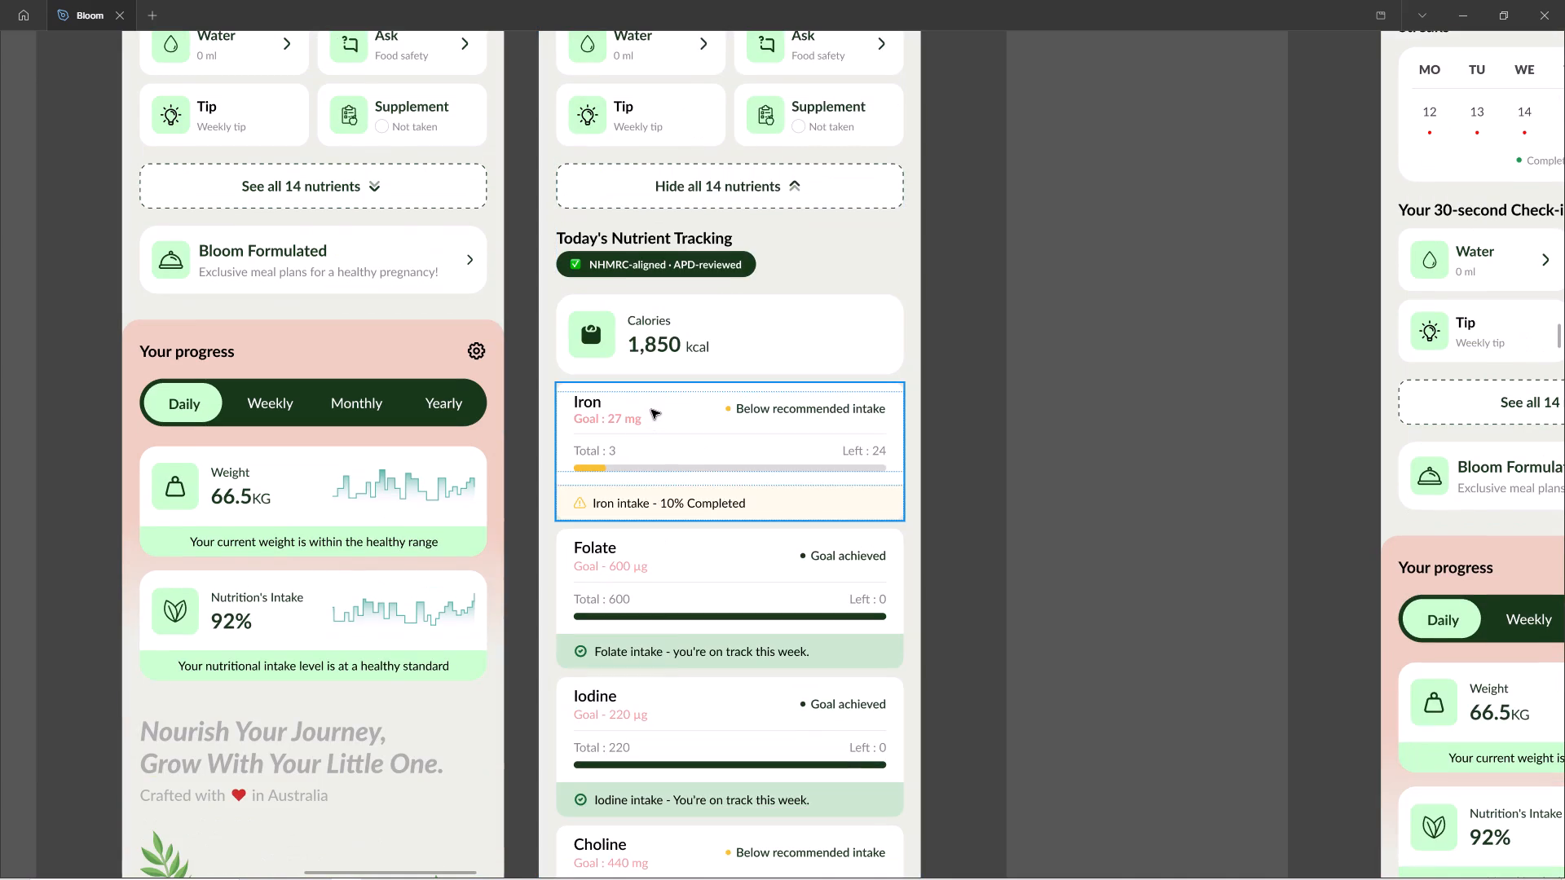
pyautogui.scroll(-20, 655, 406)
pyautogui.scroll(-7, 655, 406)
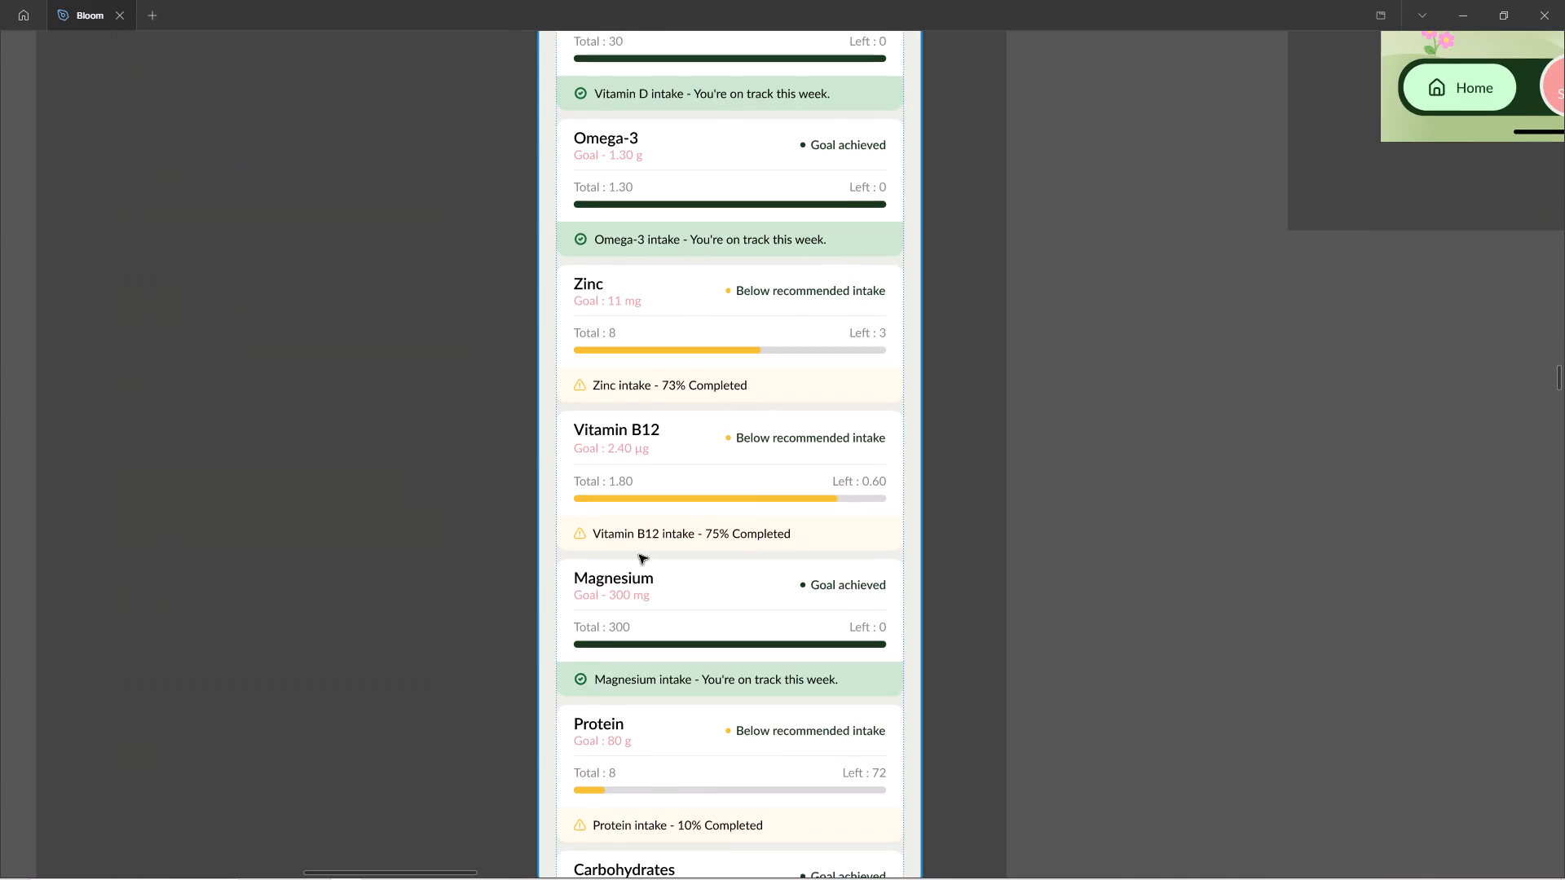
pyautogui.scroll(-16, 641, 592)
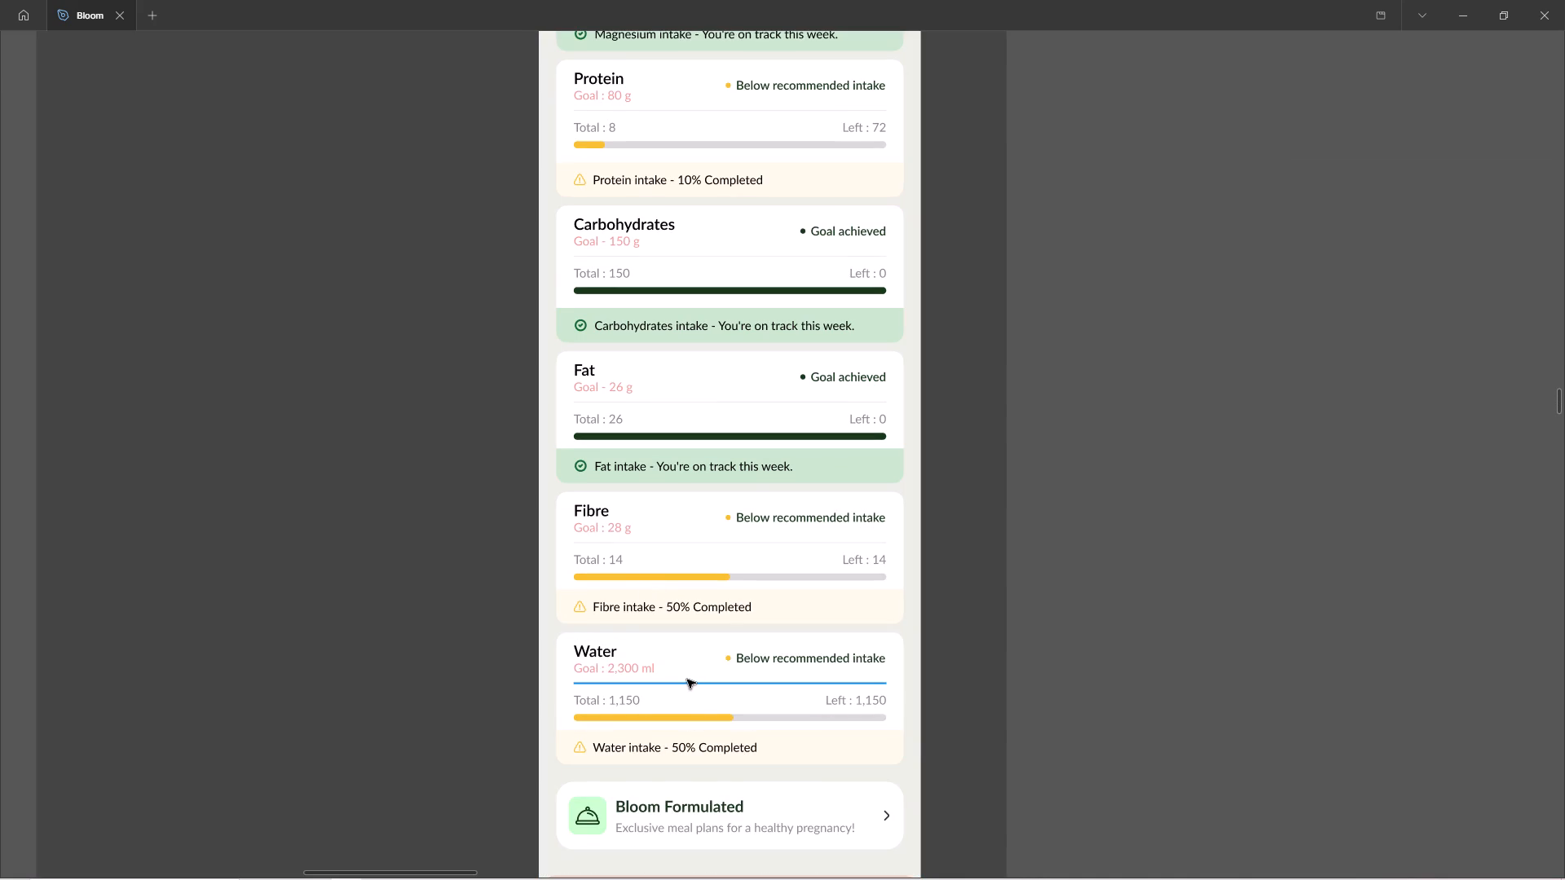
pyautogui.keyDown('ctrl'); pyautogui.click(687, 680); pyautogui.keyUp('ctrl')
pyautogui.keyDown('ctrl'); pyautogui.click(684, 651); pyautogui.keyUp('ctrl')
pyautogui.keyDown('ctrl'); pyautogui.scroll(-4, 684, 649); pyautogui.keyUp('ctrl')
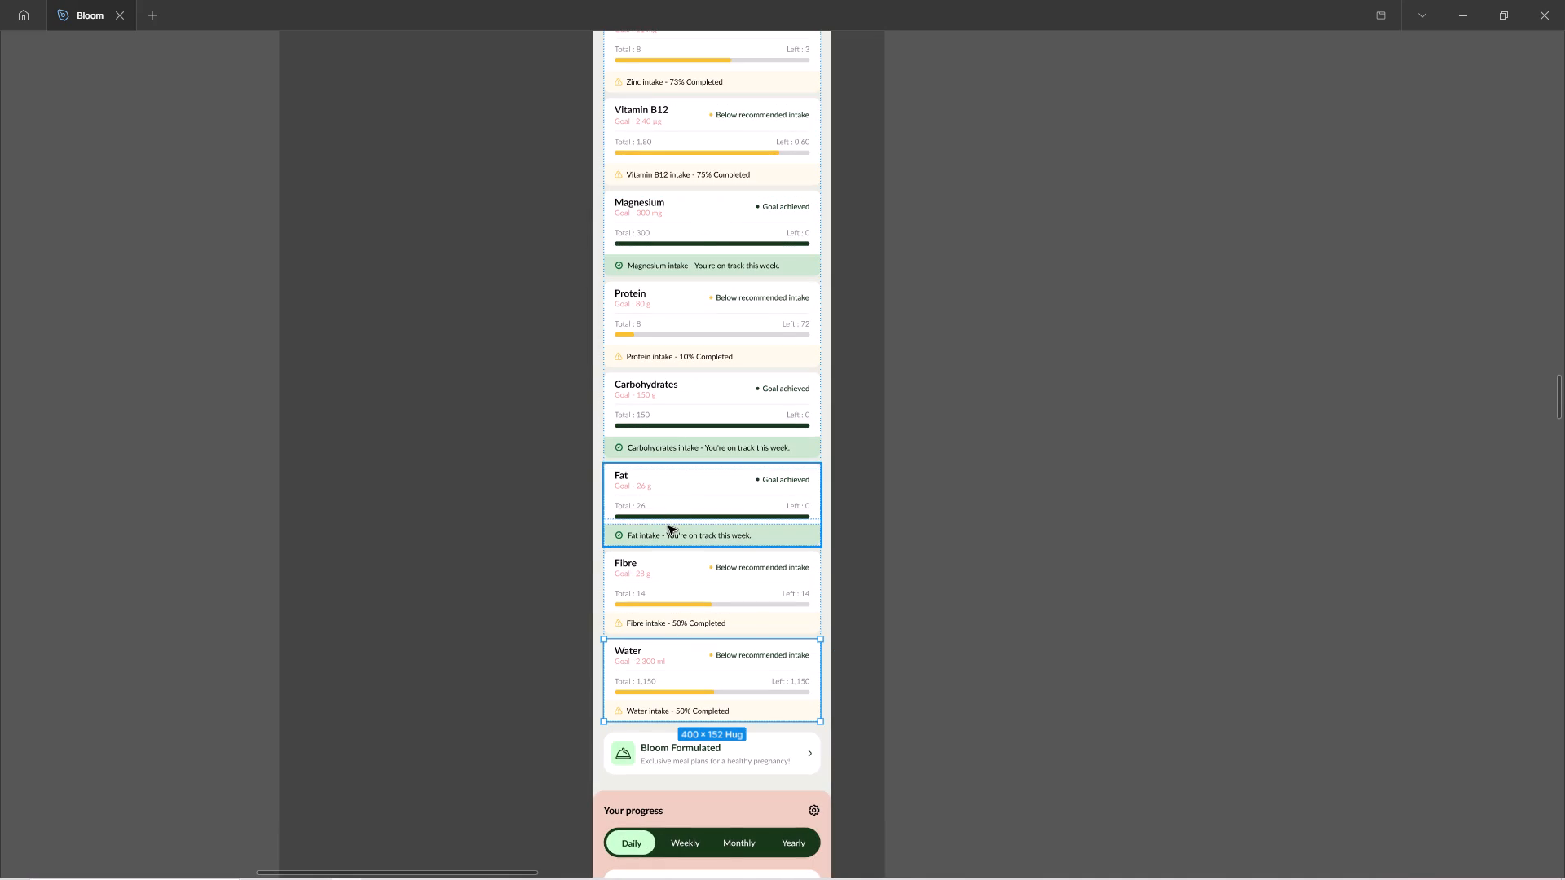
# Search the Basecamp feedback page for "water" and go through the mentions in the comments.
pyautogui.hotkey('alt', 'Tab')
pyautogui.click(663, 319)
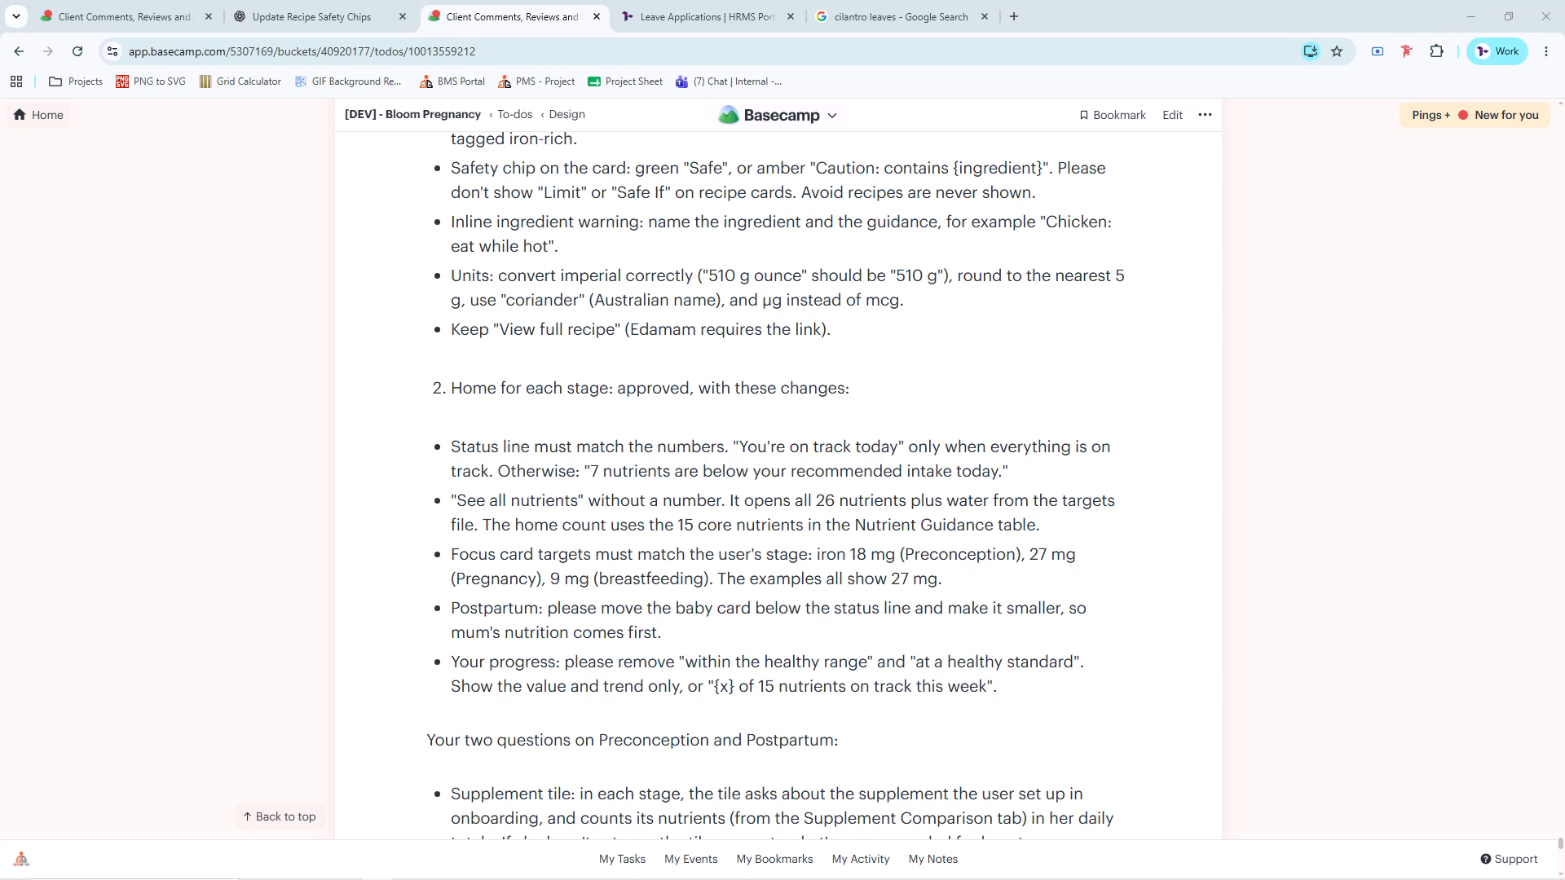
pyautogui.hotkey('ctrl', 'f')
pyautogui.write('water')
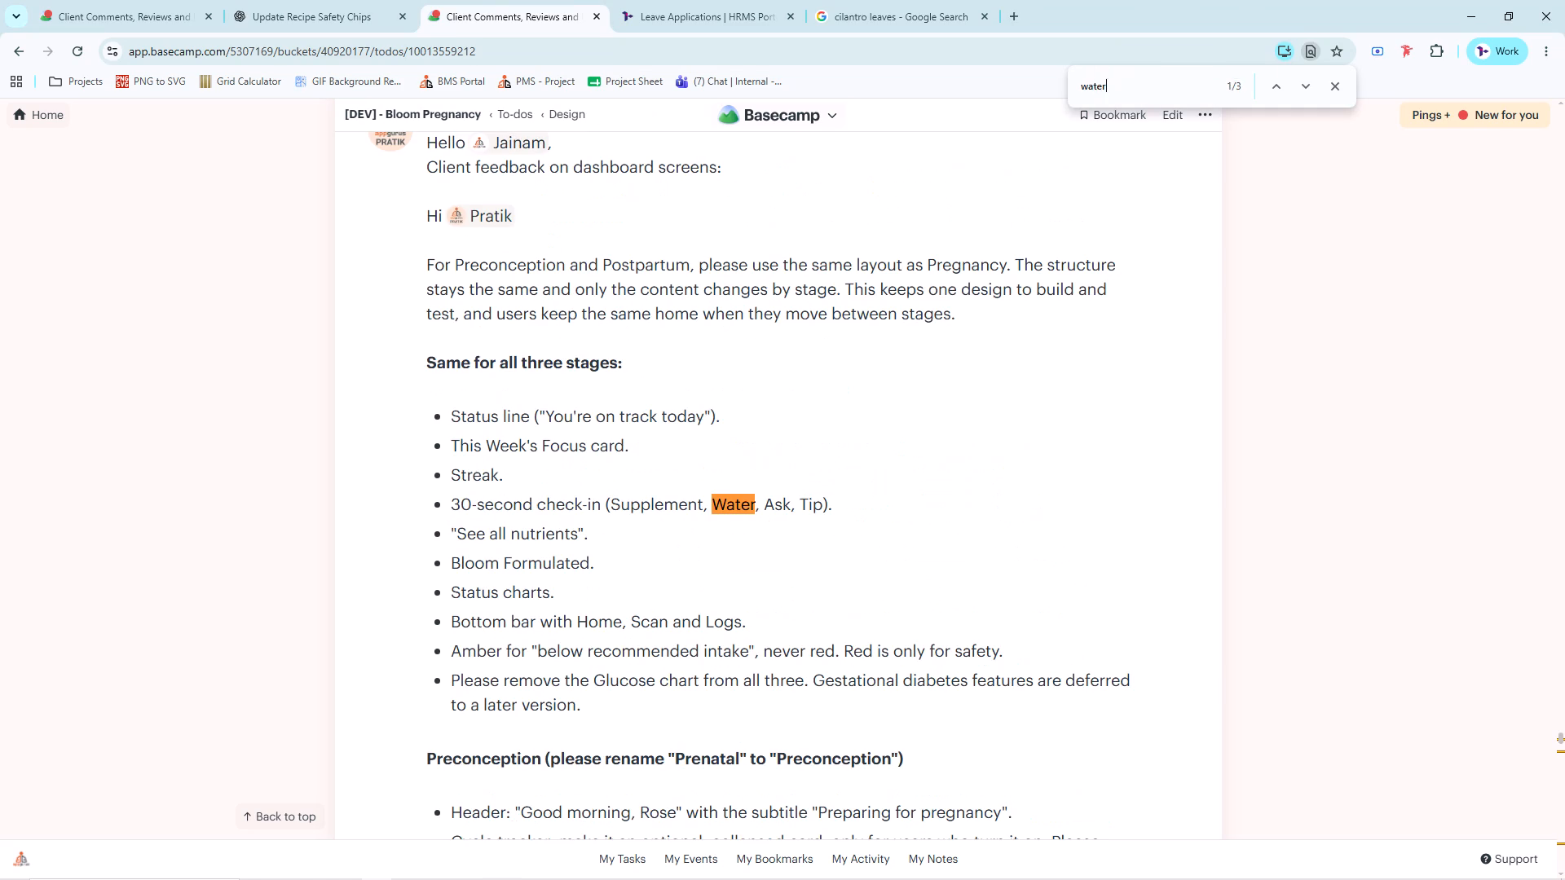
pyautogui.press('Return')
pyautogui.press('Return')
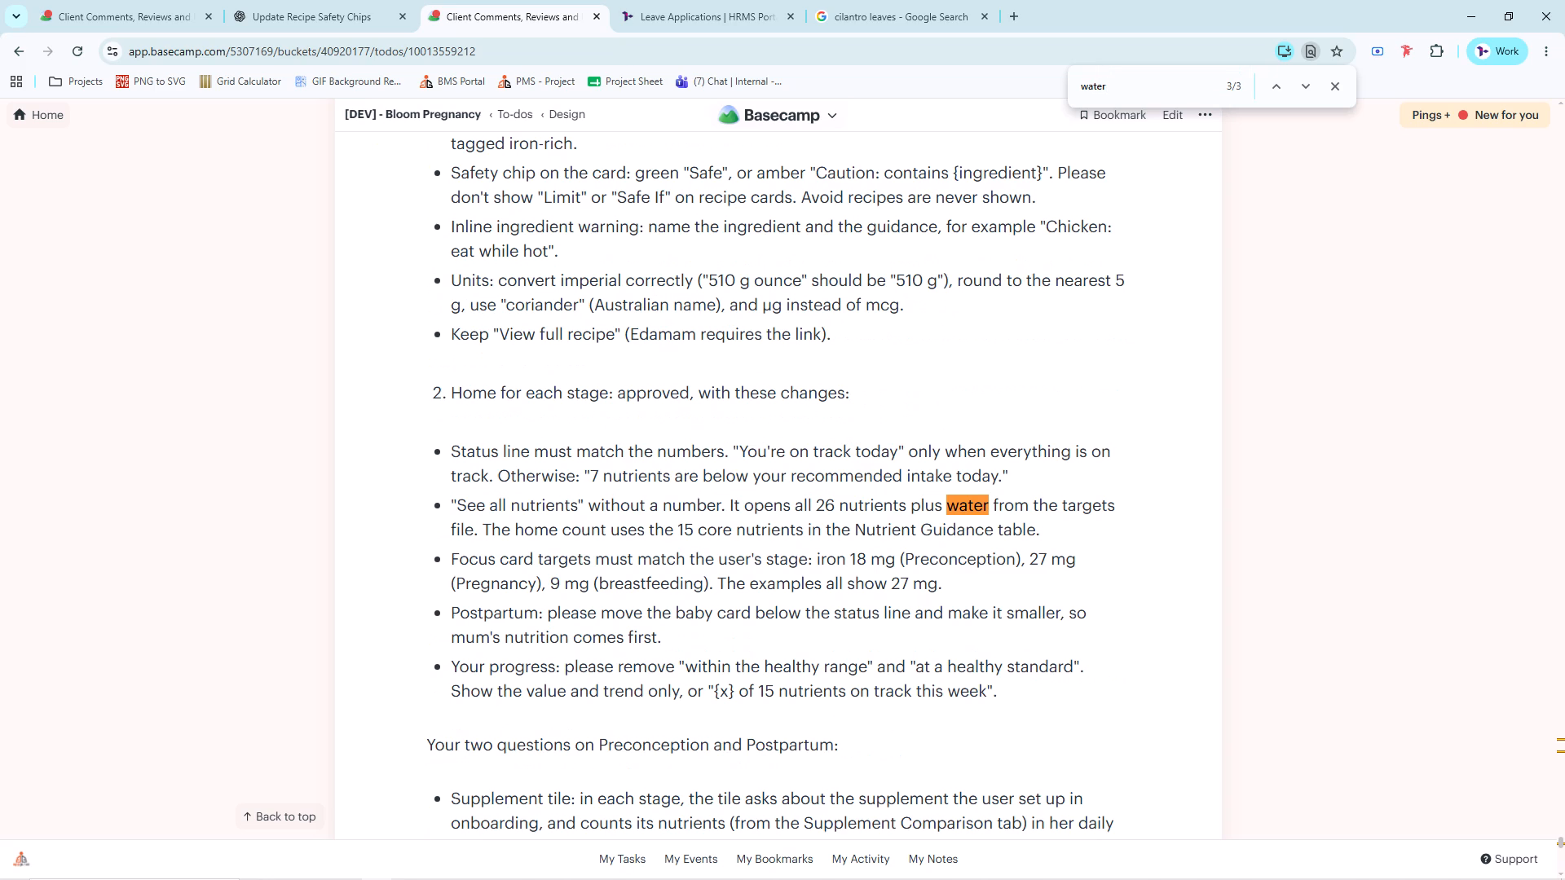
pyautogui.press('Return')
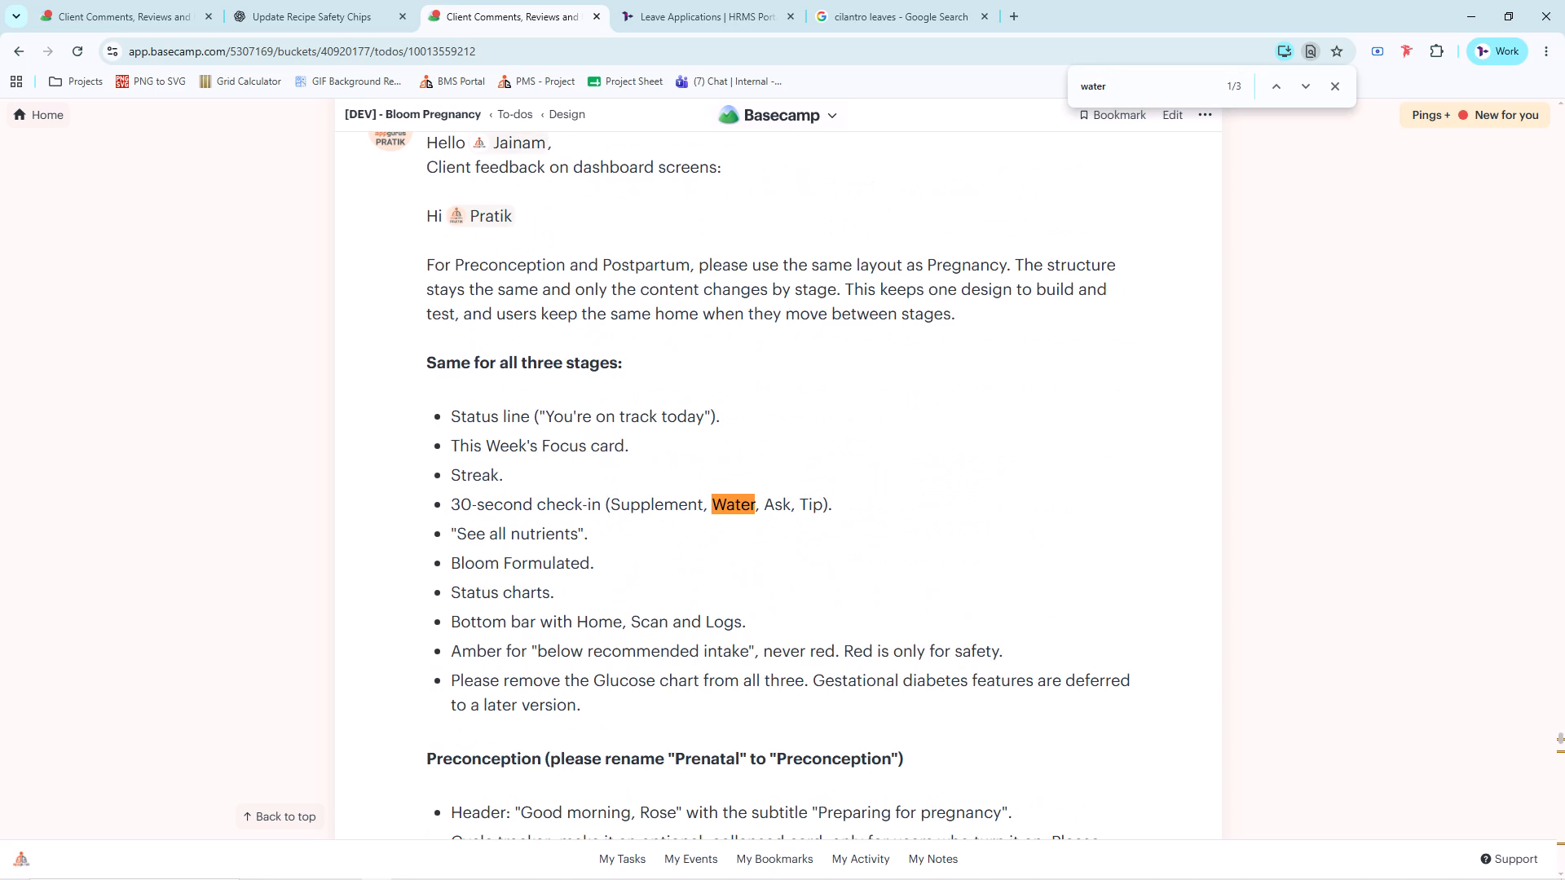
pyautogui.press('Return')
pyautogui.hotkey('shift', 'Return')
pyautogui.hotkey('shift', 'Return')
pyautogui.hotkey('shift', 'Return')
pyautogui.hotkey('shift', 'Return')
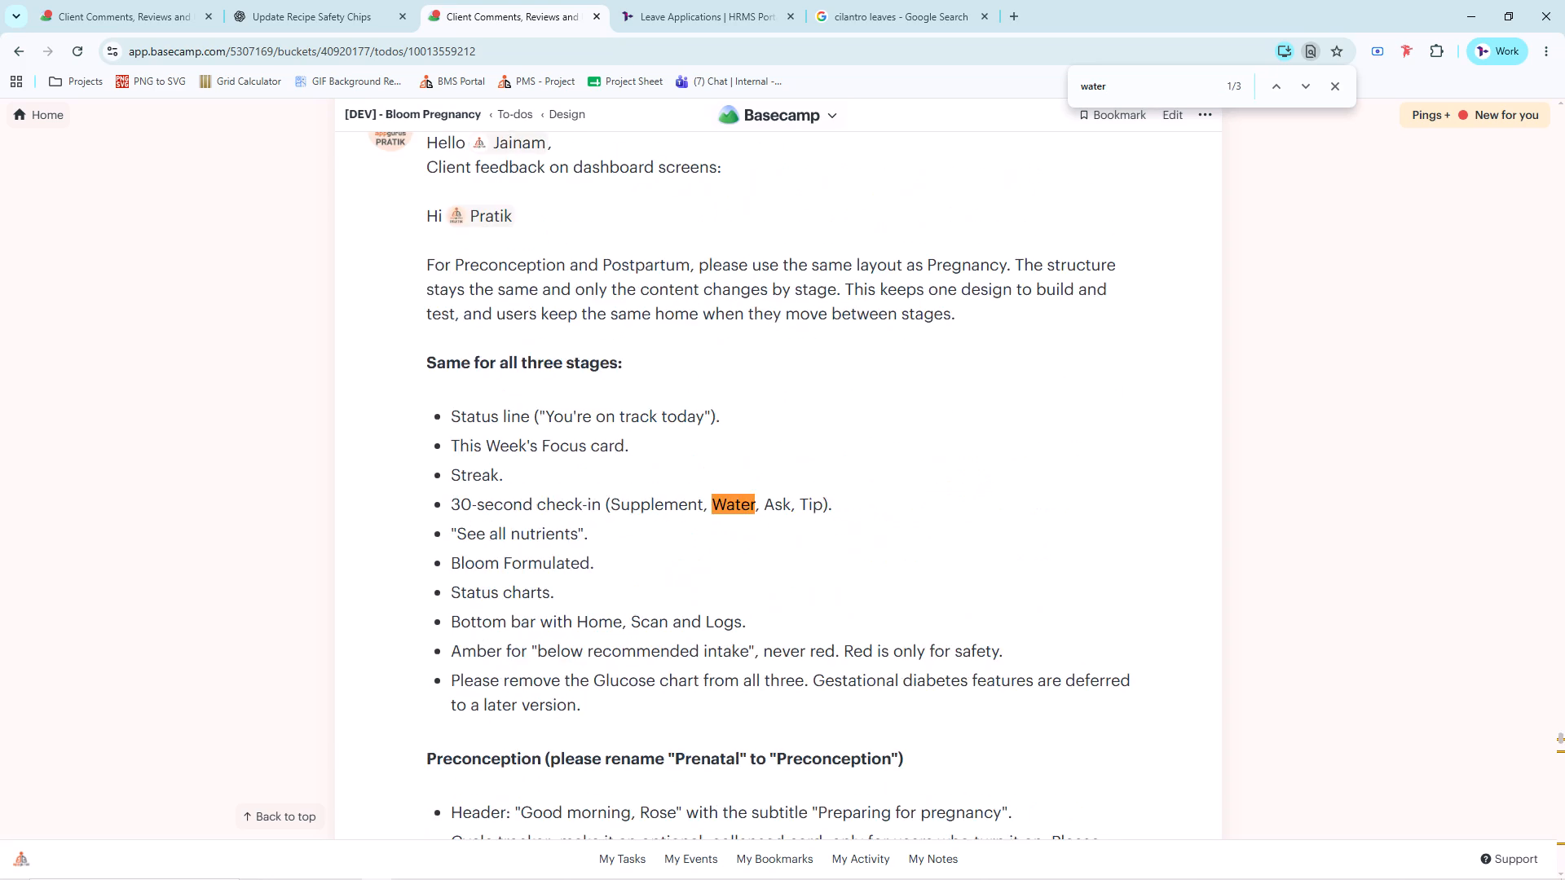
pyautogui.hotkey('shift', 'Return')
pyautogui.hotkey('shift', 'Return')
pyautogui.hotkey('shift', 'Return')
pyautogui.hotkey('shift', 'Return')
pyautogui.hotkey('shift', 'Return')
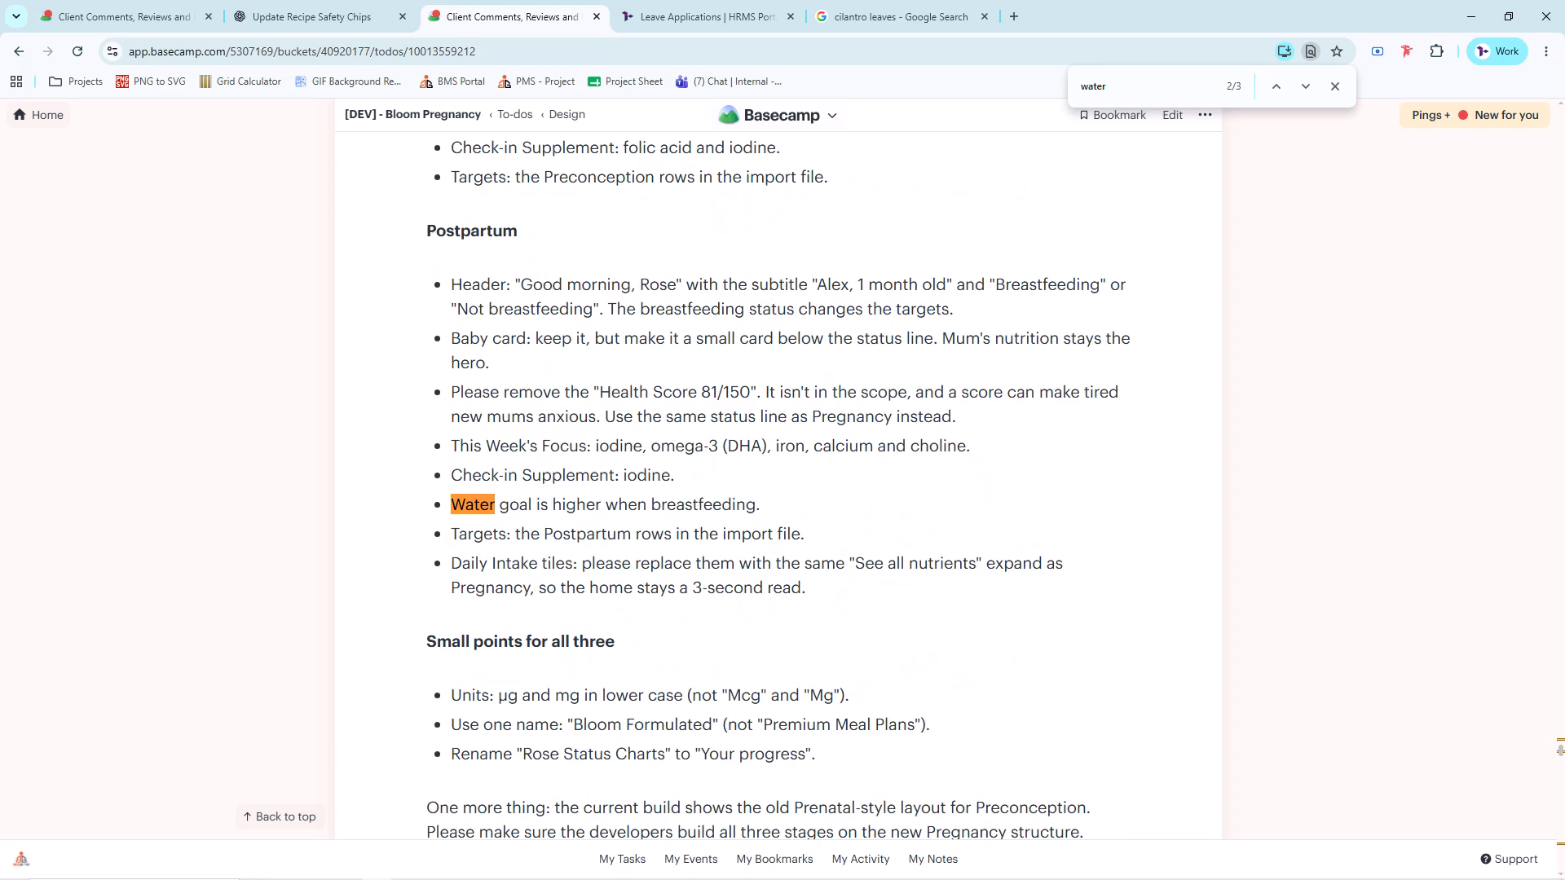
# Load the previous comments at the start of the Basecamp to-do's comment thread.
pyautogui.scroll(13, 730, 470)
pyautogui.moveTo(1564, 733); pyautogui.dragTo(1564, 73)
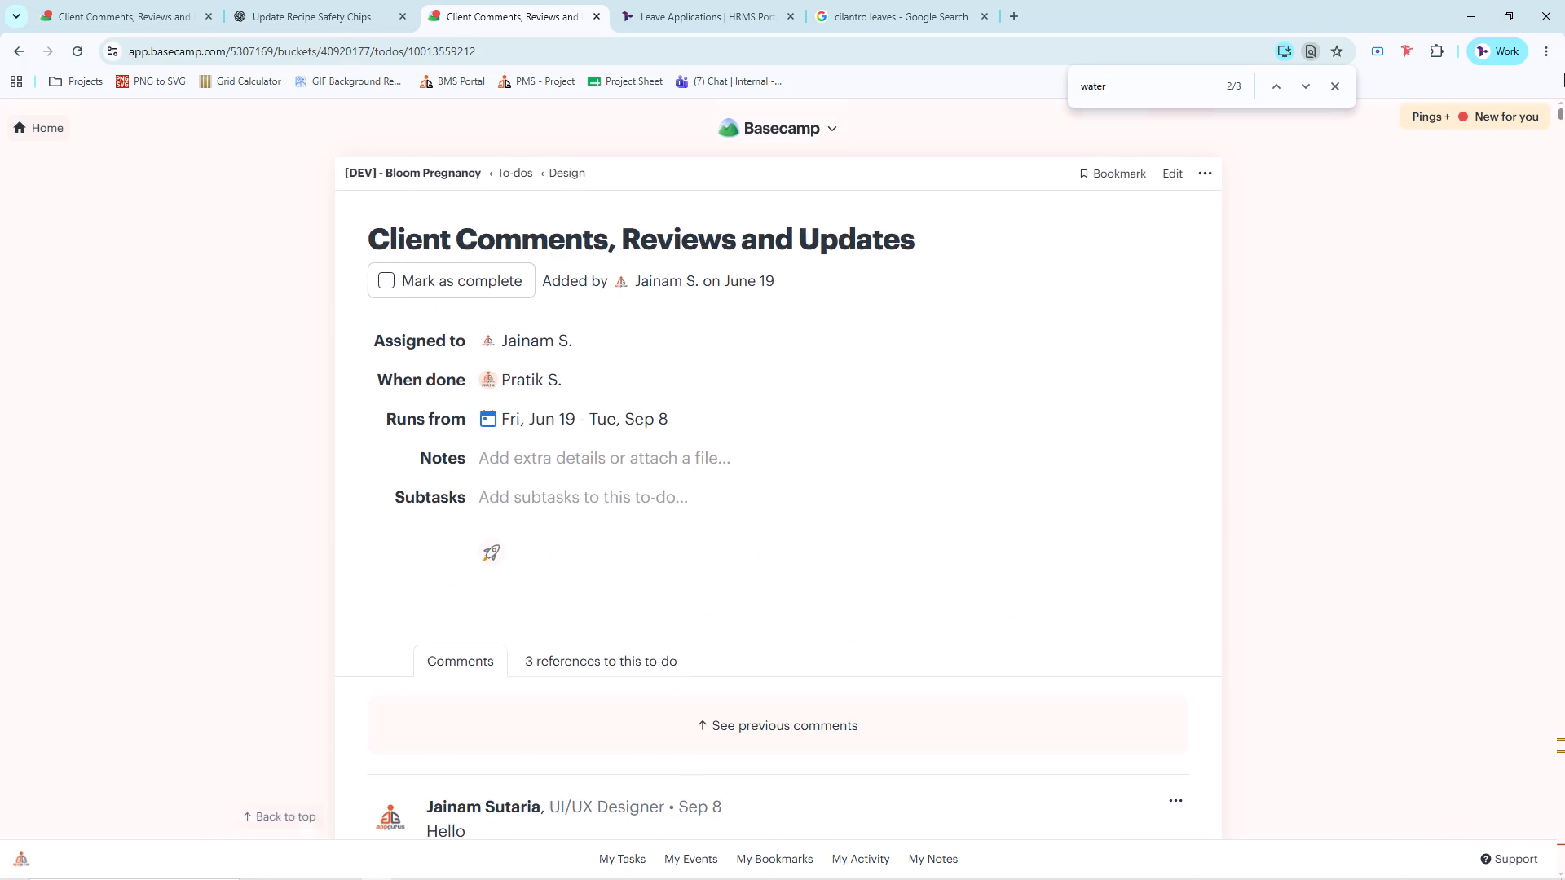
pyautogui.moveTo(1564, 73); pyautogui.dragTo(1564, 56)
pyautogui.scroll(-6, 1038, 482)
pyautogui.scroll(3, 941, 447)
pyautogui.click(760, 465)
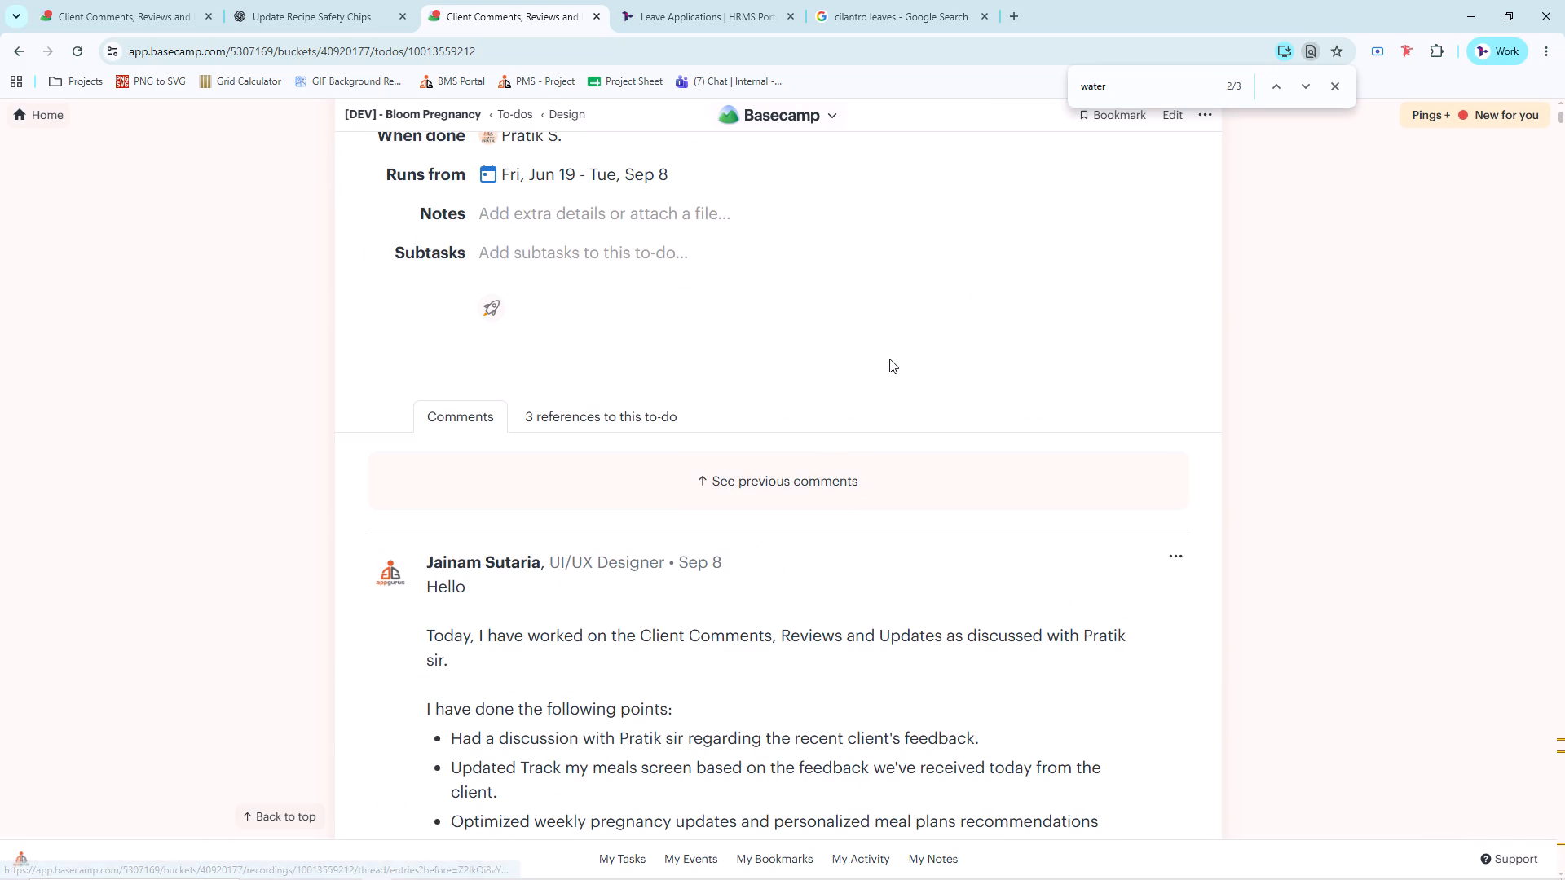
pyautogui.click(812, 473)
# Search the expanded Basecamp comment thread for "calories" and review the client's mentions of it.
pyautogui.click(1160, 90)
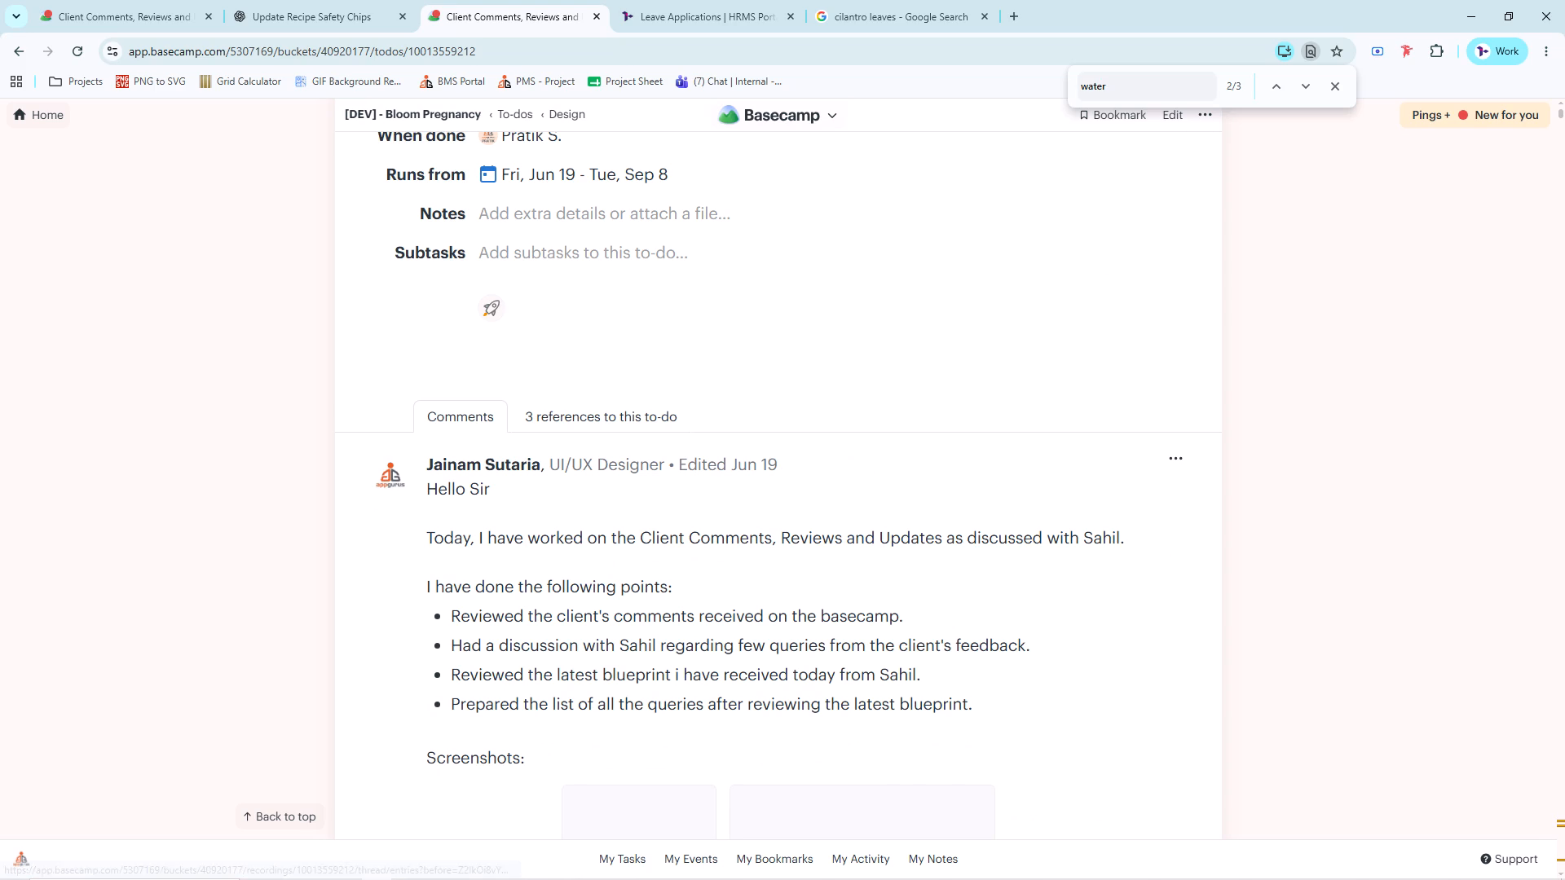
pyautogui.hotkey('ctrl', 'a')
pyautogui.write('calories')
pyautogui.press('Return')
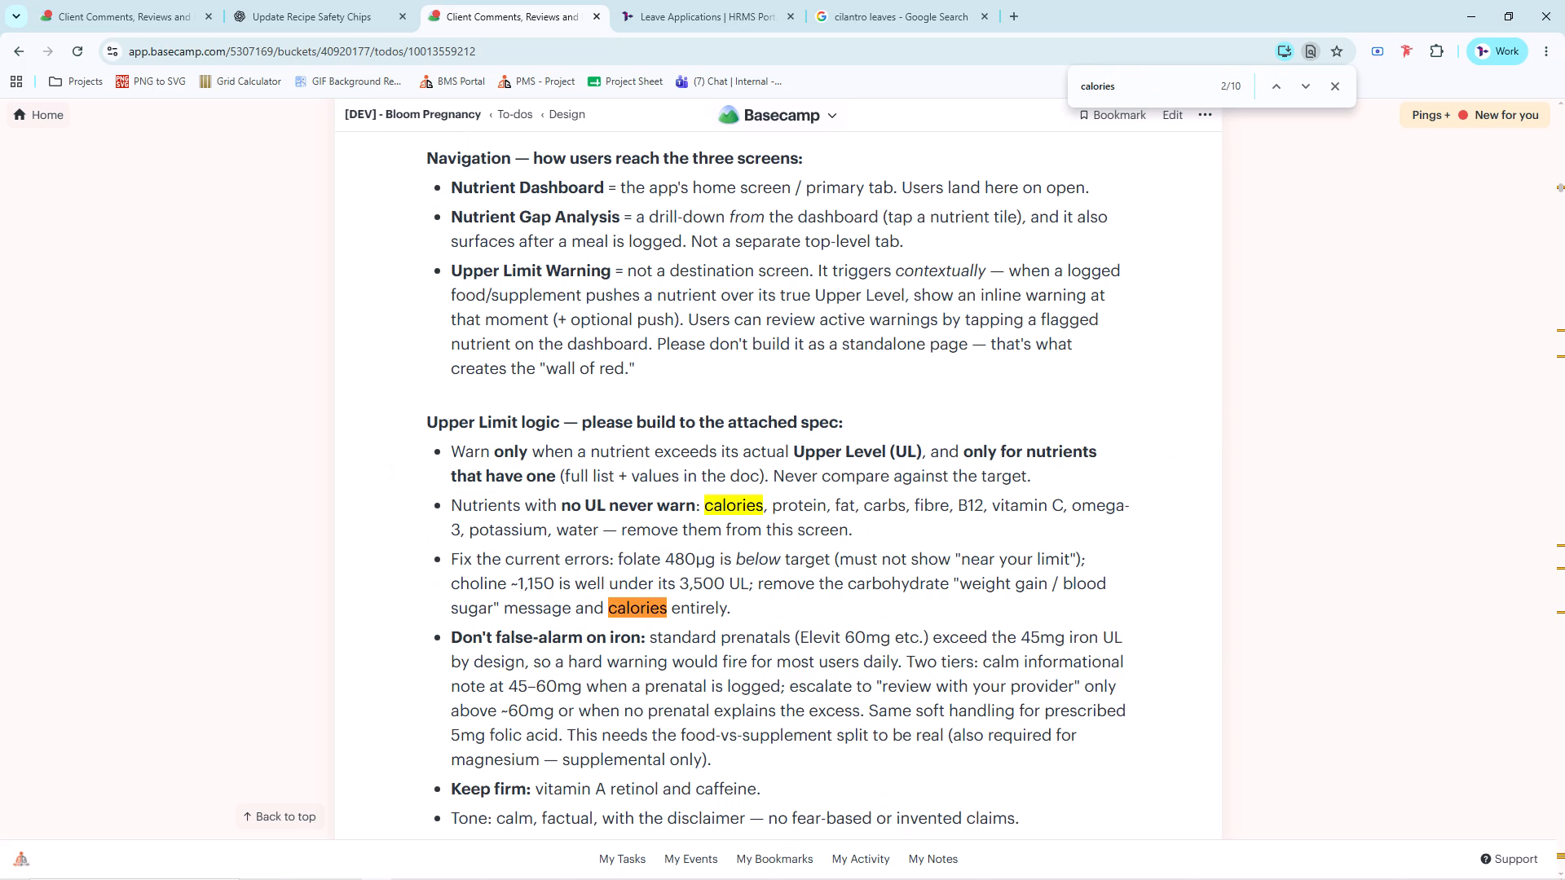
pyautogui.press('Return')
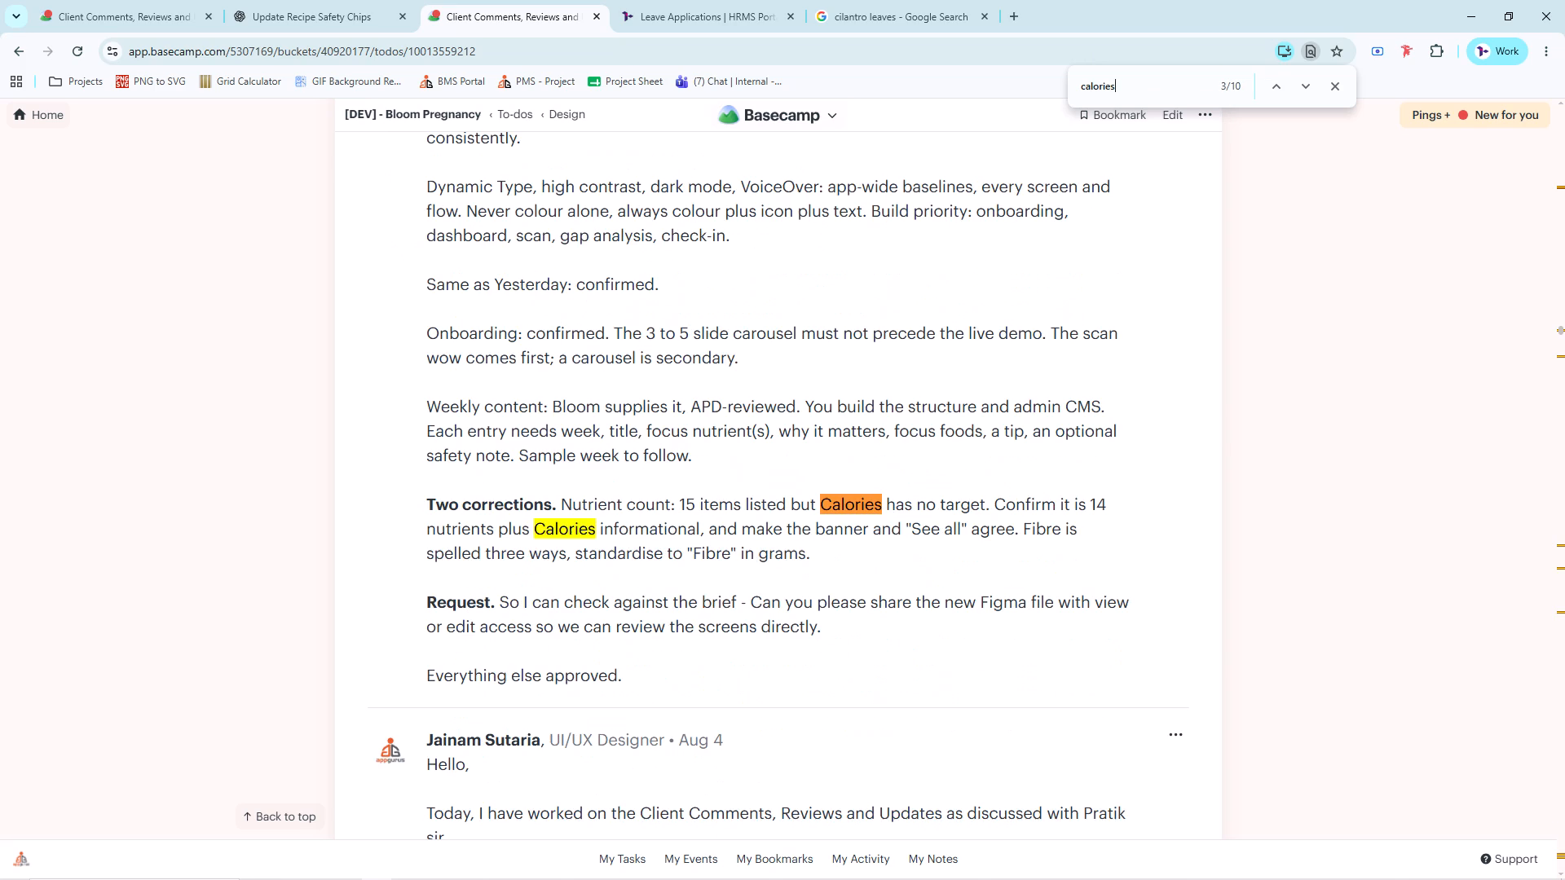
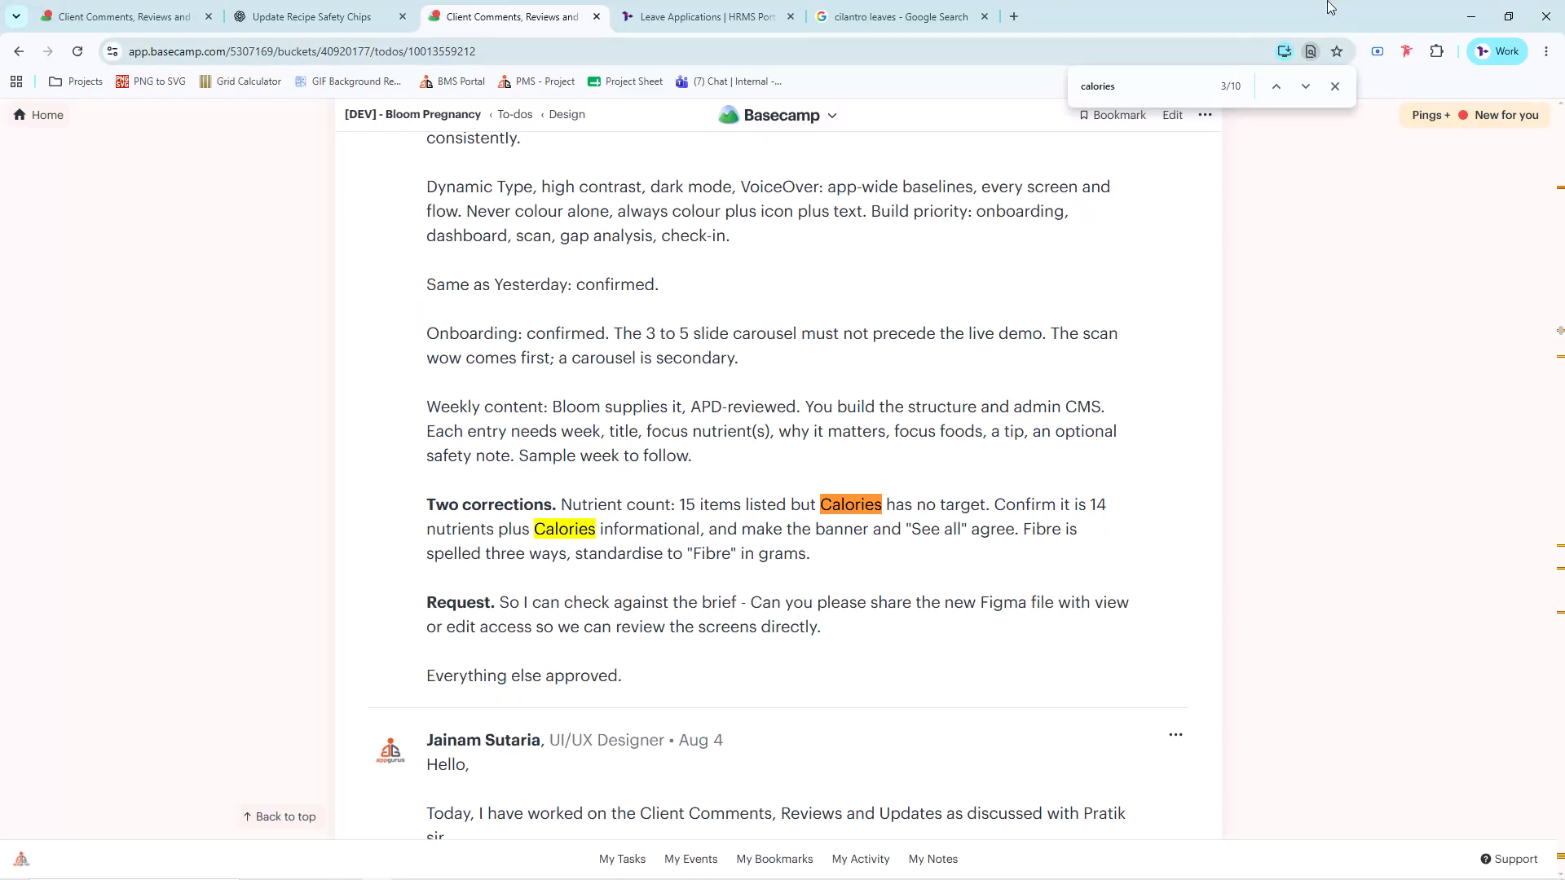
# Continue through the "calories" matches and read the Nutrient count point in the Design Head's Aug 5 home-screen feedback comment.
pyautogui.click(1119, 92)
pyautogui.press('Return')
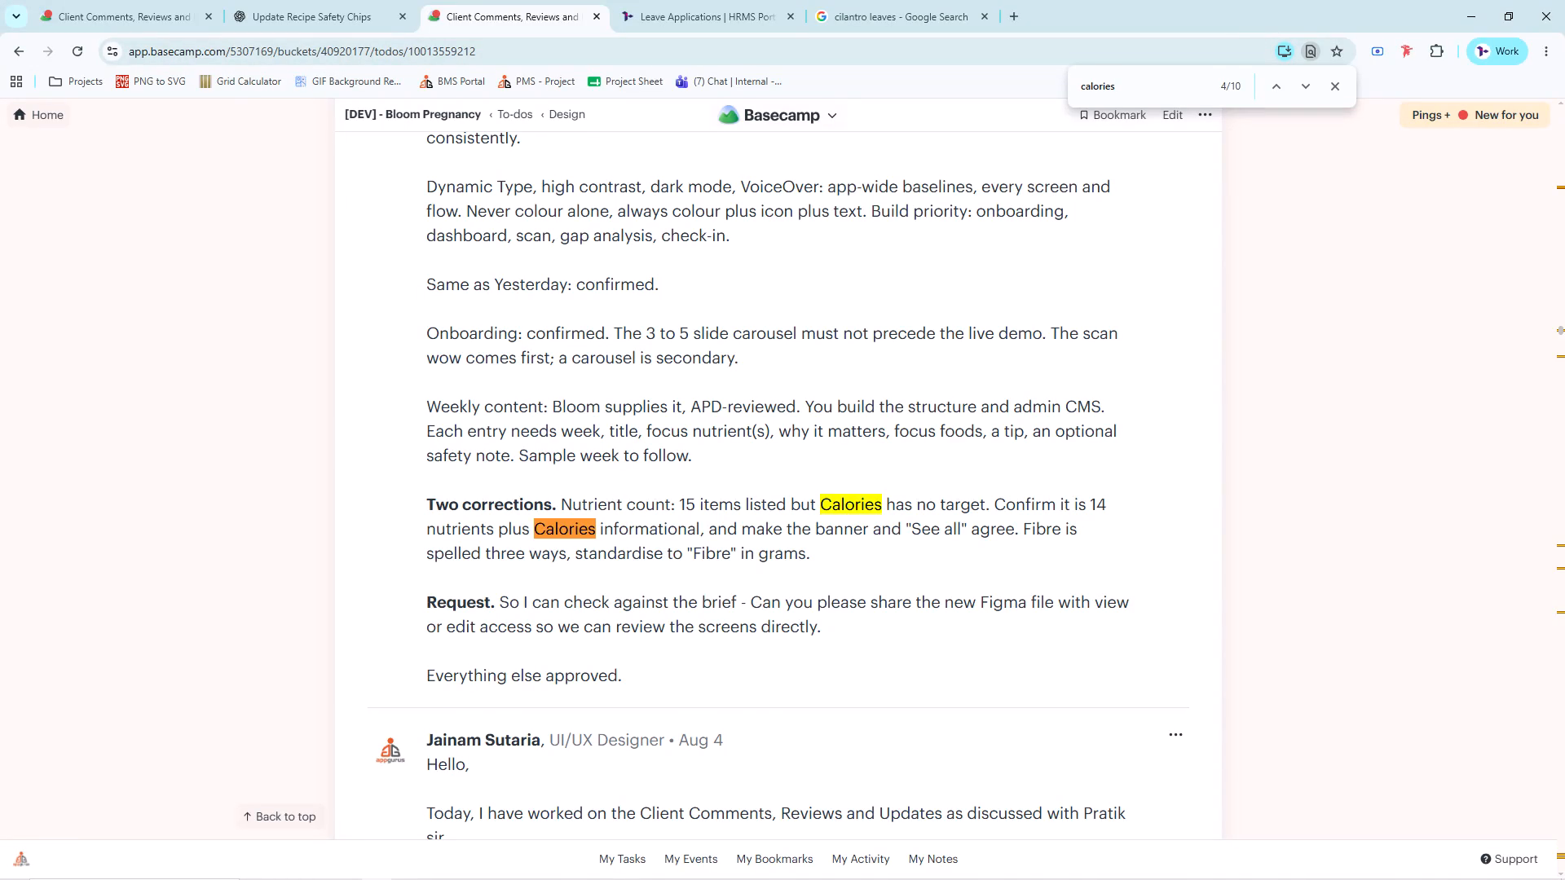
pyautogui.press('Return')
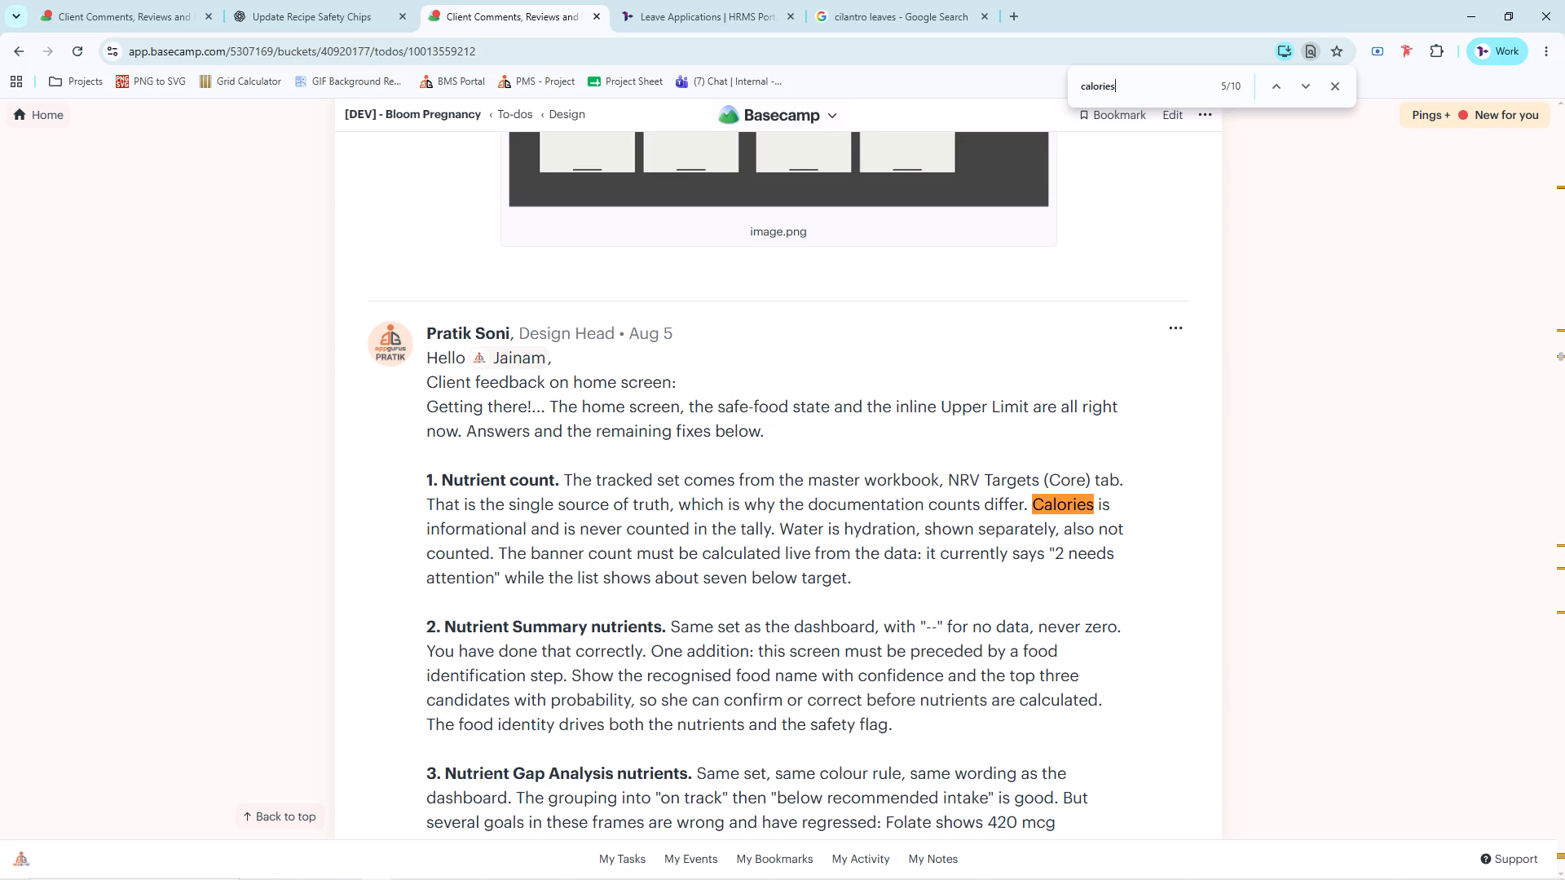
pyautogui.moveTo(597, 480); pyautogui.dragTo(740, 483)
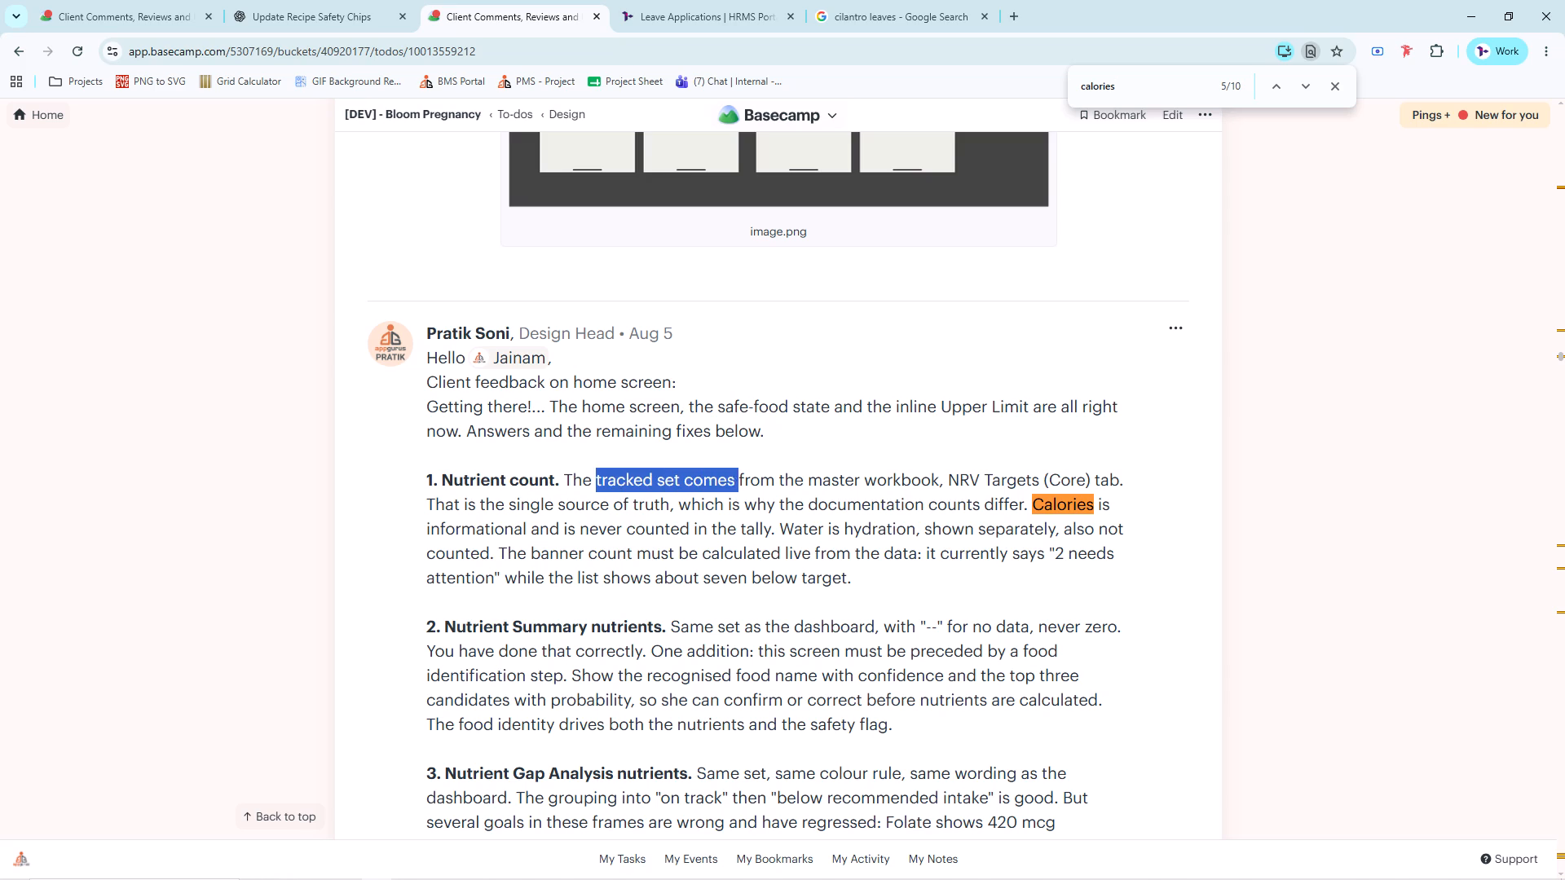
pyautogui.moveTo(740, 483); pyautogui.dragTo(1090, 482)
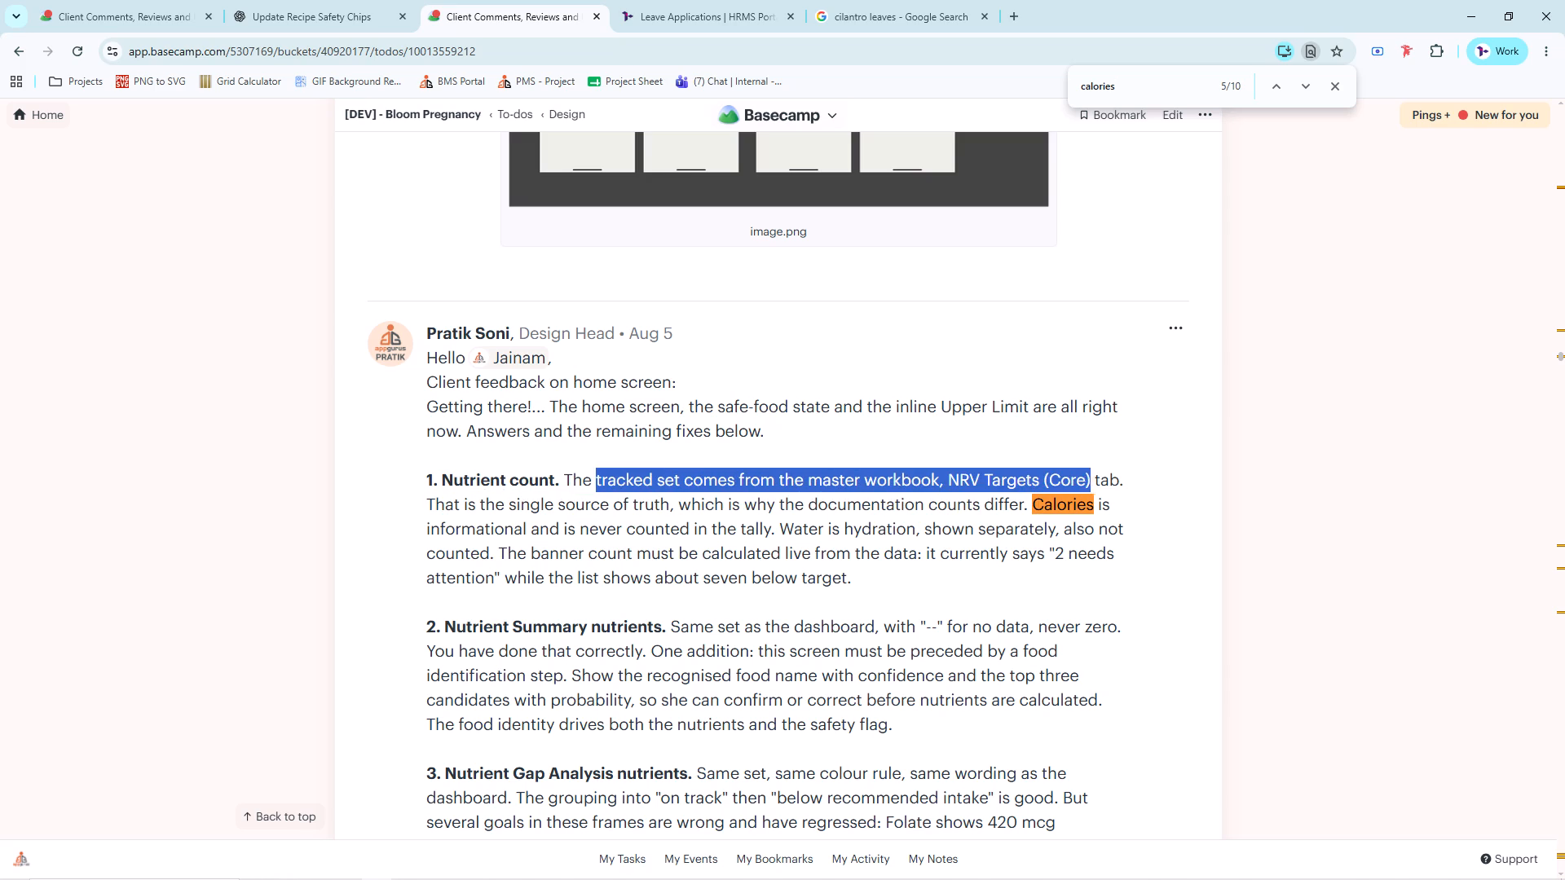
pyautogui.moveTo(1090, 482); pyautogui.dragTo(1093, 482)
pyautogui.moveTo(444, 498); pyautogui.dragTo(706, 504)
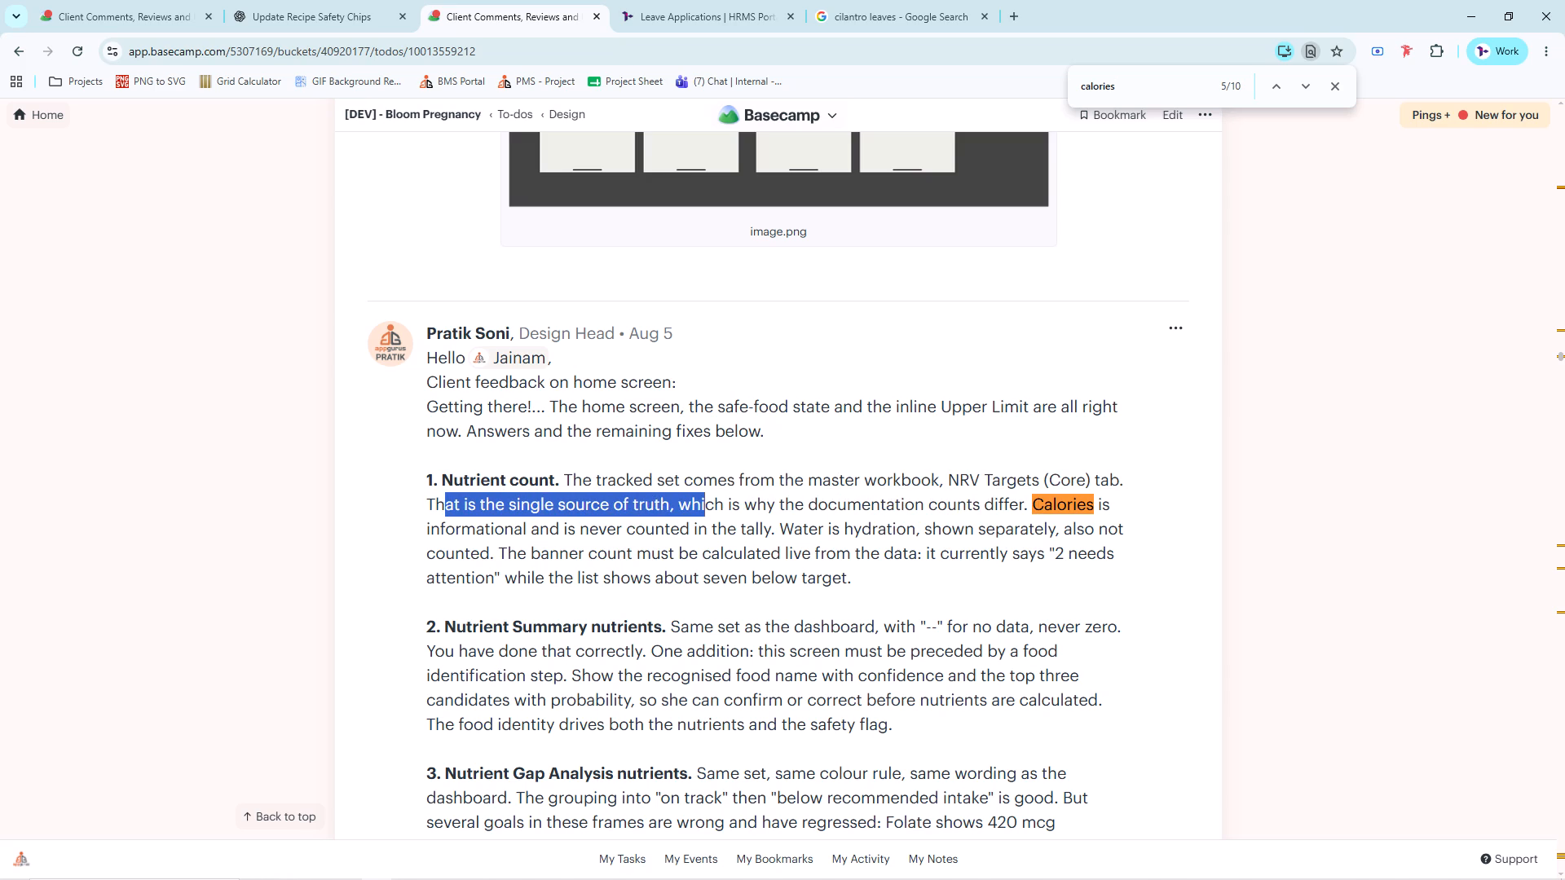
pyautogui.moveTo(706, 504); pyautogui.dragTo(1037, 507)
pyautogui.moveTo(1043, 506); pyautogui.dragTo(1065, 505)
pyautogui.moveTo(492, 526); pyautogui.dragTo(586, 526)
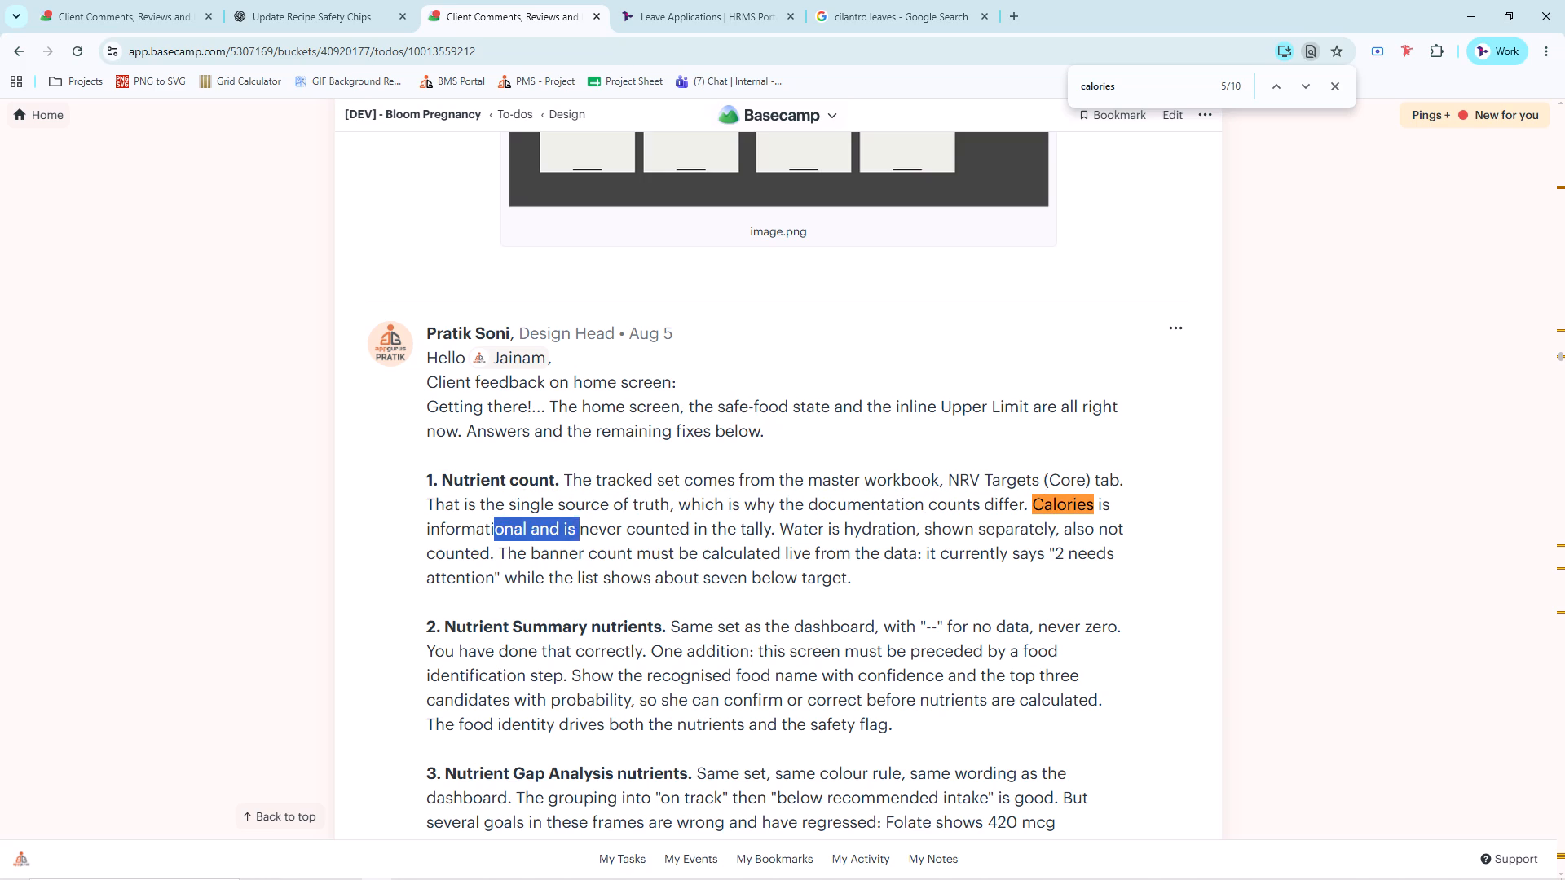
pyautogui.moveTo(586, 526); pyautogui.dragTo(991, 537)
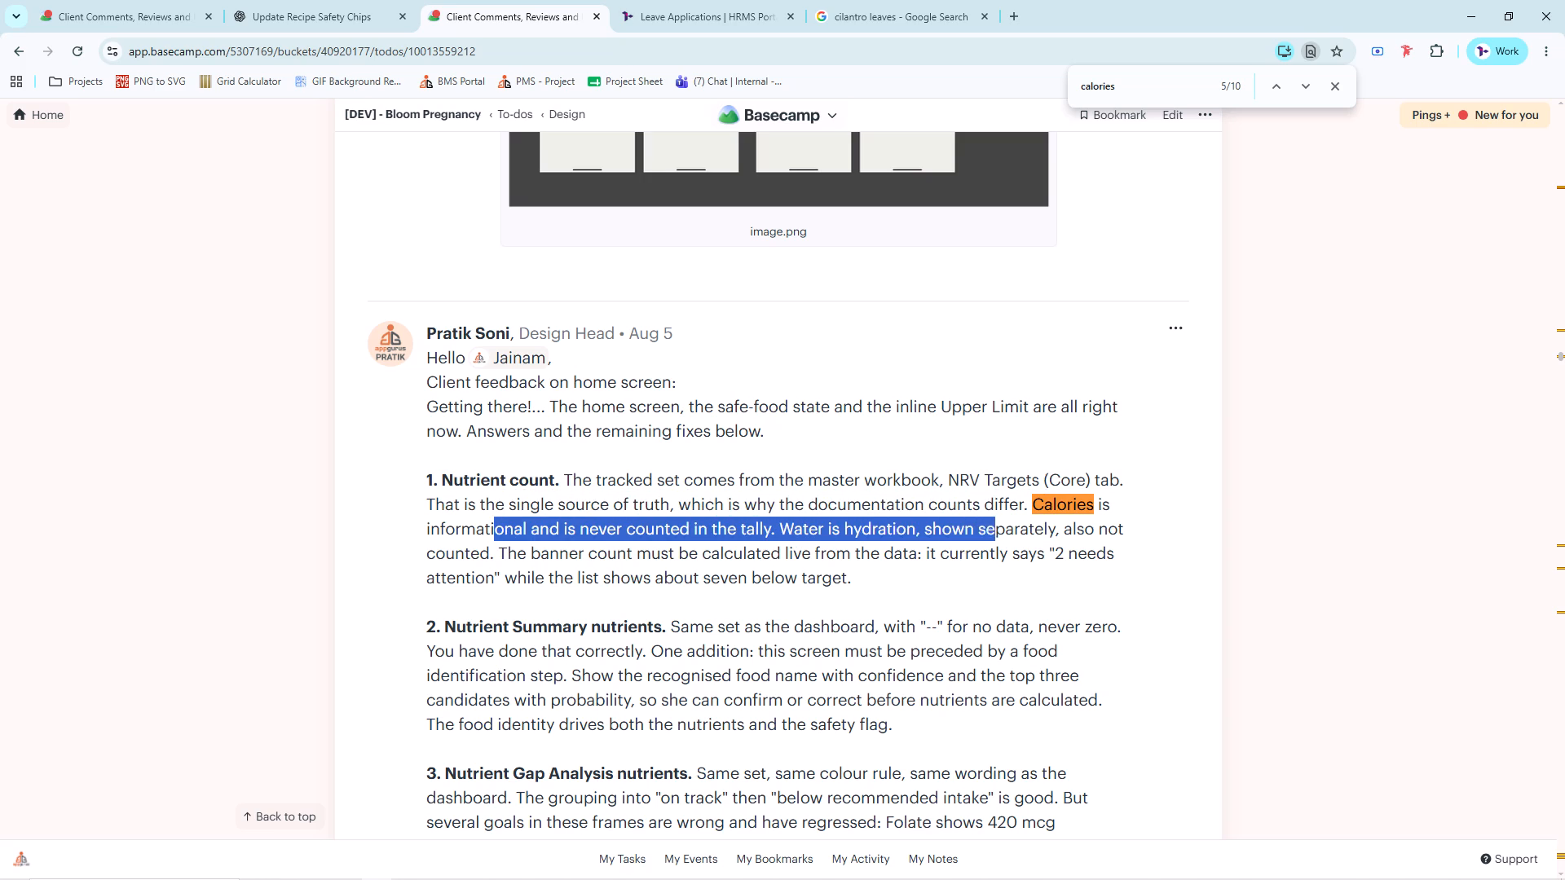
pyautogui.click(1018, 540)
pyautogui.click(483, 561)
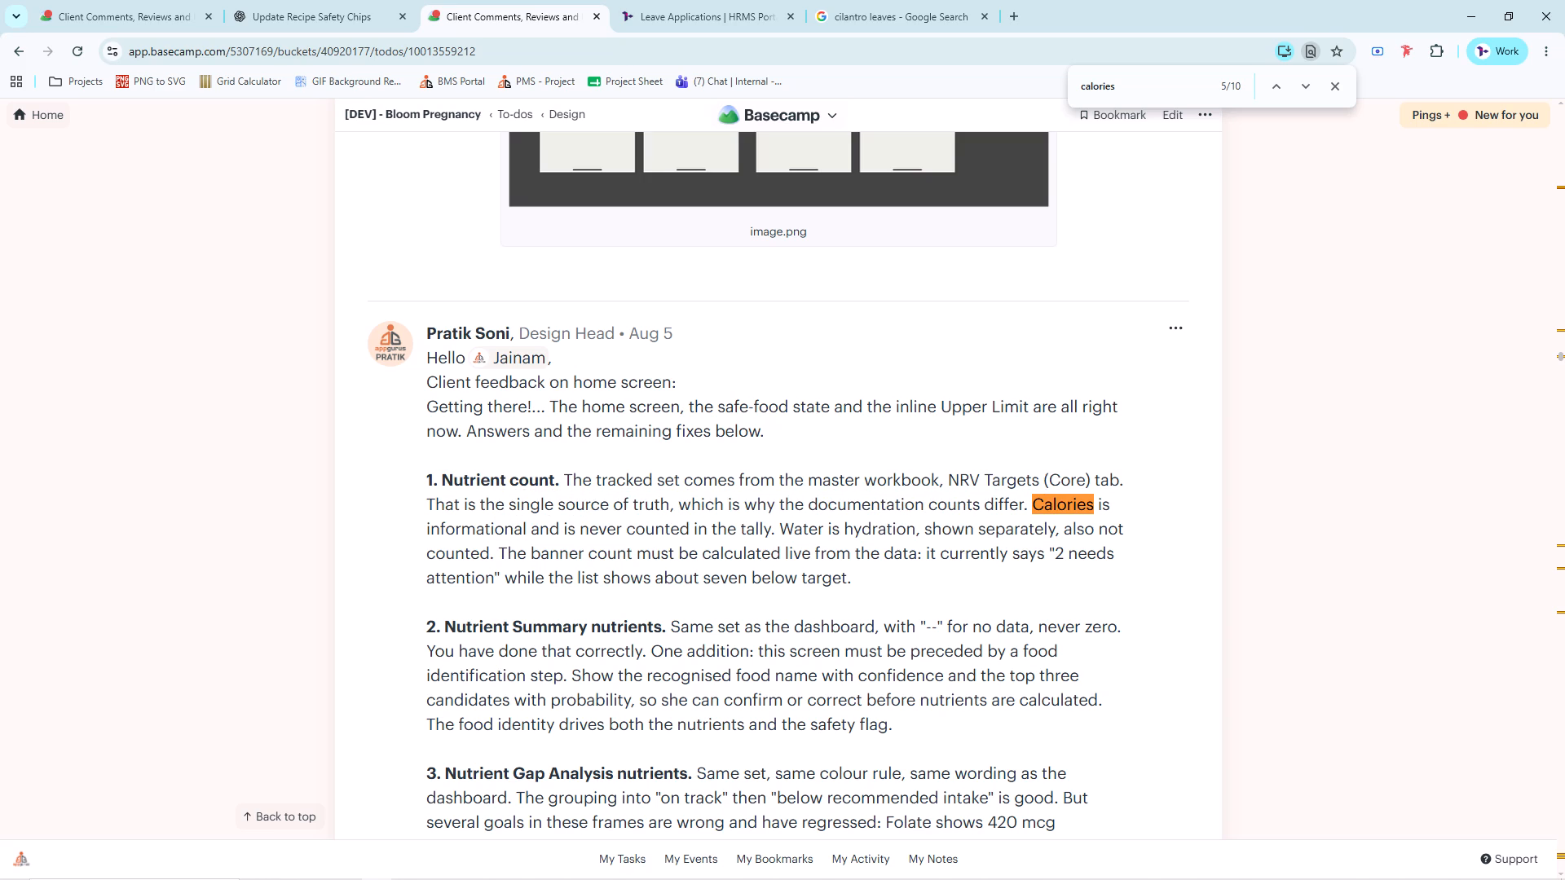
pyautogui.click(592, 561)
pyautogui.click(649, 549)
pyautogui.click(733, 552)
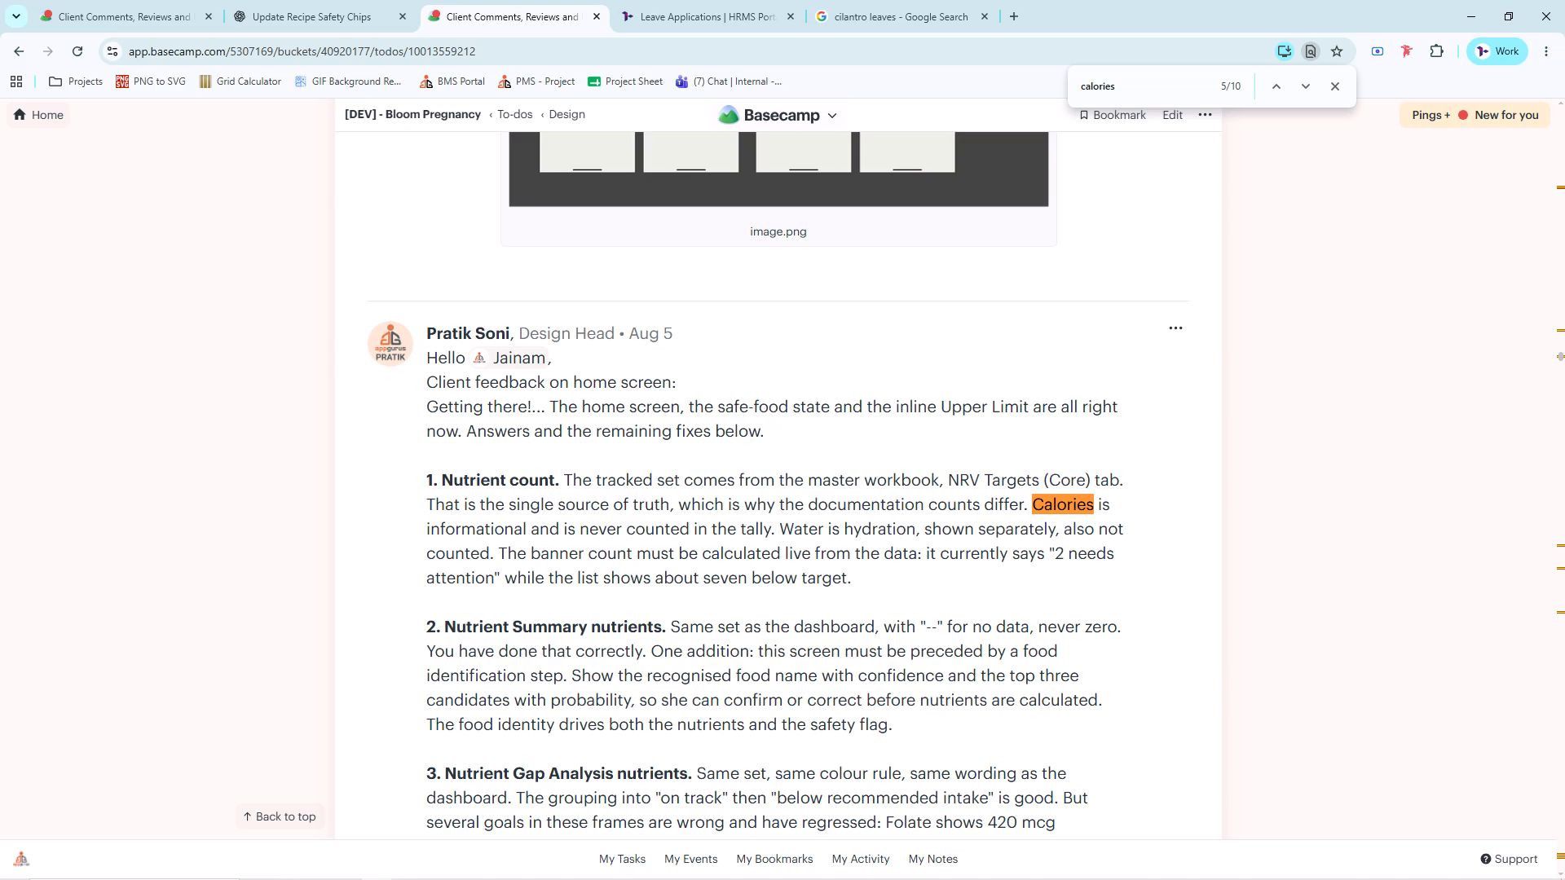
pyautogui.click(823, 554)
pyautogui.click(879, 546)
# Copy the whole "1. Nutrient count." paragraph from the Design Head's Aug 5 comment.
pyautogui.moveTo(882, 580); pyautogui.dragTo(417, 482)
pyautogui.hotkey('ctrl', 'c')
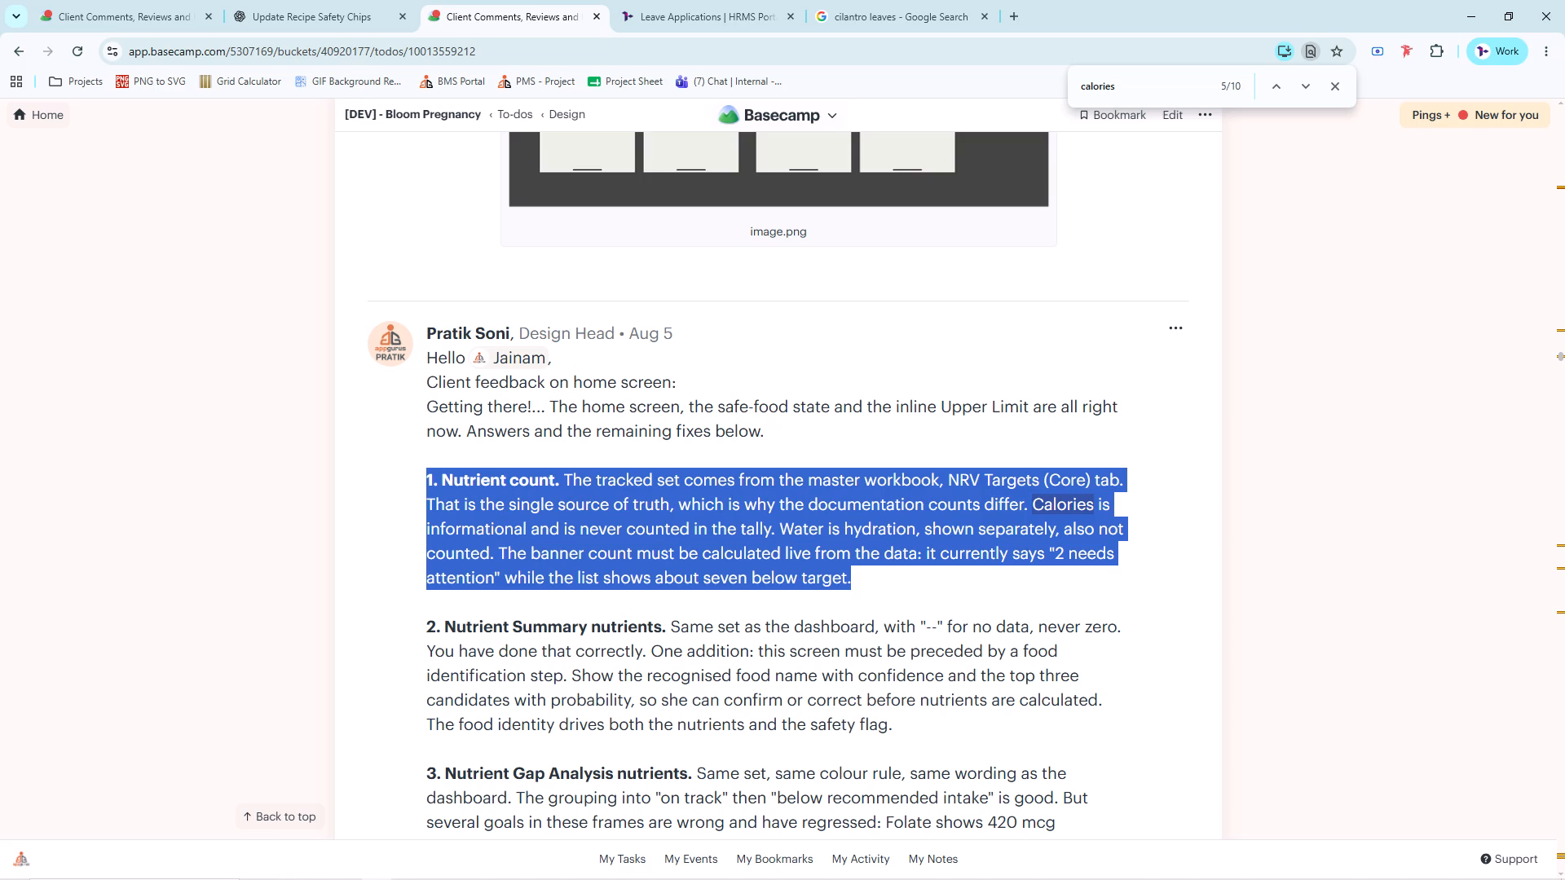
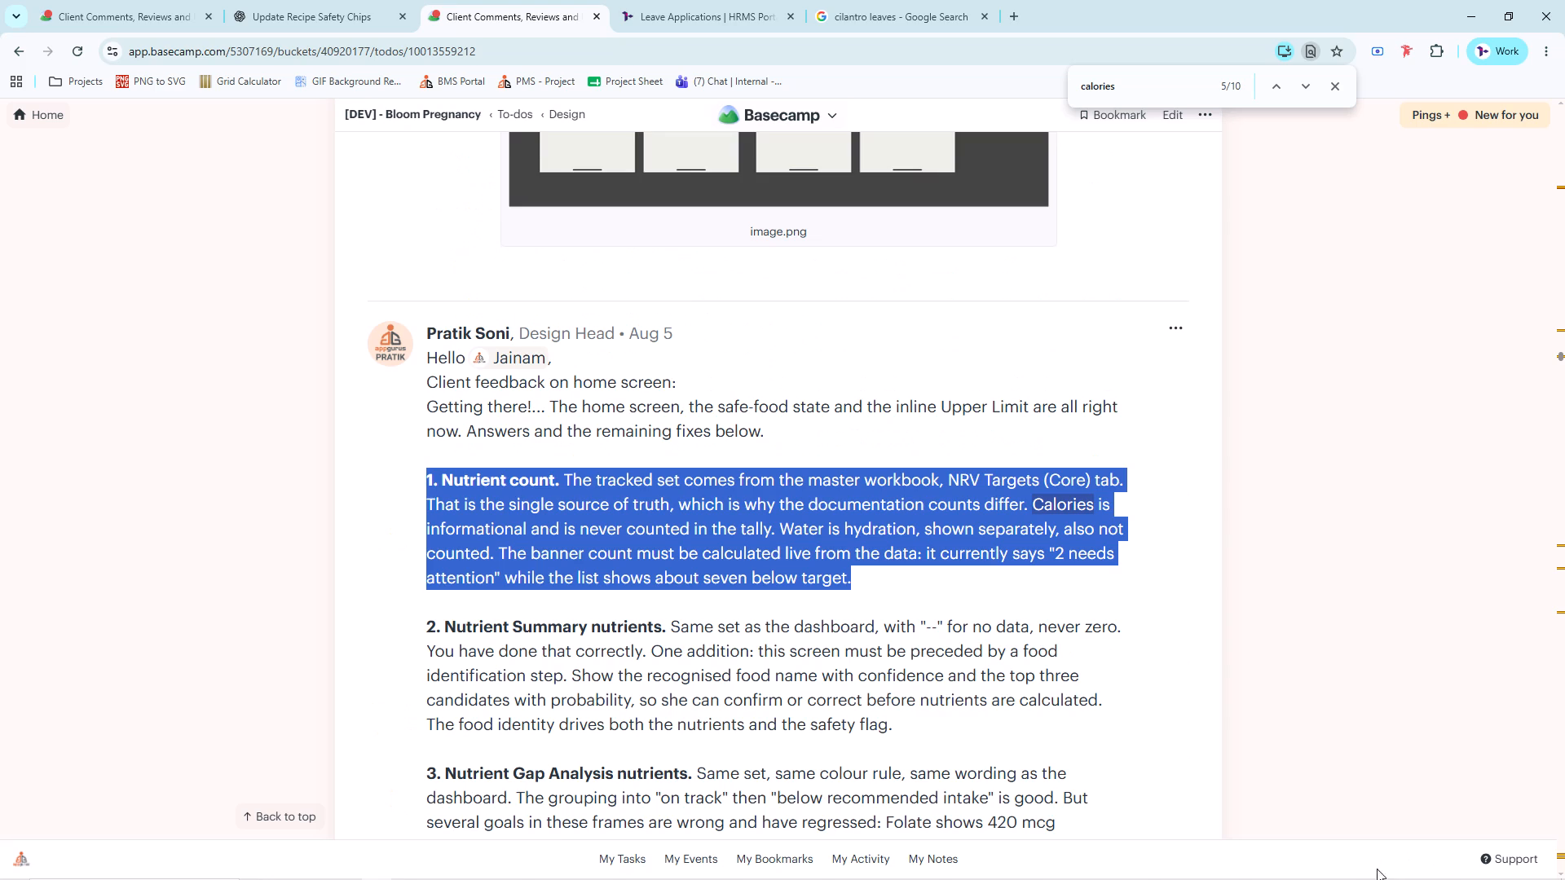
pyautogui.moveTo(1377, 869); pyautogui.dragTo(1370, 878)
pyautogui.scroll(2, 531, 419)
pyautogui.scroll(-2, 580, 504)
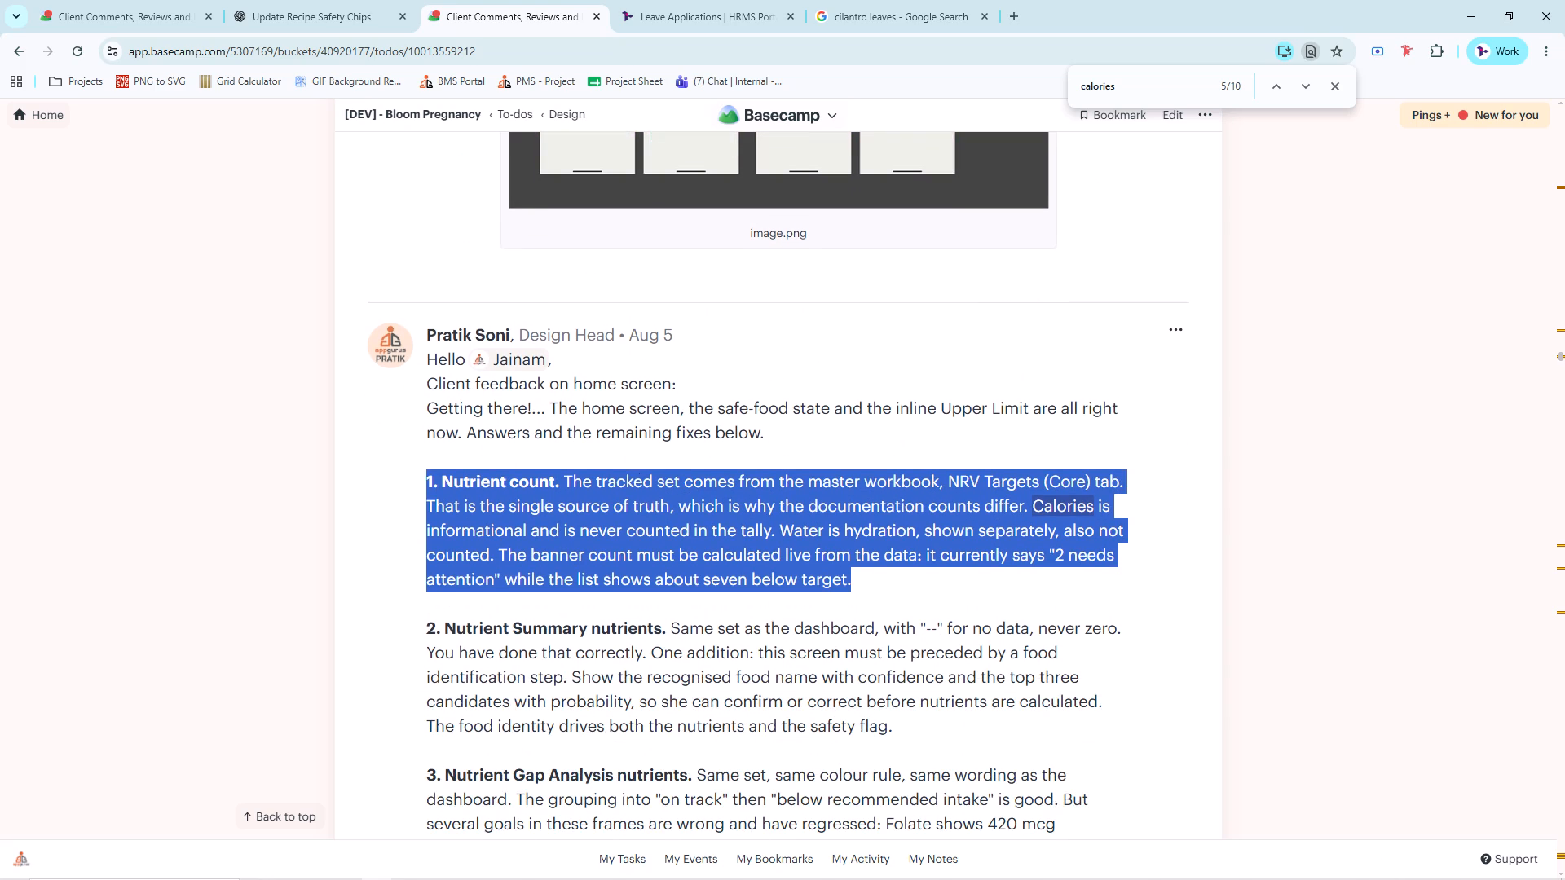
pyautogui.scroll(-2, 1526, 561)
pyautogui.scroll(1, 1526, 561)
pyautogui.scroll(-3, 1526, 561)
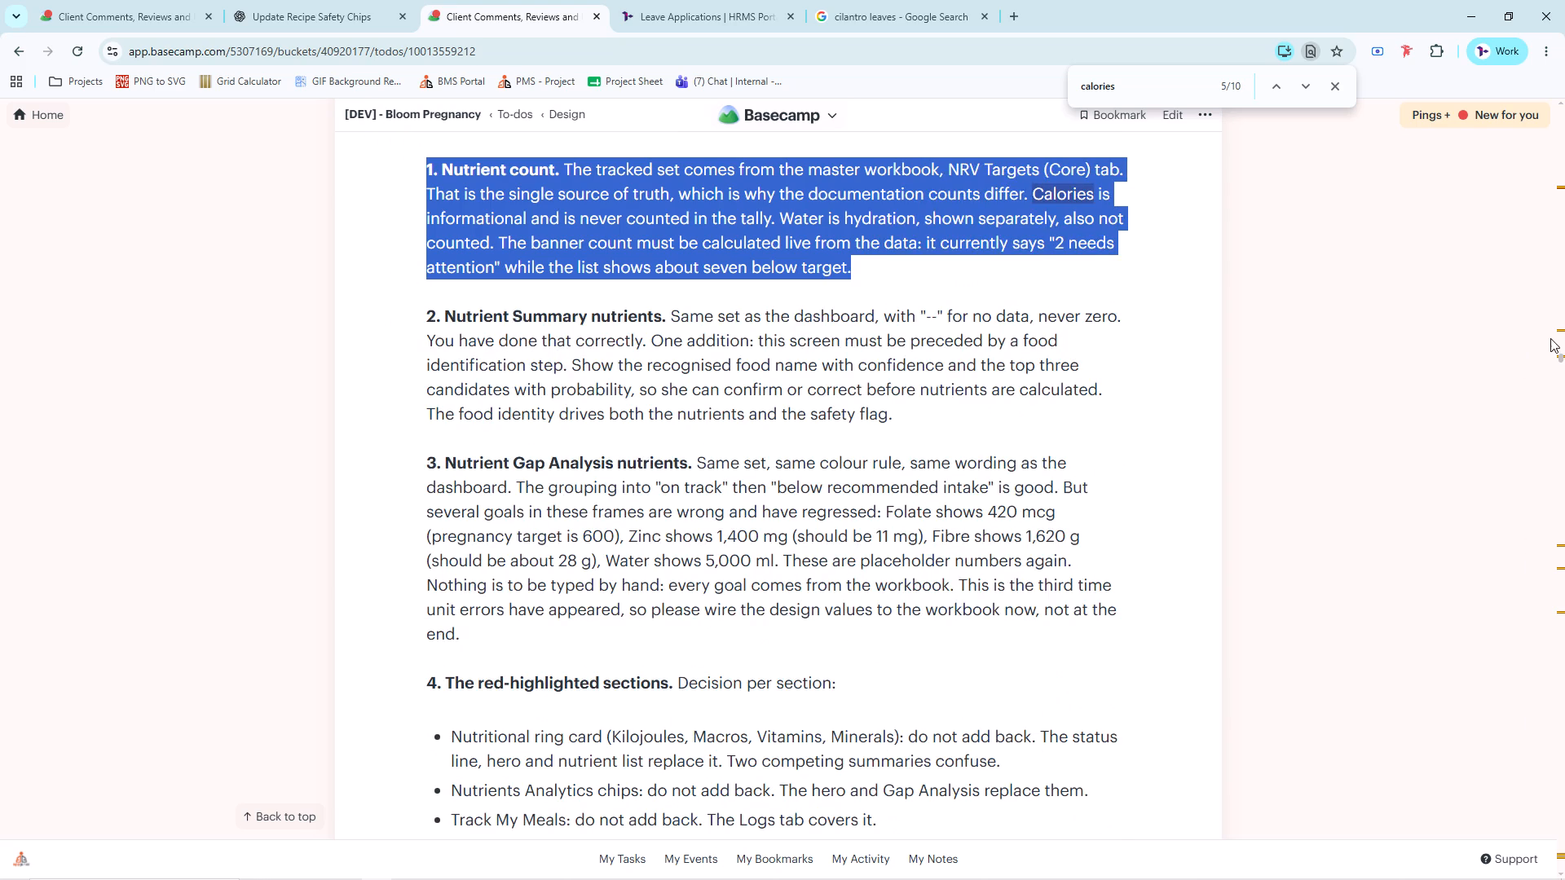
# Copy the whole "Status line must match the numbers" bullet under "Home for each stage" in the latest feedback comment.
pyautogui.moveTo(1563, 359); pyautogui.dragTo(1564, 879)
pyautogui.click(1078, 605)
pyautogui.scroll(4, 583, 422)
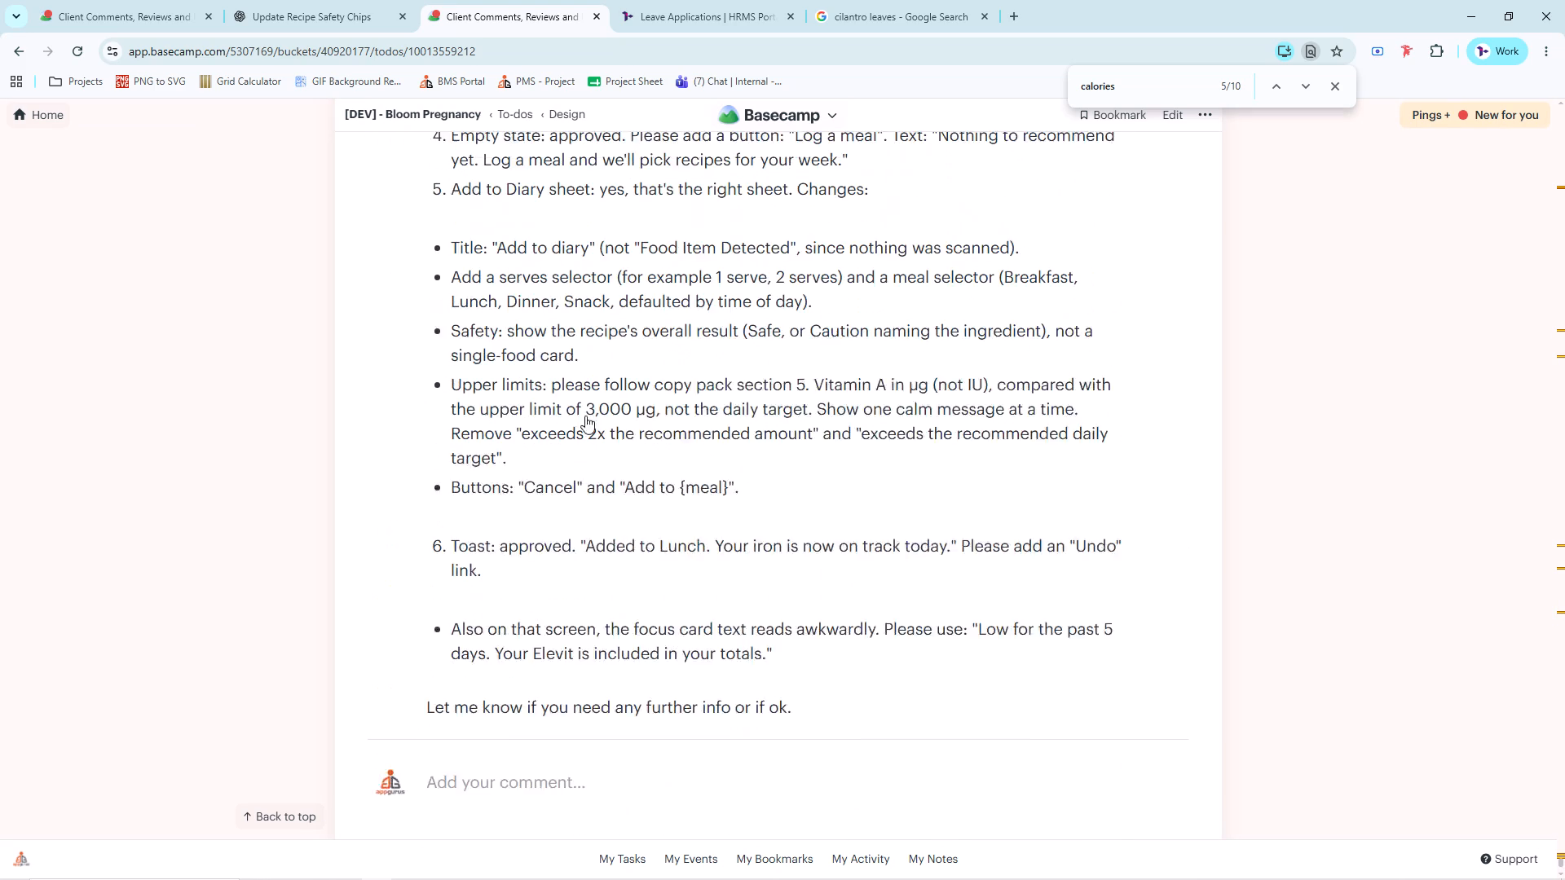
pyautogui.scroll(3, 585, 416)
pyautogui.scroll(8, 500, 346)
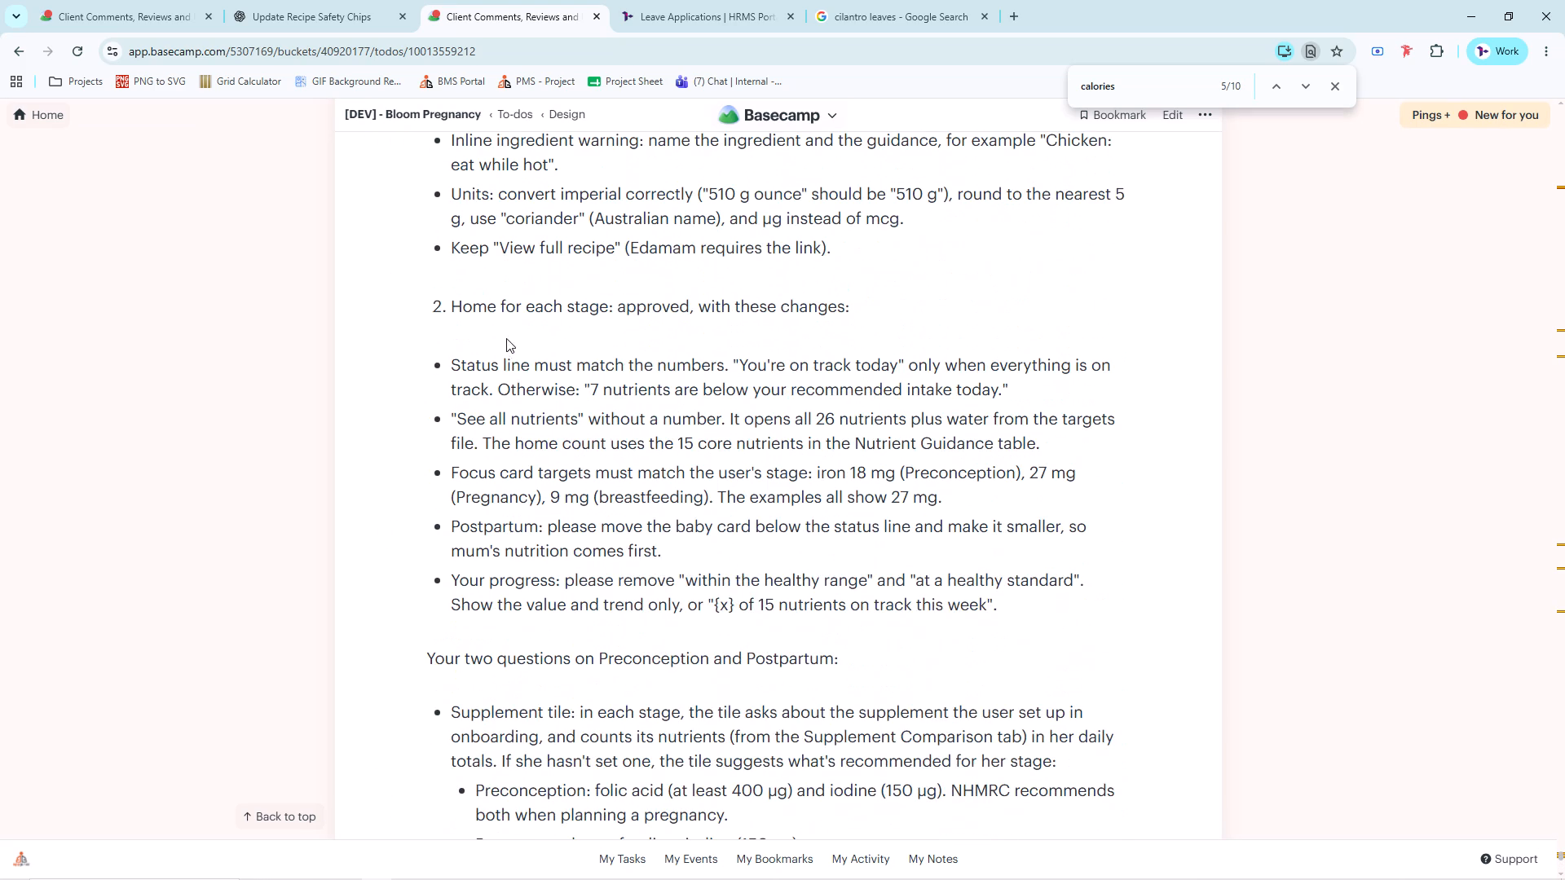
pyautogui.click(566, 368)
pyautogui.moveTo(1007, 388); pyautogui.dragTo(452, 371)
pyautogui.hotkey('ctrl', 'c')
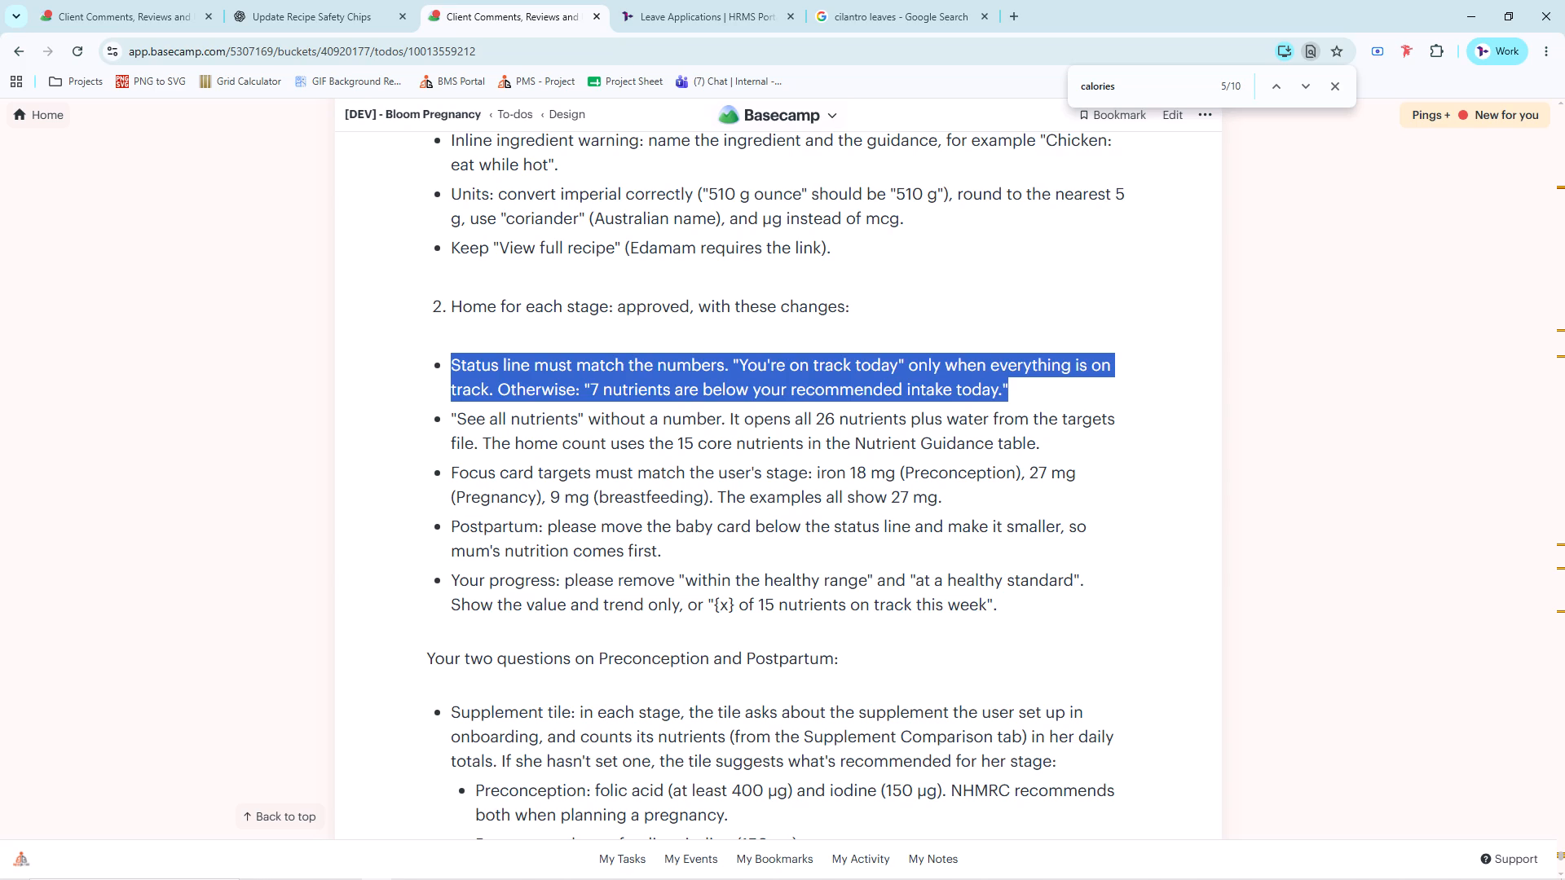
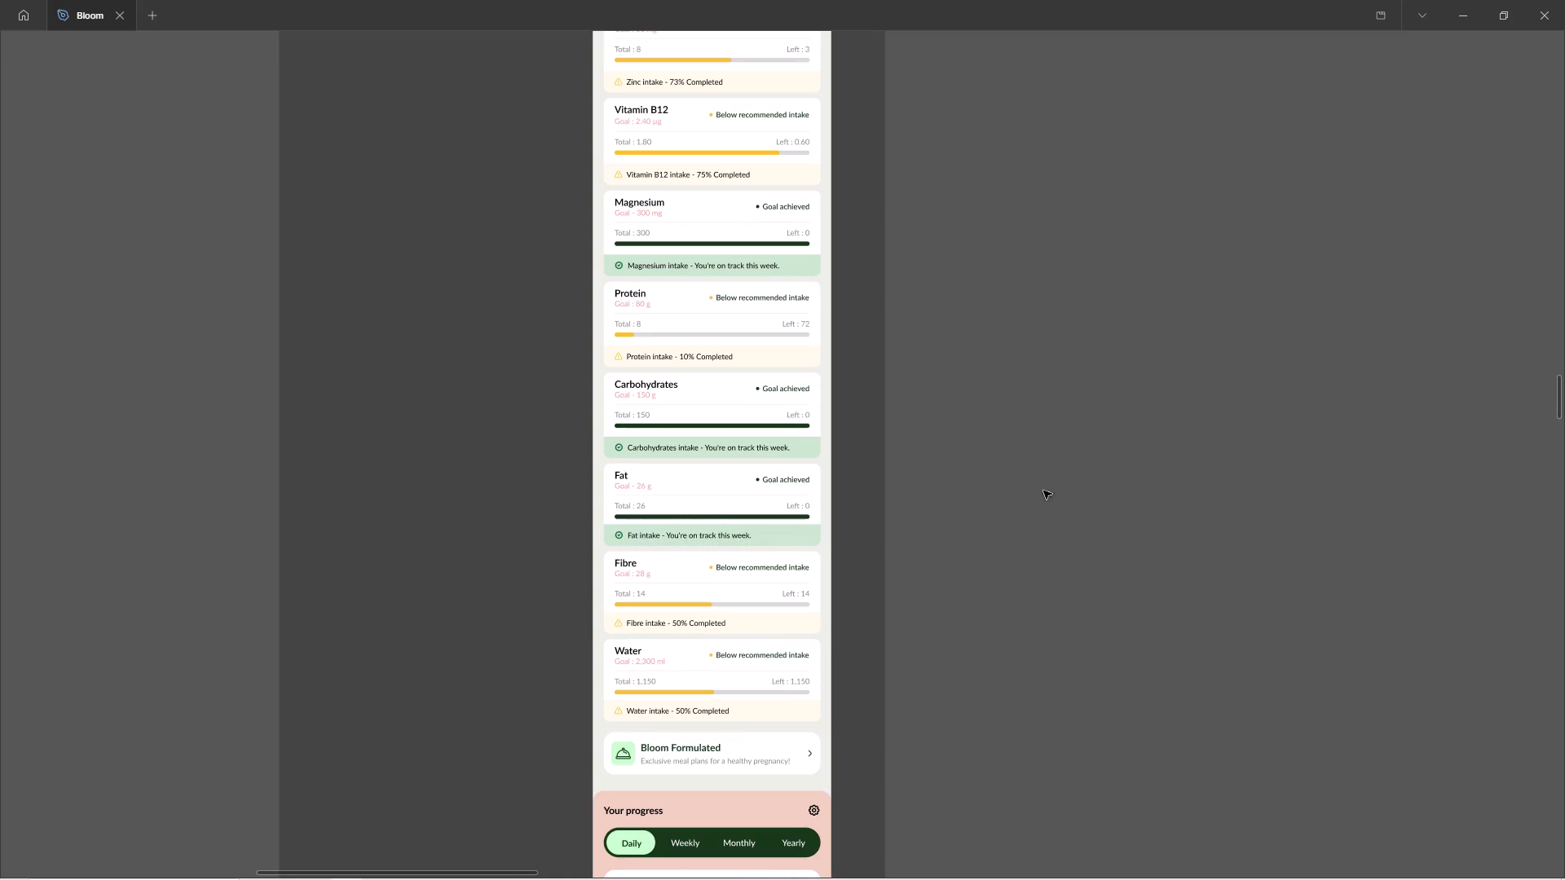
# Examine the nutrient cards on the expanded Pregnancy home screen, from the Water card back up to the Iron card.
pyautogui.press('space')
pyautogui.press('space')
pyautogui.press('space')
pyautogui.press('space')
pyautogui.press('space')
pyautogui.press('space')
pyautogui.press('space')
pyautogui.press('space')
pyautogui.press('space')
pyautogui.press('space')
pyautogui.press('space')
pyautogui.press('space')
pyautogui.press('space')
pyautogui.press('space')
pyautogui.press('space')
pyautogui.press('space')
pyautogui.press('space')
pyautogui.press('space')
pyautogui.press('space')
pyautogui.press('space')
pyautogui.moveTo(970, 337); pyautogui.dragTo(1022, 625)
pyautogui.moveTo(1003, 230); pyautogui.dragTo(1003, 692)
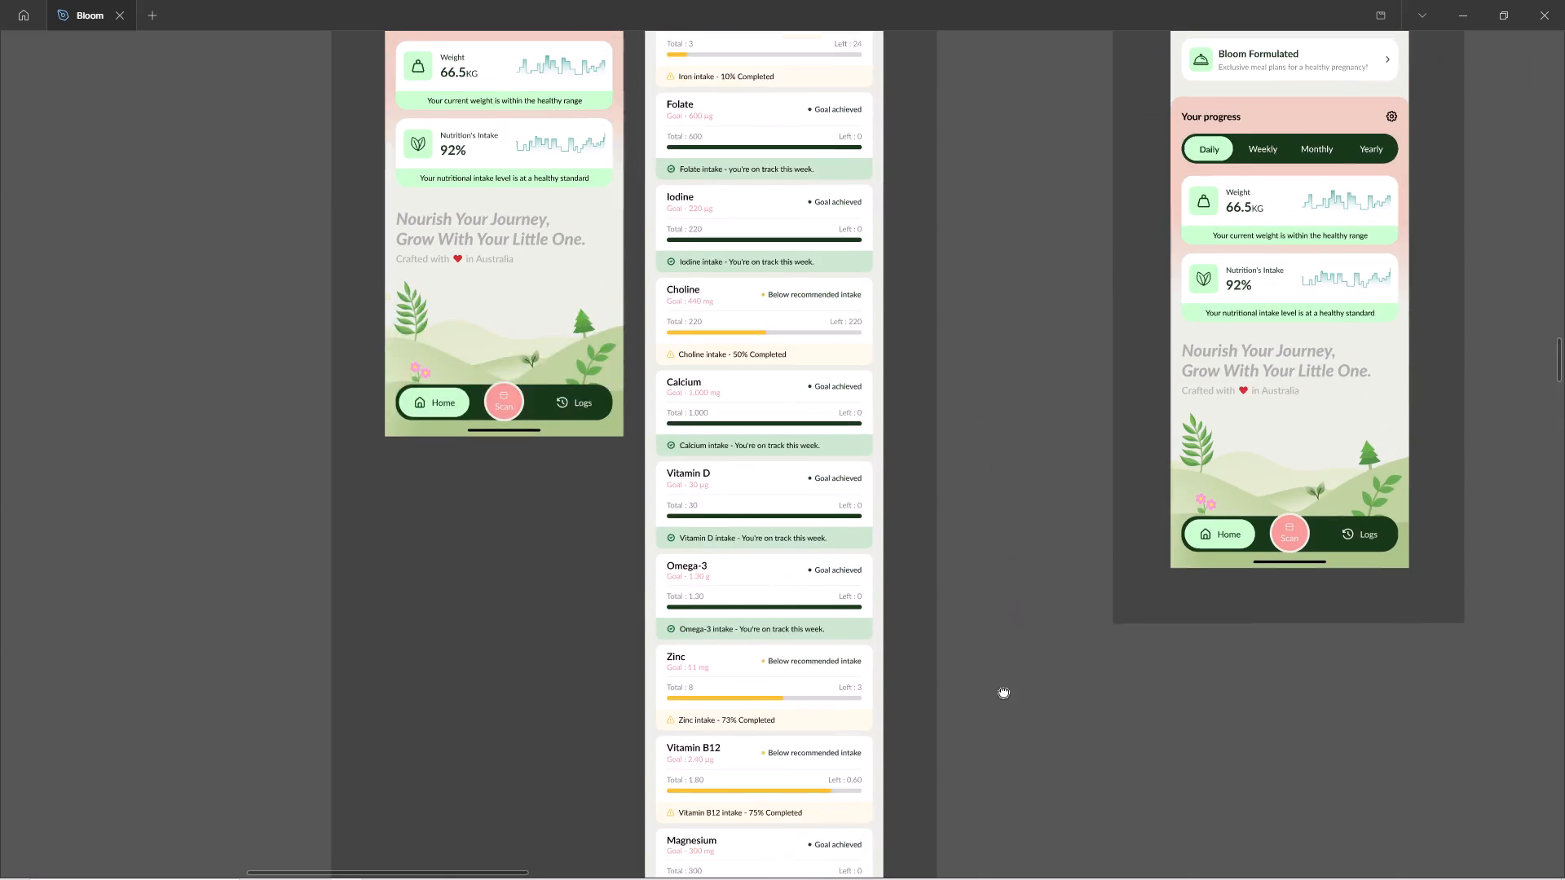
pyautogui.moveTo(1003, 692); pyautogui.dragTo(1003, 694)
pyautogui.moveTo(1003, 429); pyautogui.dragTo(1021, 733)
pyautogui.moveTo(1025, 376); pyautogui.dragTo(1142, 349)
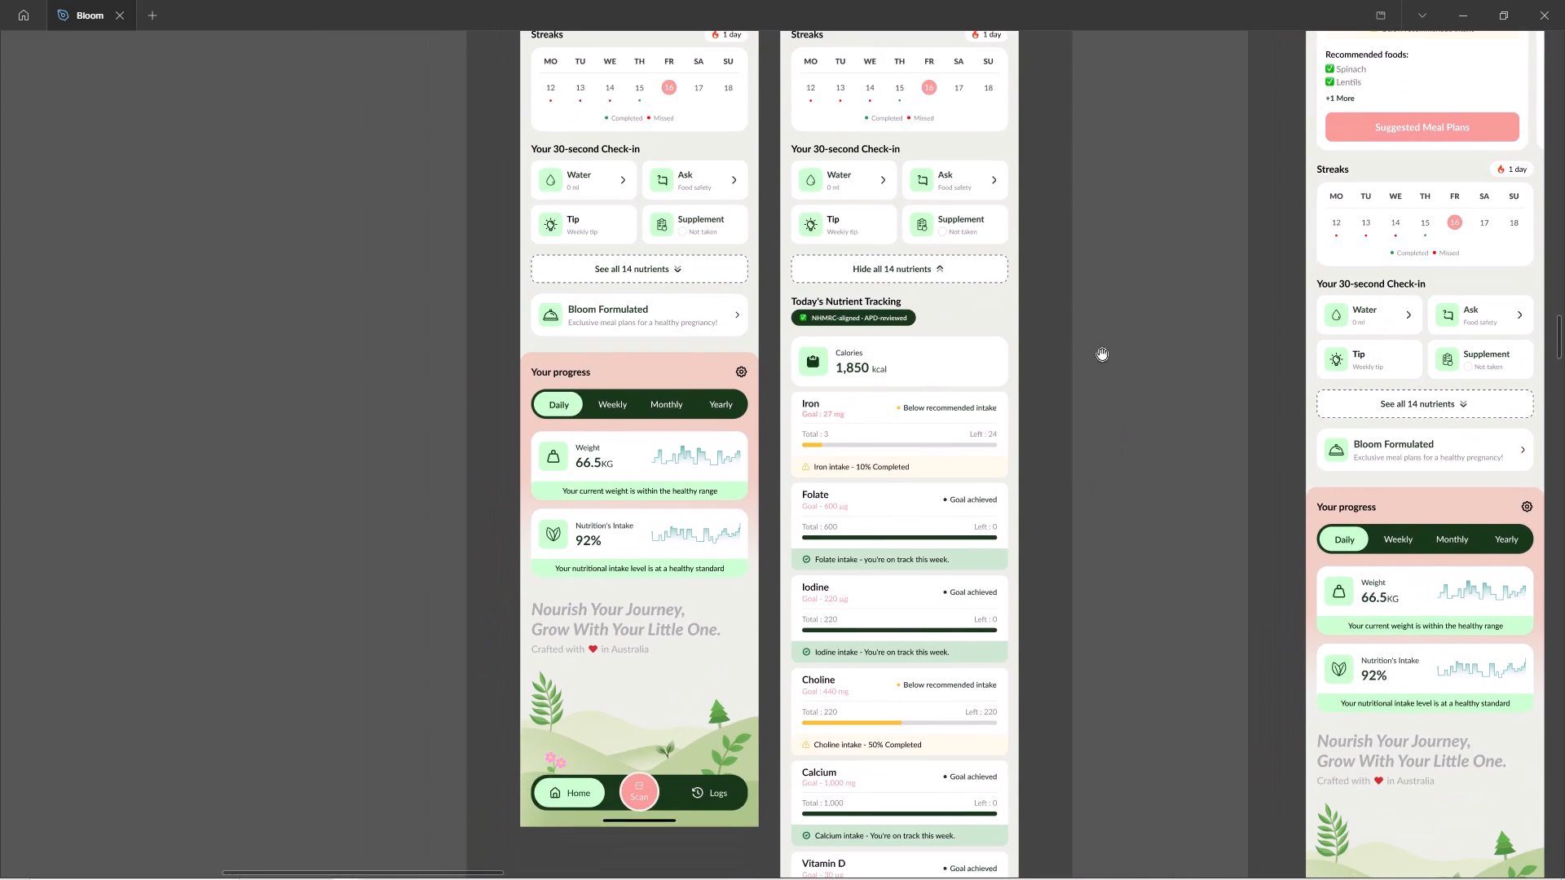
# Check the intake status of each nutrient card on the expanded Pregnancy screen, from Iron down to Water.
pyautogui.keyDown('ctrl'); pyautogui.click(973, 359); pyautogui.keyUp('ctrl')
pyautogui.press('space')
pyautogui.click(1077, 392)
pyautogui.press('space')
pyautogui.press('space')
pyautogui.press('space')
pyautogui.press('space')
pyautogui.press('space')
pyautogui.press('space')
pyautogui.press('space')
pyautogui.press('space')
pyautogui.press('space')
pyautogui.press('space')
pyautogui.press('space')
pyautogui.press('space')
pyautogui.press('space')
pyautogui.press('space')
pyautogui.press('space')
pyautogui.press('space')
pyautogui.press('space')
pyautogui.press('space')
pyautogui.press('space')
pyautogui.press('space')
pyautogui.moveTo(1126, 596); pyautogui.dragTo(1076, 175)
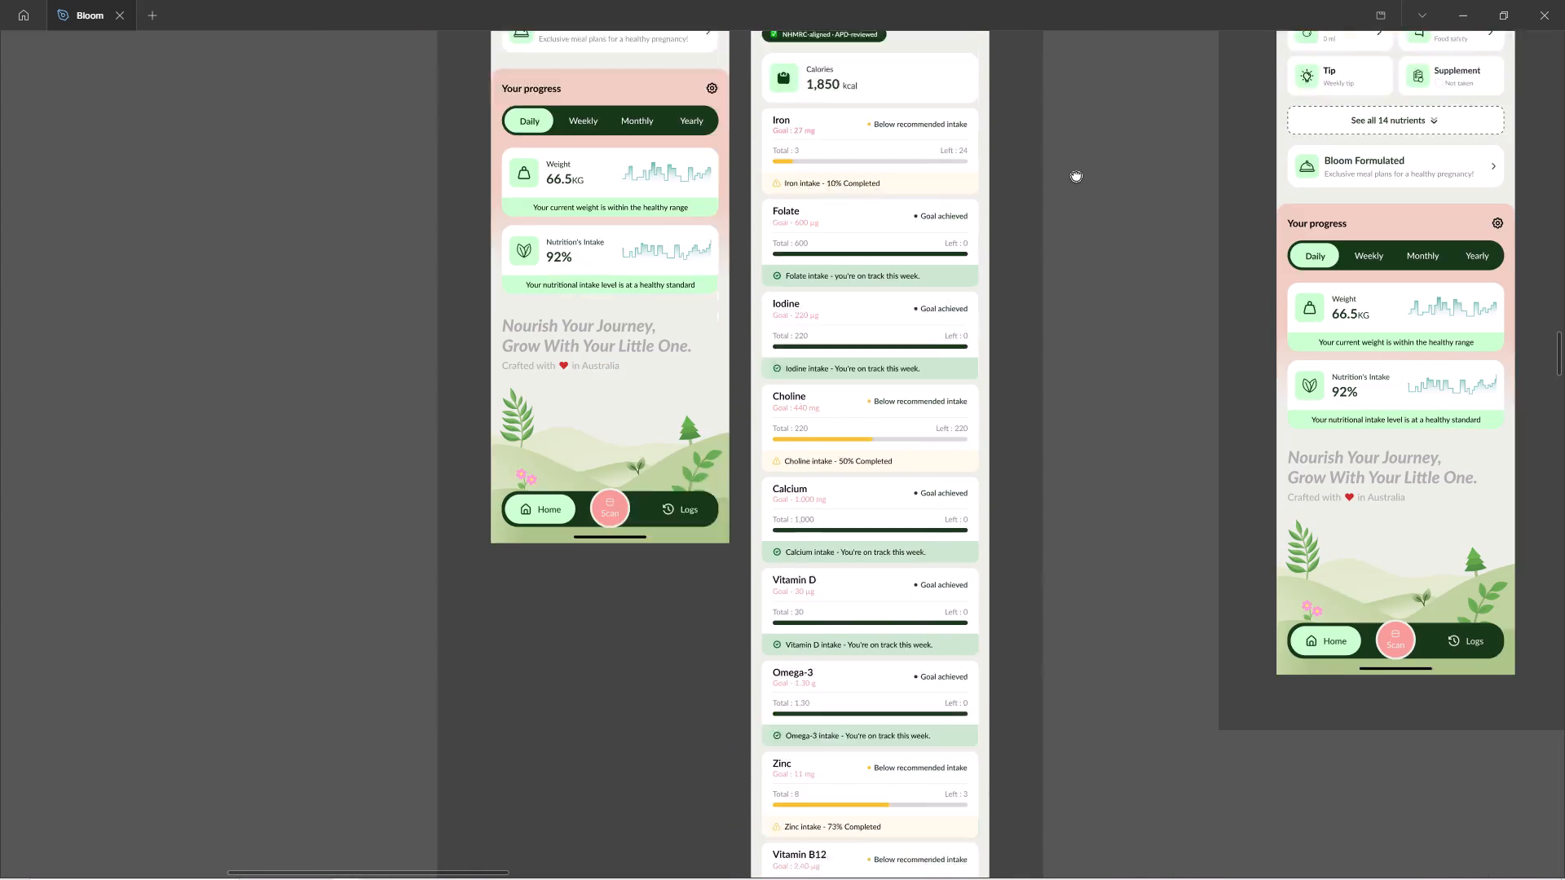
pyautogui.moveTo(1076, 175); pyautogui.dragTo(1077, 184)
pyautogui.moveTo(1108, 556); pyautogui.dragTo(1102, 319)
pyautogui.moveTo(1082, 617); pyautogui.dragTo(1131, 344)
pyautogui.moveTo(1123, 627); pyautogui.dragTo(1148, 409)
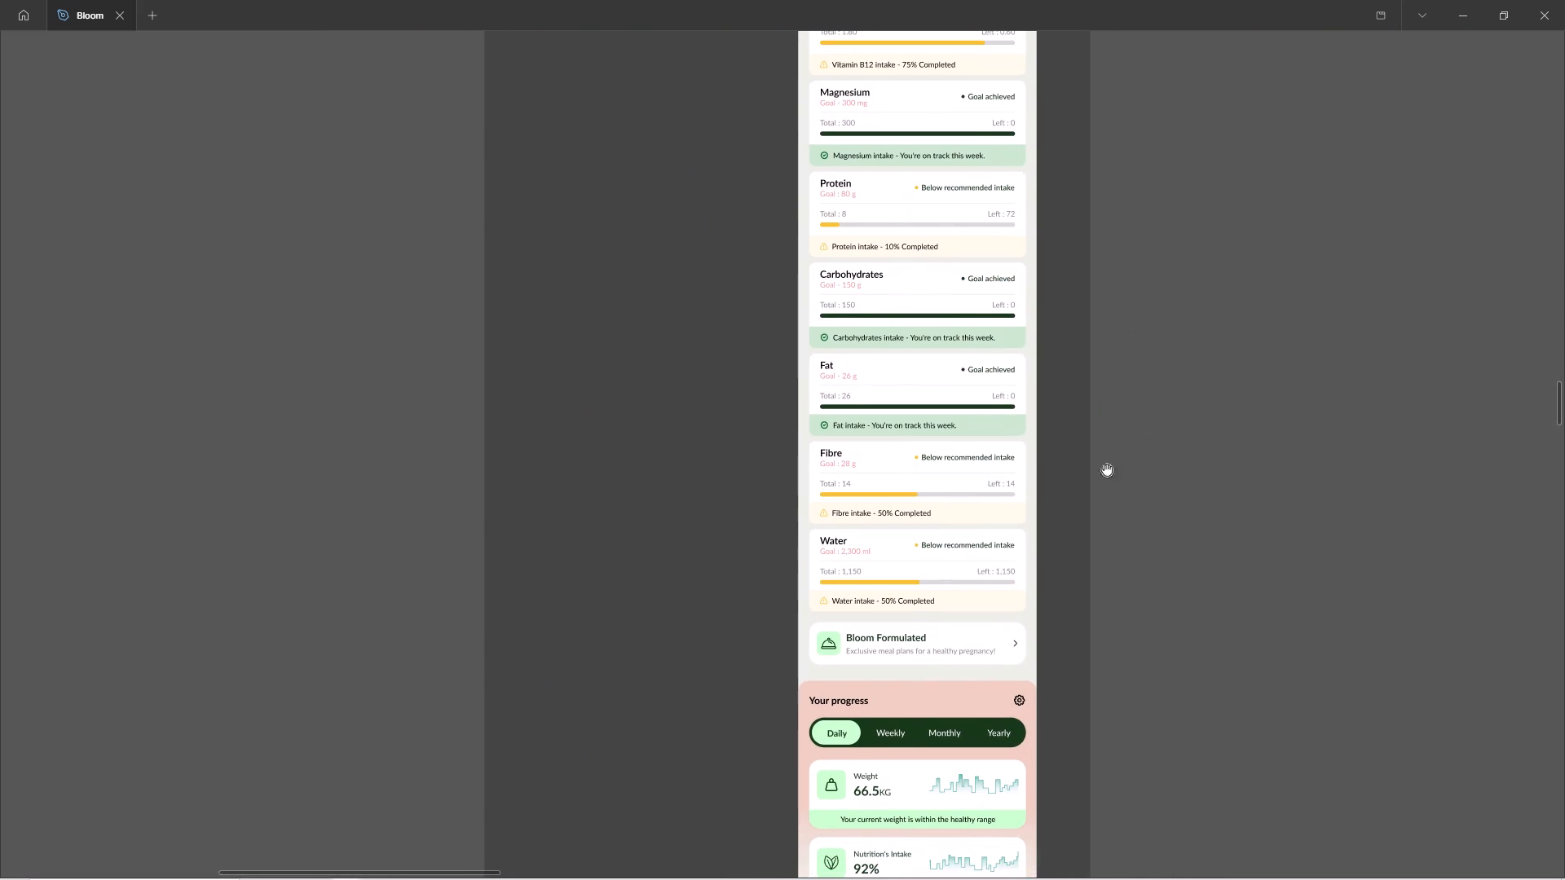
pyautogui.keyDown('ctrl'); pyautogui.scroll(5, 926, 561); pyautogui.keyUp('ctrl')
pyautogui.keyDown('ctrl'); pyautogui.click(906, 547); pyautogui.keyUp('ctrl')
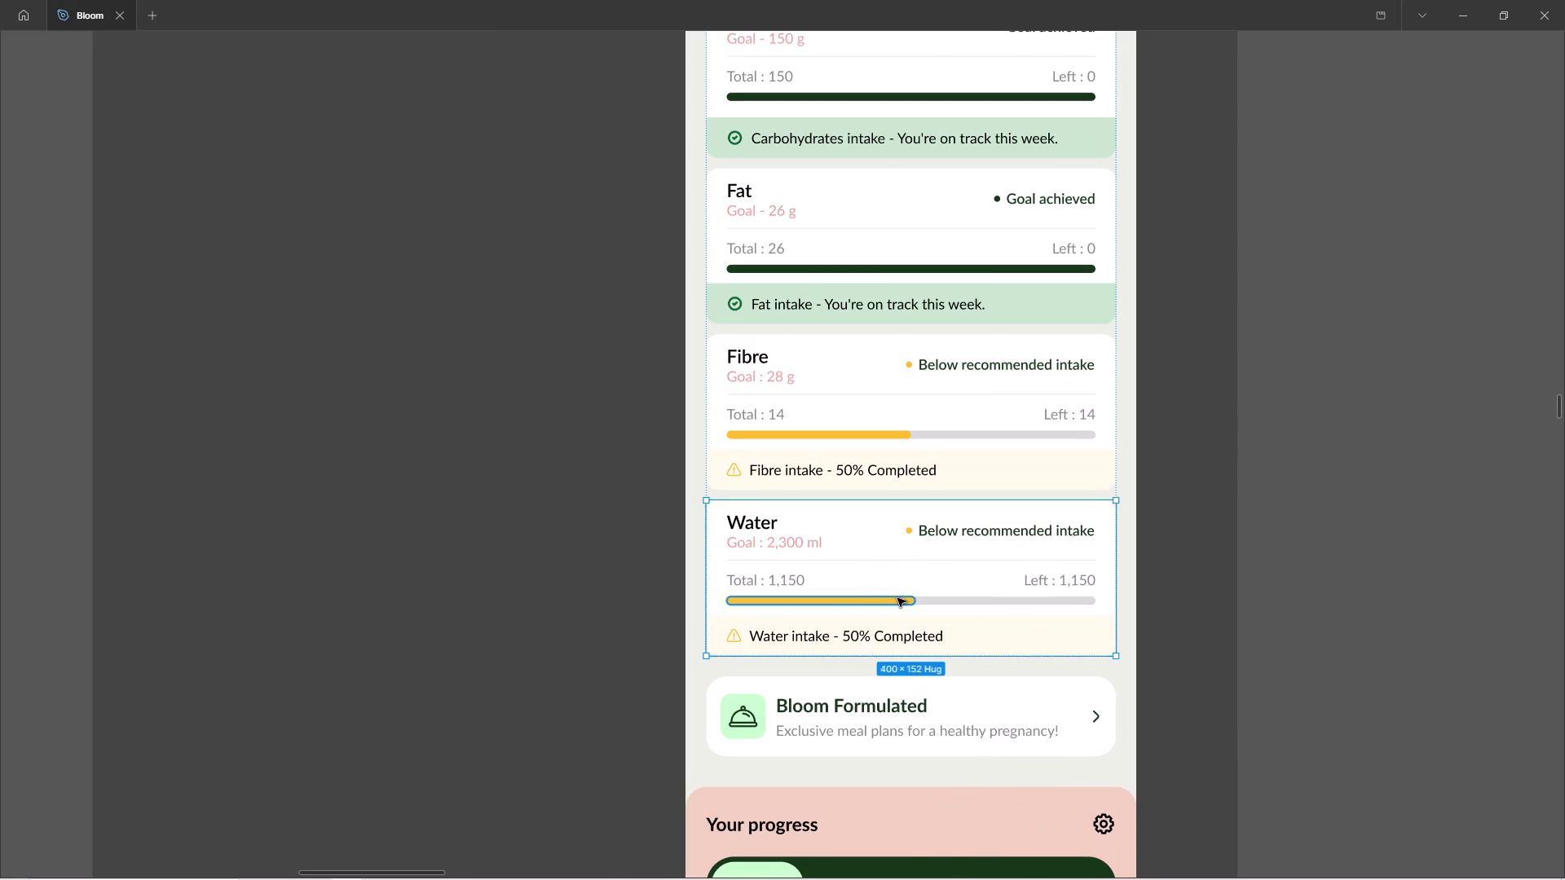
pyautogui.keyDown('ctrl'); pyautogui.click(1059, 599); pyautogui.keyUp('ctrl')
pyautogui.keyDown('ctrl'); pyautogui.click(885, 538); pyautogui.keyUp('ctrl')
pyautogui.keyDown('ctrl'); pyautogui.scroll(-10, 942, 552); pyautogui.keyUp('ctrl')
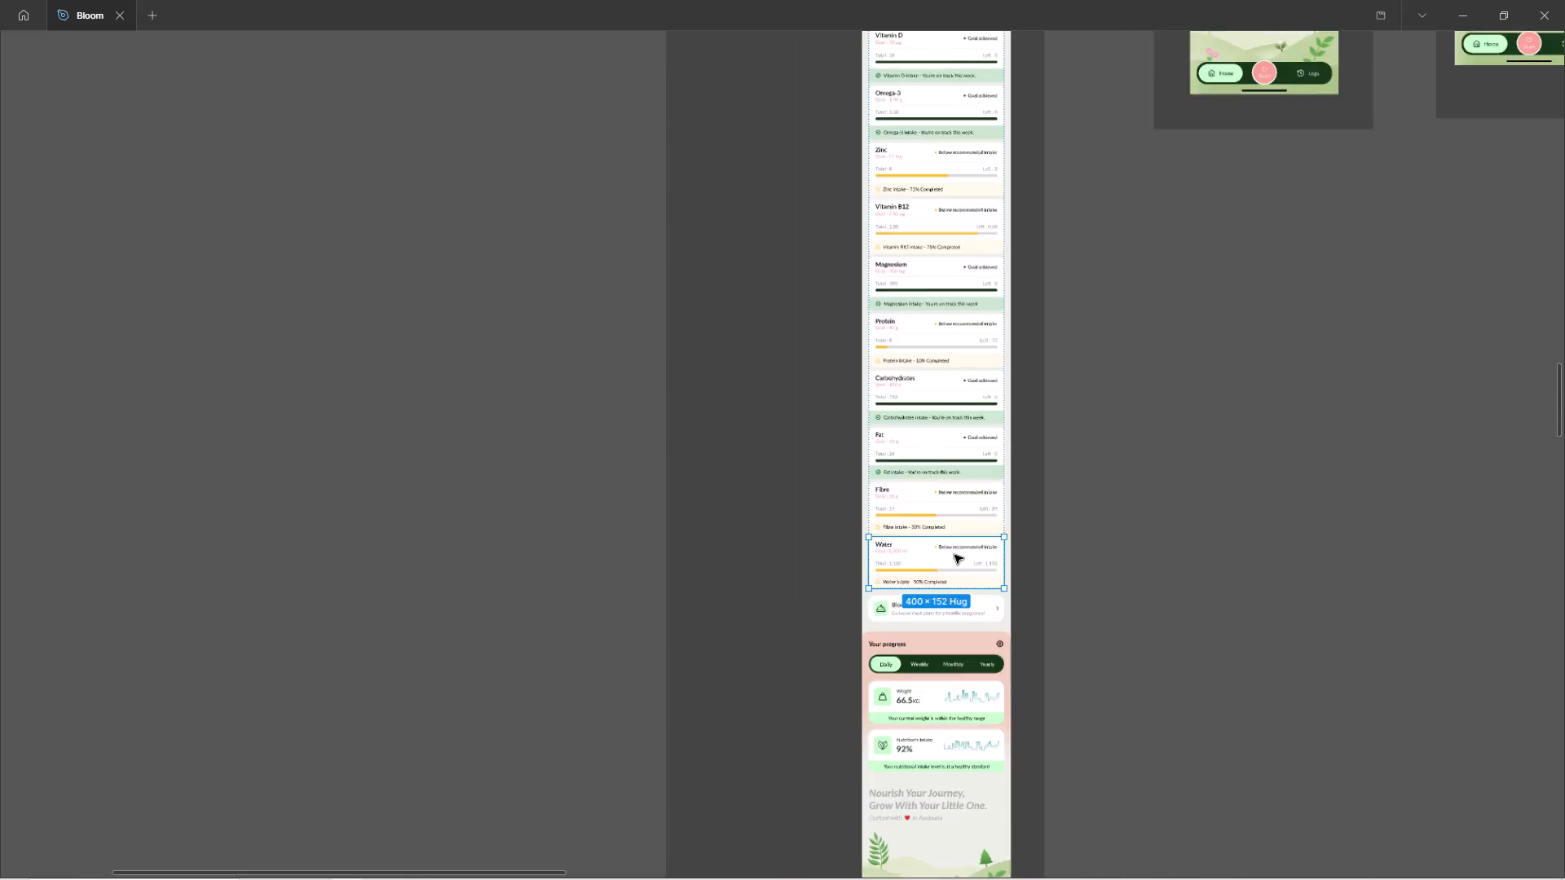
pyautogui.scroll(4, 954, 555)
pyautogui.scroll(-1, 954, 555)
pyautogui.scroll(15, 954, 555)
pyautogui.scroll(-1, 955, 555)
pyautogui.scroll(5, 955, 510)
pyautogui.keyDown('ctrl'); pyautogui.scroll(2, 910, 427); pyautogui.keyUp('ctrl')
pyautogui.keyDown('ctrl'); pyautogui.scroll(-1, 910, 426); pyautogui.keyUp('ctrl')
pyautogui.keyDown('ctrl'); pyautogui.scroll(9, 910, 426); pyautogui.keyUp('ctrl')
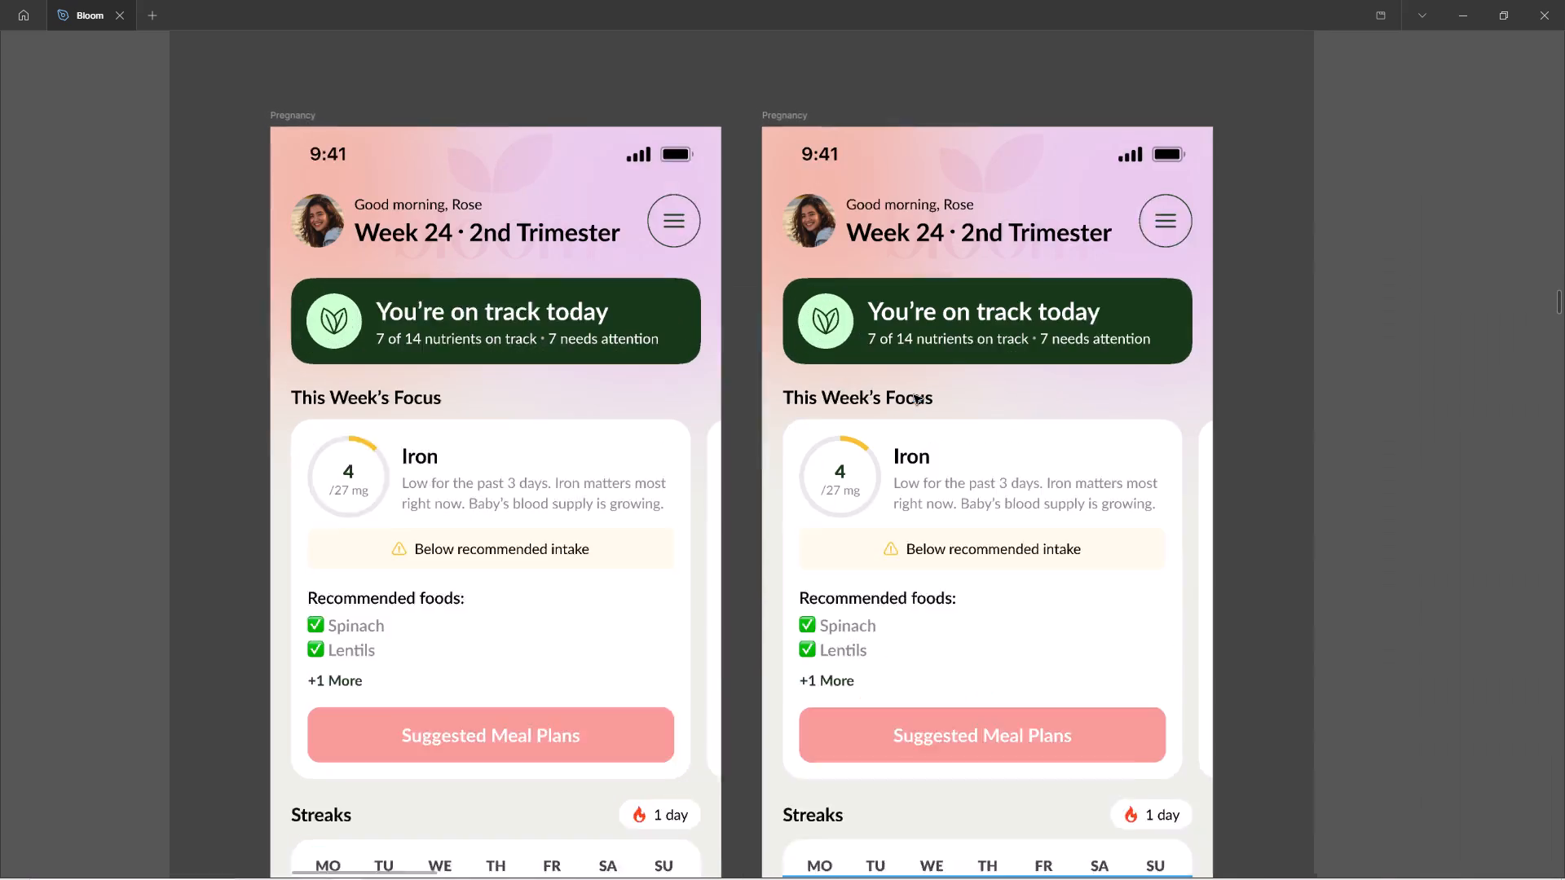
# Inspect the on-track and needs-attention counts in the status line of the expanded Pregnancy screen.
pyautogui.keyDown('ctrl'); pyautogui.tripleClick(903, 325); pyautogui.keyUp('ctrl')
pyautogui.keyDown('ctrl'); pyautogui.moveTo(913, 323); pyautogui.dragTo(900, 326); pyautogui.keyUp('ctrl')
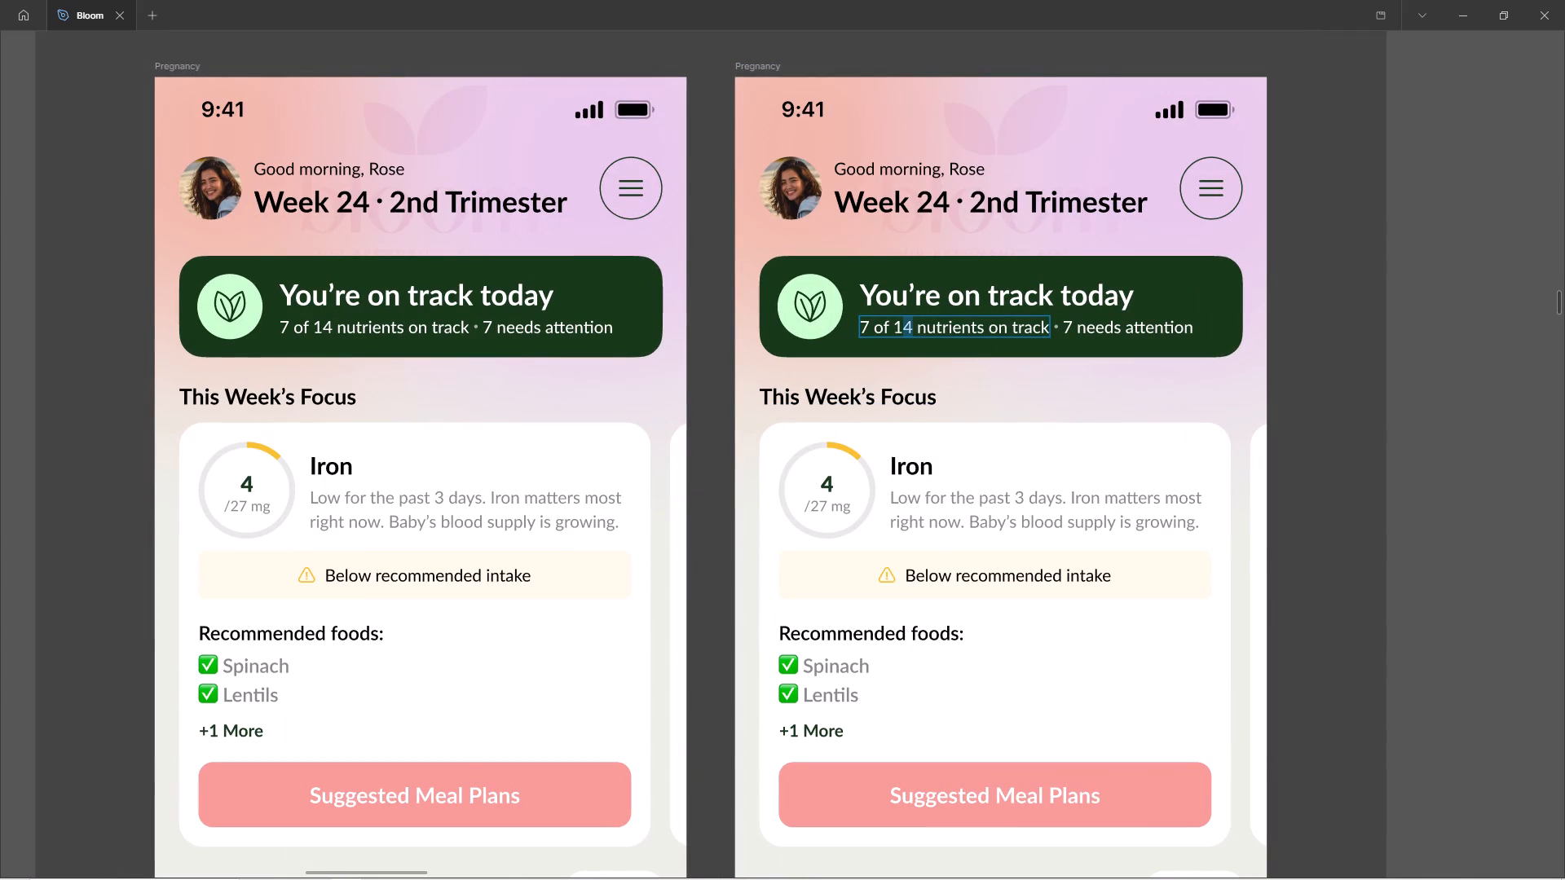
pyautogui.keyDown('ctrl'); pyautogui.moveTo(900, 326); pyautogui.dragTo(897, 329); pyautogui.keyUp('ctrl')
pyautogui.keyDown('ctrl'); pyautogui.scroll(-11, 897, 345); pyautogui.keyUp('ctrl')
pyautogui.keyDown('ctrl'); pyautogui.scroll(-3, 902, 671); pyautogui.keyUp('ctrl')
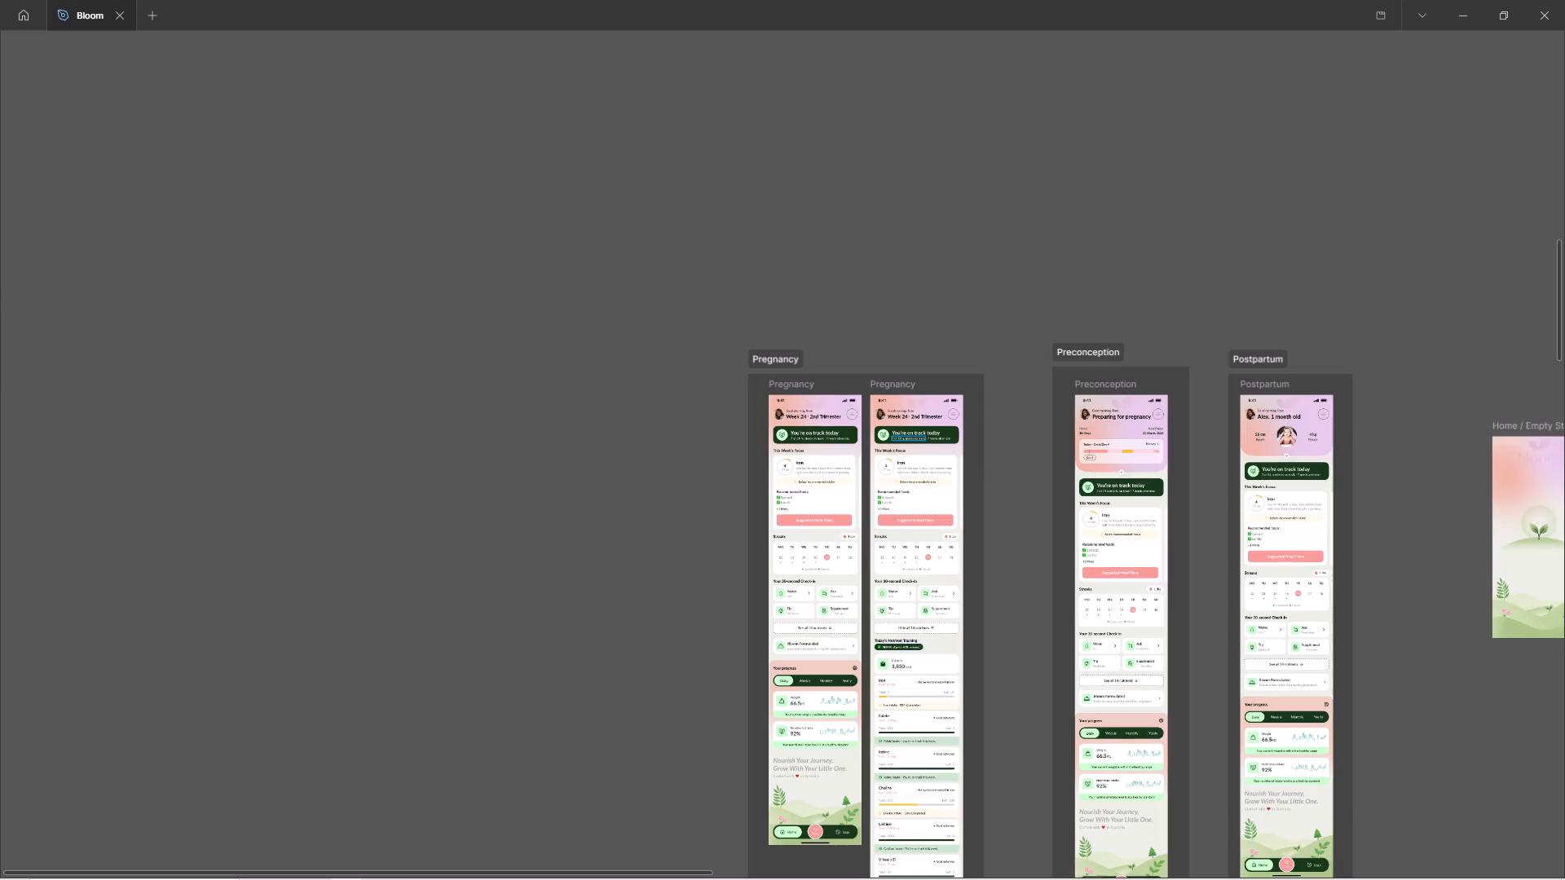
pyautogui.keyDown('ctrl'); pyautogui.scroll(6, 911, 646); pyautogui.keyUp('ctrl')
pyautogui.keyDown('ctrl'); pyautogui.scroll(9, 893, 161); pyautogui.keyUp('ctrl')
pyautogui.keyDown('ctrl'); pyautogui.click(868, 214); pyautogui.keyUp('ctrl')
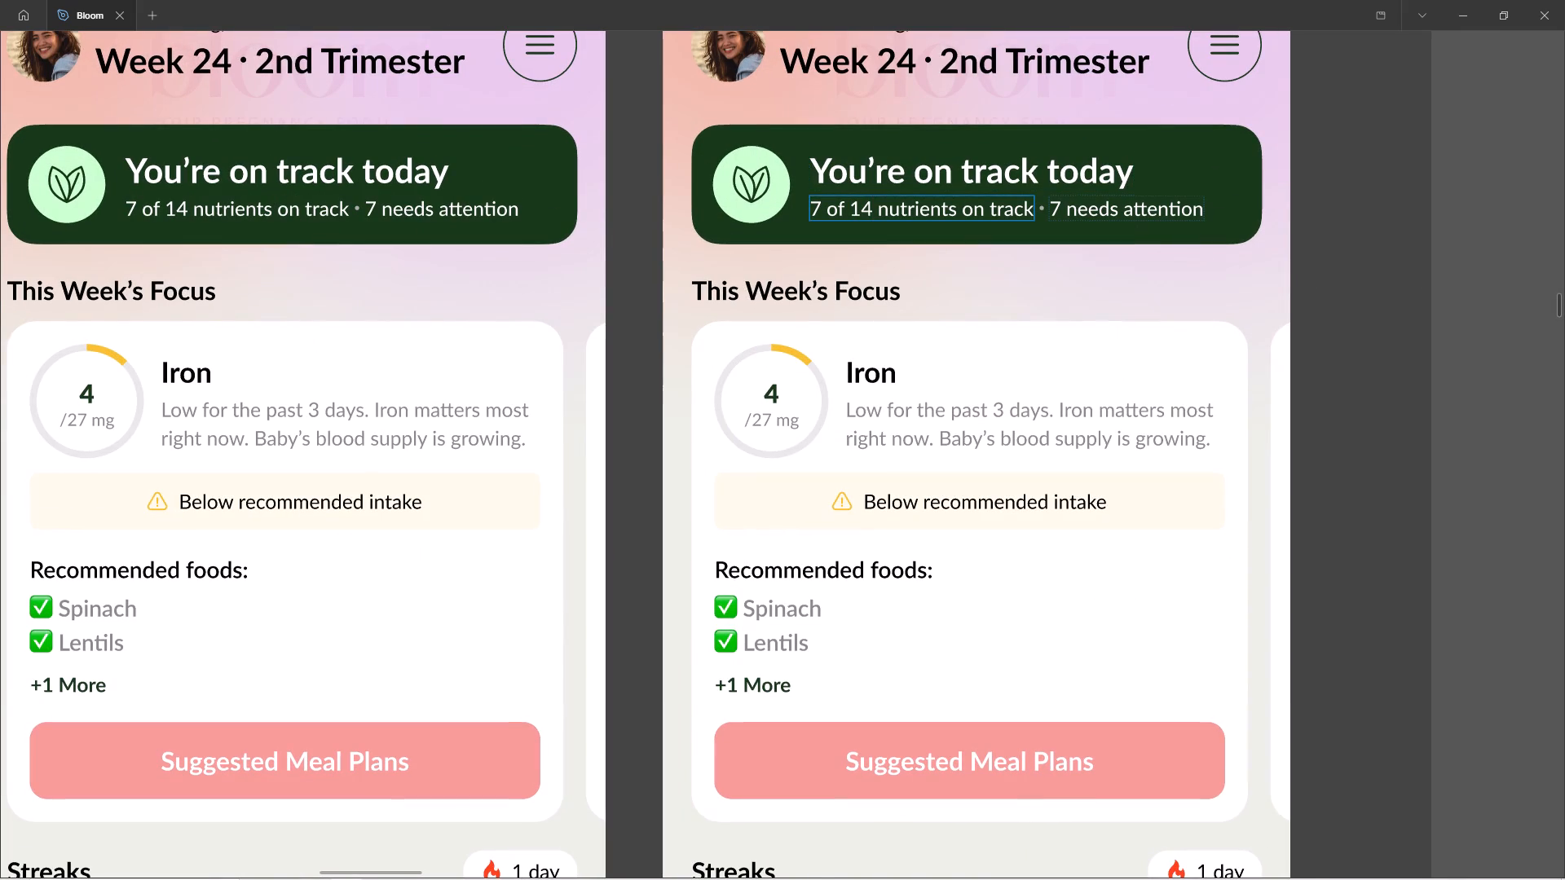
pyautogui.keyDown('ctrl'); pyautogui.click(1063, 207); pyautogui.keyUp('ctrl')
pyautogui.hotkey('ctrl', 'a')
pyautogui.keyDown('ctrl'); pyautogui.scroll(-9, 1163, 213); pyautogui.keyUp('ctrl')
pyautogui.doubleClick(1320, 316)
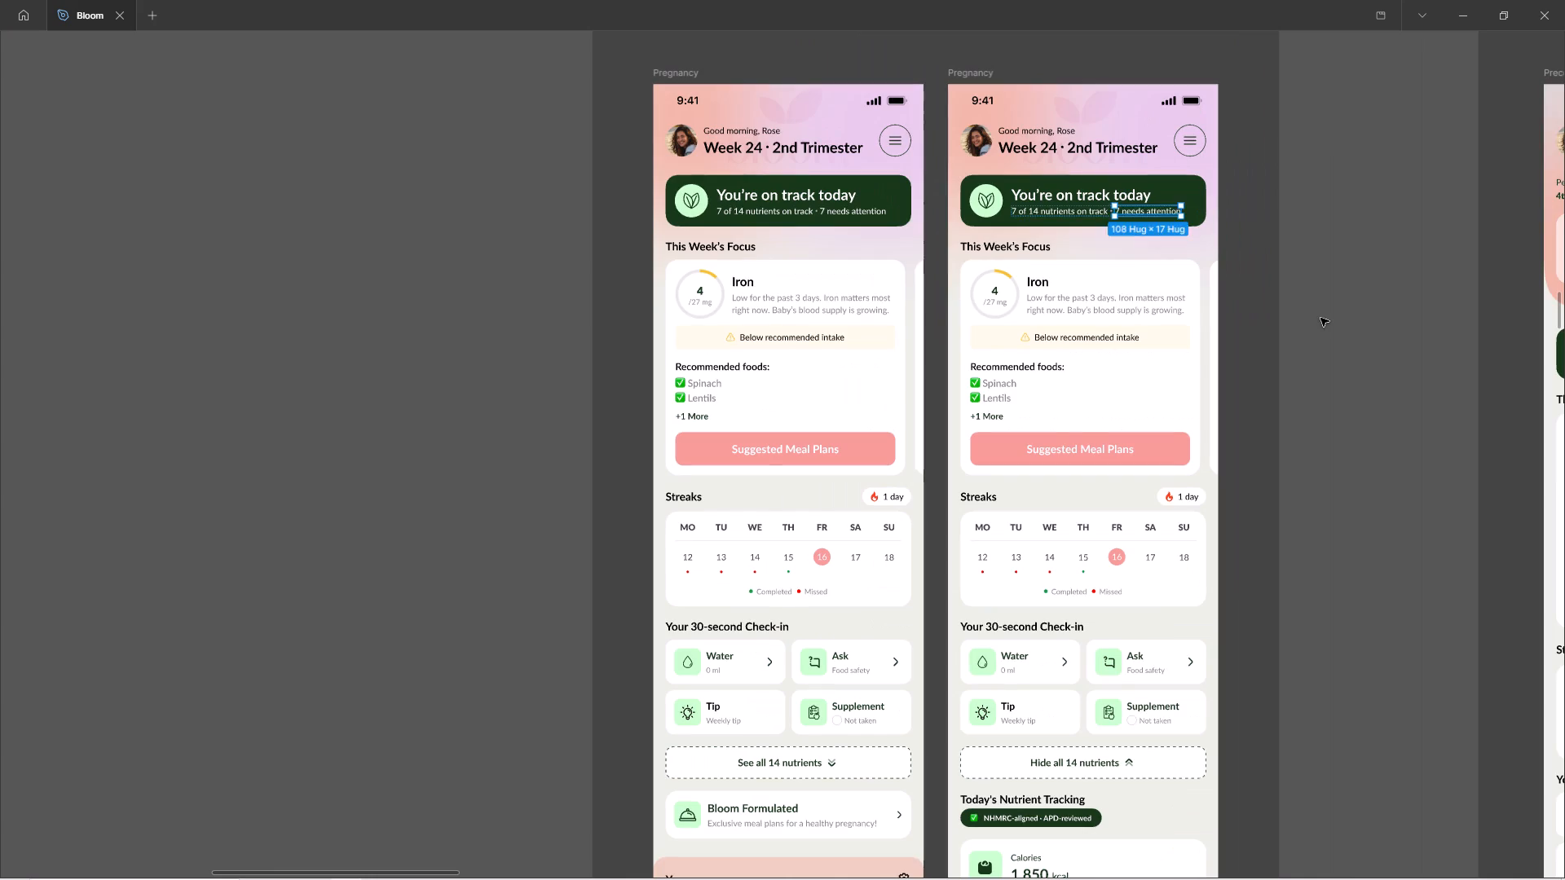
# Compare the Iron card's intake progress with the needs-attention count in the expanded Pregnancy screen's status line.
pyautogui.press('space')
pyautogui.press('space')
pyautogui.press('space')
pyautogui.press('space')
pyautogui.press('space')
pyautogui.press('space')
pyautogui.press('space')
pyautogui.press('space')
pyautogui.press('space')
pyautogui.press('space')
pyautogui.press('space')
pyautogui.press('space')
pyautogui.press('space')
pyautogui.press('space')
pyautogui.press('space')
pyautogui.press('space')
pyautogui.moveTo(1356, 567); pyautogui.dragTo(1360, 117)
pyautogui.moveTo(1394, 473); pyautogui.dragTo(1385, 408)
pyautogui.keyDown('ctrl'); pyautogui.scroll(4, 967, 460); pyautogui.keyUp('ctrl')
pyautogui.keyDown('ctrl'); pyautogui.click(1007, 435); pyautogui.keyUp('ctrl')
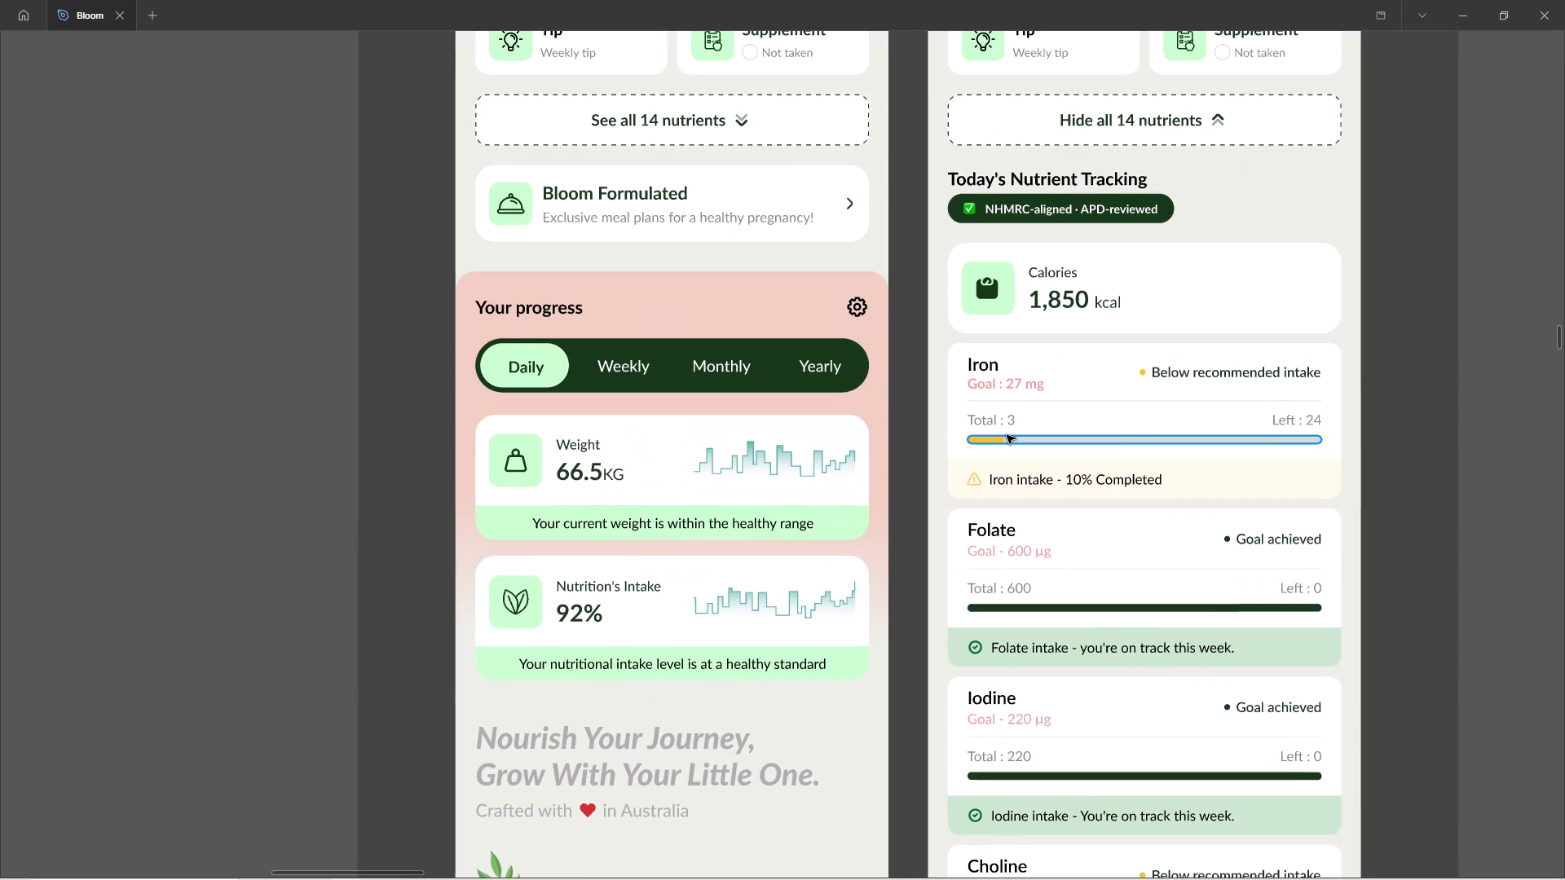
pyautogui.keyDown('ctrl'); pyautogui.click(997, 438); pyautogui.keyUp('ctrl')
pyautogui.keyDown('ctrl'); pyautogui.scroll(-5, 1060, 549); pyautogui.keyUp('ctrl')
pyautogui.scroll(14, 1093, 535)
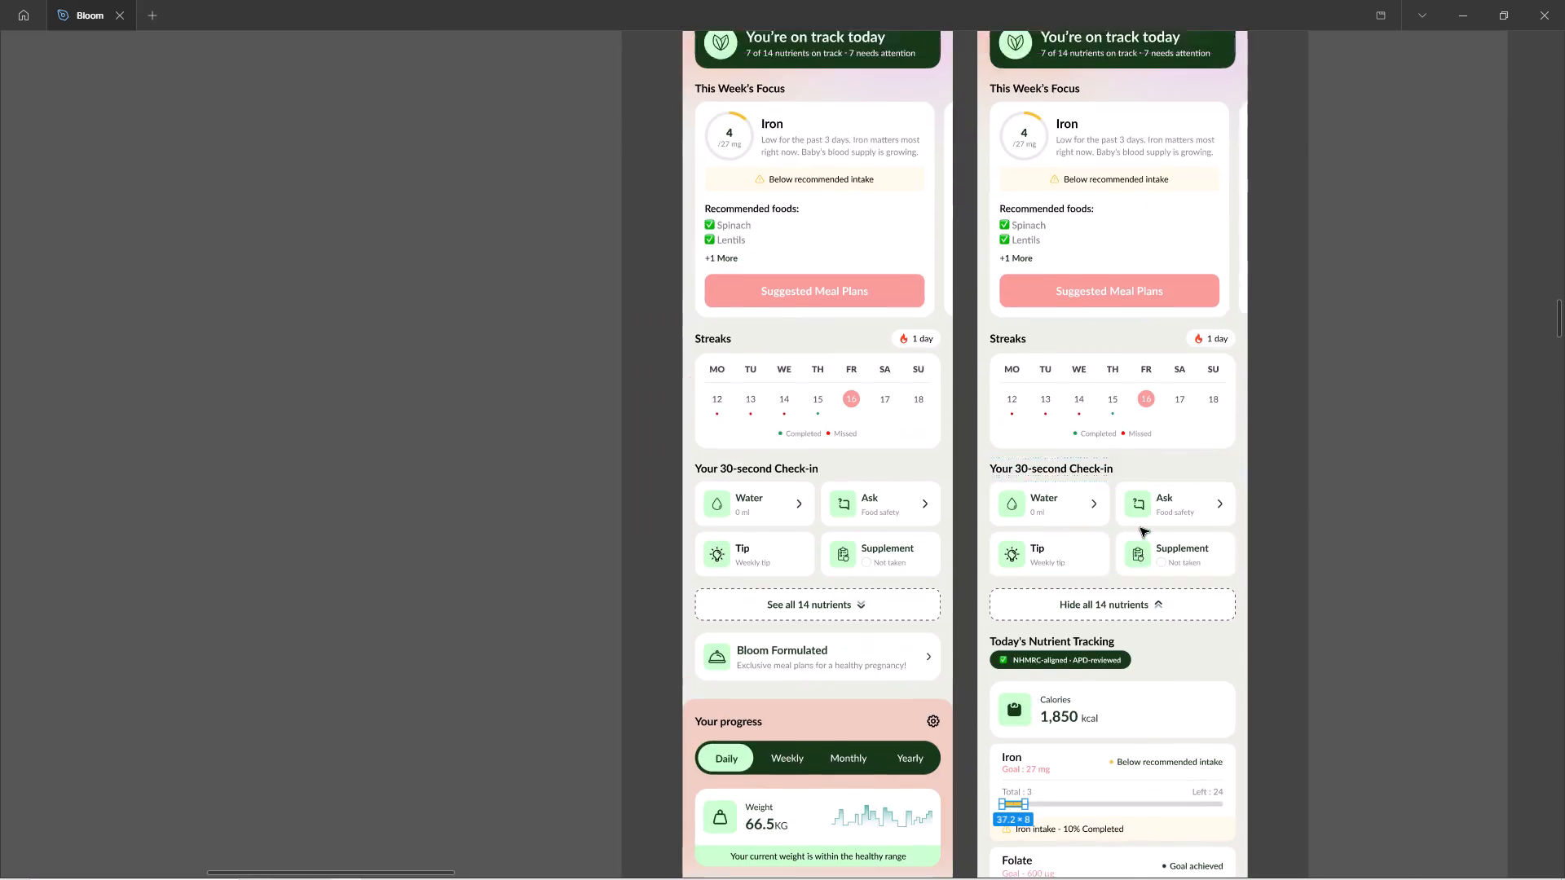
pyautogui.keyDown('ctrl'); pyautogui.scroll(7, 1188, 337); pyautogui.keyUp('ctrl')
pyautogui.keyDown('ctrl'); pyautogui.doubleClick(1192, 332); pyautogui.keyUp('ctrl')
pyautogui.keyDown('ctrl'); pyautogui.scroll(-9, 1178, 350); pyautogui.keyUp('ctrl')
pyautogui.click(1312, 408)
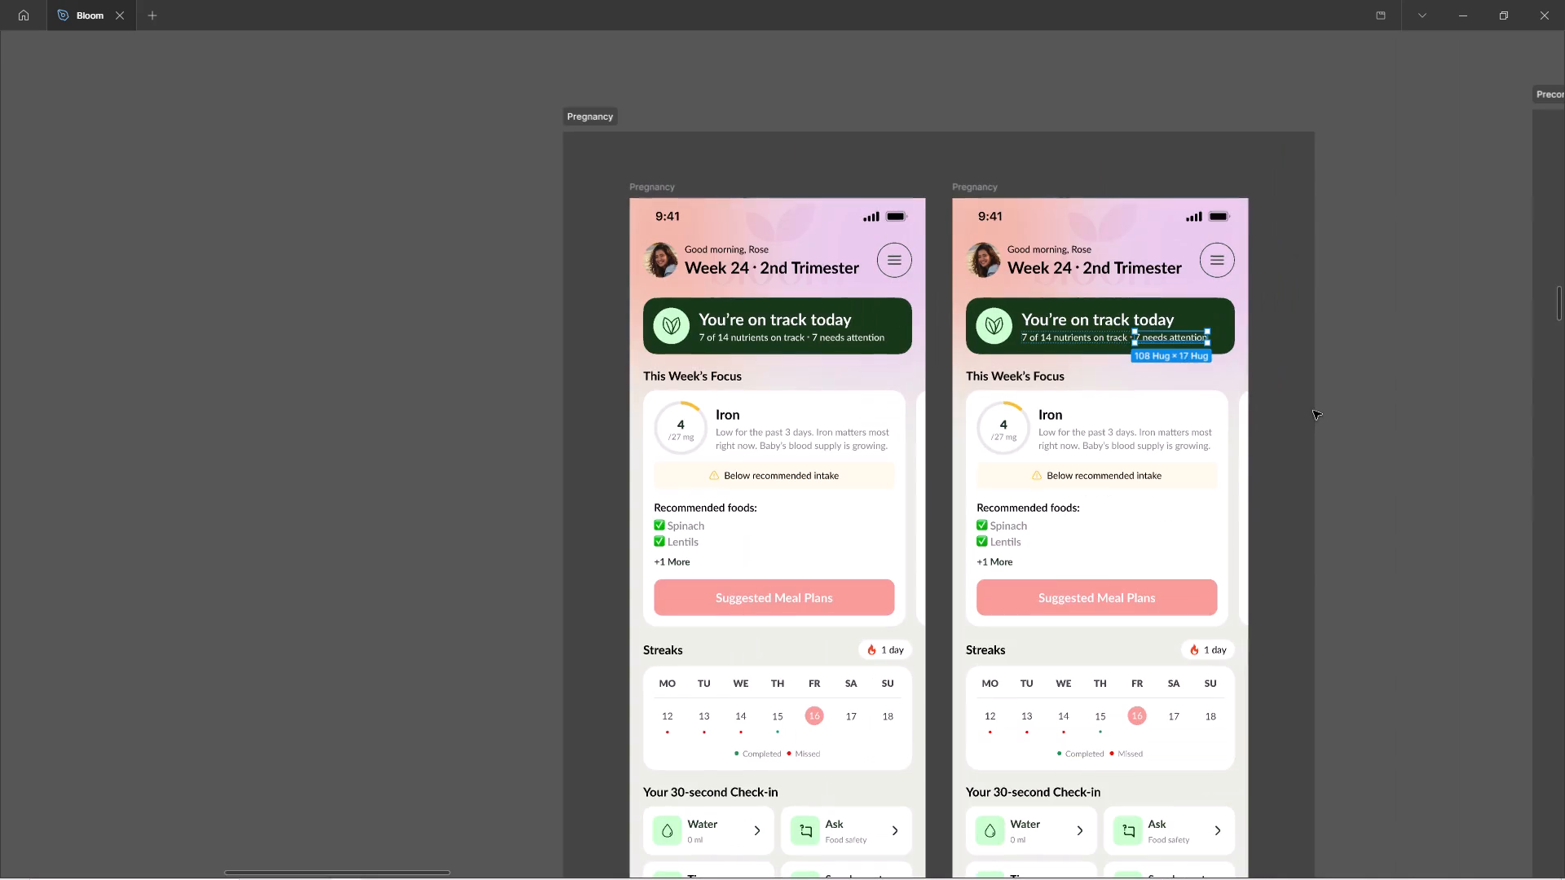
# Recheck which nutrient cards, from Iron to Water, are achieved or below recommended intake against the status line.
pyautogui.press('space')
pyautogui.press('space')
pyautogui.press('space')
pyautogui.press('space')
pyautogui.press('space')
pyautogui.press('space')
pyautogui.press('space')
pyautogui.press('space')
pyautogui.press('space')
pyautogui.press('space')
pyautogui.press('space')
pyautogui.press('space')
pyautogui.press('space')
pyautogui.press('space')
pyautogui.press('space')
pyautogui.press('space')
pyautogui.press('space')
pyautogui.press('space')
pyautogui.press('space')
pyautogui.press('space')
pyautogui.moveTo(1316, 568); pyautogui.dragTo(1325, 197)
pyautogui.moveTo(1377, 528); pyautogui.dragTo(1347, 201)
pyautogui.moveTo(1402, 677); pyautogui.dragTo(1303, 376)
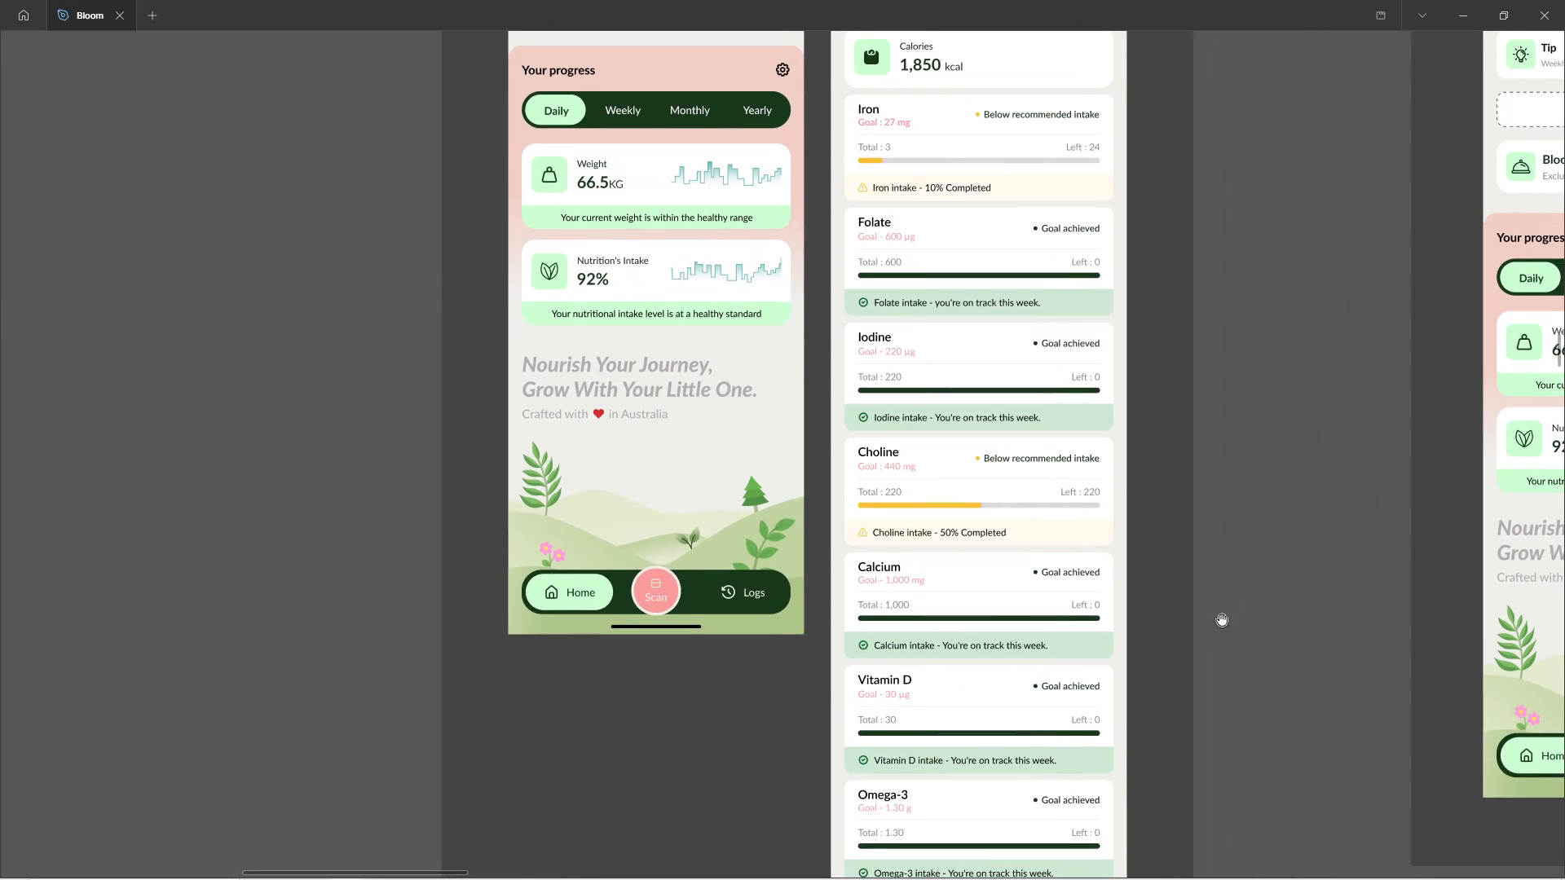
pyautogui.moveTo(1212, 640); pyautogui.dragTo(1257, 378)
pyautogui.moveTo(1358, 747); pyautogui.dragTo(1281, 351)
pyautogui.moveTo(1273, 630); pyautogui.dragTo(1272, 435)
pyautogui.moveTo(1264, 696); pyautogui.dragTo(1276, 475)
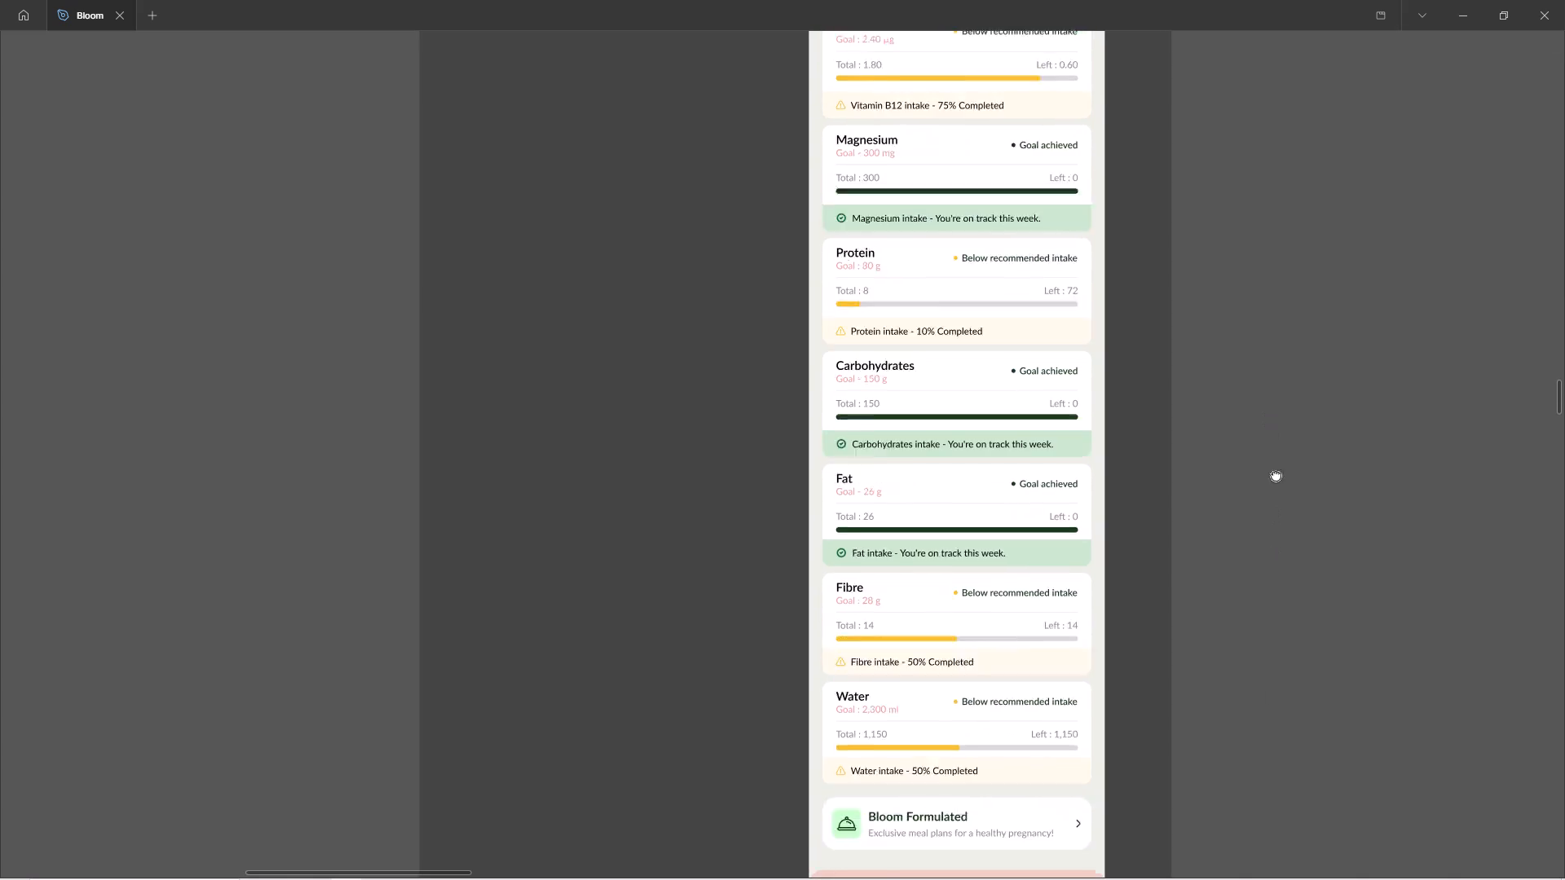
pyautogui.moveTo(1276, 475); pyautogui.dragTo(1276, 424)
pyautogui.click(1259, 616)
pyautogui.keyDown('ctrl'); pyautogui.scroll(5, 721, 569); pyautogui.keyUp('ctrl')
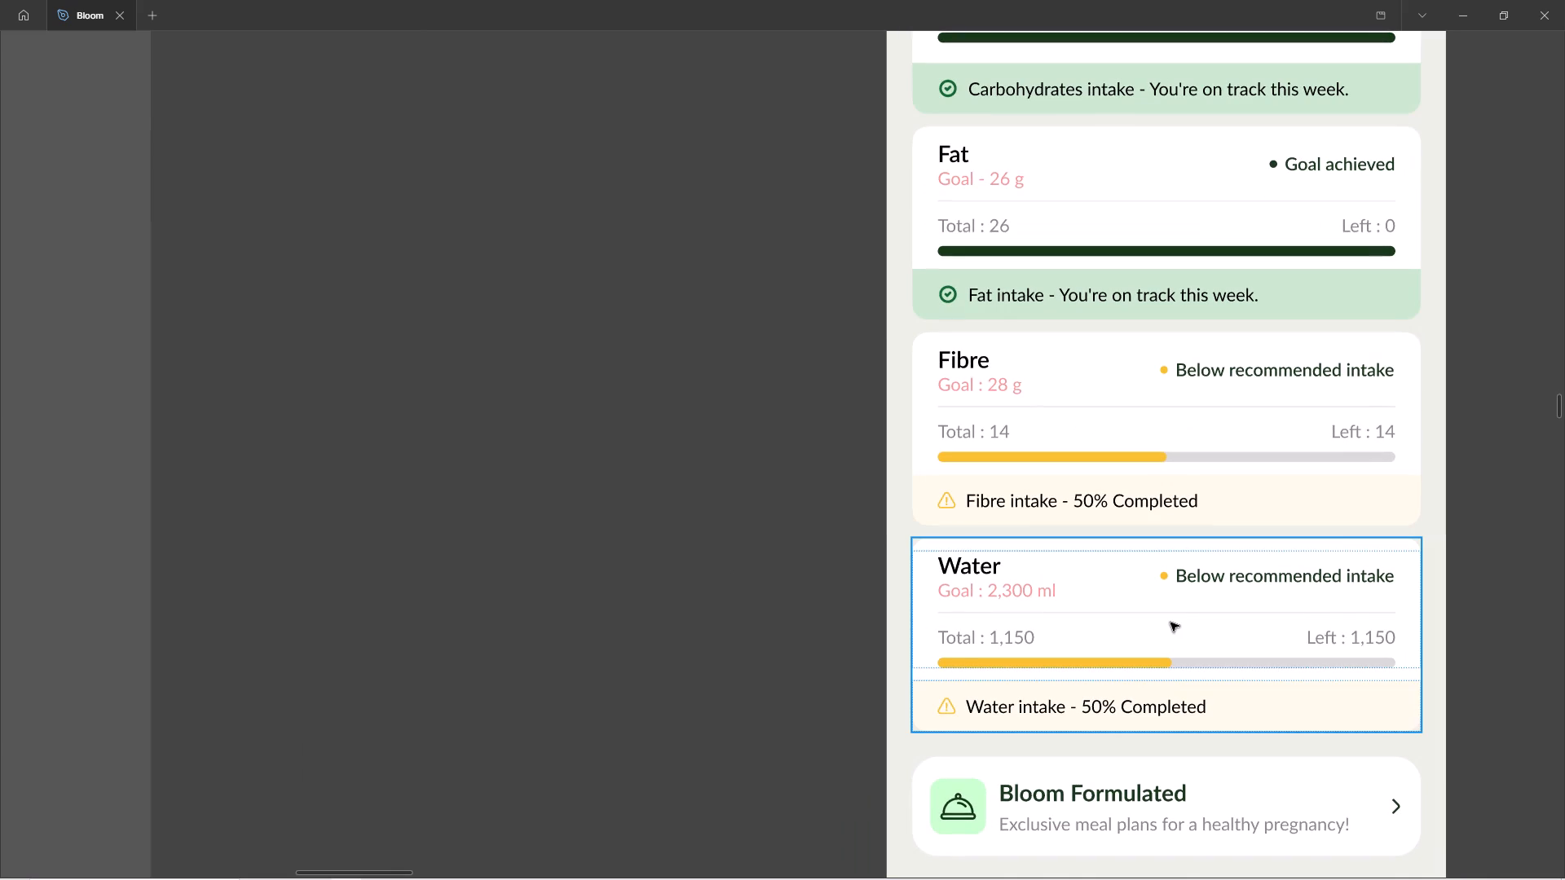
pyautogui.keyDown('ctrl'); pyautogui.scroll(-8, 1169, 622); pyautogui.keyUp('ctrl')
pyautogui.scroll(17, 1167, 648)
pyautogui.scroll(-1, 1167, 648)
pyautogui.scroll(7, 1167, 648)
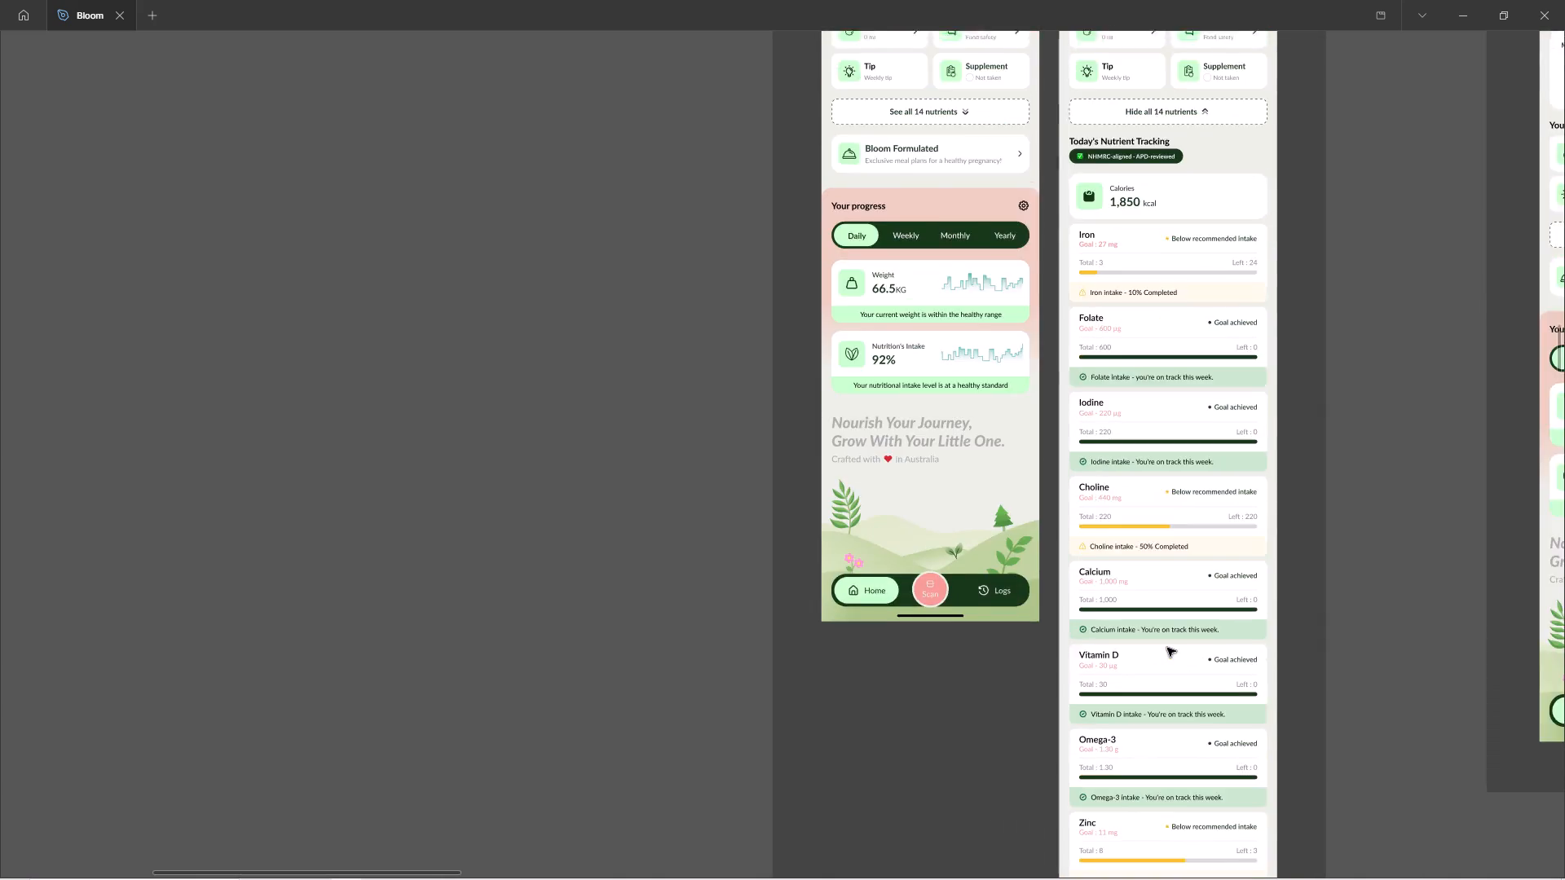
pyautogui.scroll(6, 1167, 648)
pyautogui.scroll(-1, 1167, 648)
pyautogui.scroll(1, 1167, 648)
pyautogui.scroll(9, 1227, 375)
pyautogui.keyDown('ctrl'); pyautogui.scroll(6, 1194, 461); pyautogui.keyUp('ctrl')
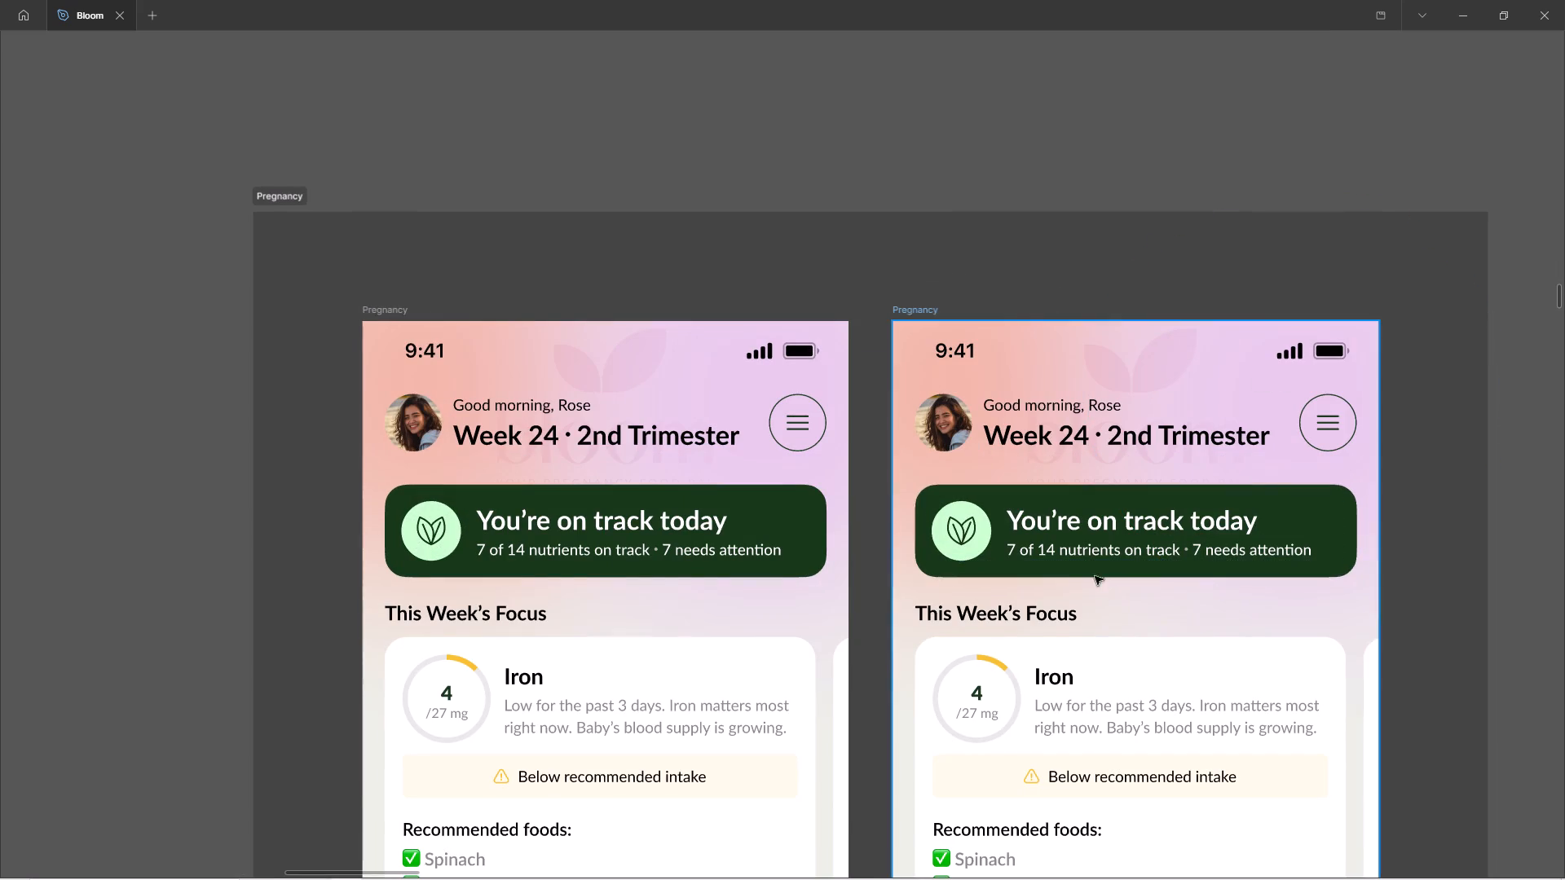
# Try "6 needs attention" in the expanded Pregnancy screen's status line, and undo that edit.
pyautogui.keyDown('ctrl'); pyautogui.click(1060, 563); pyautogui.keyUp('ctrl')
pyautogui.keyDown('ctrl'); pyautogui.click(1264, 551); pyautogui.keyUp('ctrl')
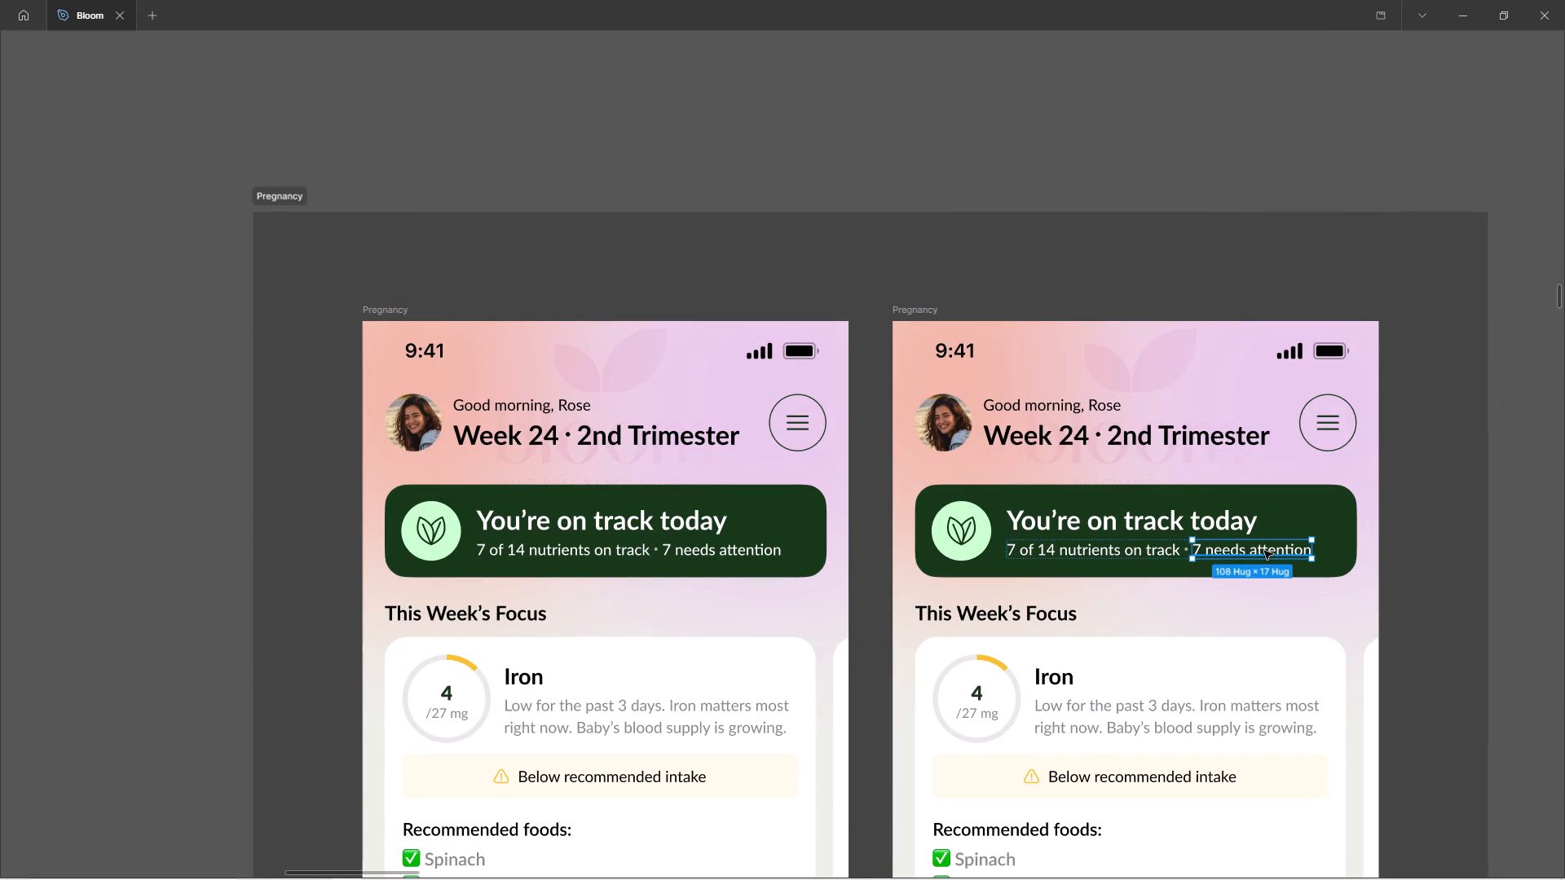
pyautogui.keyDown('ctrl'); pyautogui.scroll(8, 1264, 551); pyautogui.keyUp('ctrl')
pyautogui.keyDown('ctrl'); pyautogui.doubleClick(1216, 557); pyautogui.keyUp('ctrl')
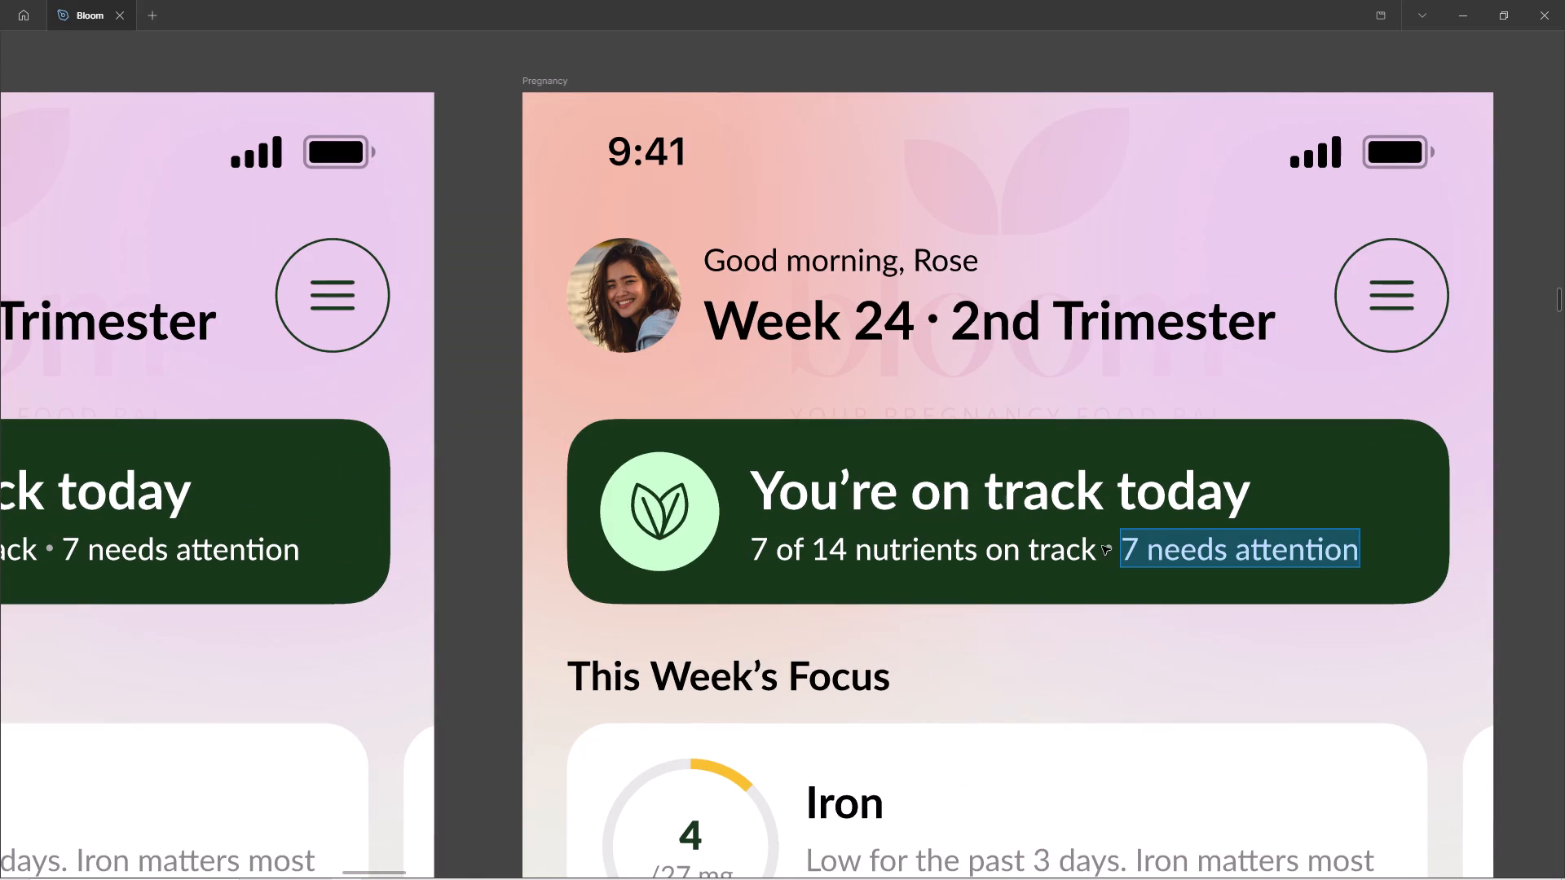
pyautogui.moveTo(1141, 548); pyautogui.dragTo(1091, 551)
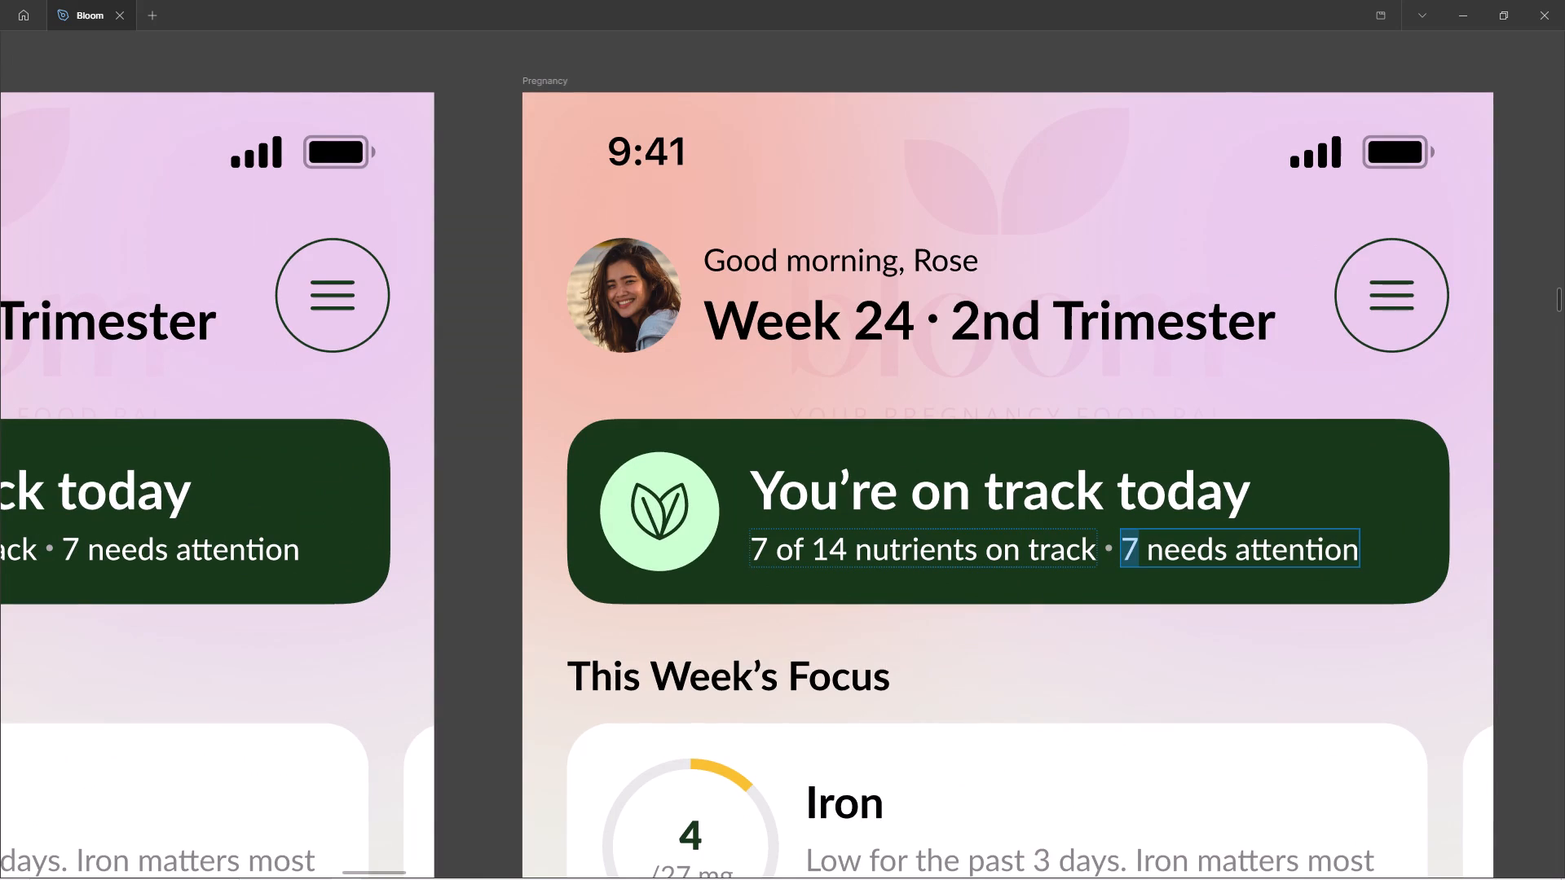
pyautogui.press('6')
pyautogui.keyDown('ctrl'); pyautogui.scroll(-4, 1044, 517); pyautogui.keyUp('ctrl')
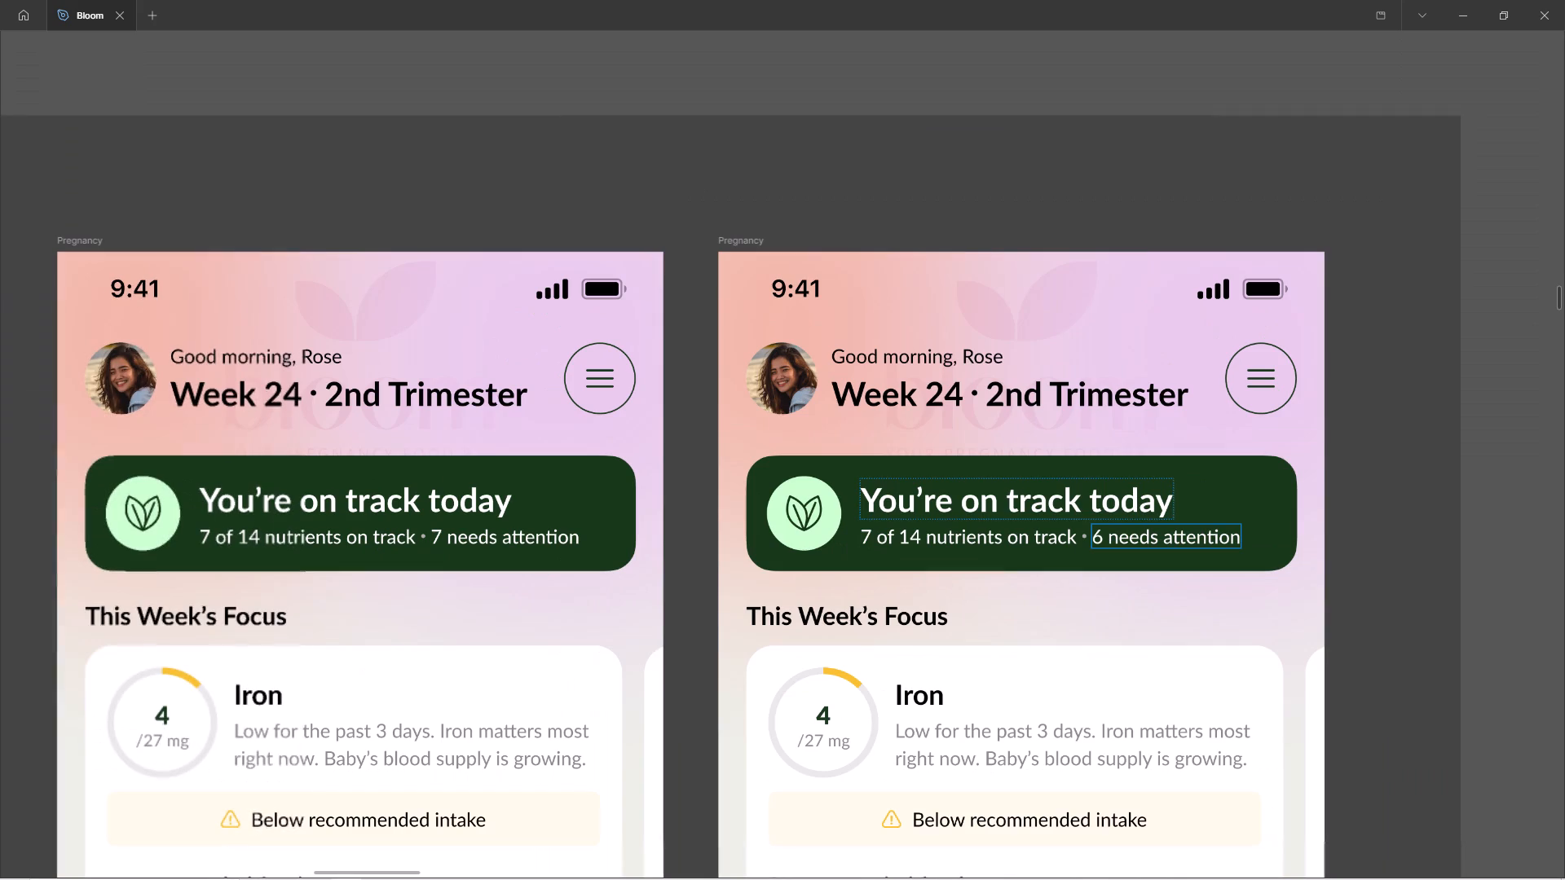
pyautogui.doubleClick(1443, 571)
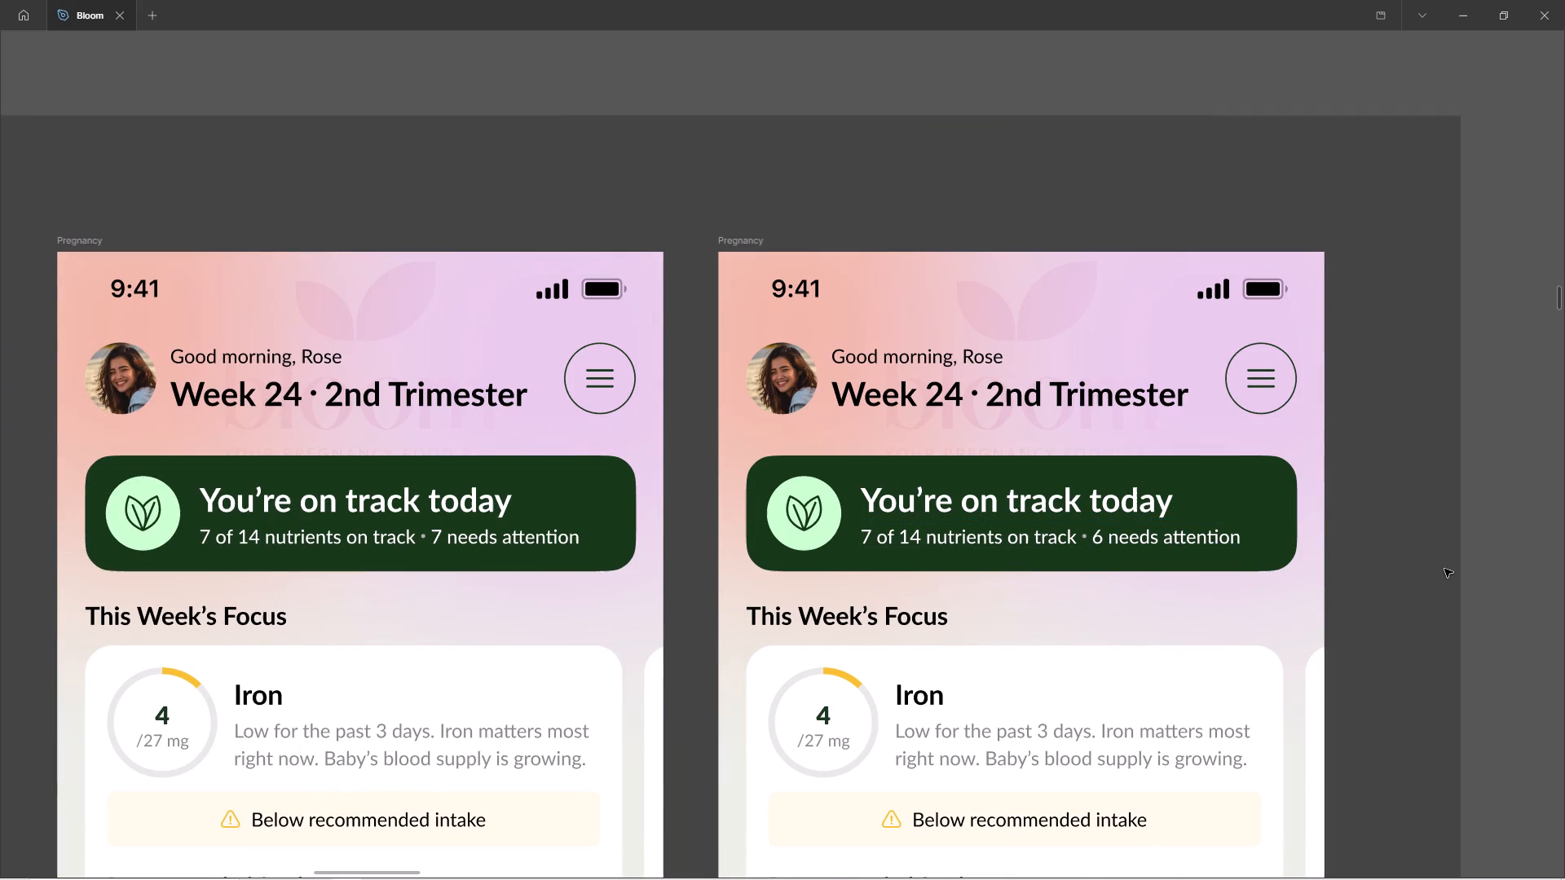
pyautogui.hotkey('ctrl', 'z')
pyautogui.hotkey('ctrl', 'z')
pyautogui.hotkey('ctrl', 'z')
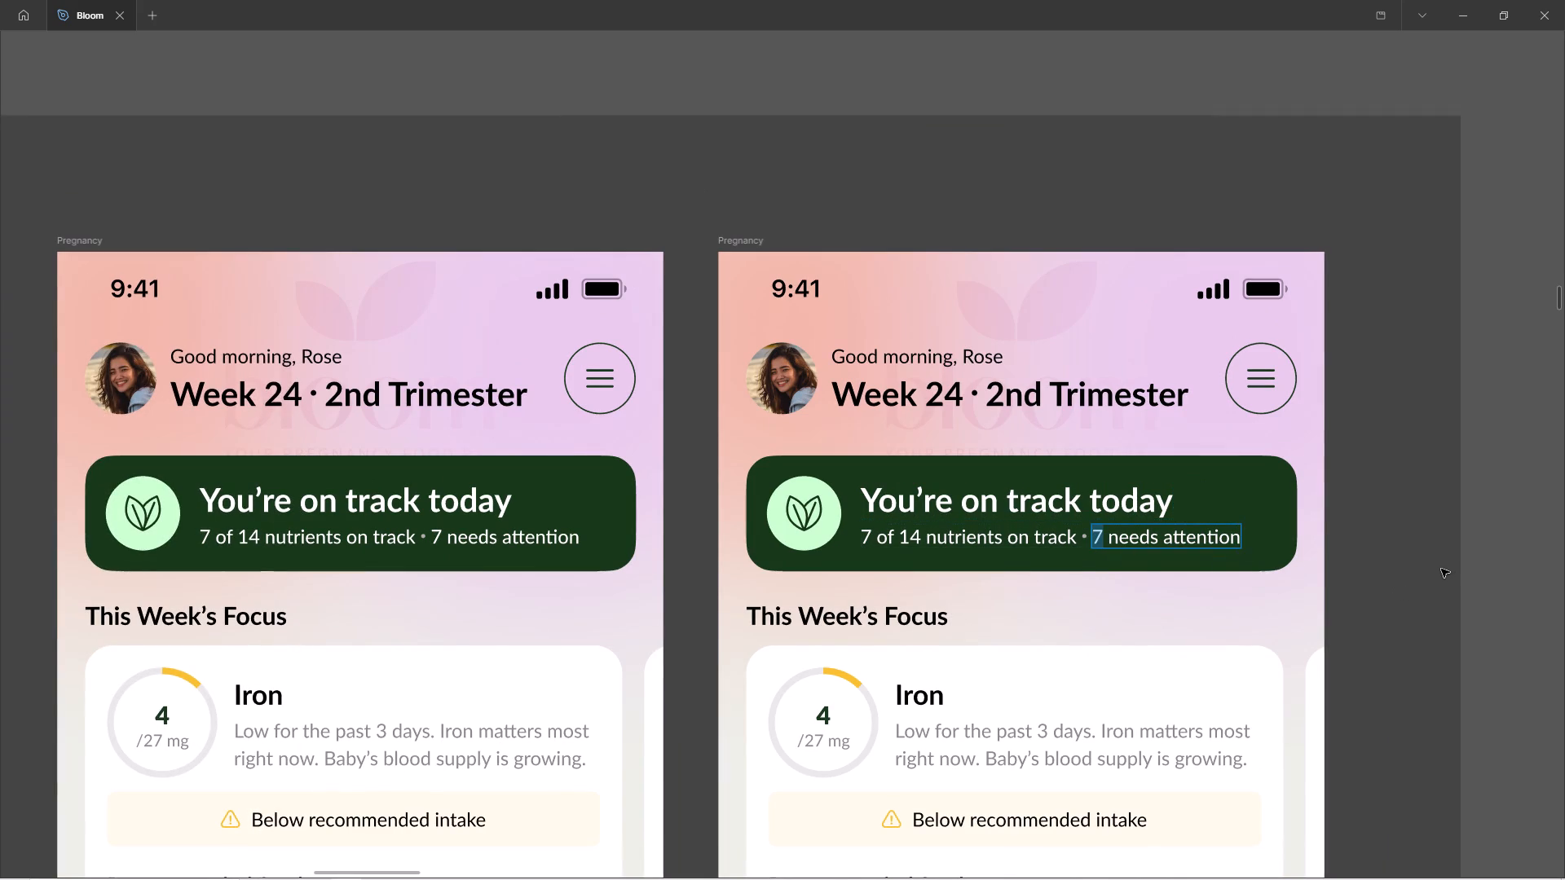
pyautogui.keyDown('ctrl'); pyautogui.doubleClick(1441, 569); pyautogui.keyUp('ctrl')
# Switch to Basecamp in Chrome and compare the "Home for each stage" feedback with the Pregnancy status line in Figma.
pyautogui.hotkey('alt', 'Tab')
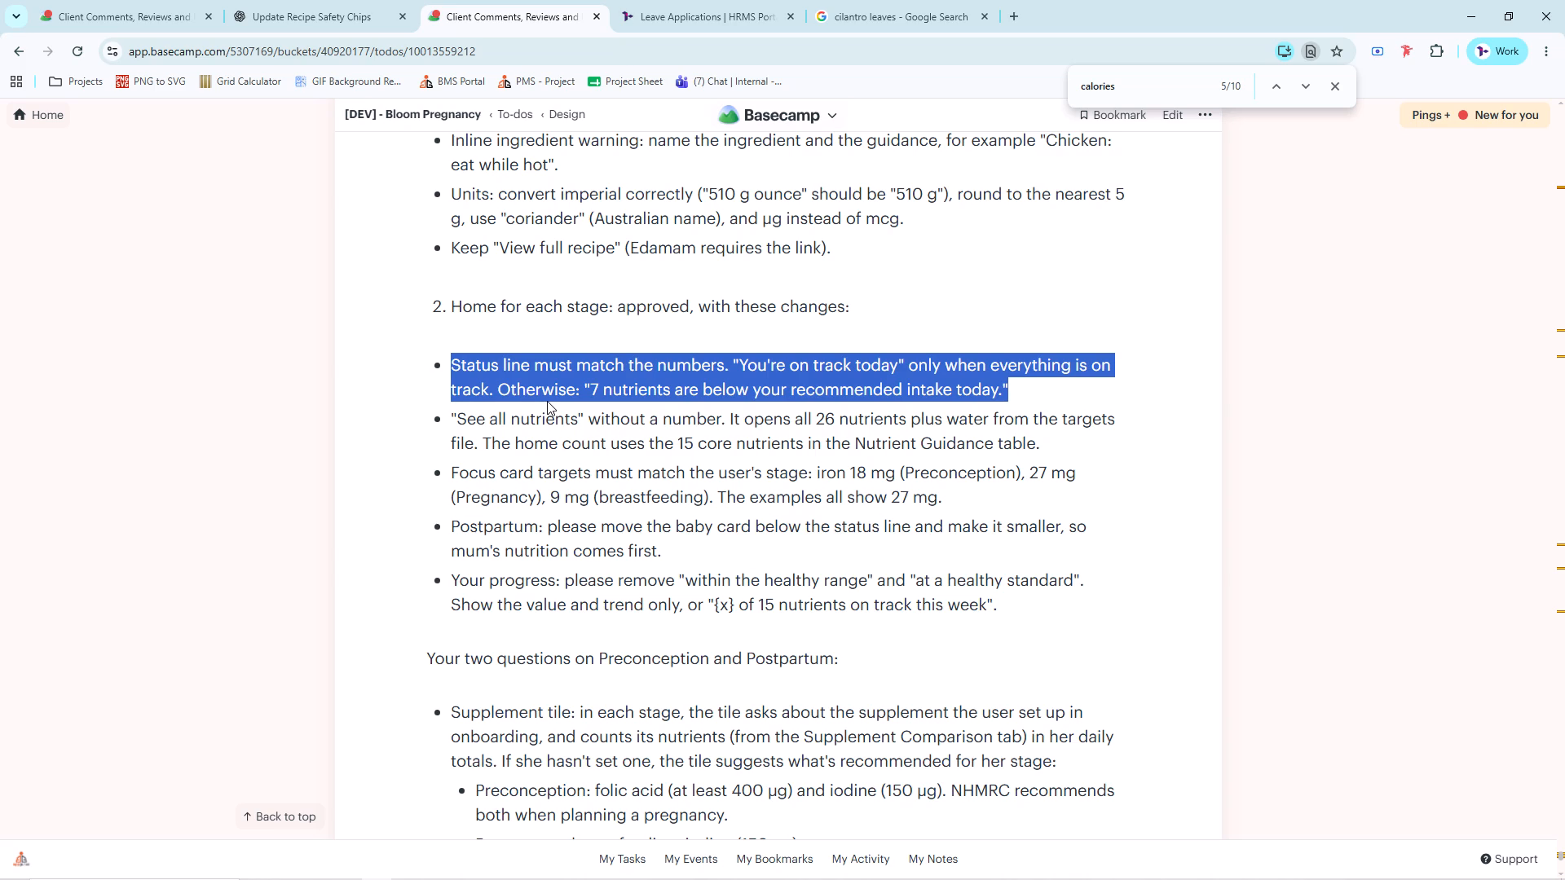
pyautogui.hotkey('alt', 'Tab')
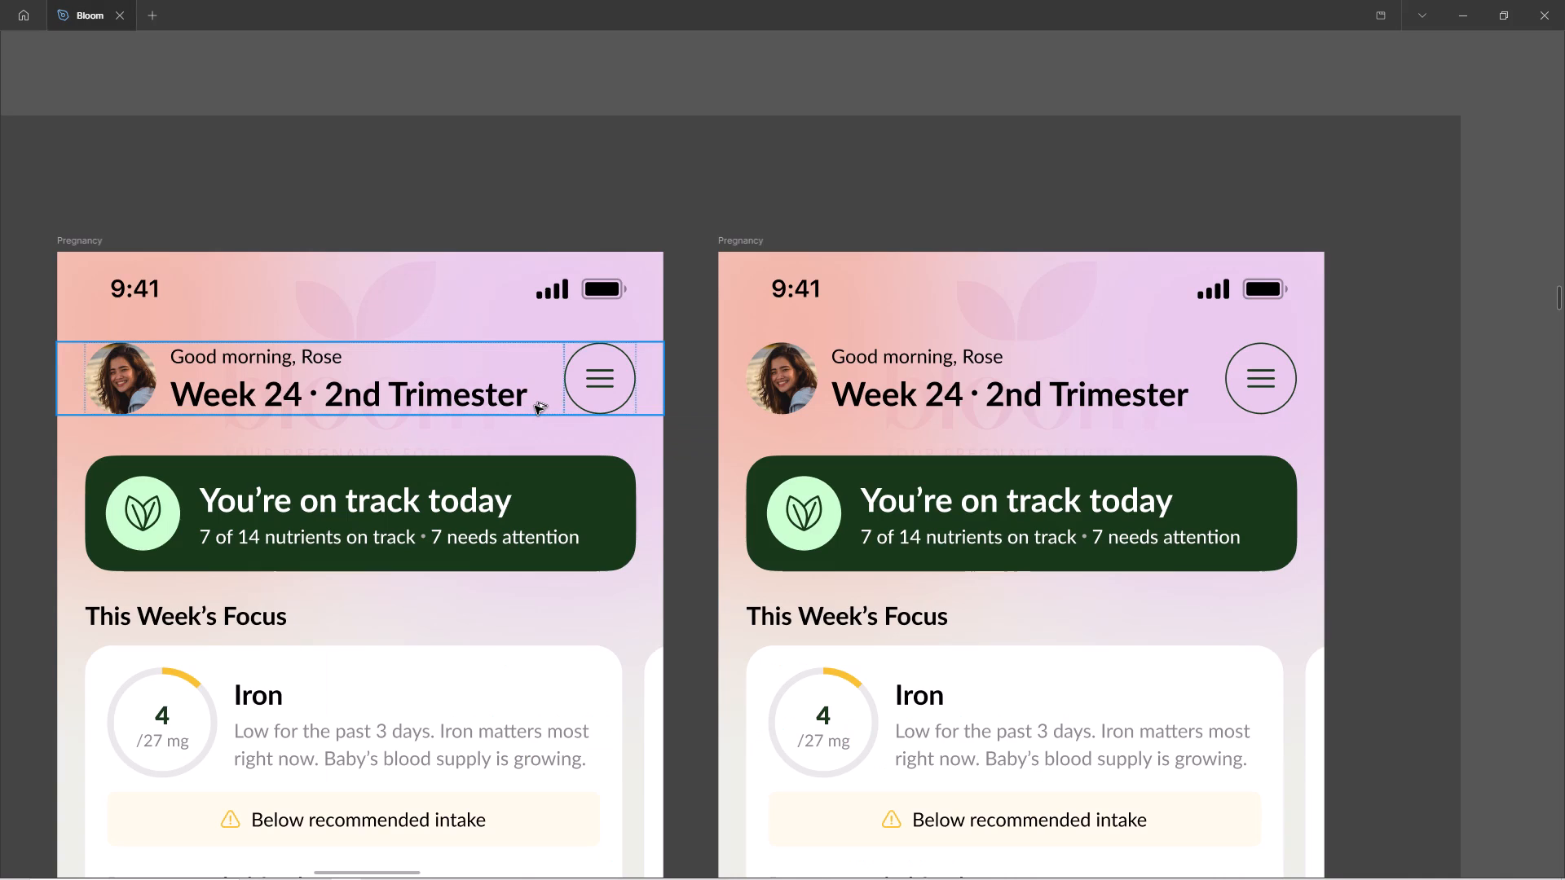
pyautogui.hotkey('alt', 'Tab')
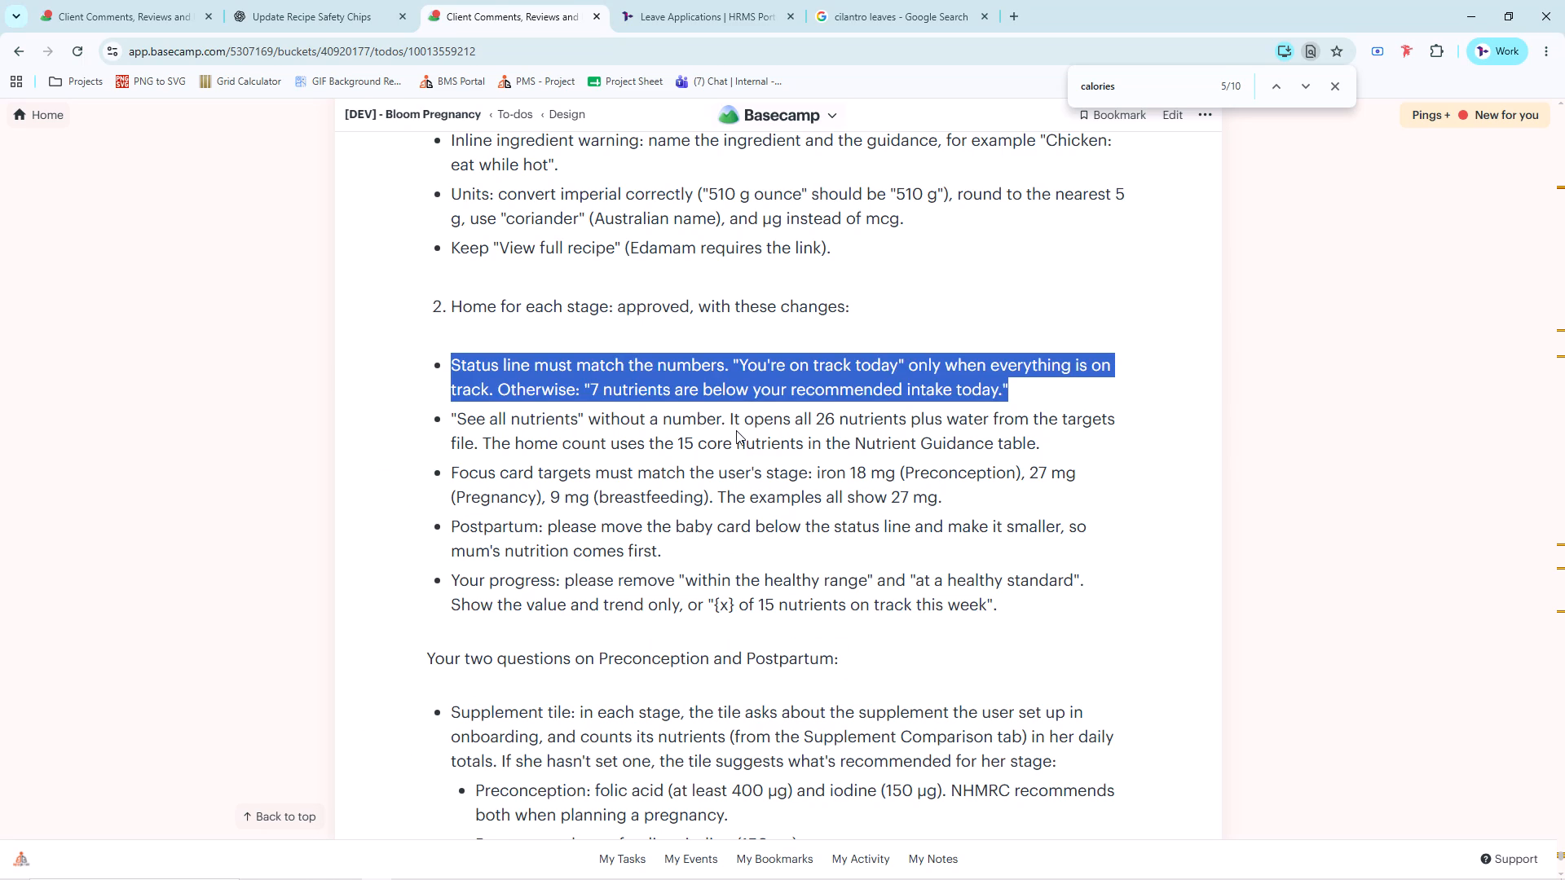
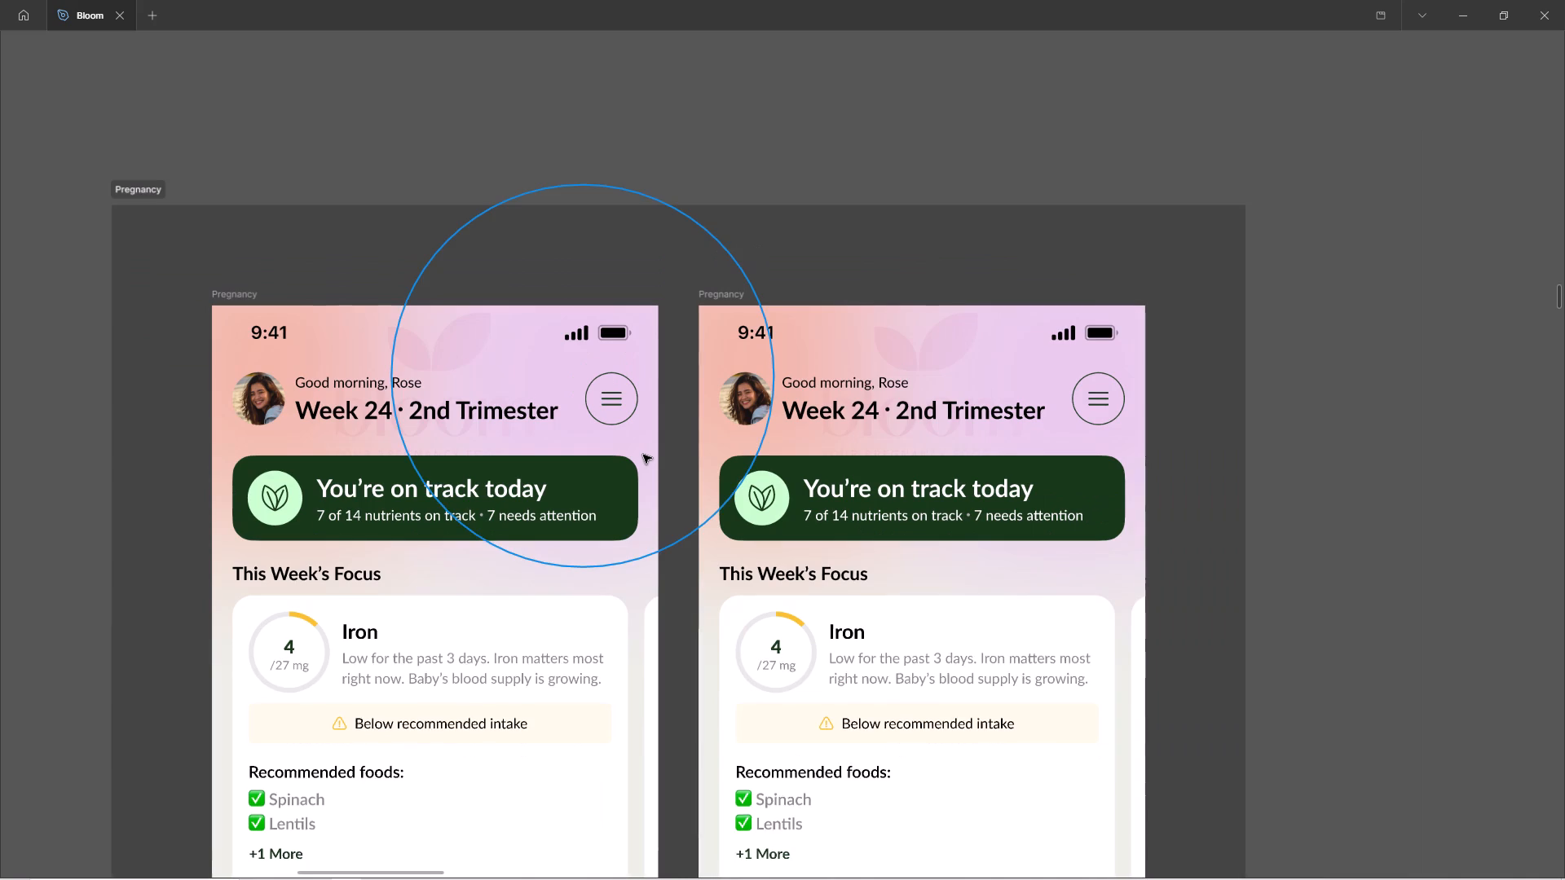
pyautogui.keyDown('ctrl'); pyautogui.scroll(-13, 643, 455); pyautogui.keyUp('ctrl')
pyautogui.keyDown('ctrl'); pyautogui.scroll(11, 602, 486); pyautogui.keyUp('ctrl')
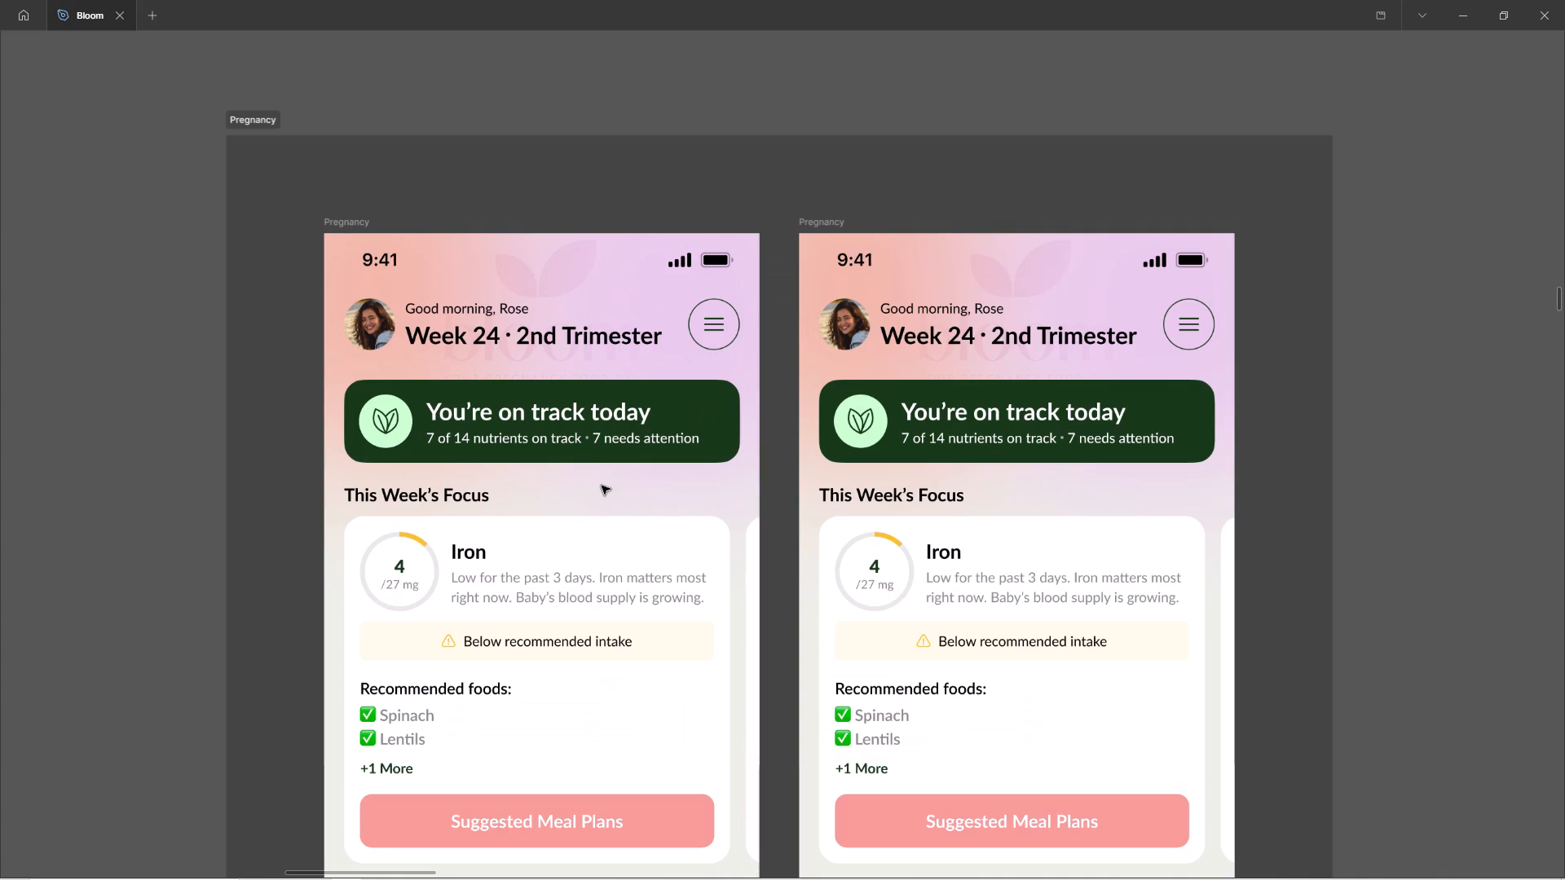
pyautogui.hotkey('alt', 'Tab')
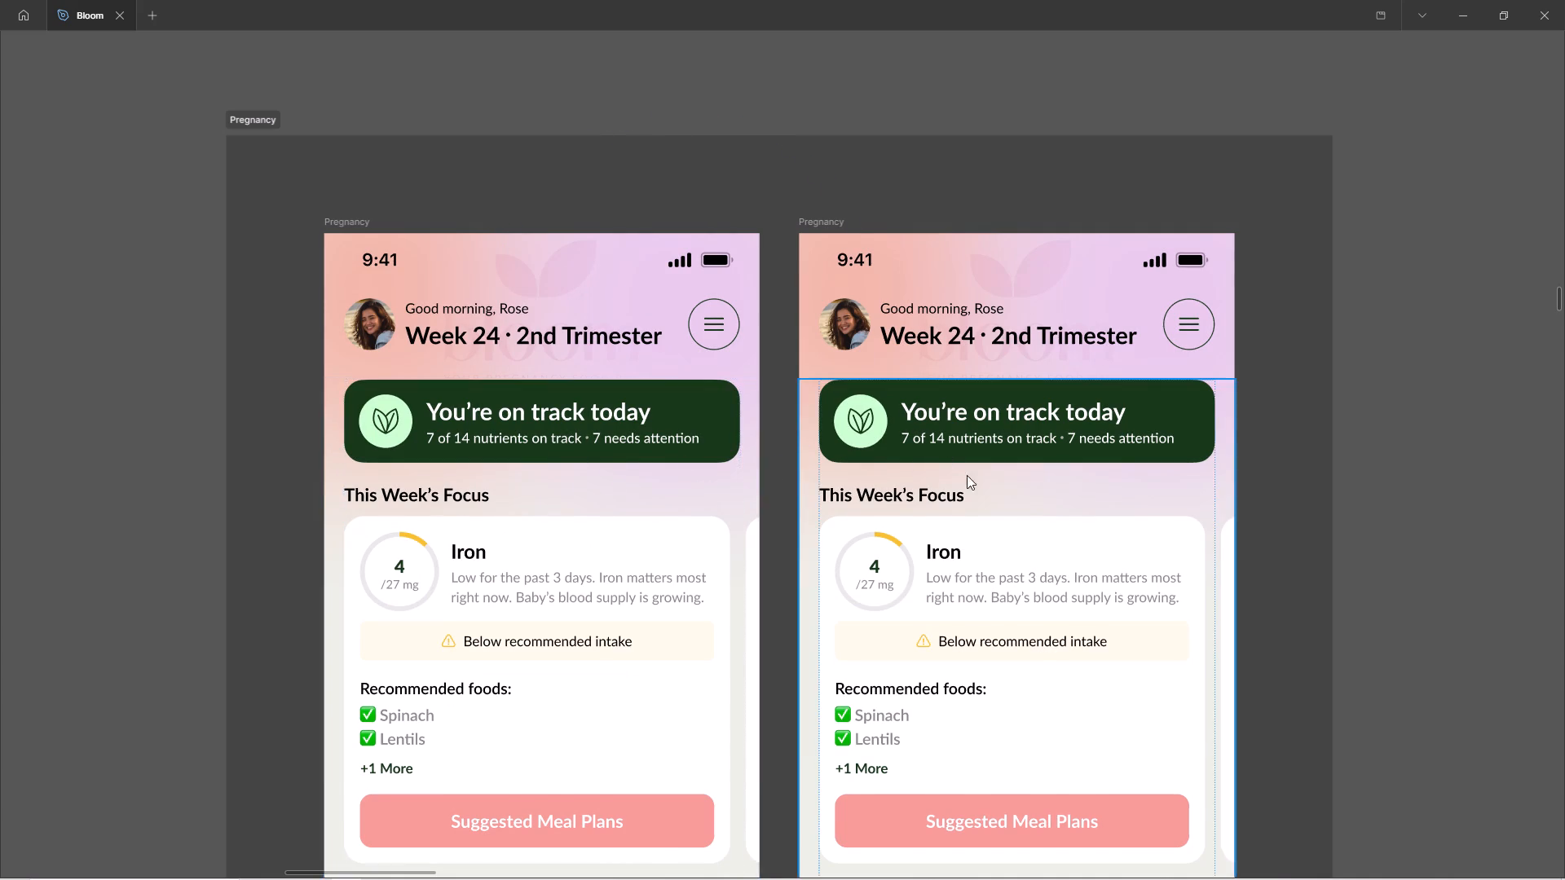
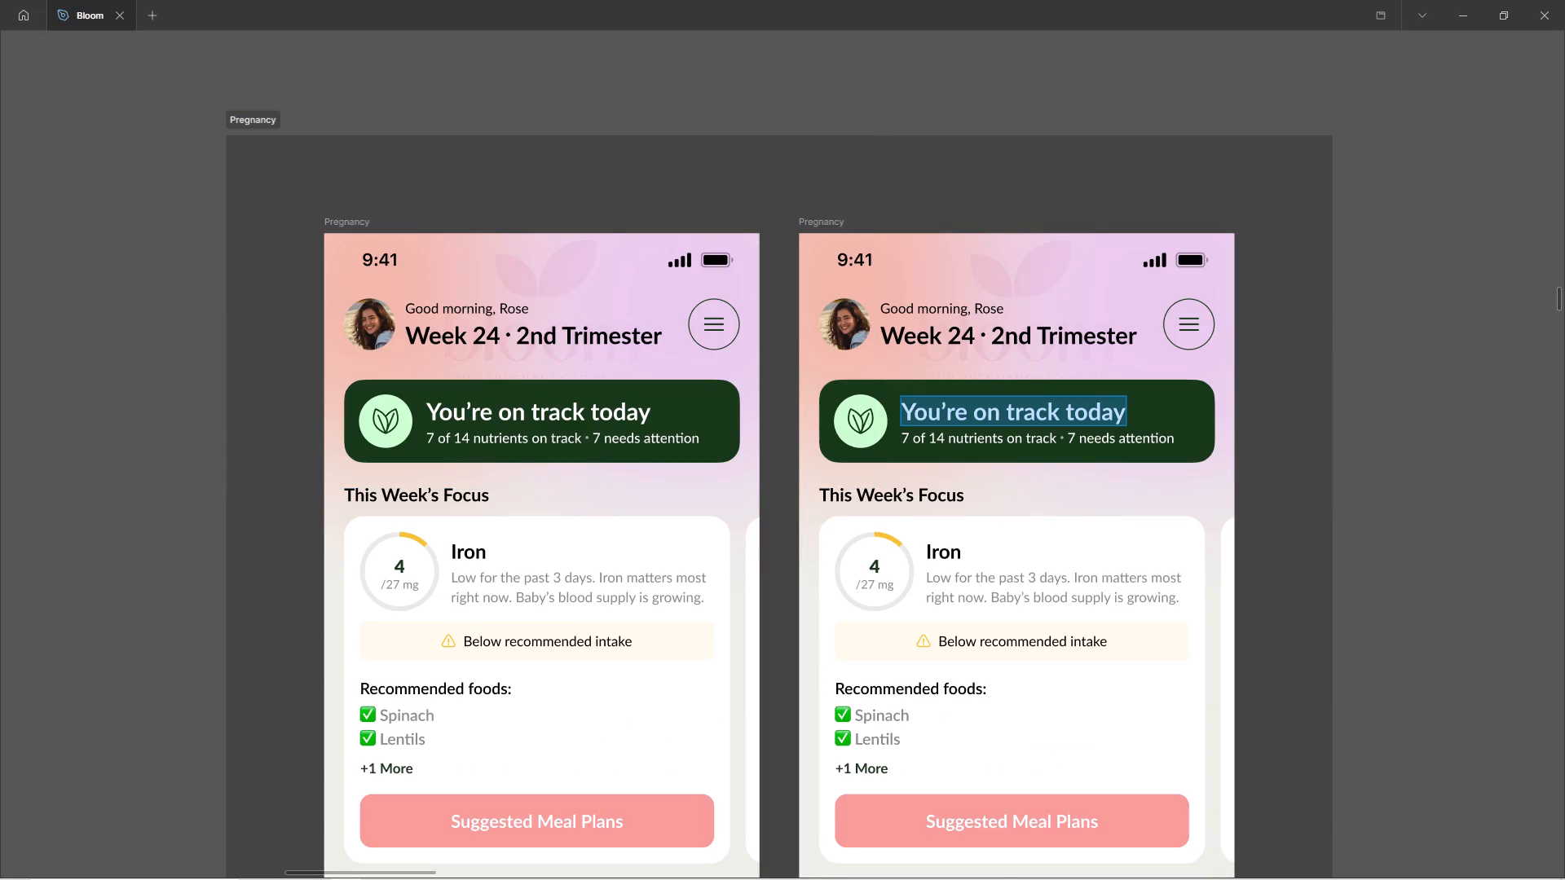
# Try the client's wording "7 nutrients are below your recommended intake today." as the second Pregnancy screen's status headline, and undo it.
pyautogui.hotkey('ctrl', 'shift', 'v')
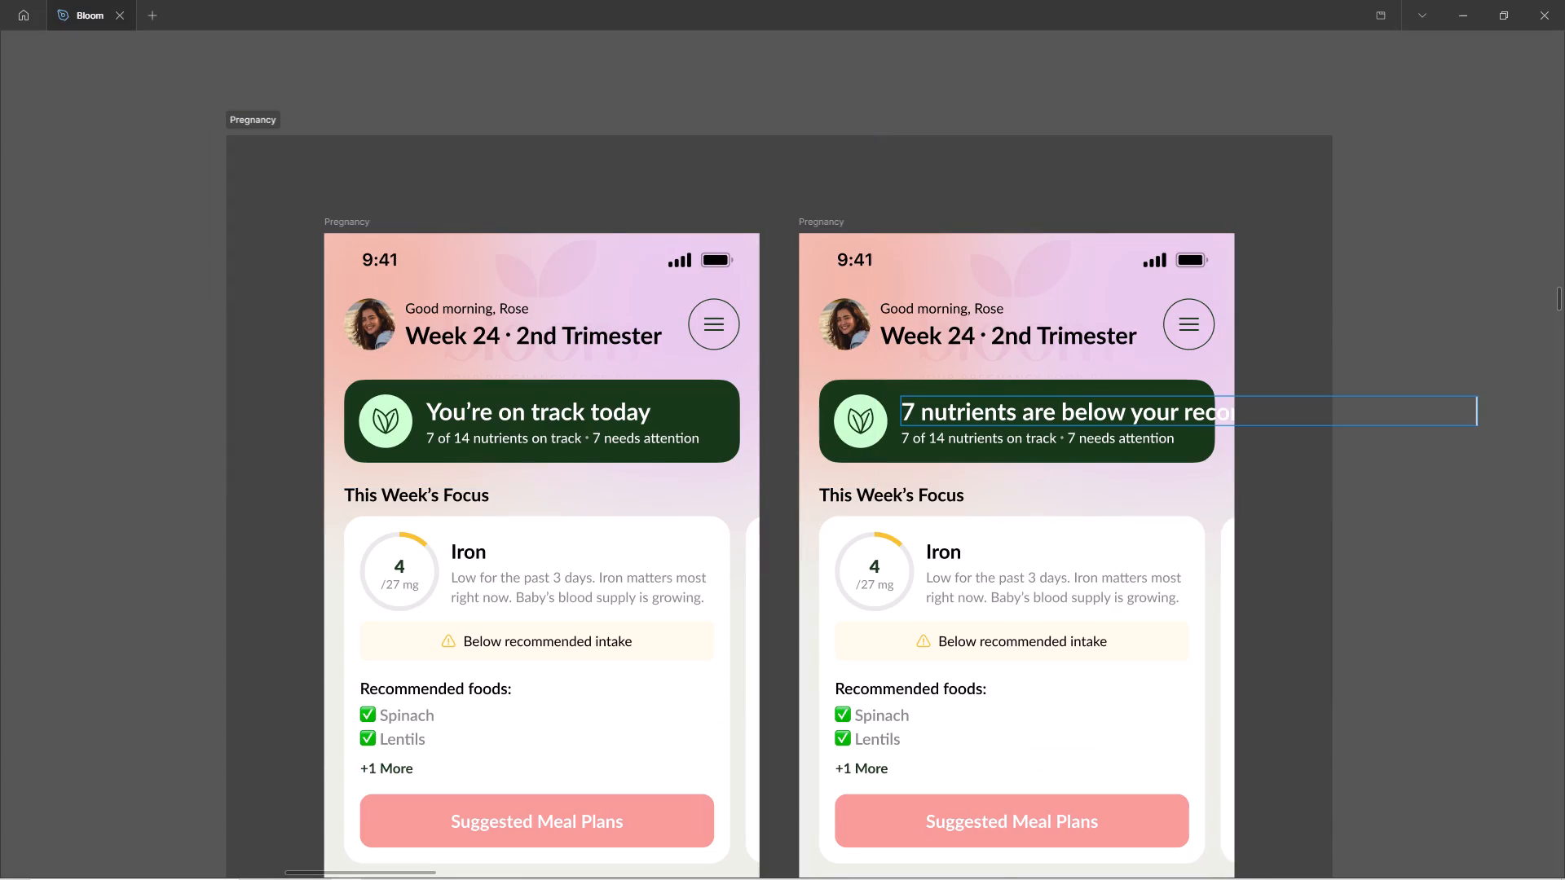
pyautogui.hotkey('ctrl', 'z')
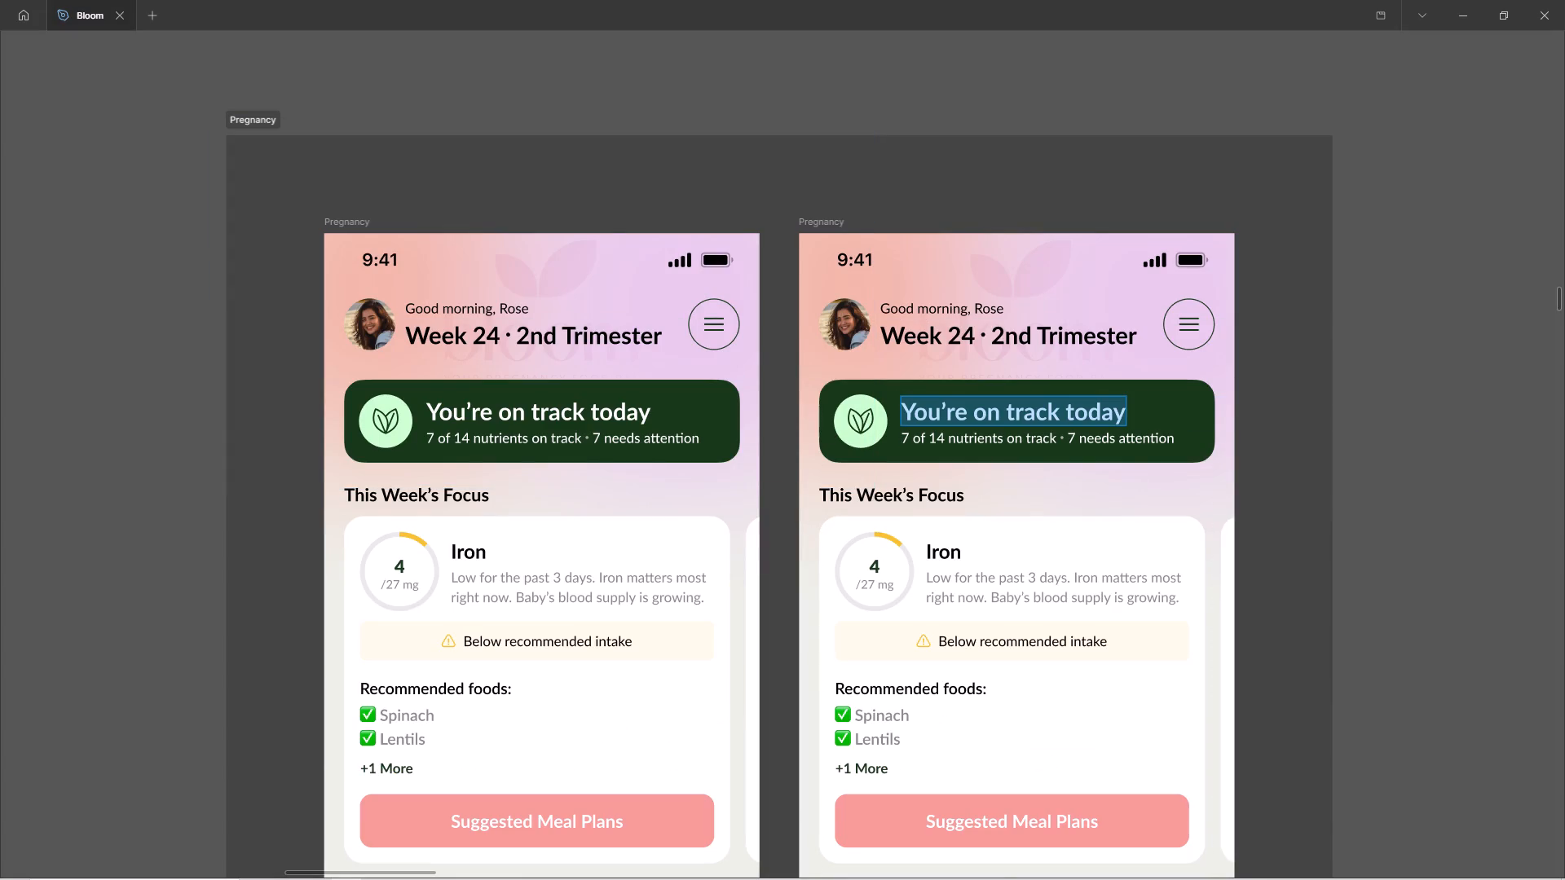
# Copy "7 nutrients are below your recommended intake today." from the Basecamp feedback into a new message in the ChatGPT conversation.
pyautogui.hotkey('alt', 'Tab')
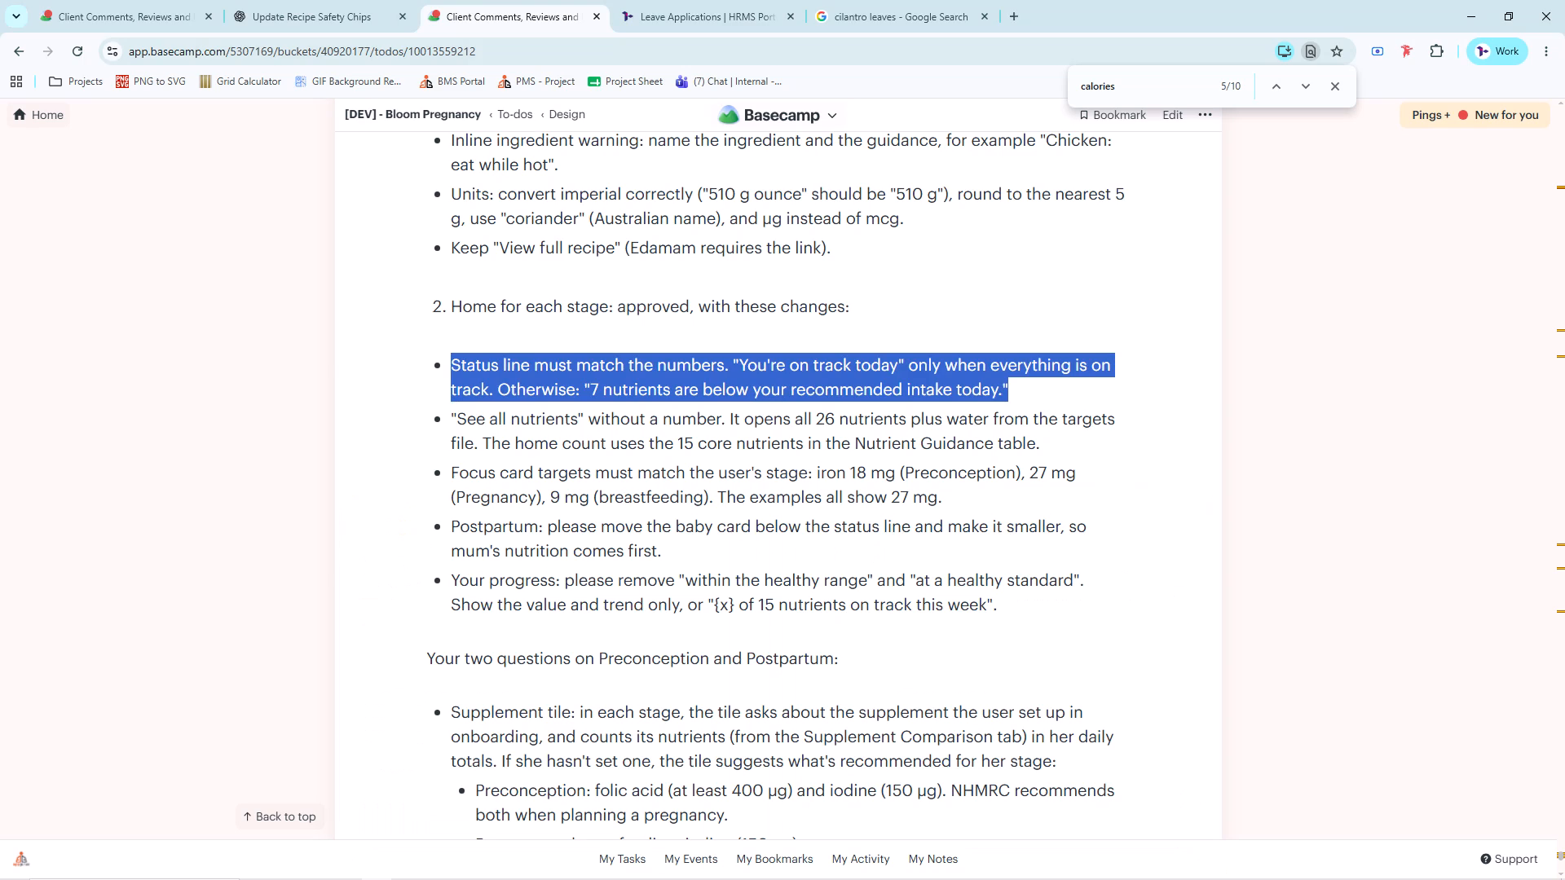
pyautogui.click(1003, 395)
pyautogui.moveTo(1001, 395); pyautogui.dragTo(595, 392)
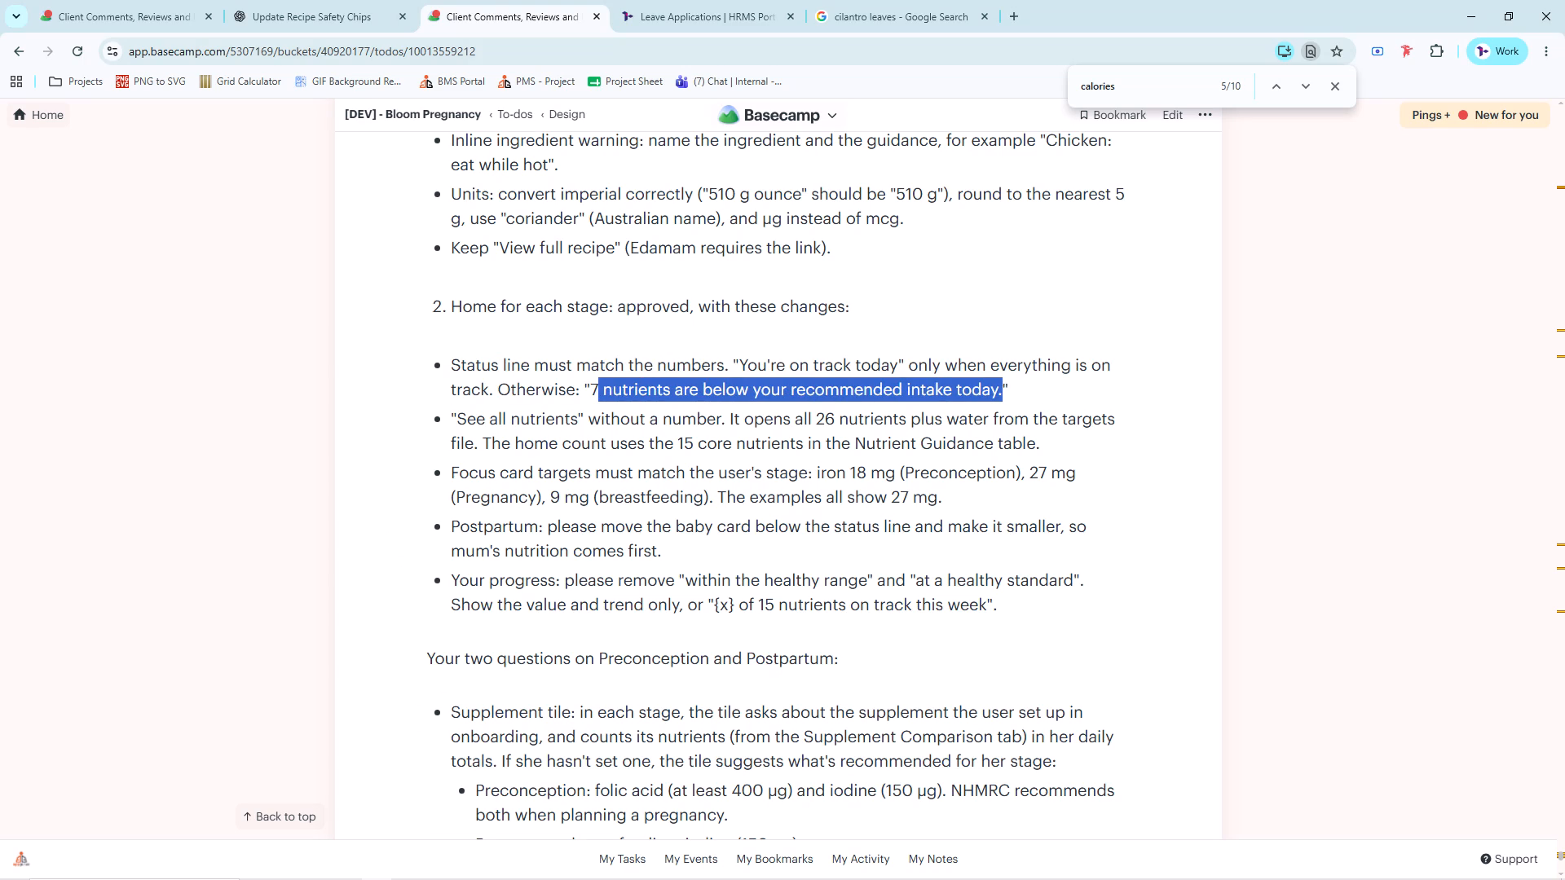
pyautogui.moveTo(595, 392); pyautogui.dragTo(589, 392)
pyautogui.hotkey('ctrl', 'c')
pyautogui.click(287, 9)
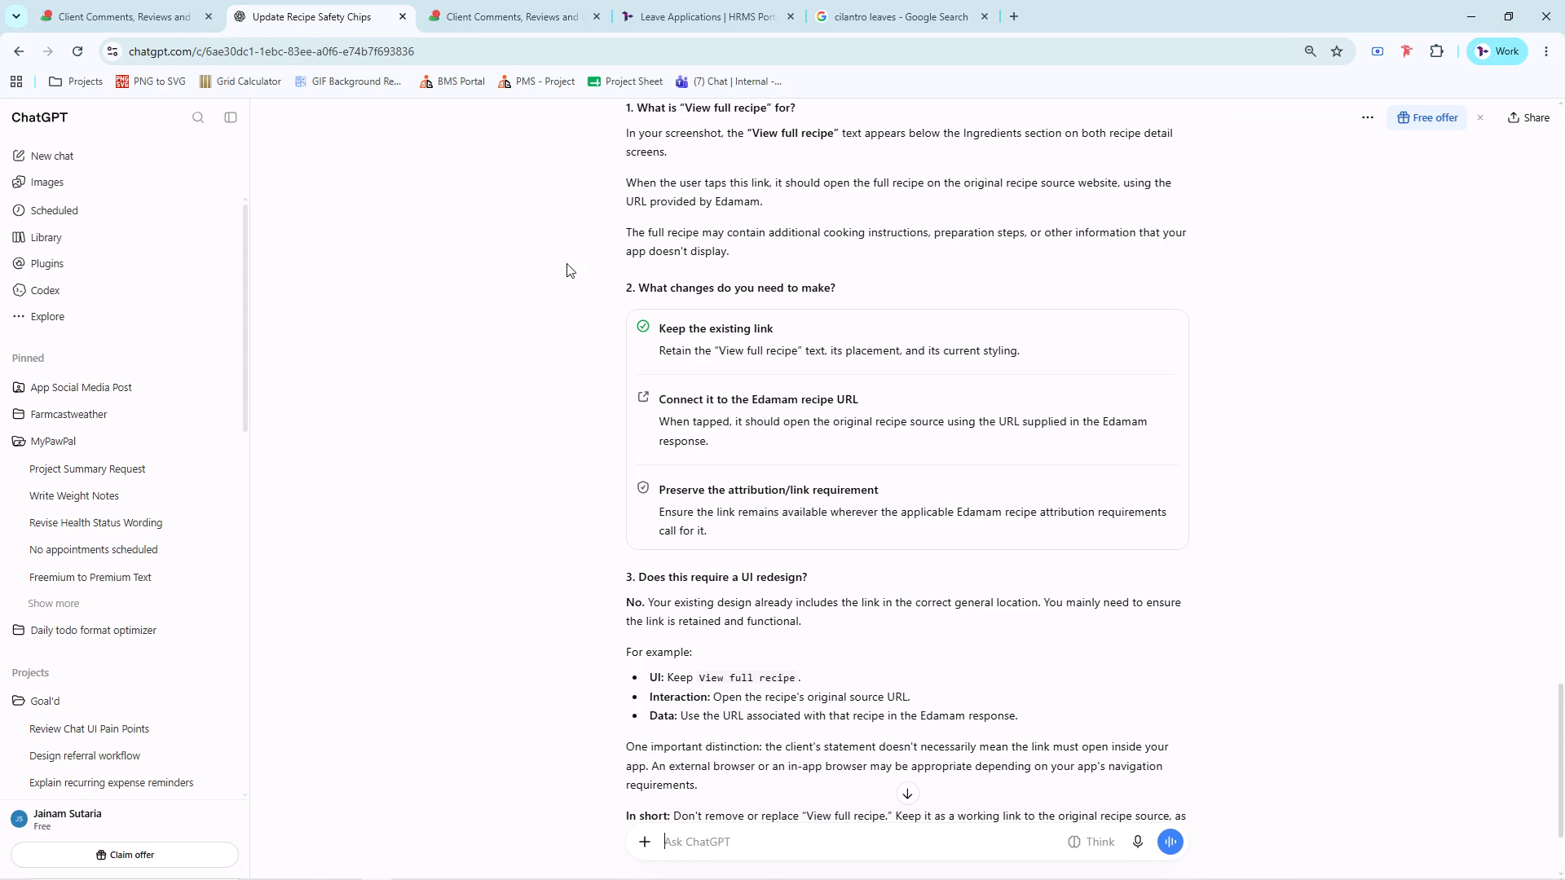
pyautogui.click(748, 843)
pyautogui.hotkey('ctrl', 'v')
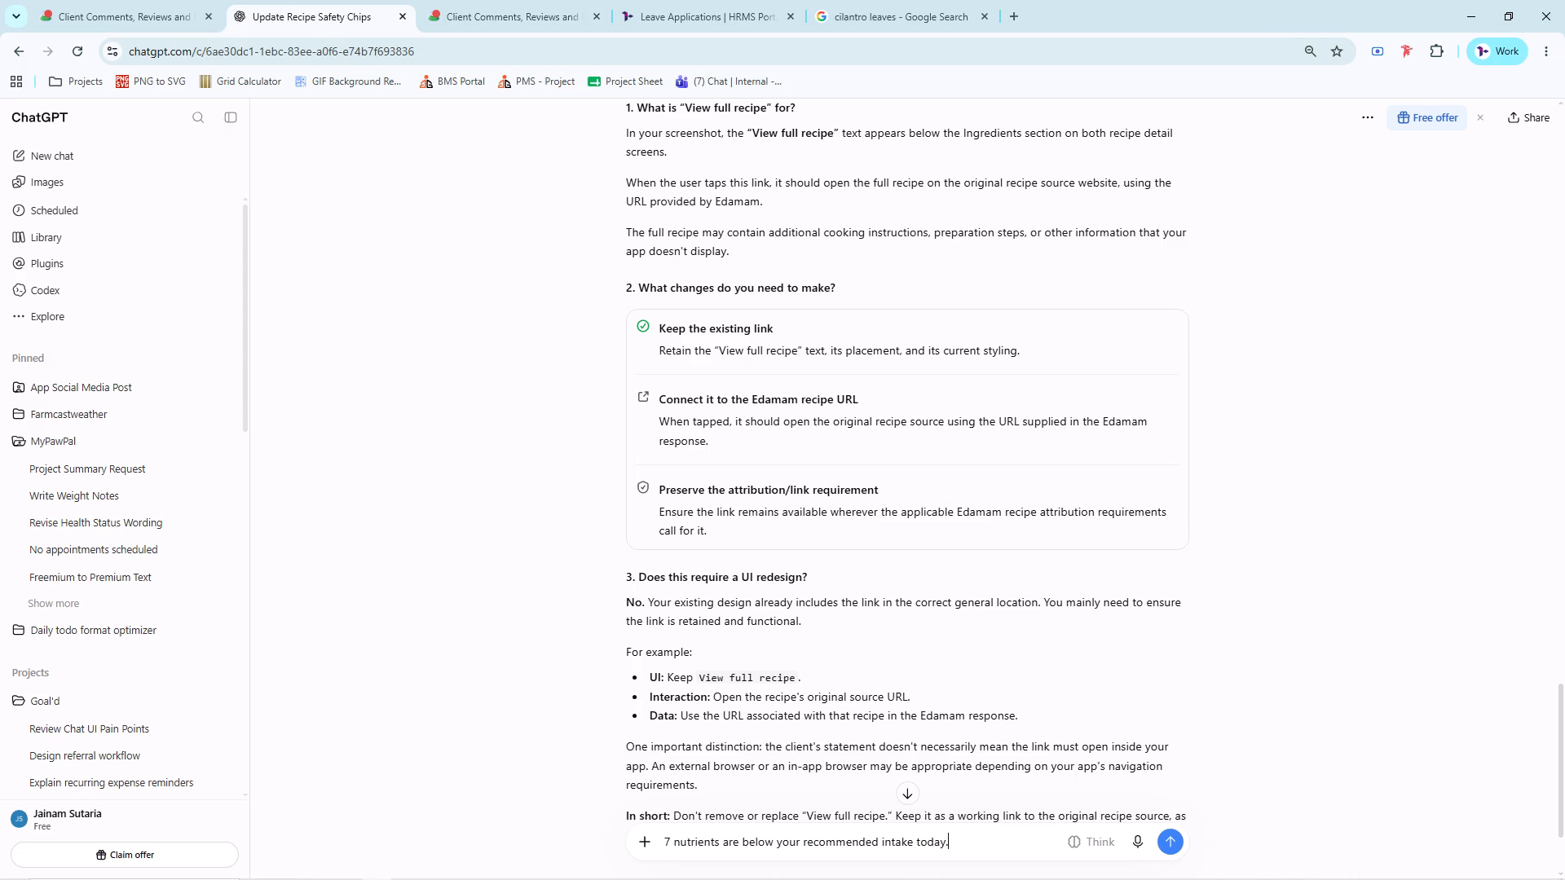
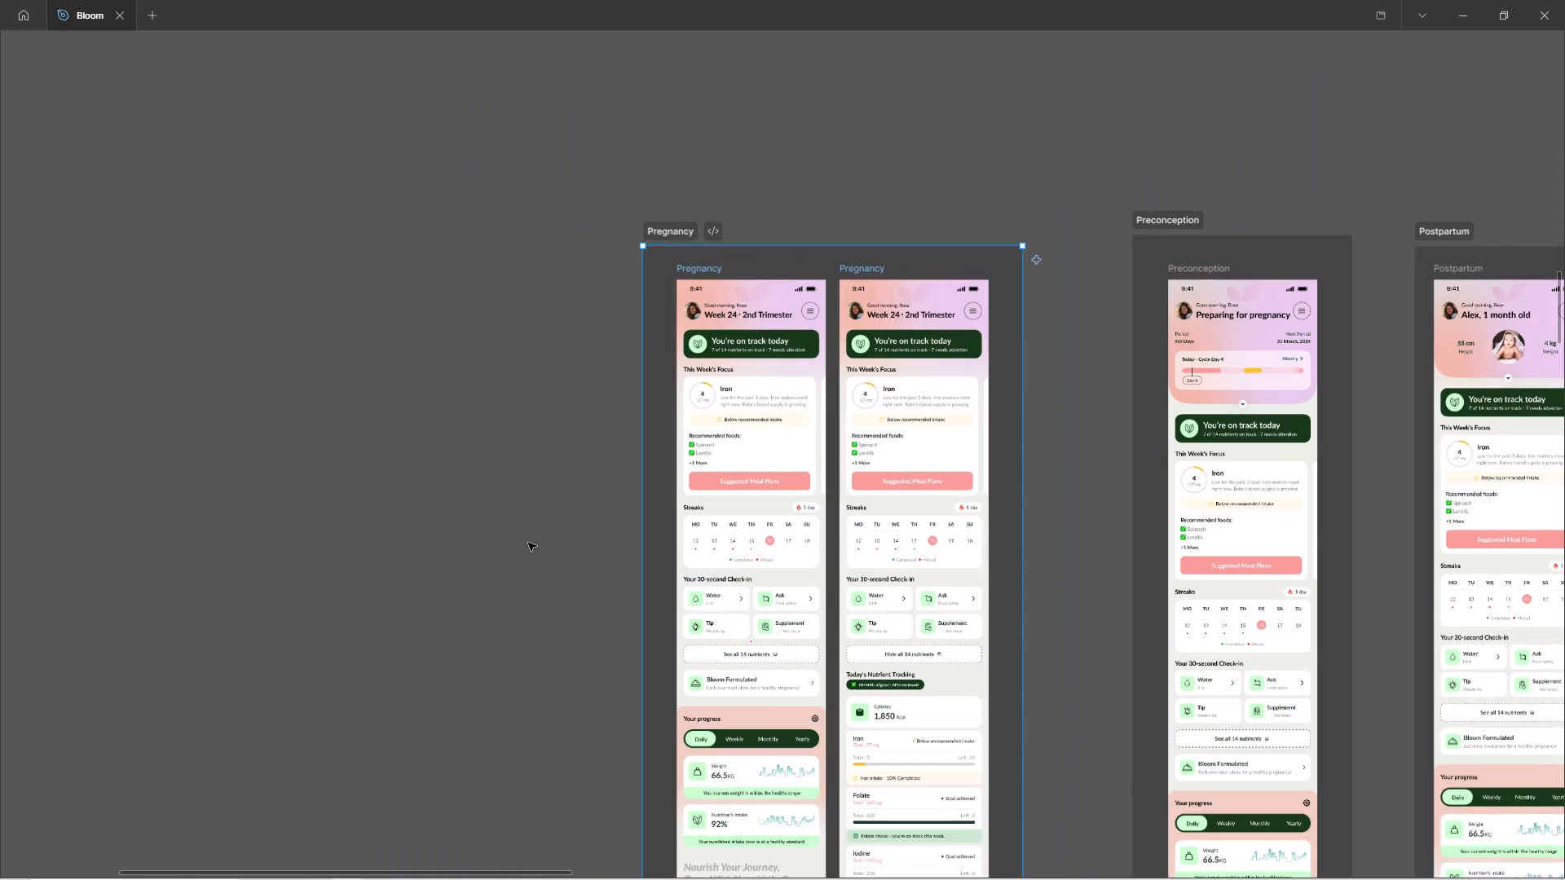
pyautogui.keyDown('ctrl'); pyautogui.scroll(7, 690, 778); pyautogui.keyUp('ctrl')
pyautogui.hotkey('alt', 'Tab')
pyautogui.hotkey('alt', 'Tab')
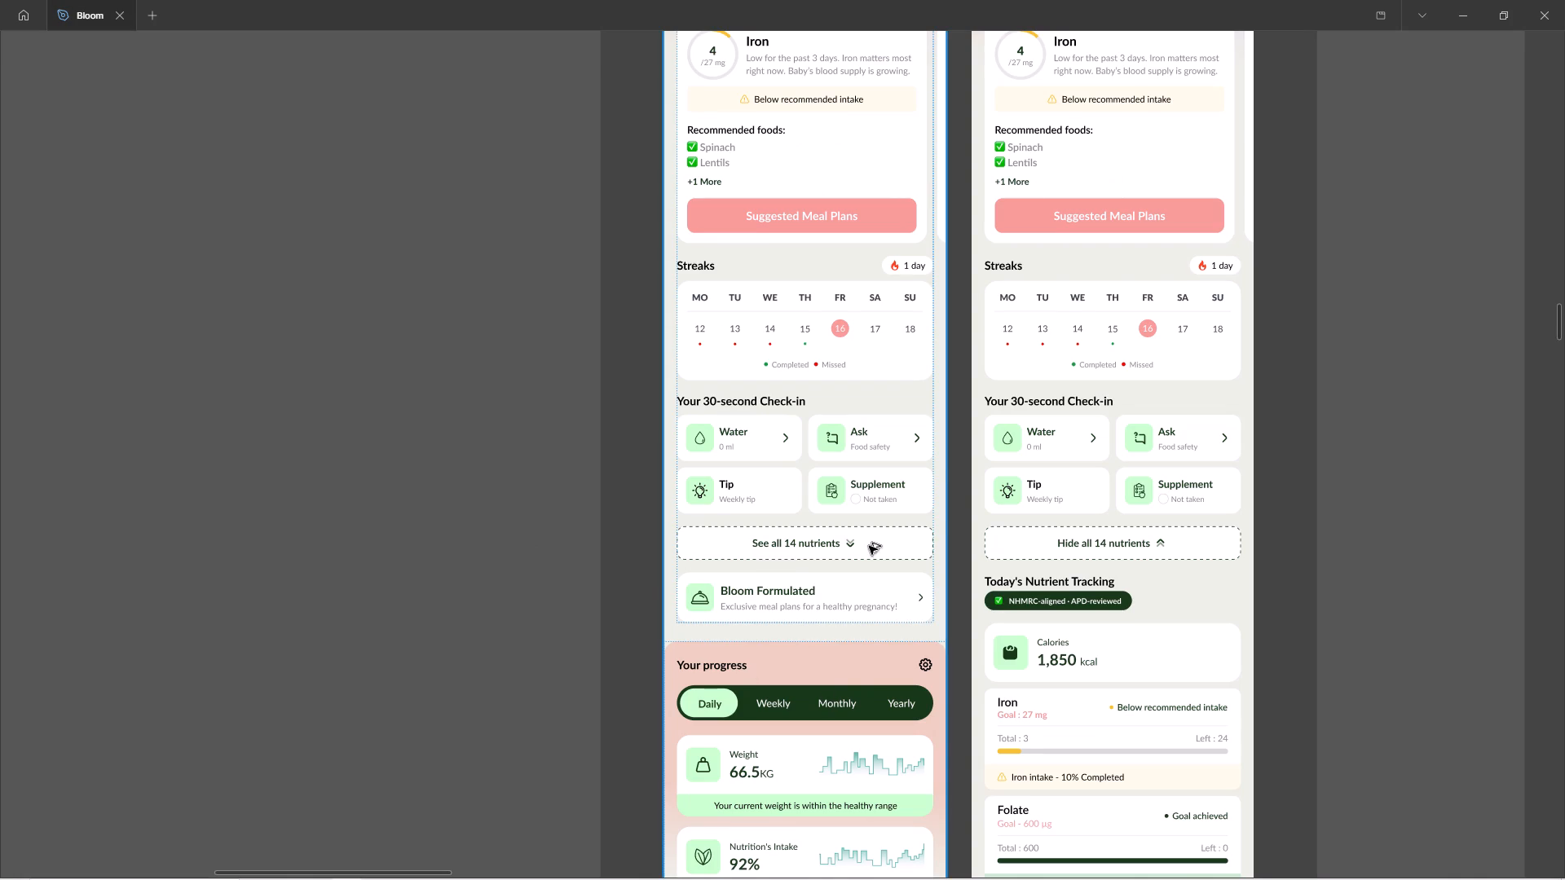
pyautogui.hotkey('alt', 'Tab')
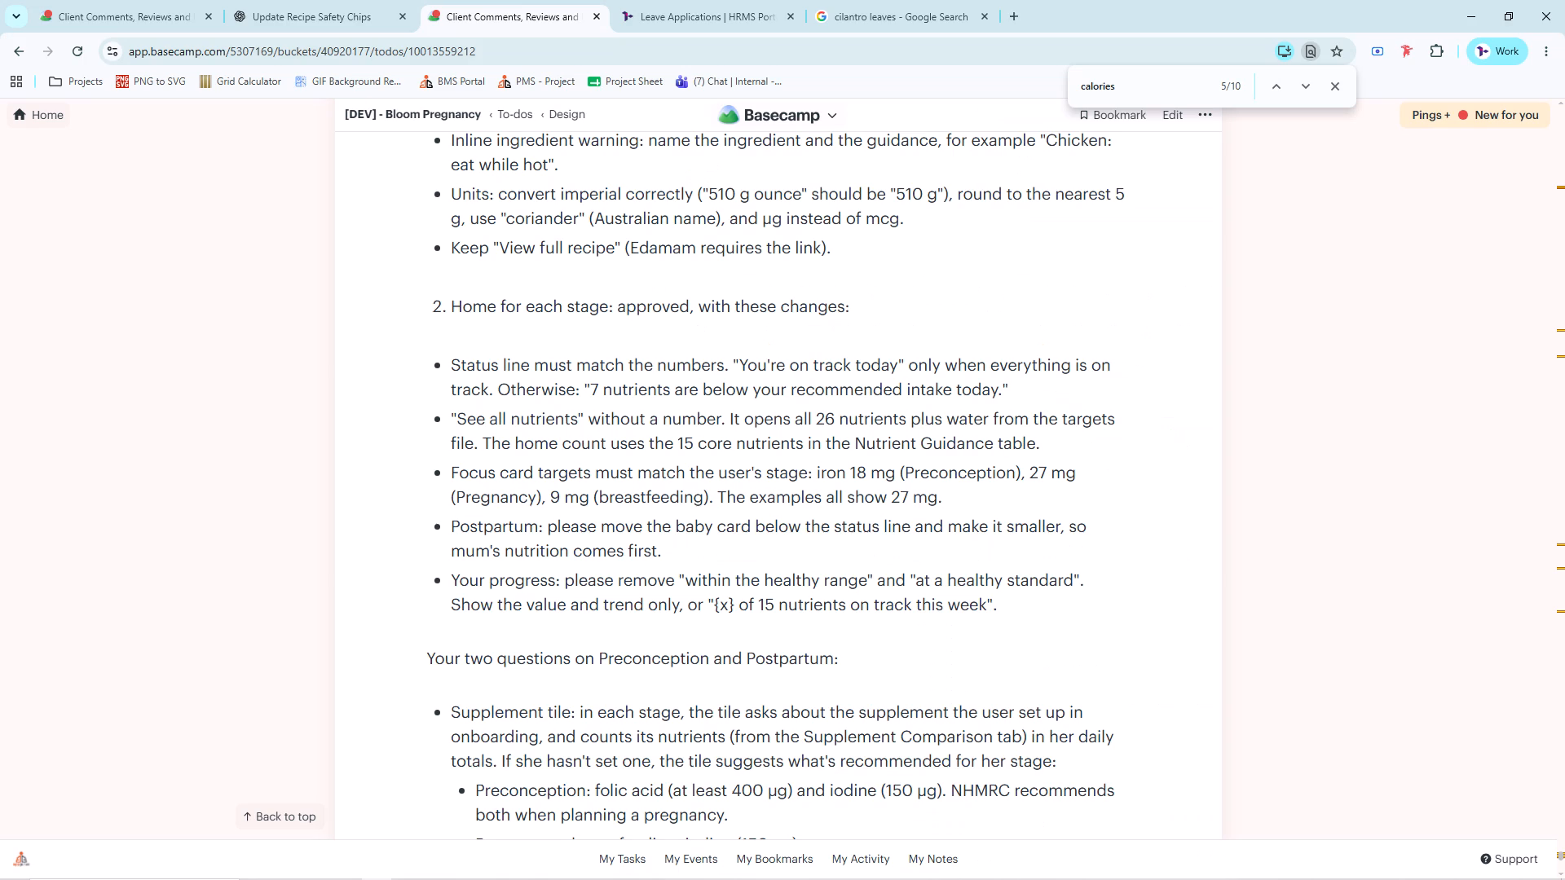
pyautogui.hotkey('alt', 'Tab')
pyautogui.keyDown('ctrl'); pyautogui.doubleClick(816, 541); pyautogui.keyUp('ctrl')
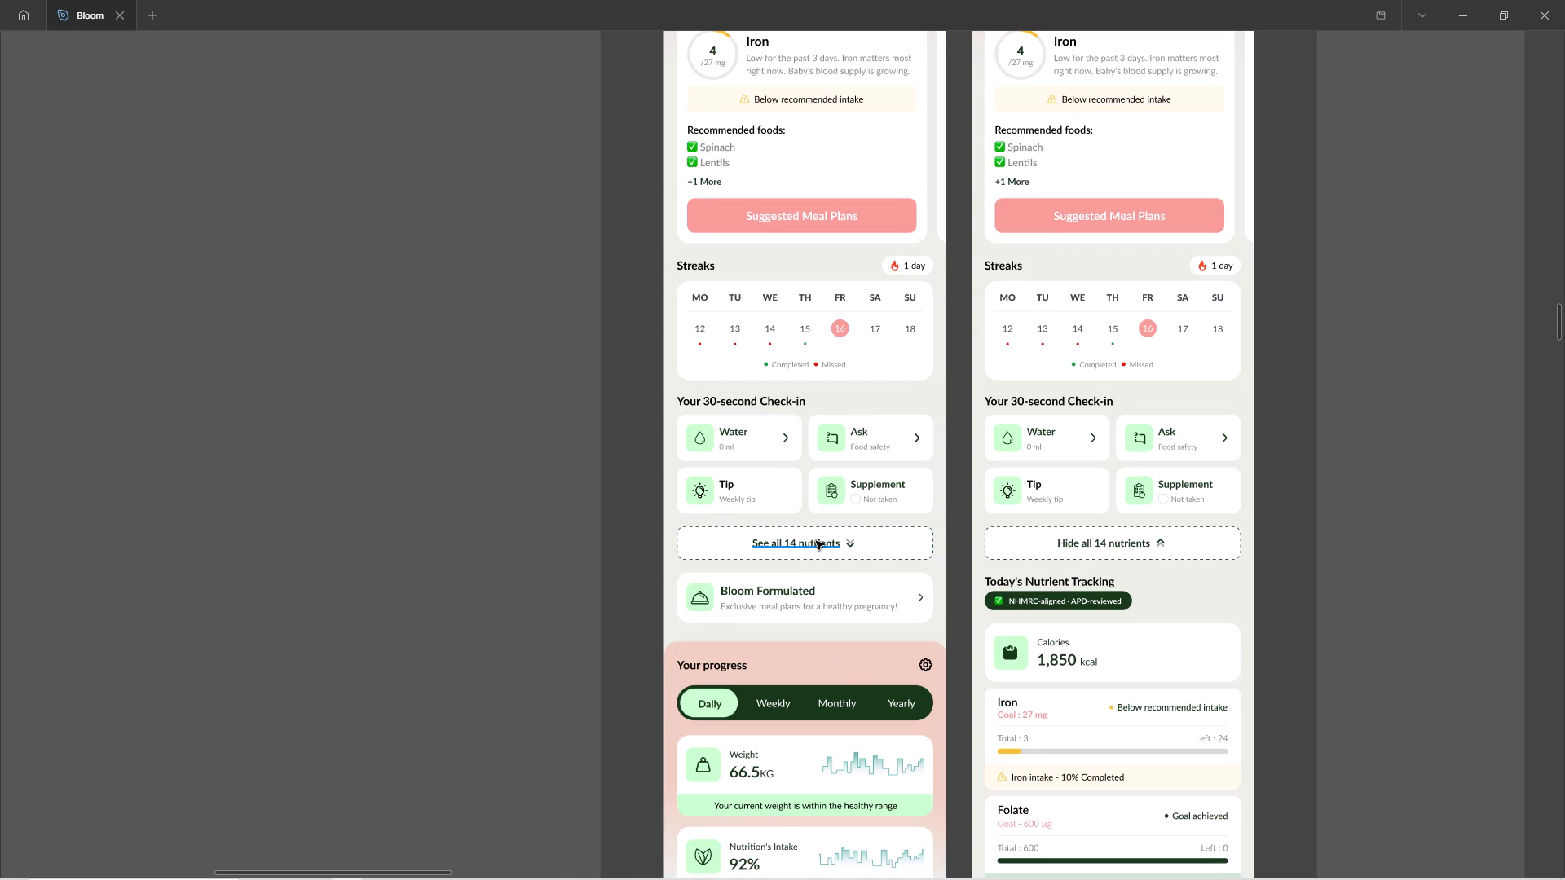
pyautogui.doubleClick(796, 542)
# Reread the Basecamp bullet on the "See all nutrients" list and compare it with the Pregnancy screens in Figma.
pyautogui.hotkey('alt', 'Tab')
pyautogui.click(743, 425)
pyautogui.click(794, 425)
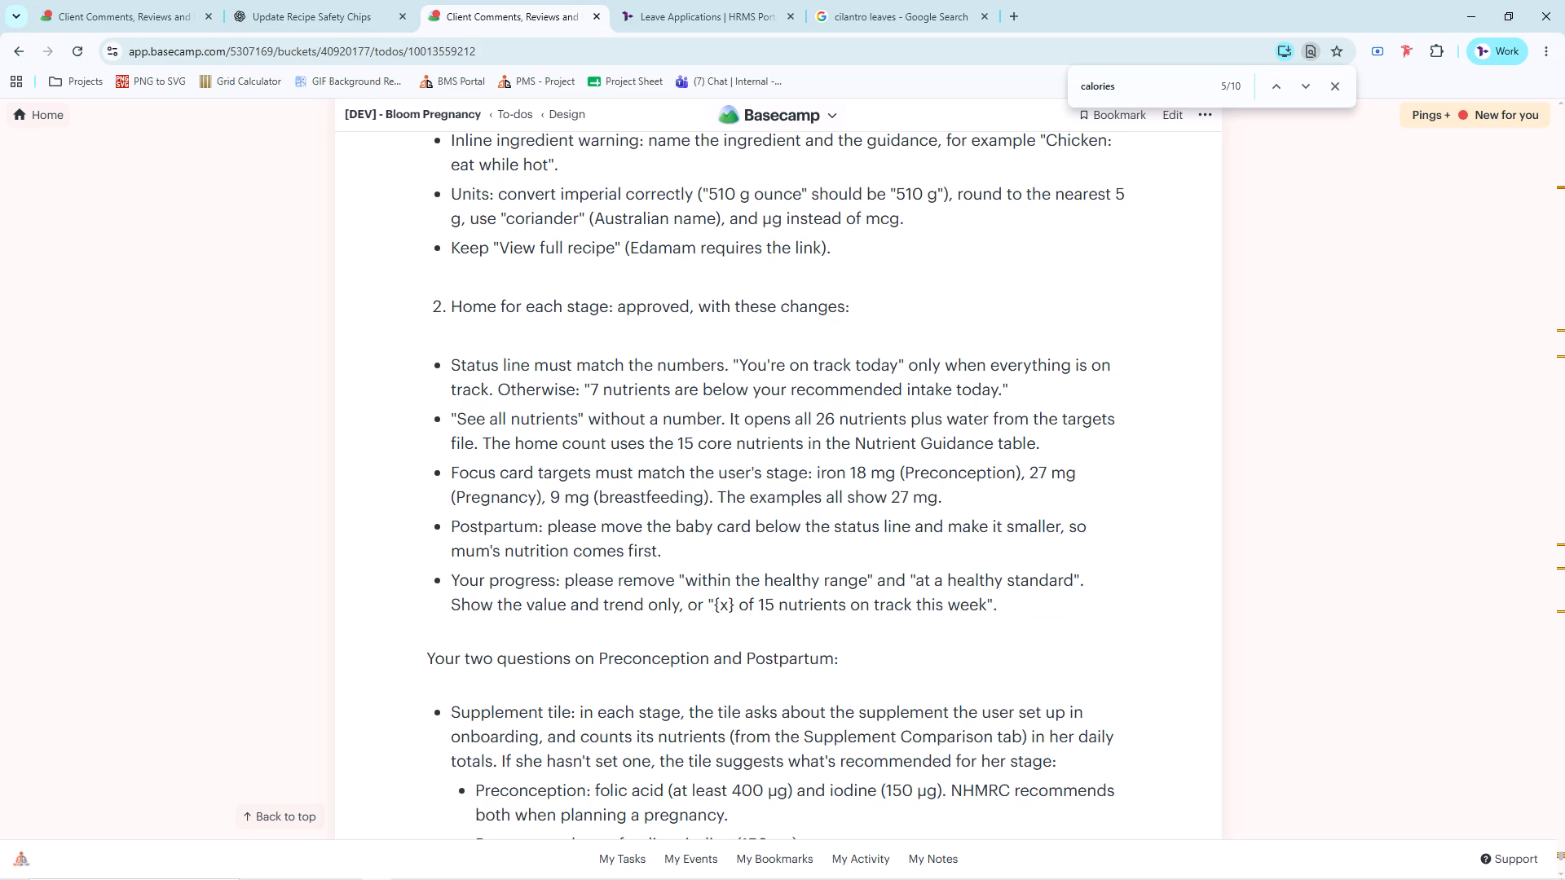
pyautogui.click(844, 425)
pyautogui.click(894, 425)
pyautogui.click(948, 417)
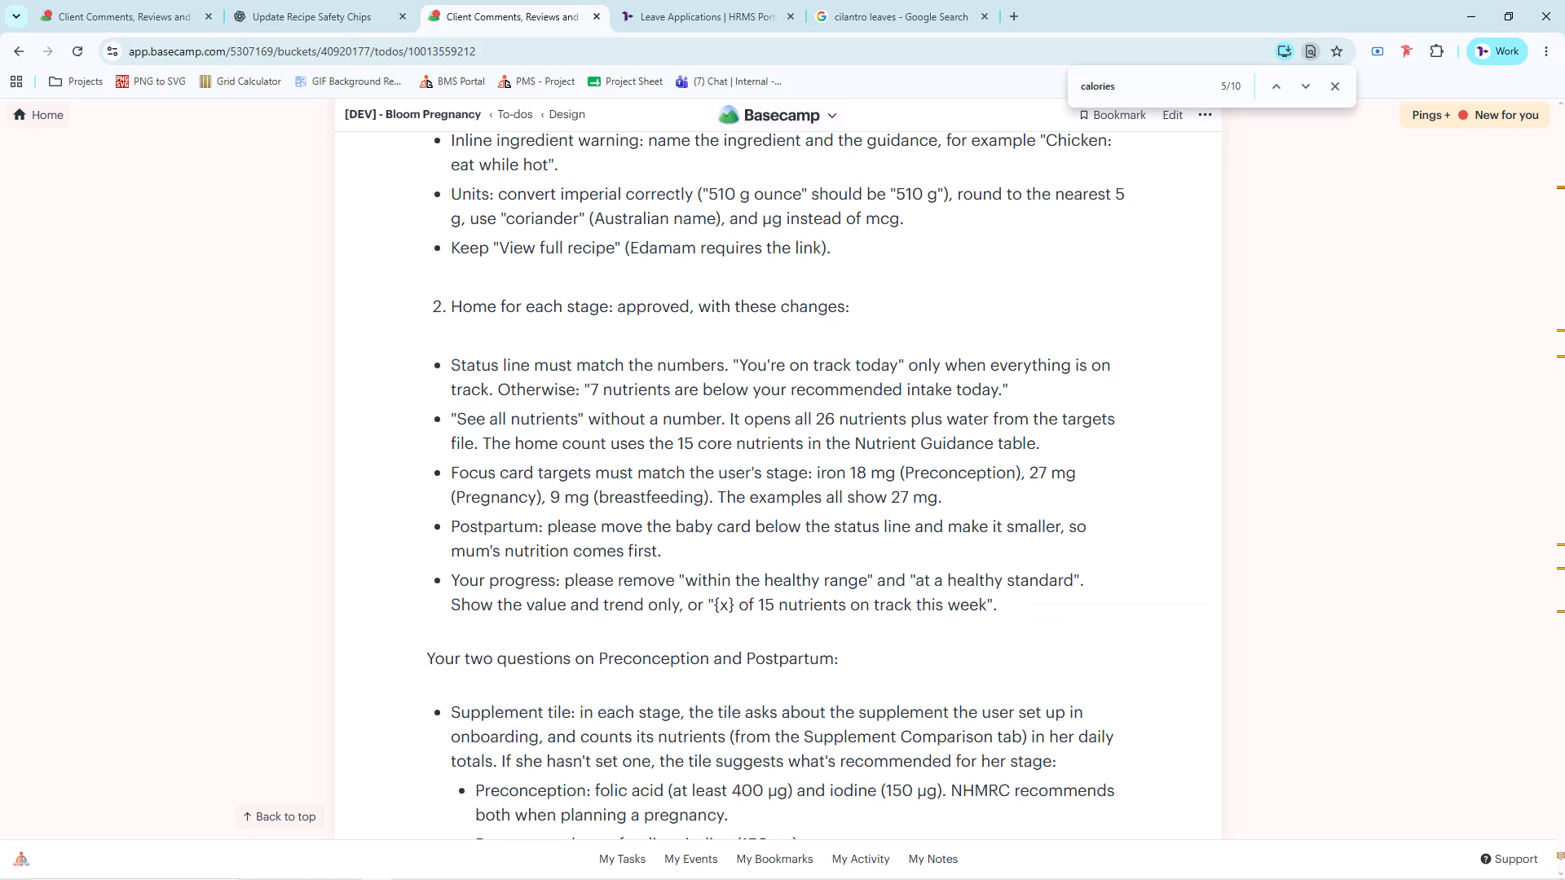
pyautogui.click(1011, 420)
pyautogui.hotkey('alt', 'Tab')
pyautogui.keyDown('ctrl'); pyautogui.doubleClick(377, 471); pyautogui.keyUp('ctrl')
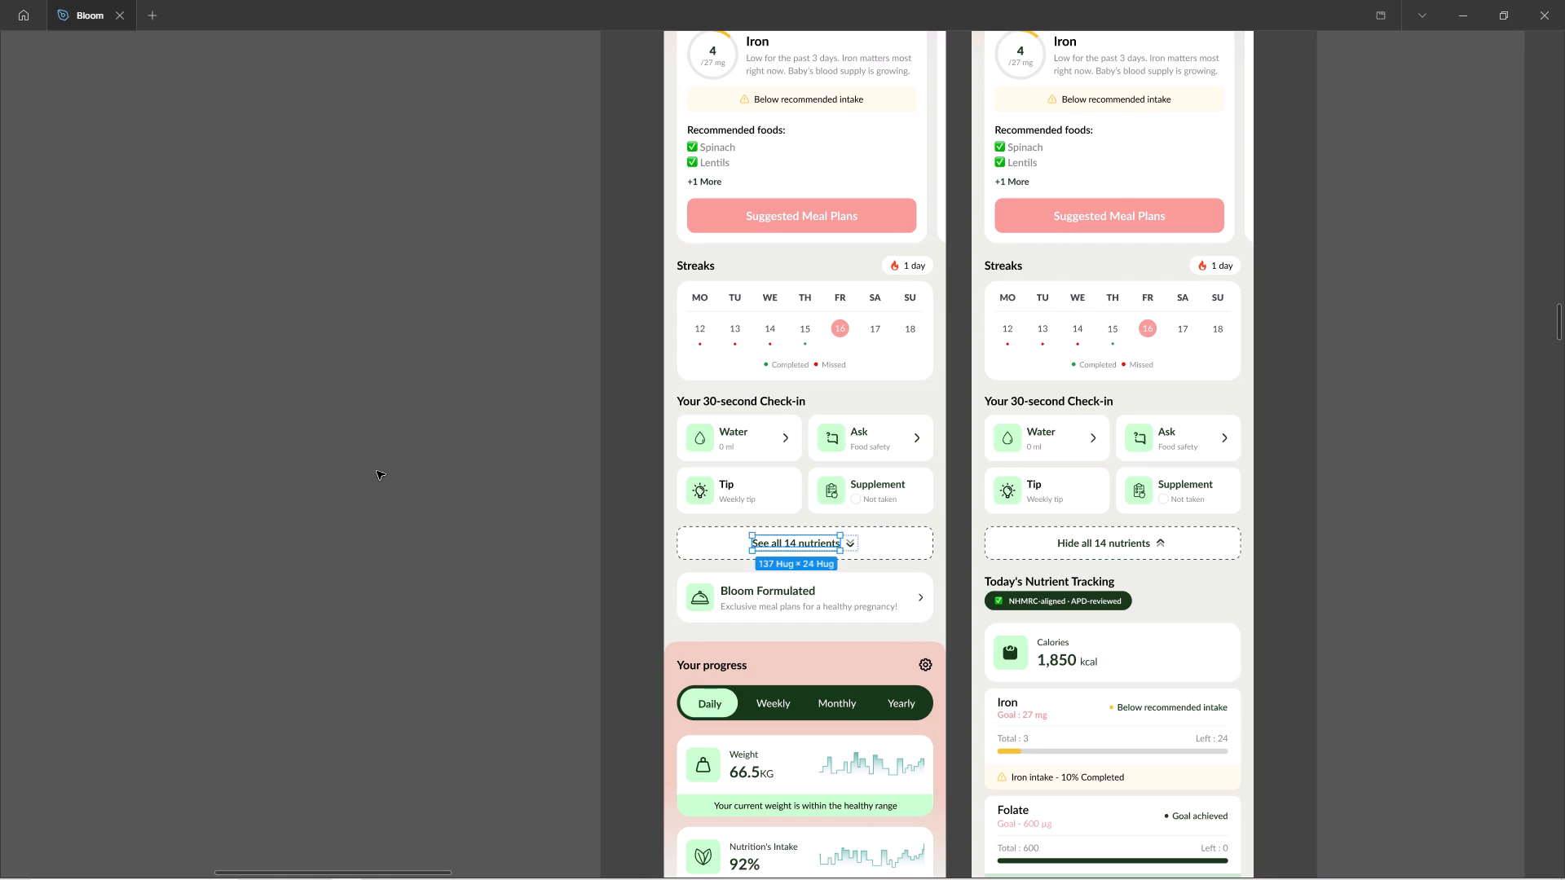
pyautogui.keyDown('ctrl'); pyautogui.scroll(-3, 376, 470); pyautogui.keyUp('ctrl')
pyautogui.hotkey('alt', 'Tab')
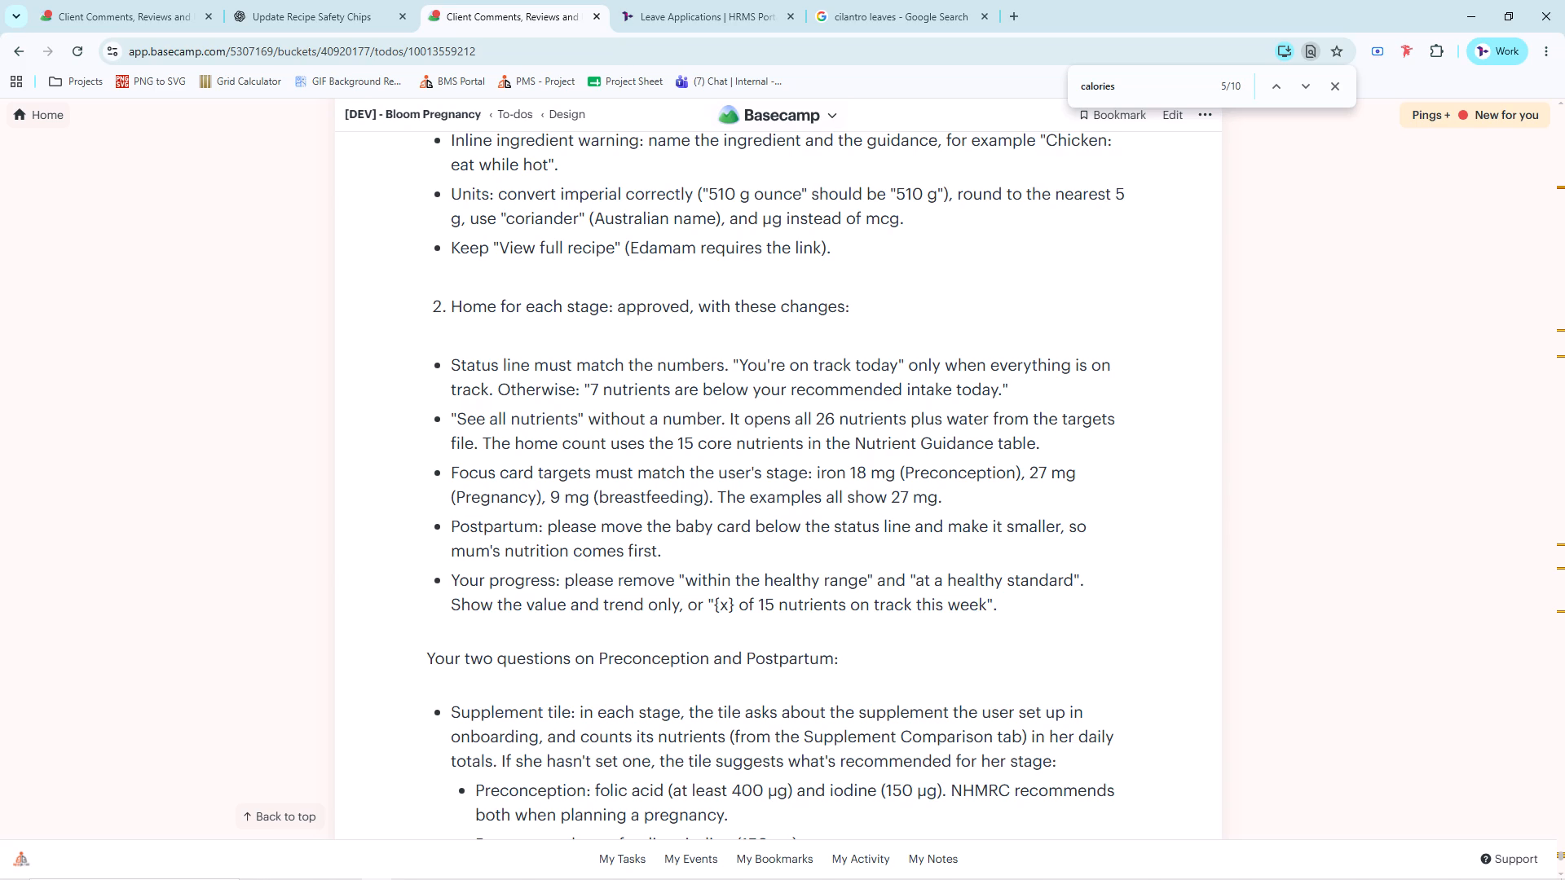
# Switch to File Explorer, open the Downloads folder and look through this week's files for the nutrient targets file.
pyautogui.press('super+e')
pyautogui.doubleClick(426, 217)
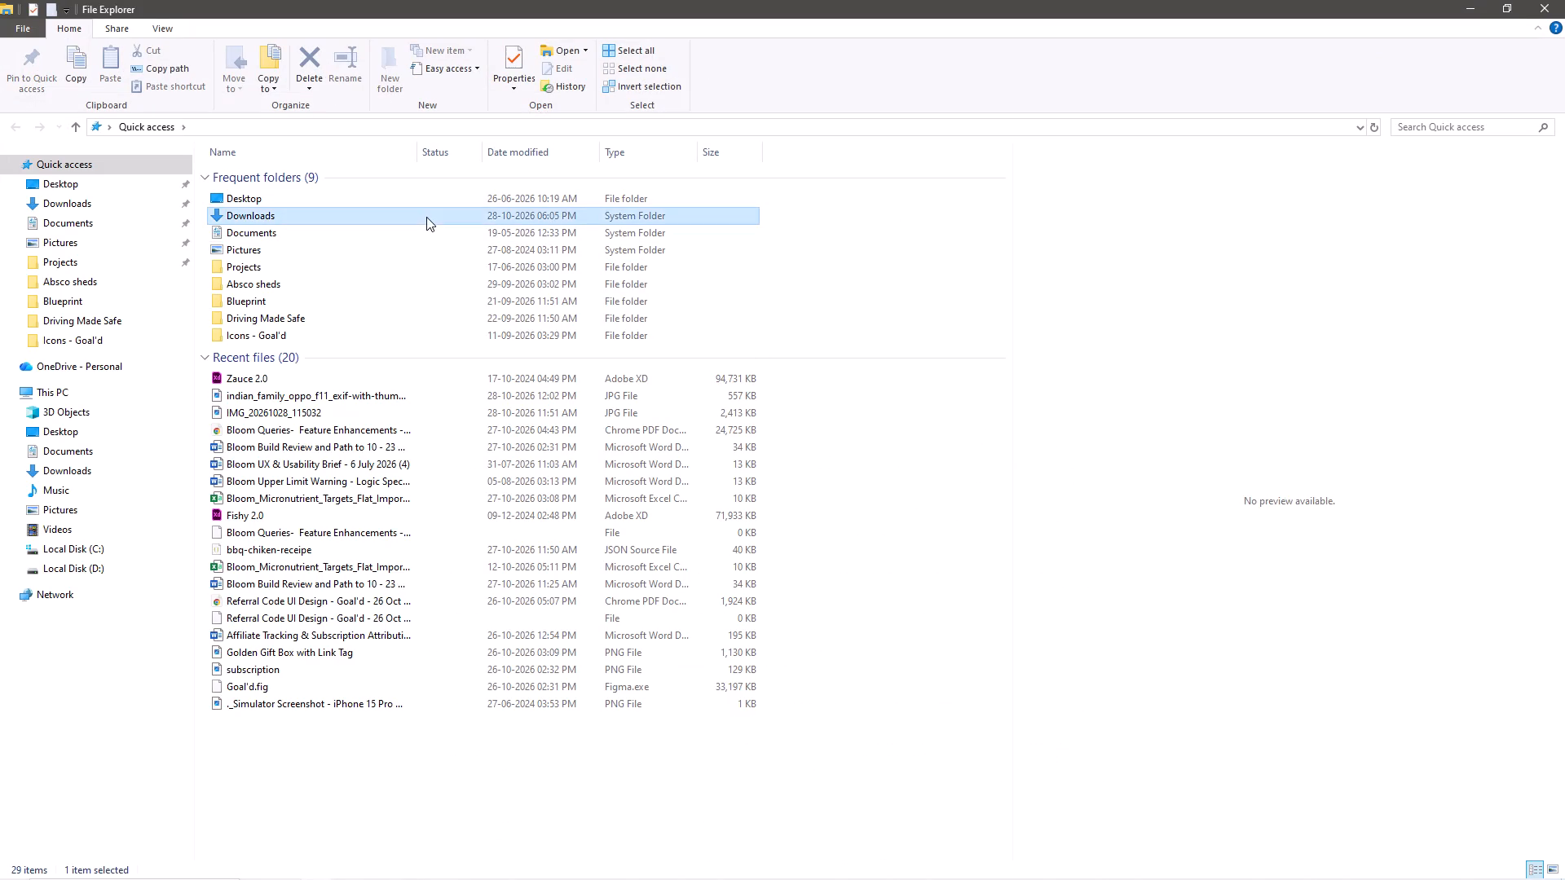
pyautogui.click(467, 225)
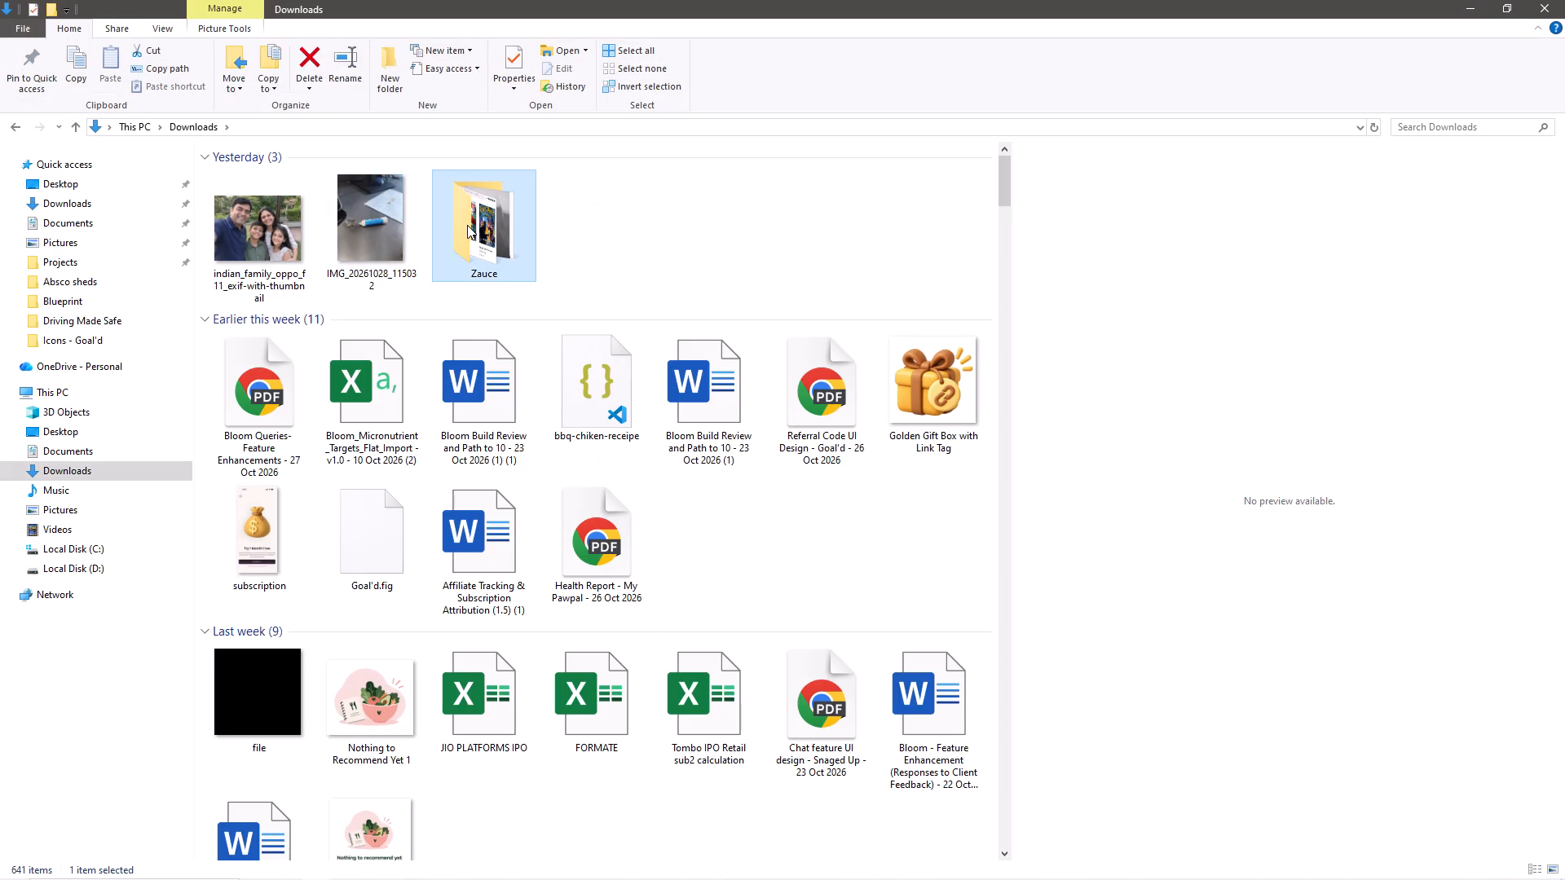
pyautogui.click(281, 413)
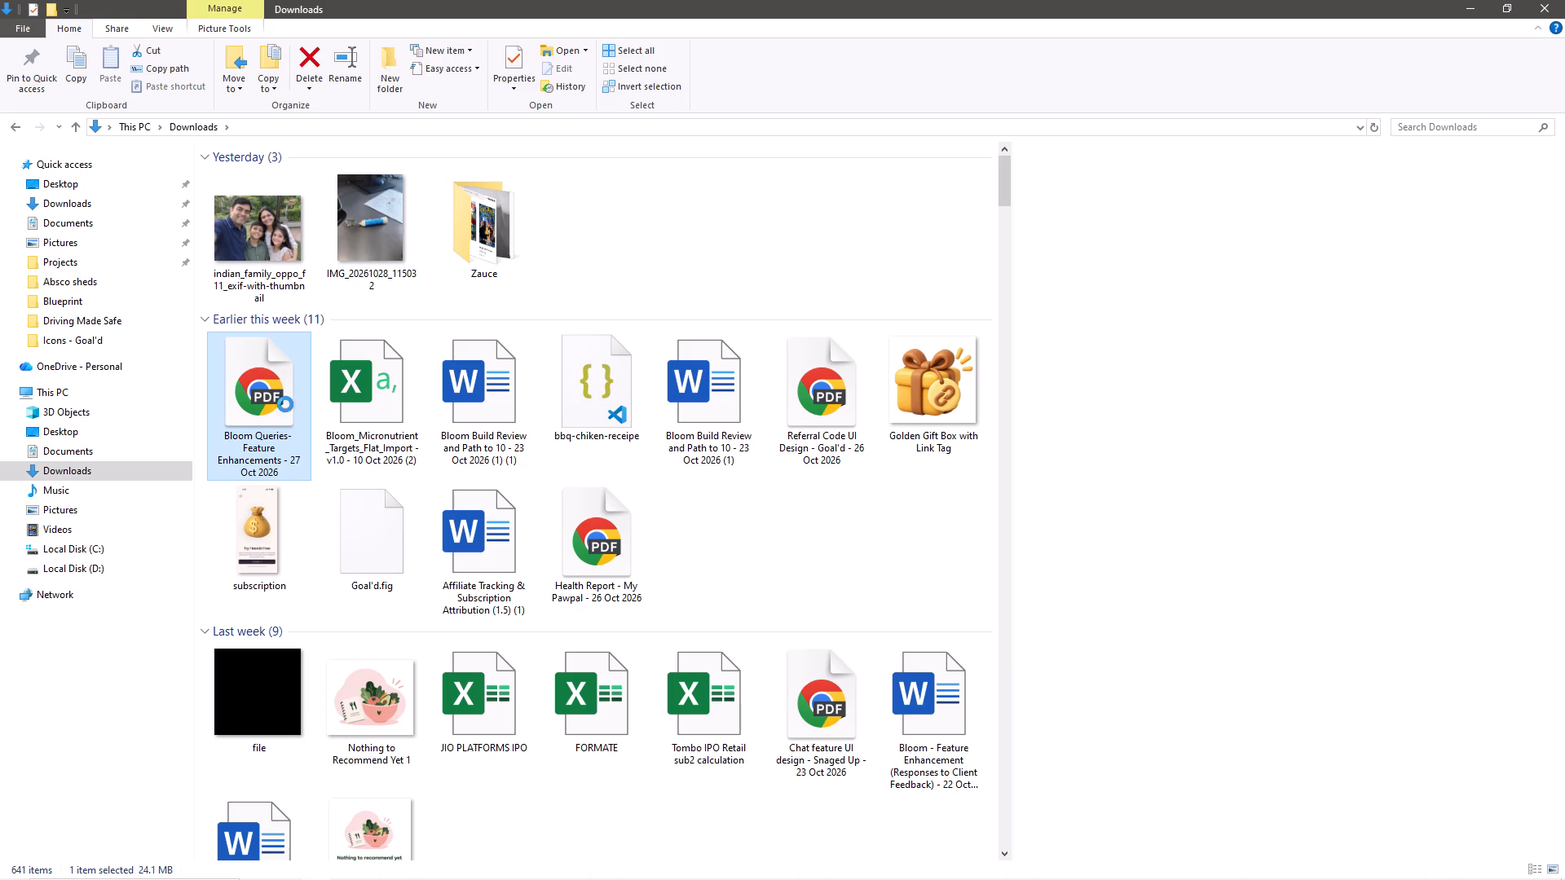
pyautogui.click(807, 404)
pyautogui.click(619, 557)
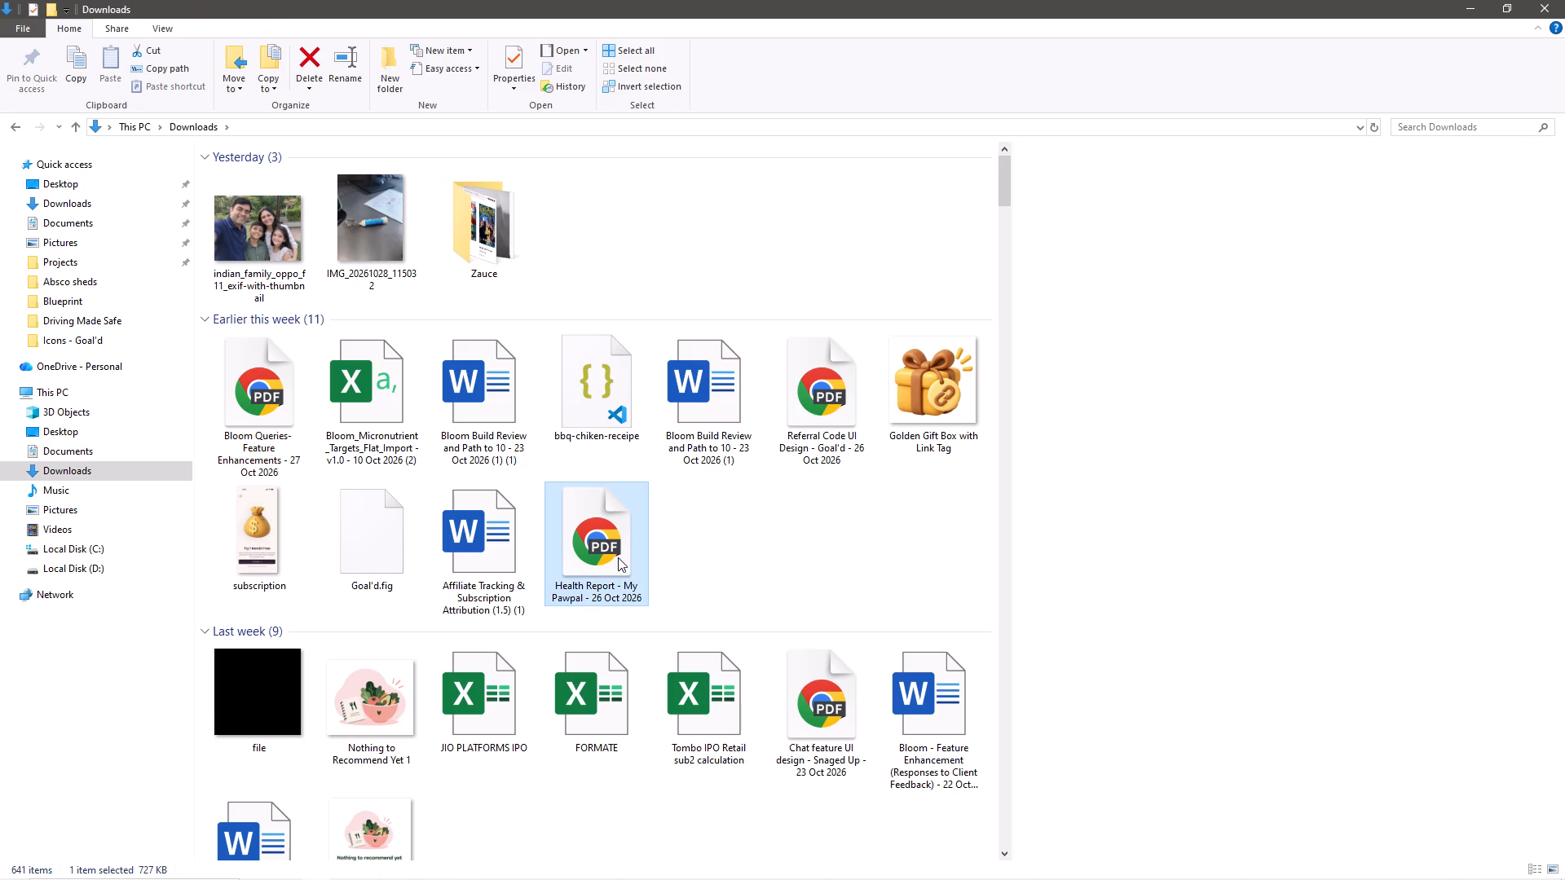
# Delete the "Tombo IPO Retail sub2 calculation", "FORMATE" and "JIO PLATFORMS IPO" spreadsheets from Downloads.
pyautogui.click(690, 649)
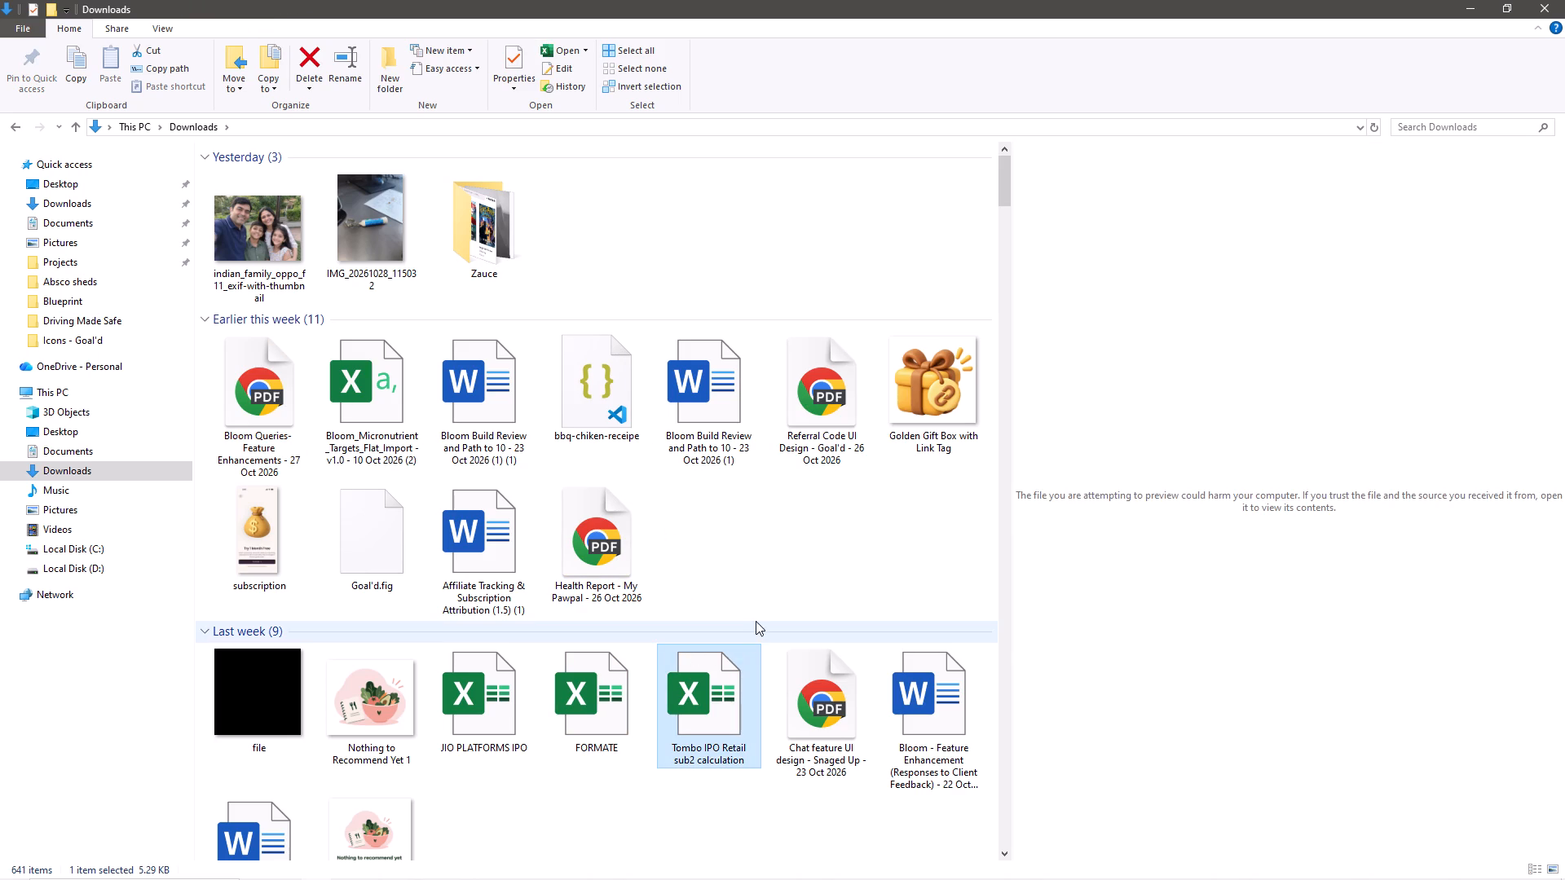
pyautogui.press('Delete')
pyautogui.click(588, 709)
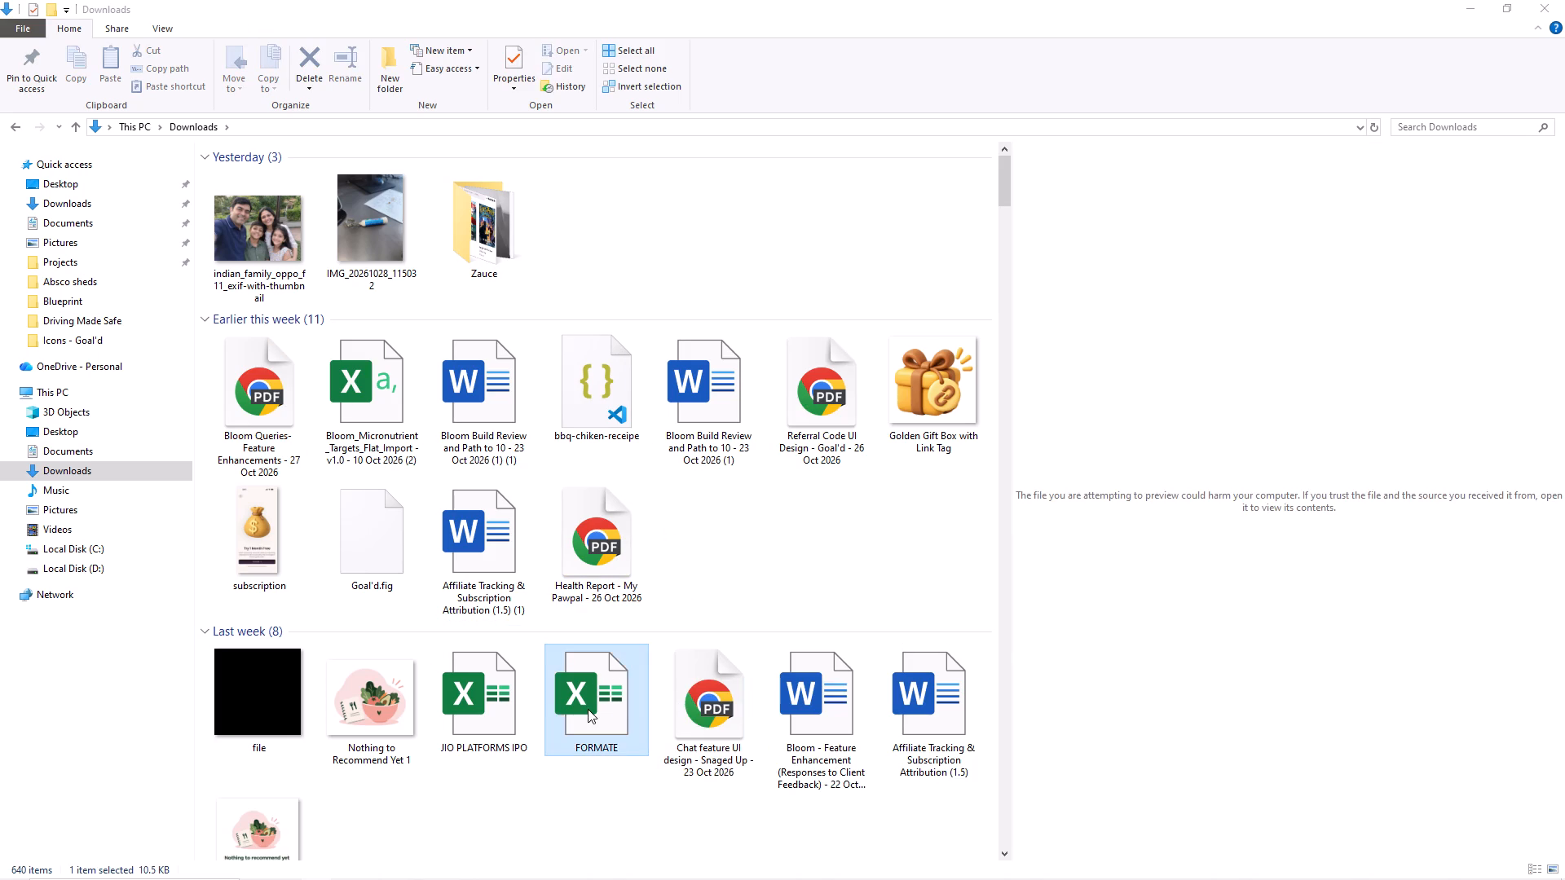
pyautogui.press('Delete')
pyautogui.click(512, 715)
pyautogui.press('Delete')
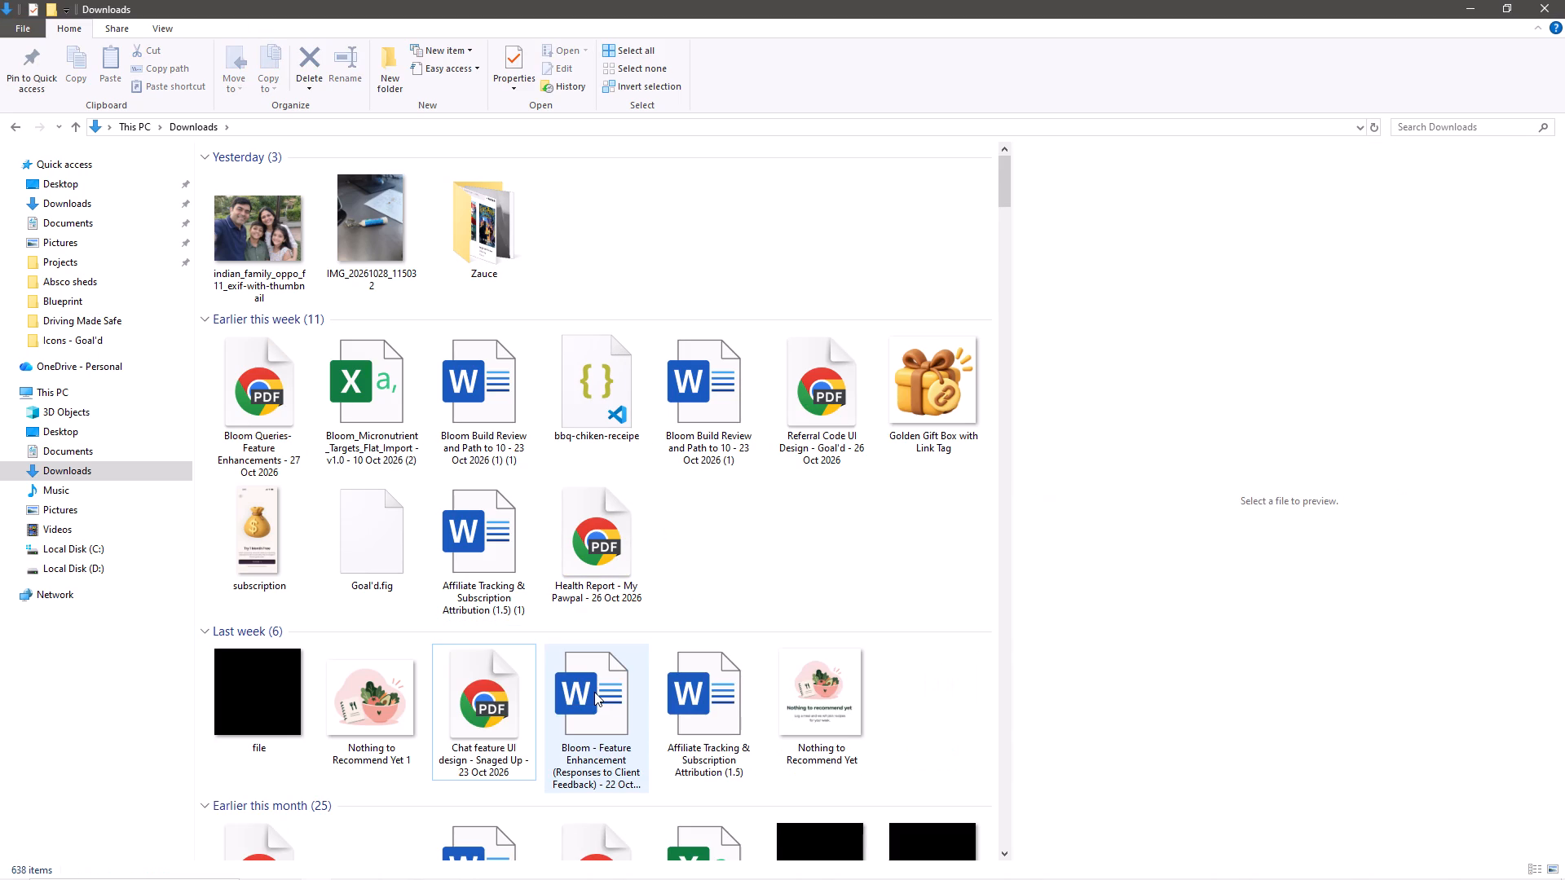
# Look through the remaining Downloads files and open "Bloom_Micronutrient_Targets_Flat_Import - v1.0 - 10 Oct 2026 (2)" in Excel.
pyautogui.click(724, 671)
pyautogui.click(584, 719)
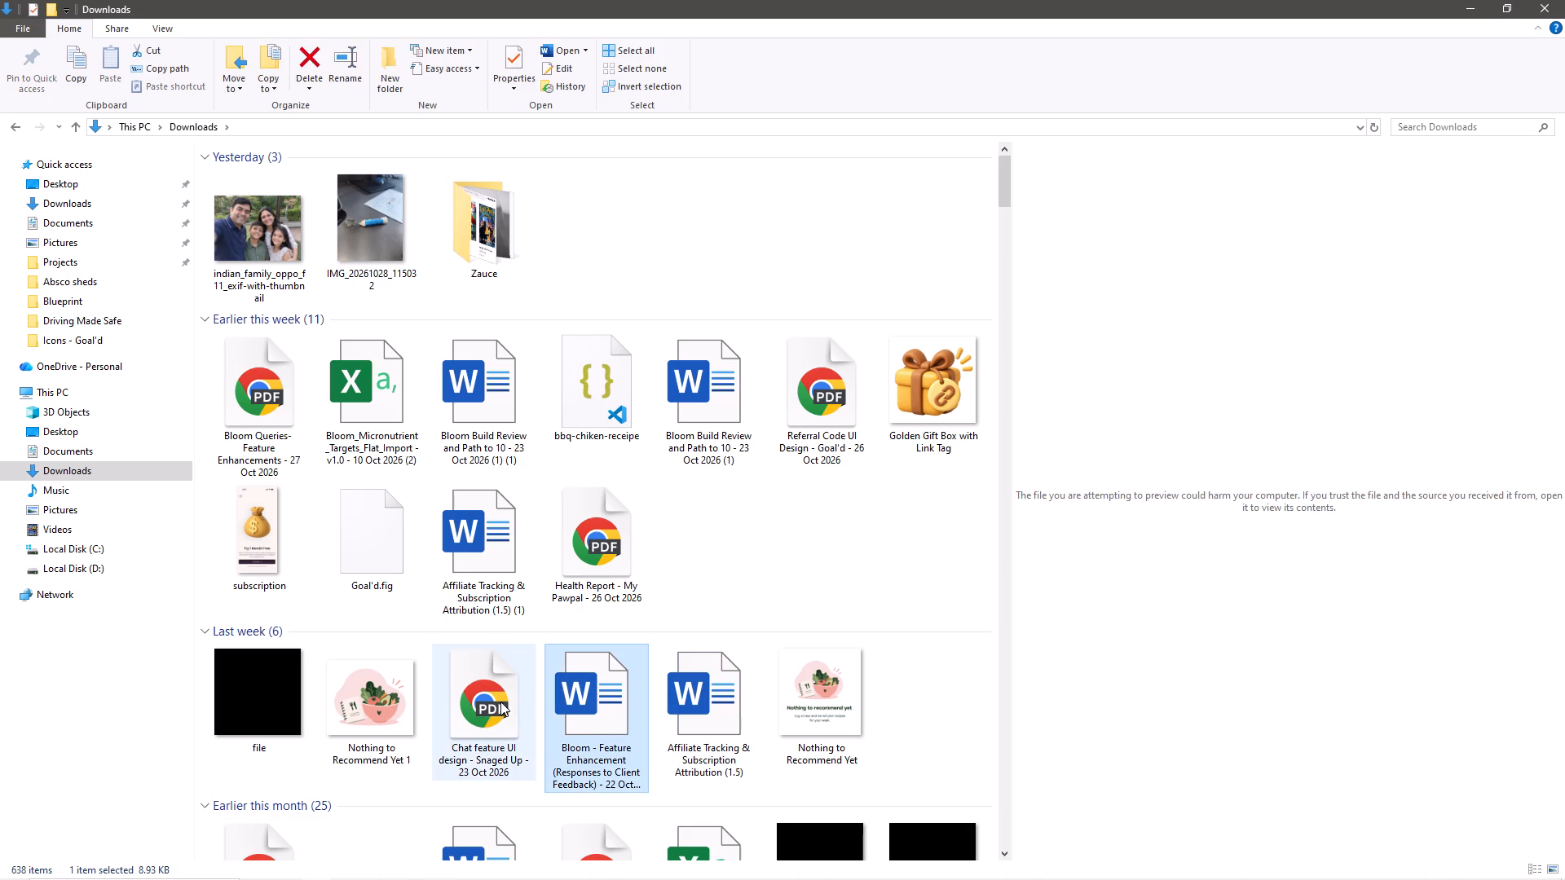
pyautogui.click(487, 710)
pyautogui.click(602, 565)
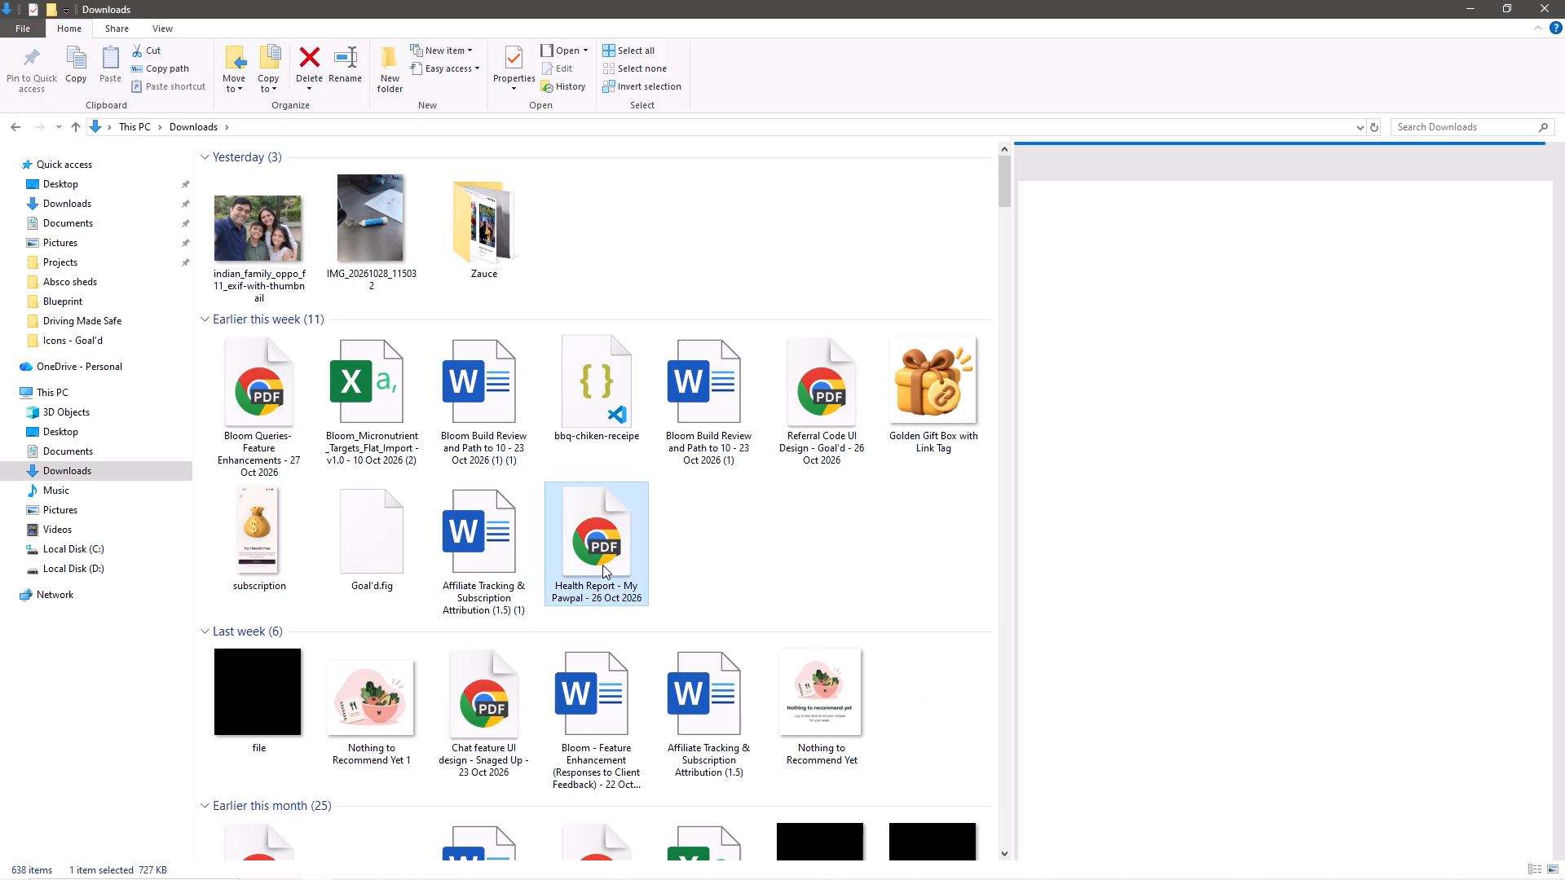
pyautogui.click(474, 578)
pyautogui.click(370, 570)
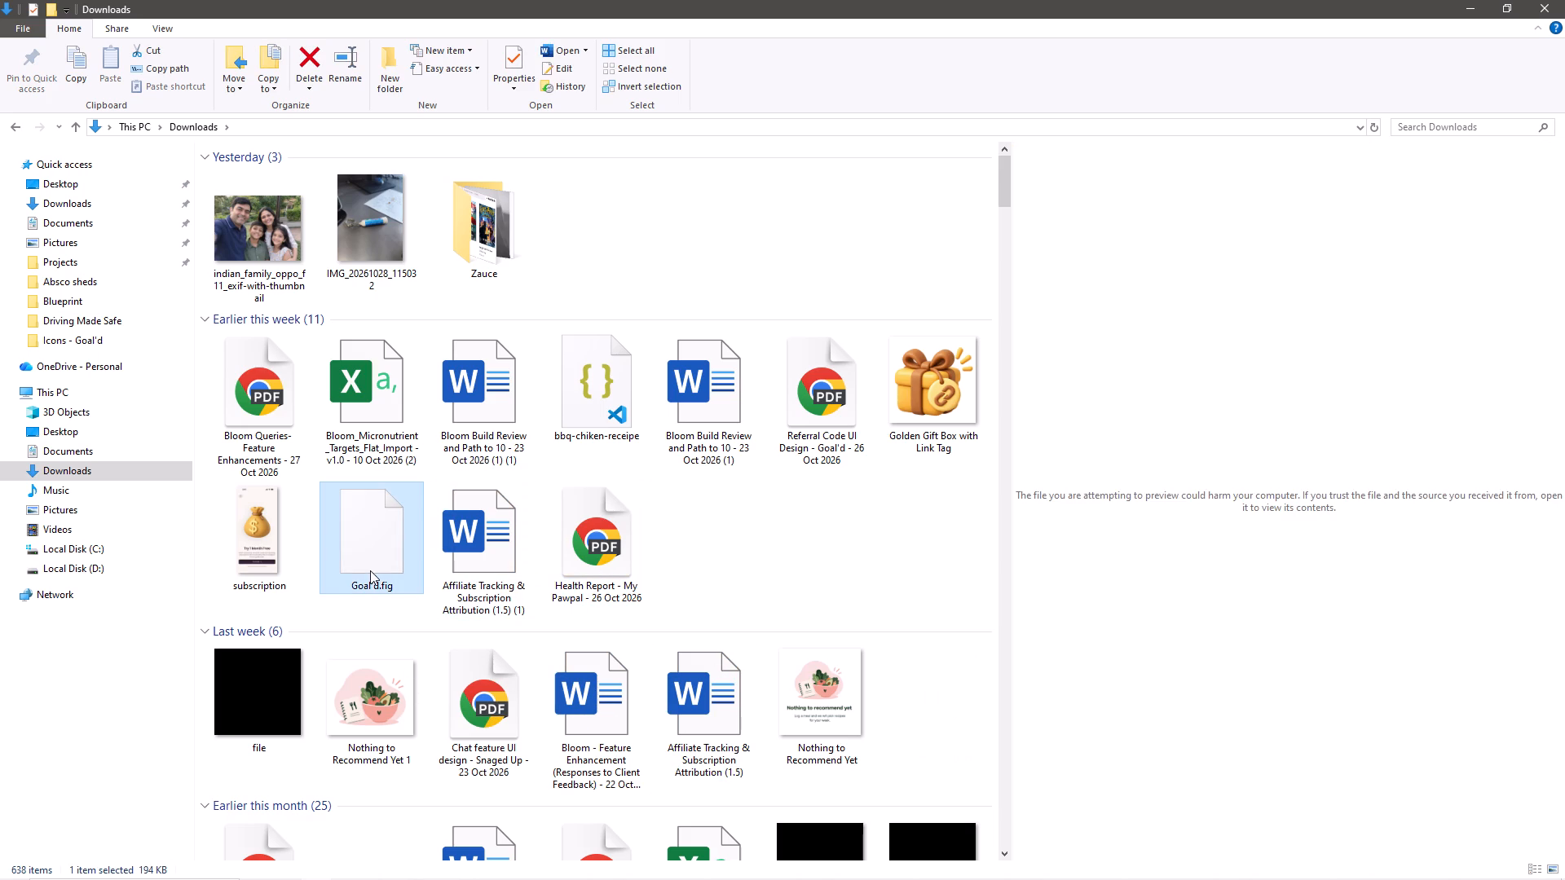
pyautogui.click(277, 557)
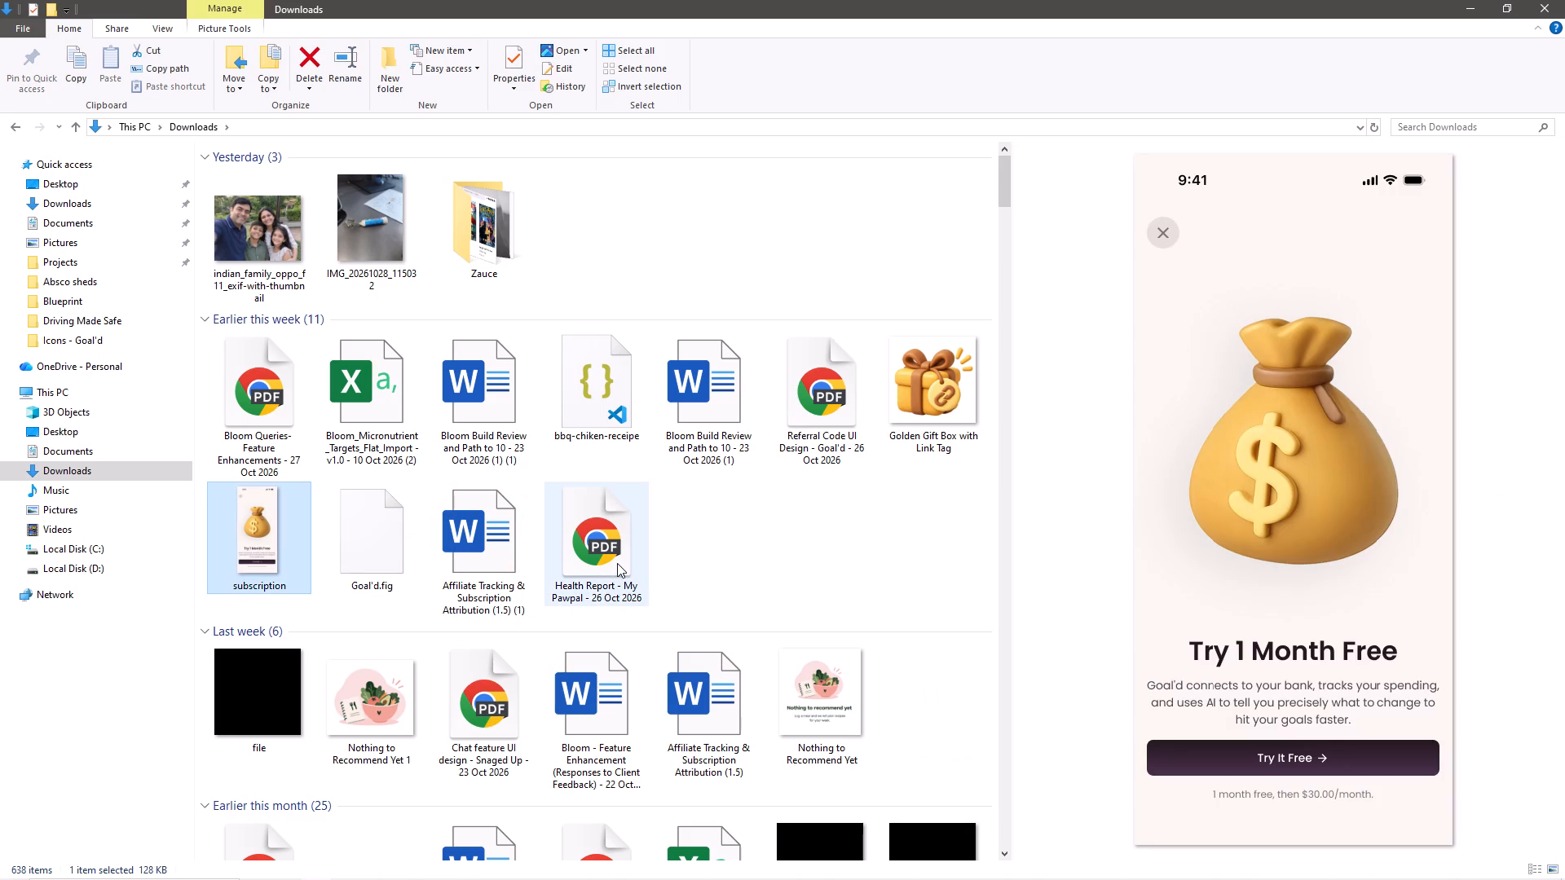
pyautogui.click(617, 563)
pyautogui.click(800, 429)
pyautogui.click(677, 425)
pyautogui.click(583, 428)
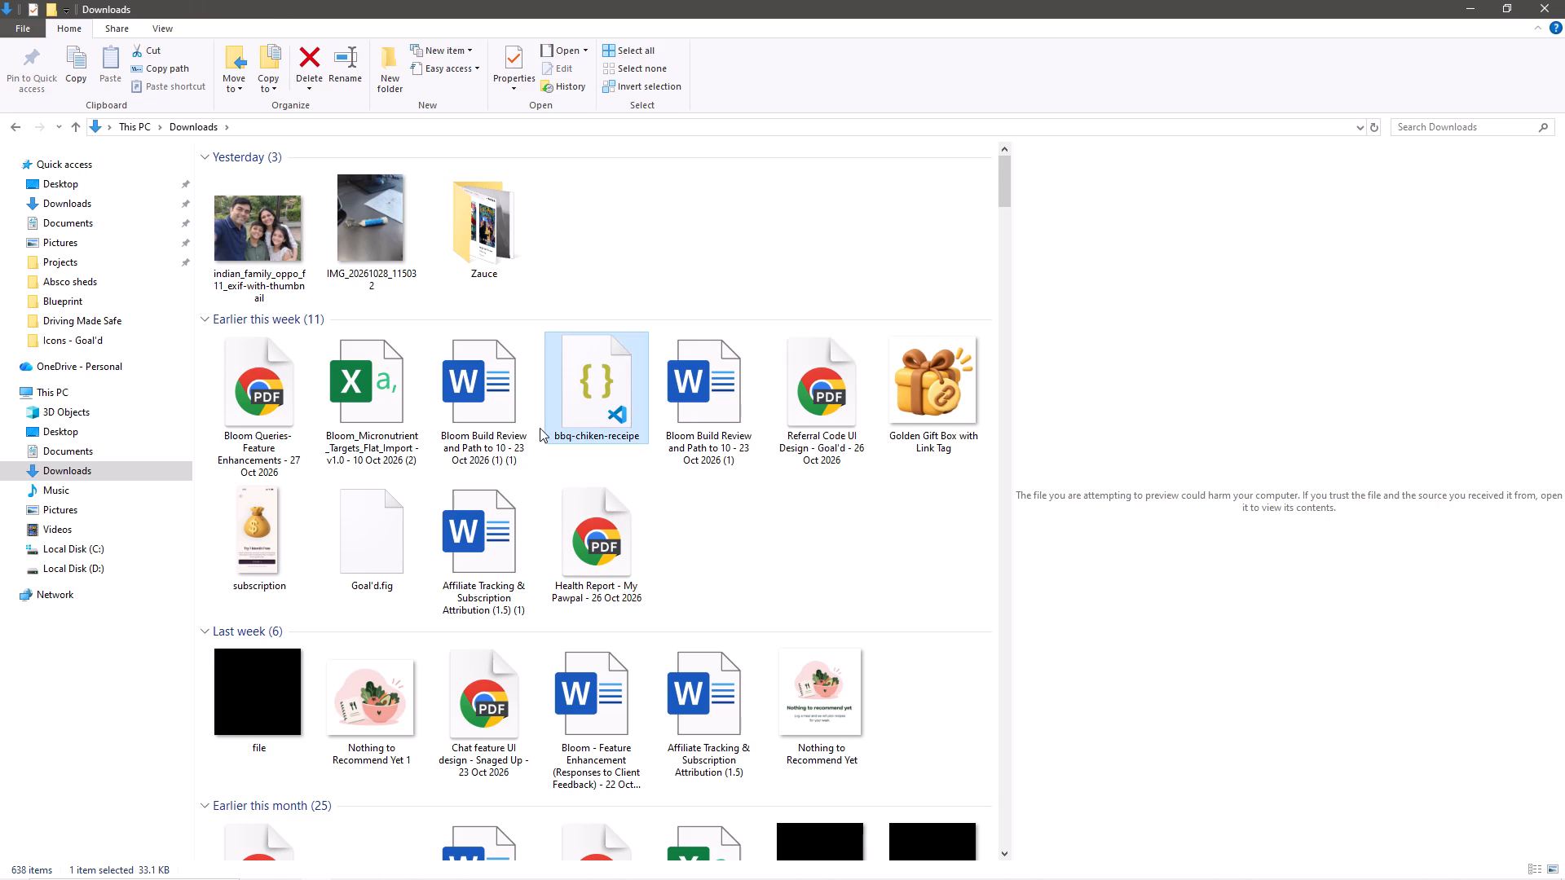
pyautogui.click(489, 427)
pyautogui.click(358, 407)
pyautogui.click(253, 395)
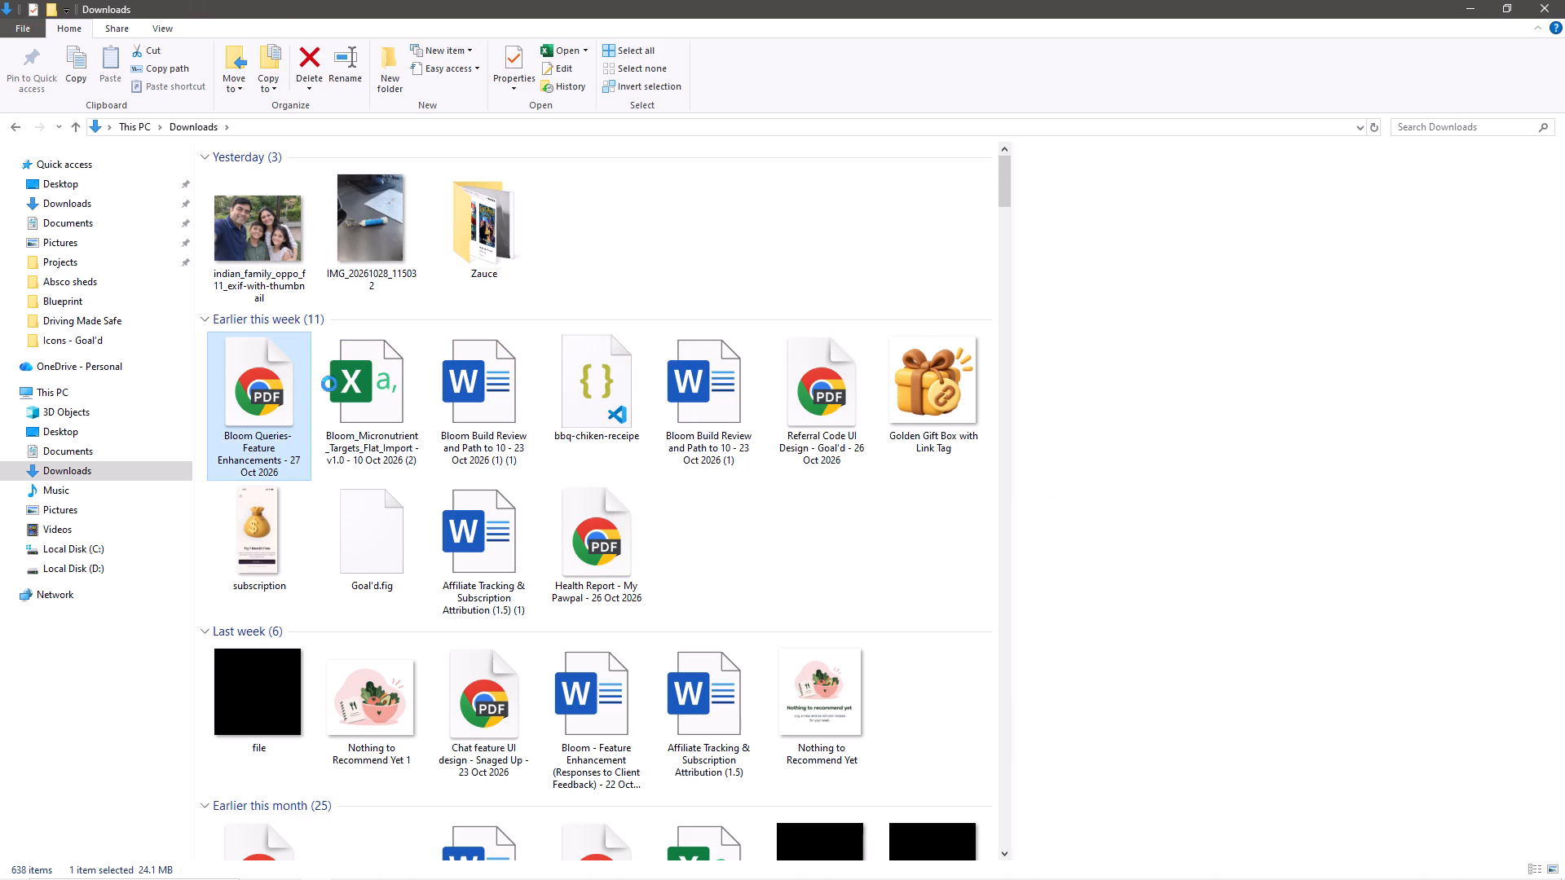
pyautogui.click(380, 394)
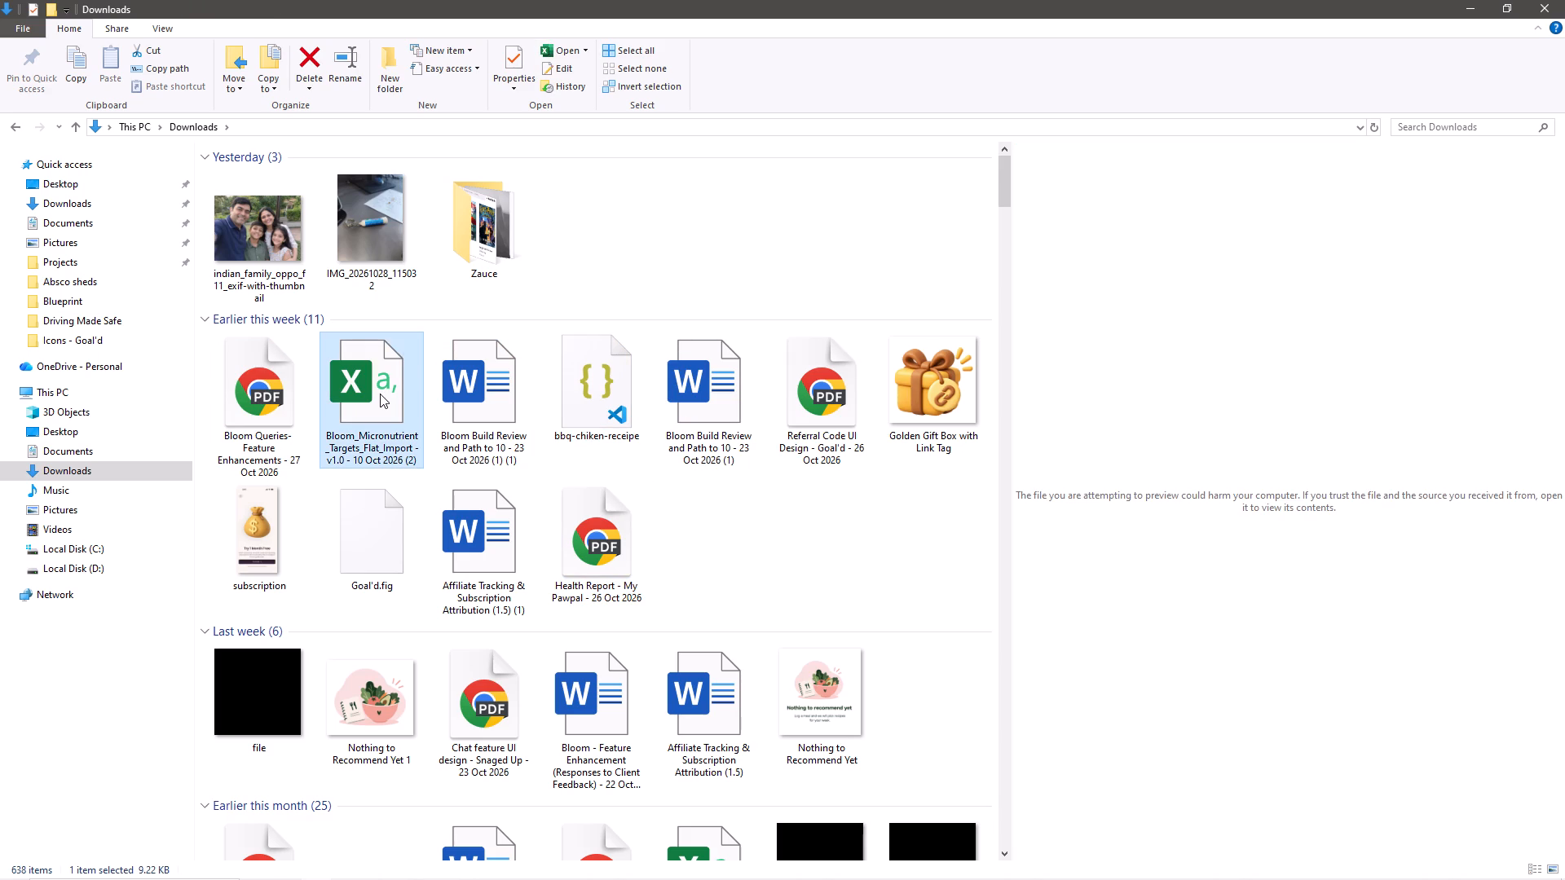
pyautogui.press('Return')
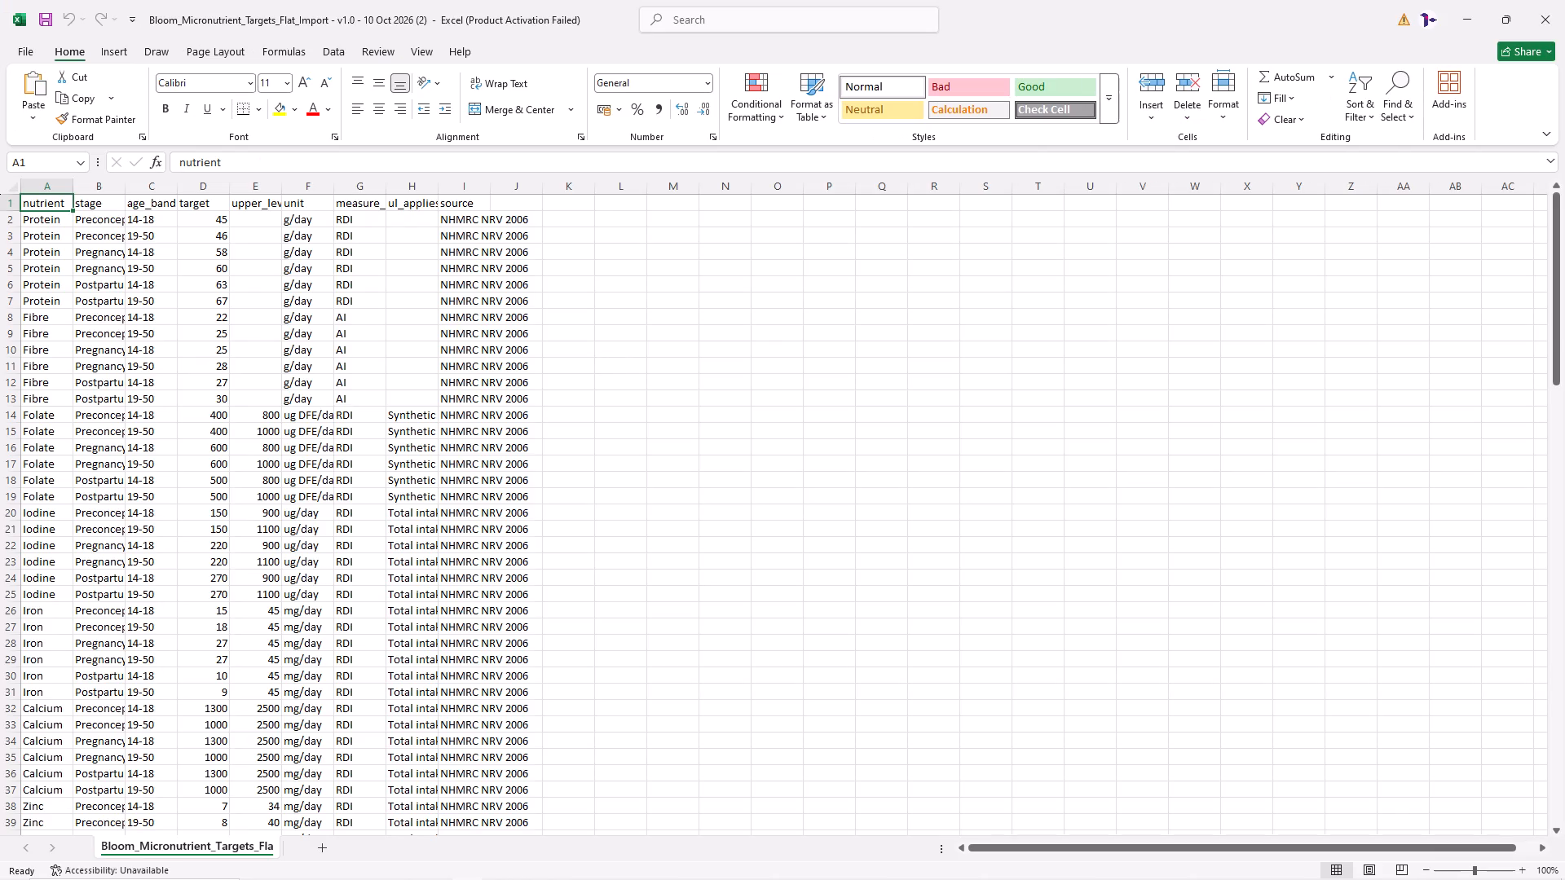
# Examine the nutrient names in the targets spreadsheet through to the last row, dismissing the Office activation notice.
pyautogui.scroll(-5, 611, 368)
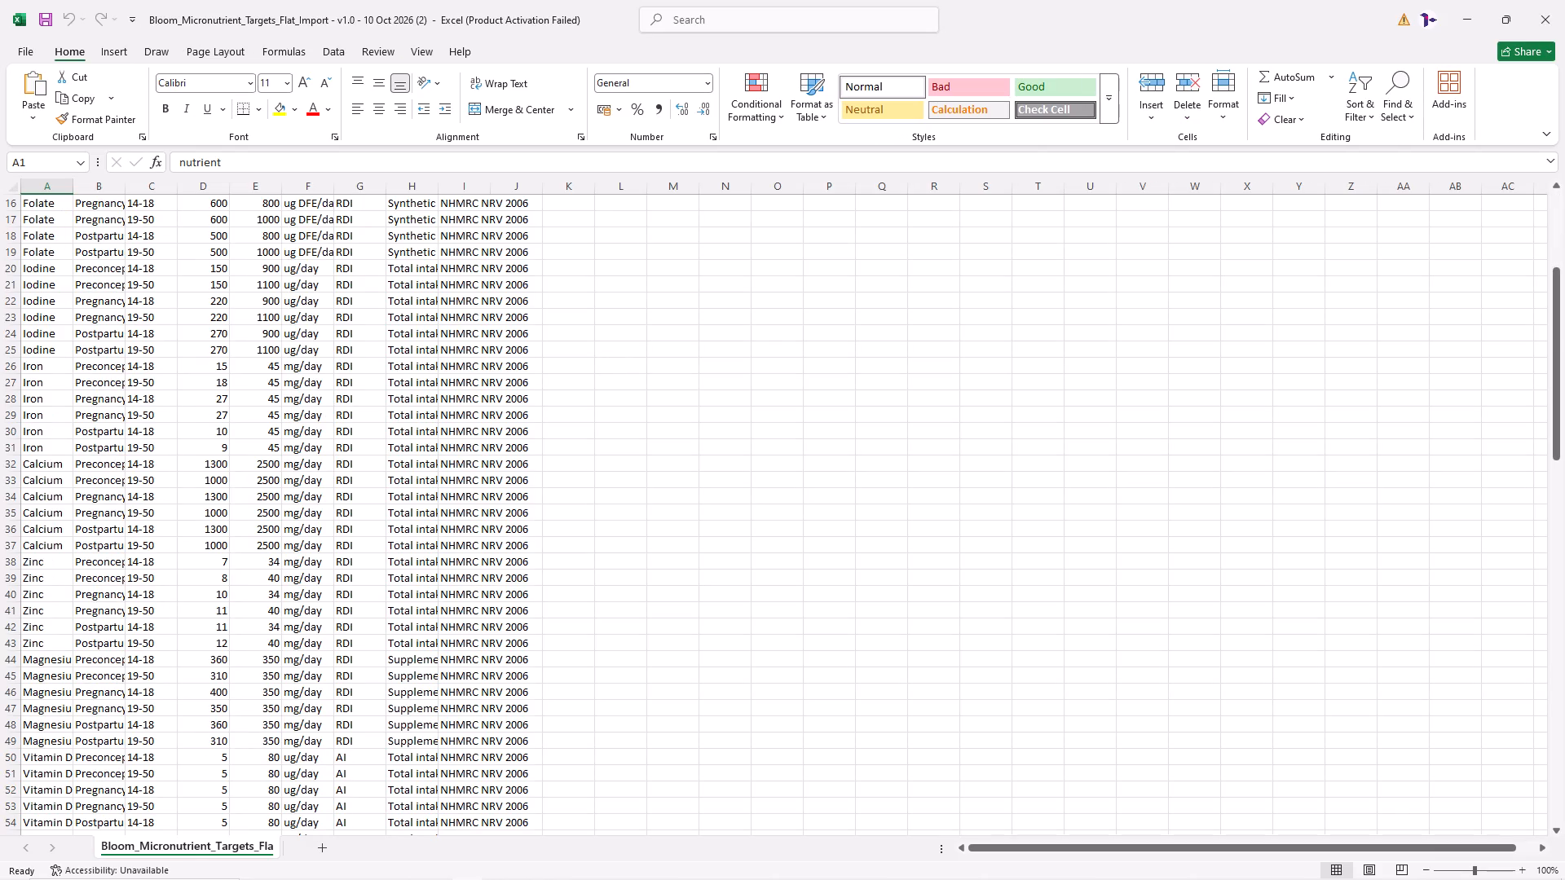
pyautogui.moveTo(67, 471); pyautogui.dragTo(70, 543)
pyautogui.moveTo(63, 567); pyautogui.dragTo(60, 614)
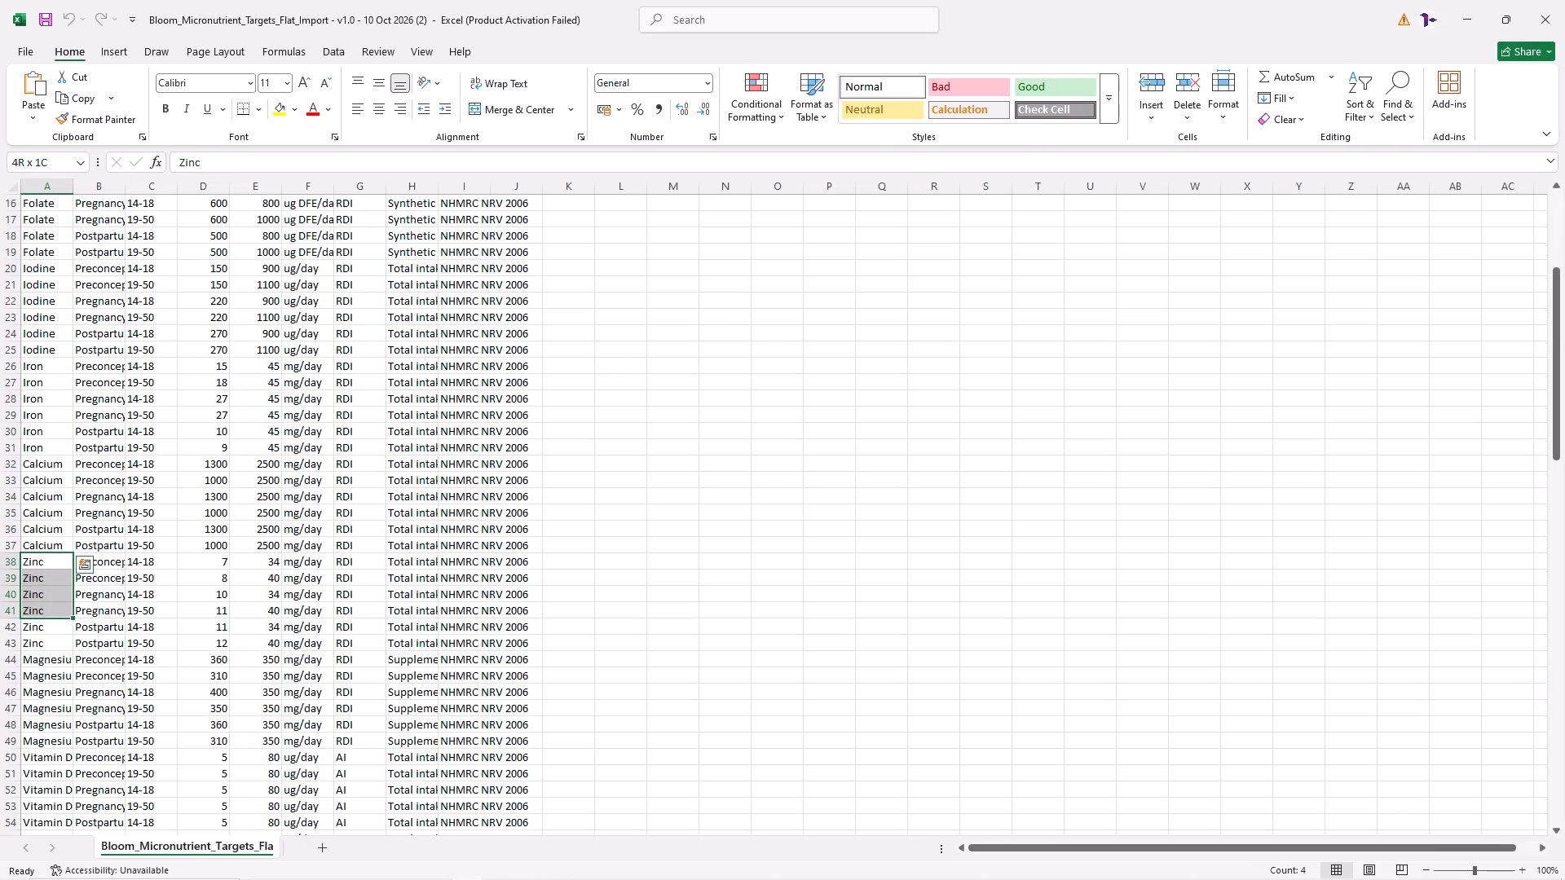
pyautogui.moveTo(60, 614); pyautogui.dragTo(60, 645)
pyautogui.moveTo(55, 661); pyautogui.dragTo(54, 677)
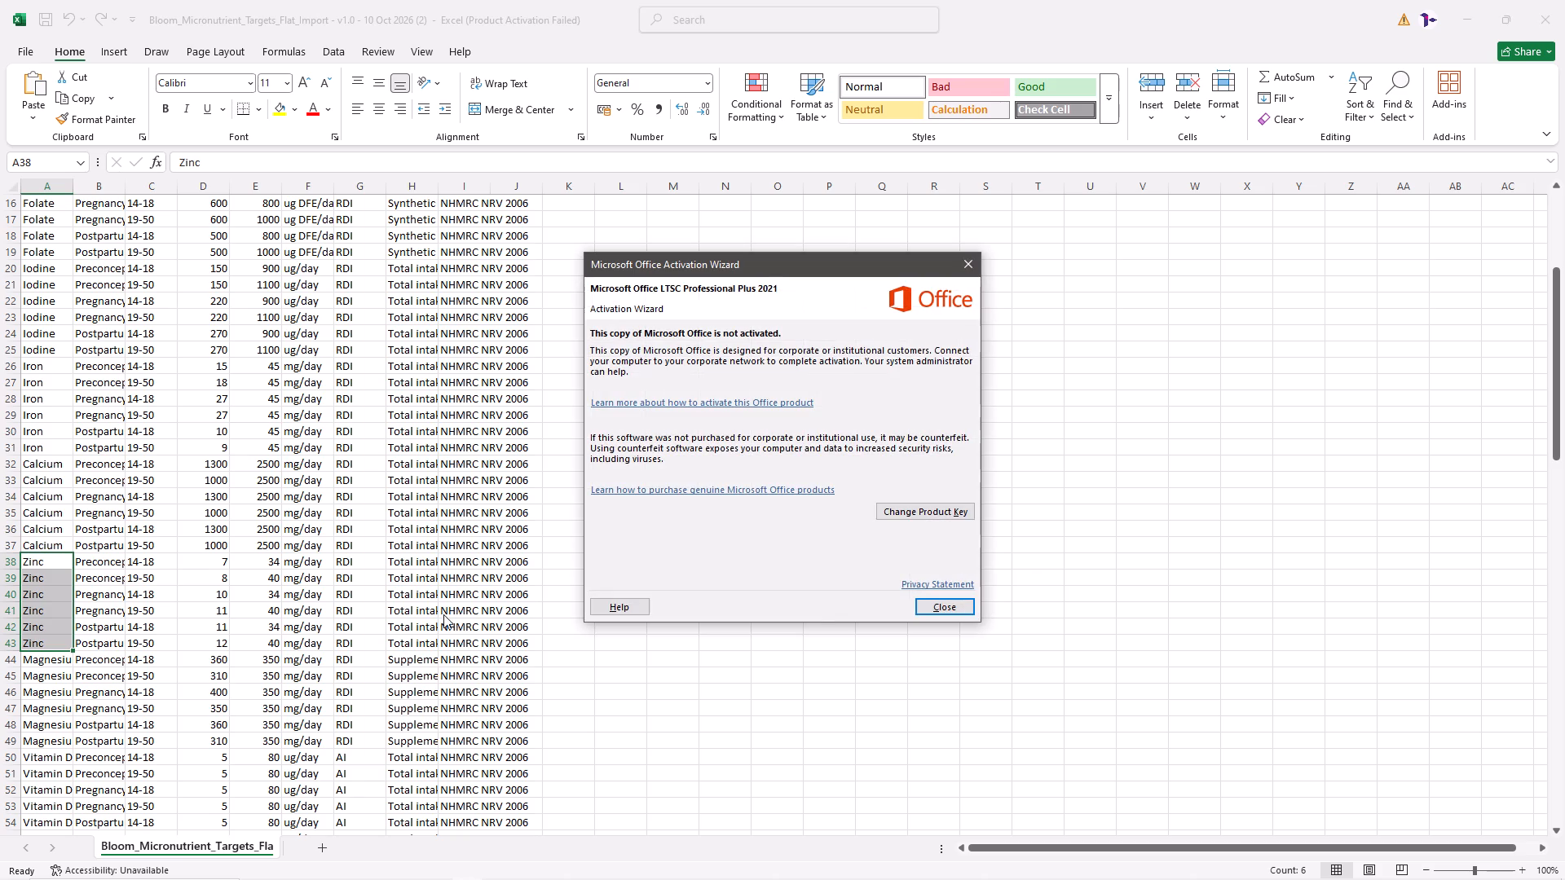
pyautogui.click(976, 613)
pyautogui.click(971, 612)
pyautogui.moveTo(1564, 319); pyautogui.dragTo(1564, 578)
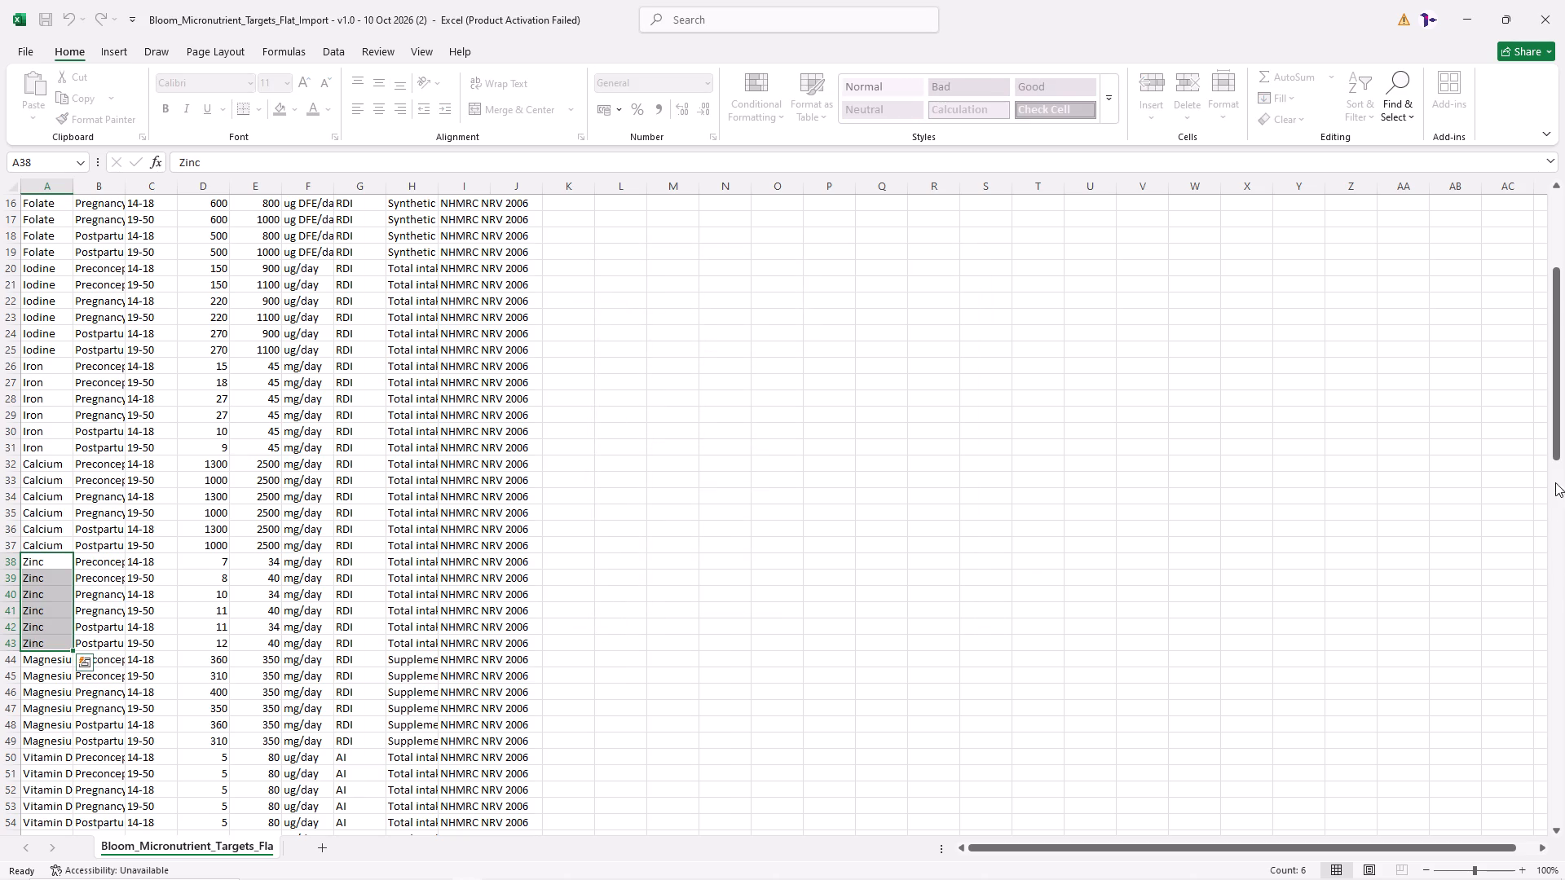
pyautogui.moveTo(1554, 445); pyautogui.dragTo(1563, 879)
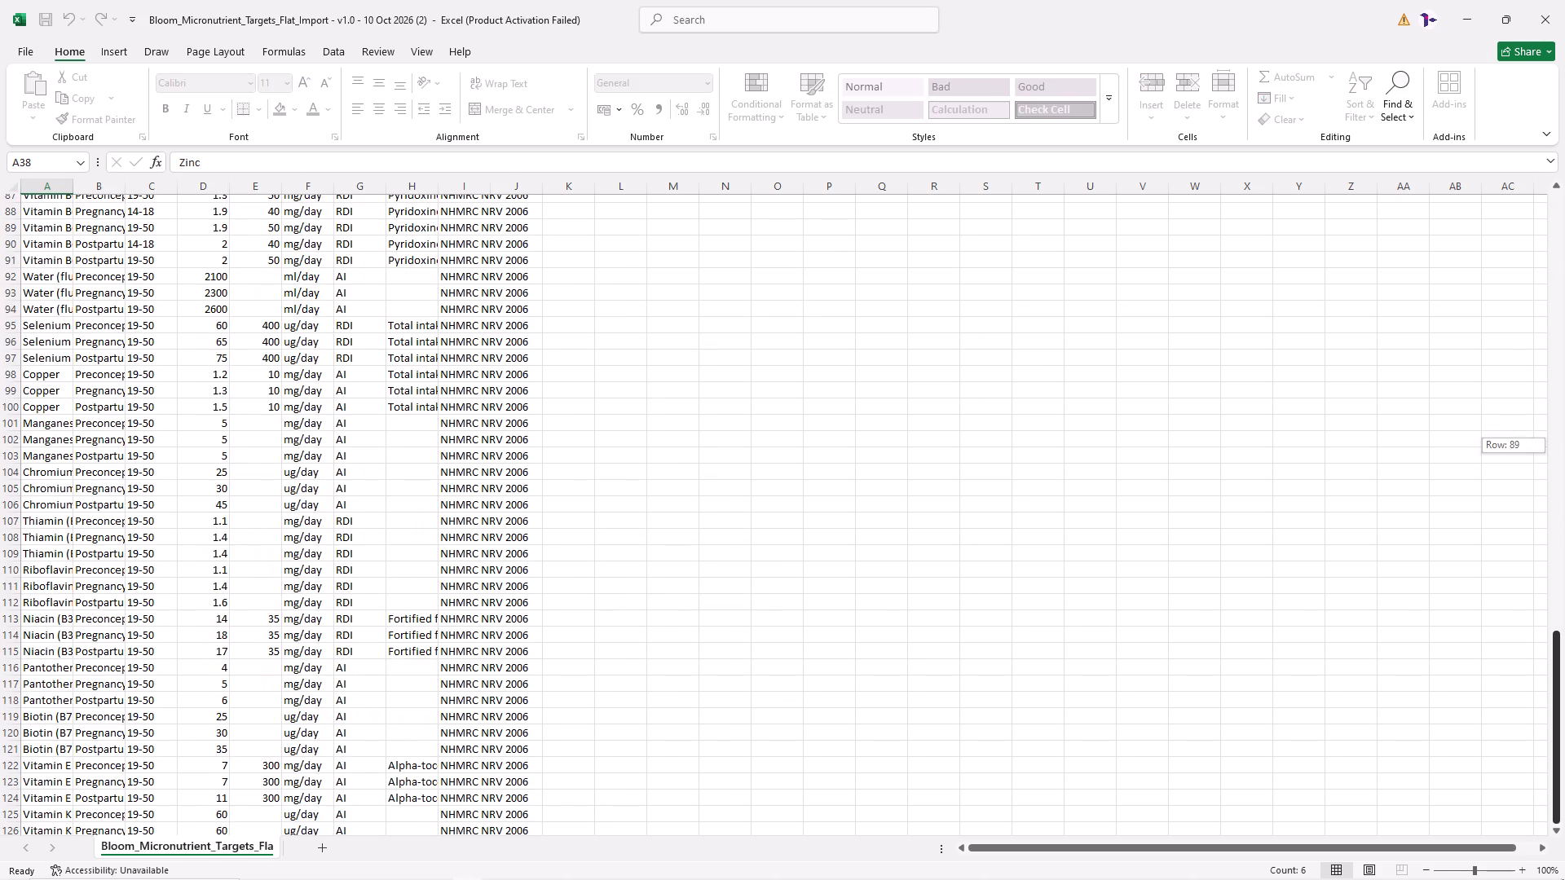
pyautogui.moveTo(1563, 879); pyautogui.dragTo(1561, 879)
pyautogui.scroll(-3, 46, 790)
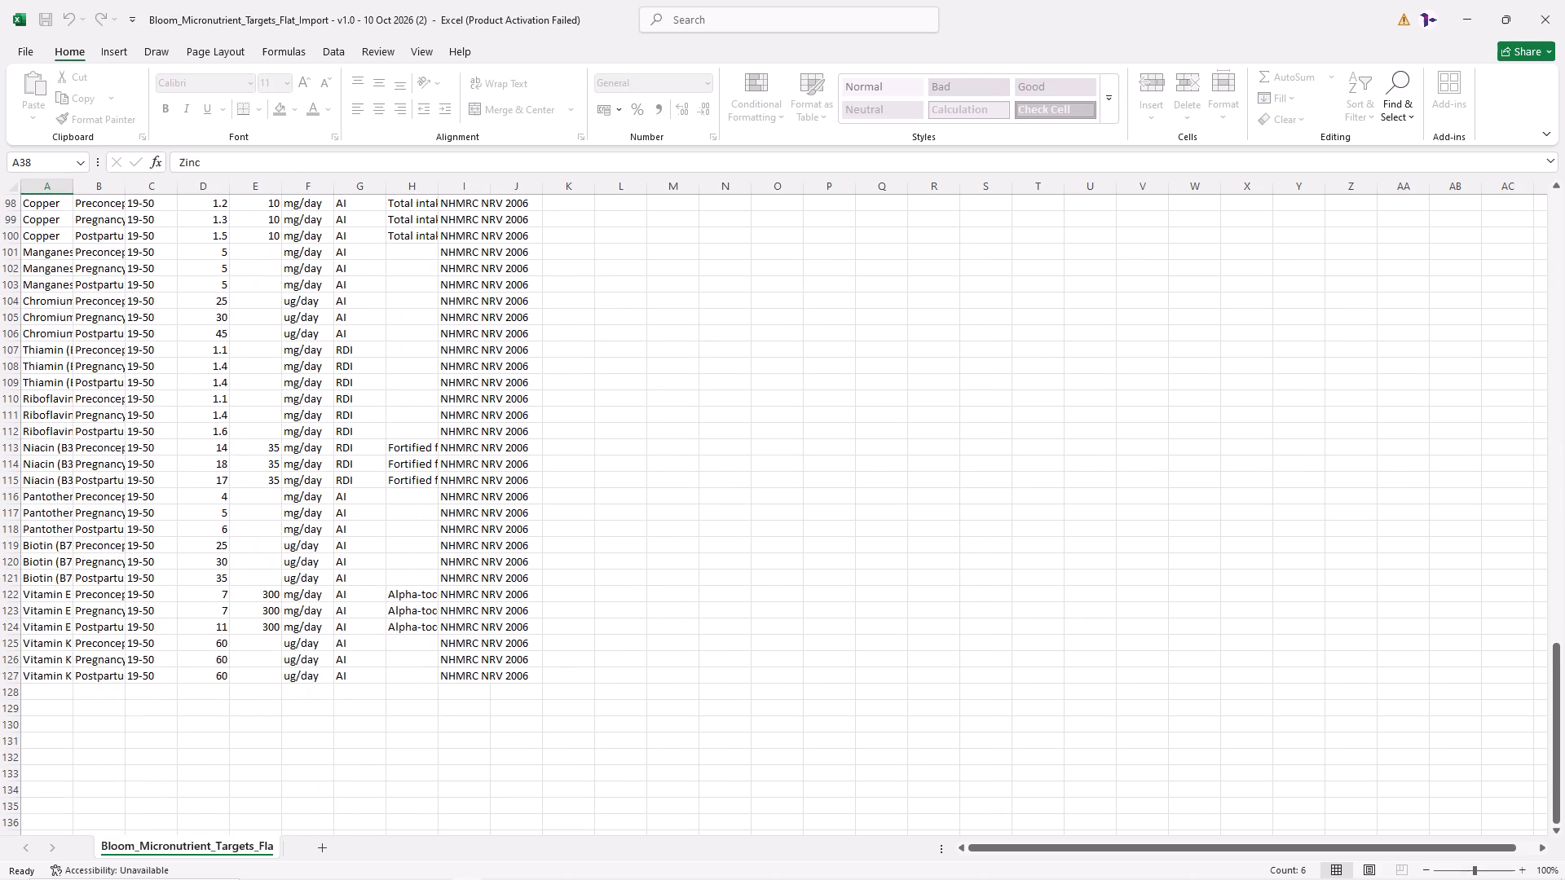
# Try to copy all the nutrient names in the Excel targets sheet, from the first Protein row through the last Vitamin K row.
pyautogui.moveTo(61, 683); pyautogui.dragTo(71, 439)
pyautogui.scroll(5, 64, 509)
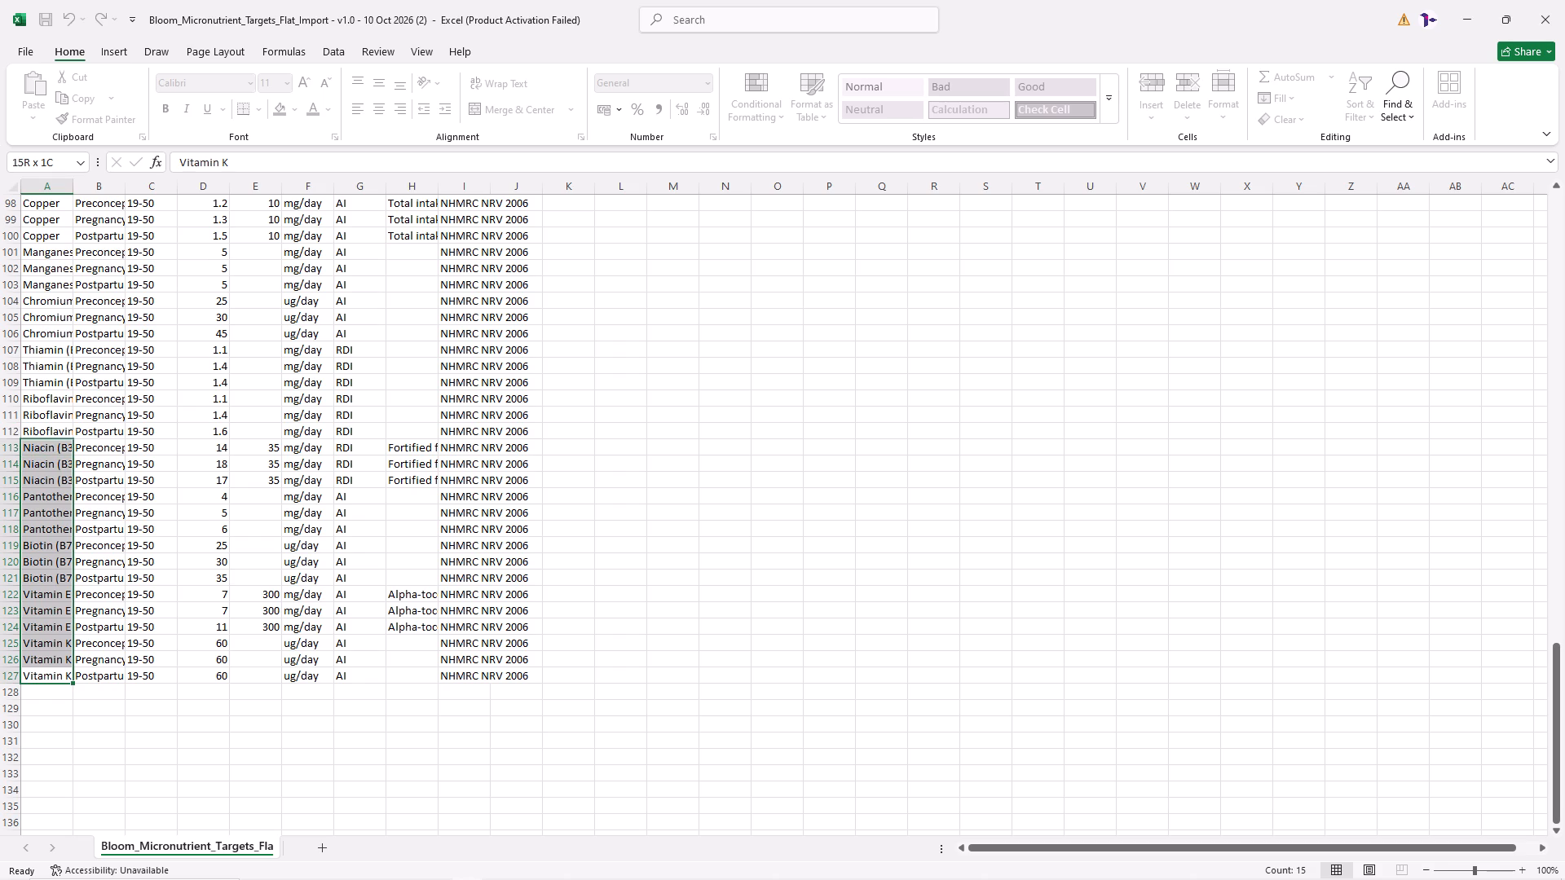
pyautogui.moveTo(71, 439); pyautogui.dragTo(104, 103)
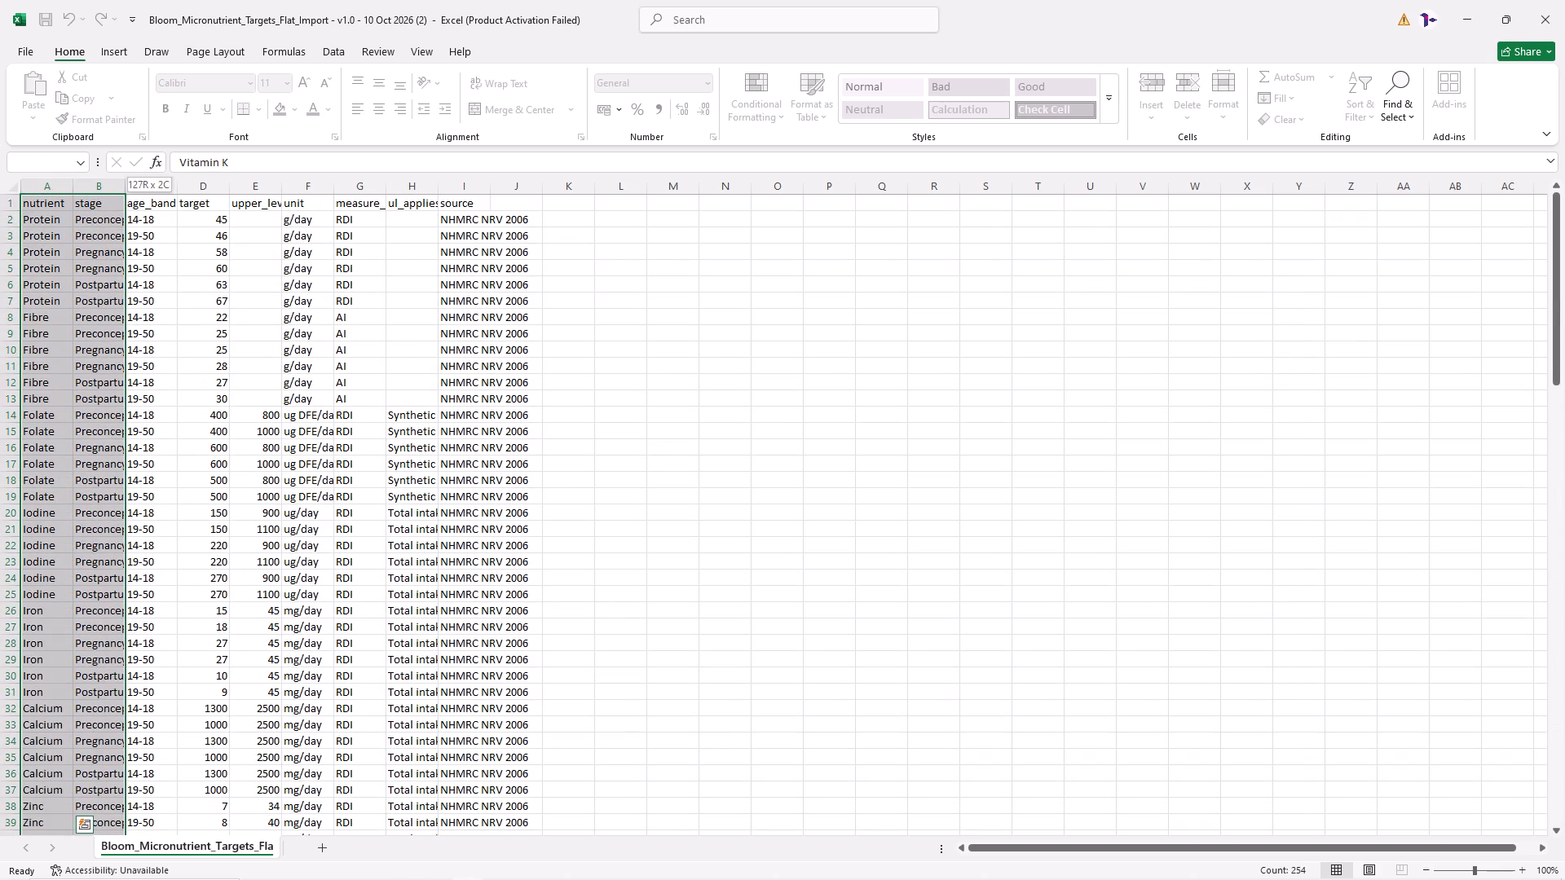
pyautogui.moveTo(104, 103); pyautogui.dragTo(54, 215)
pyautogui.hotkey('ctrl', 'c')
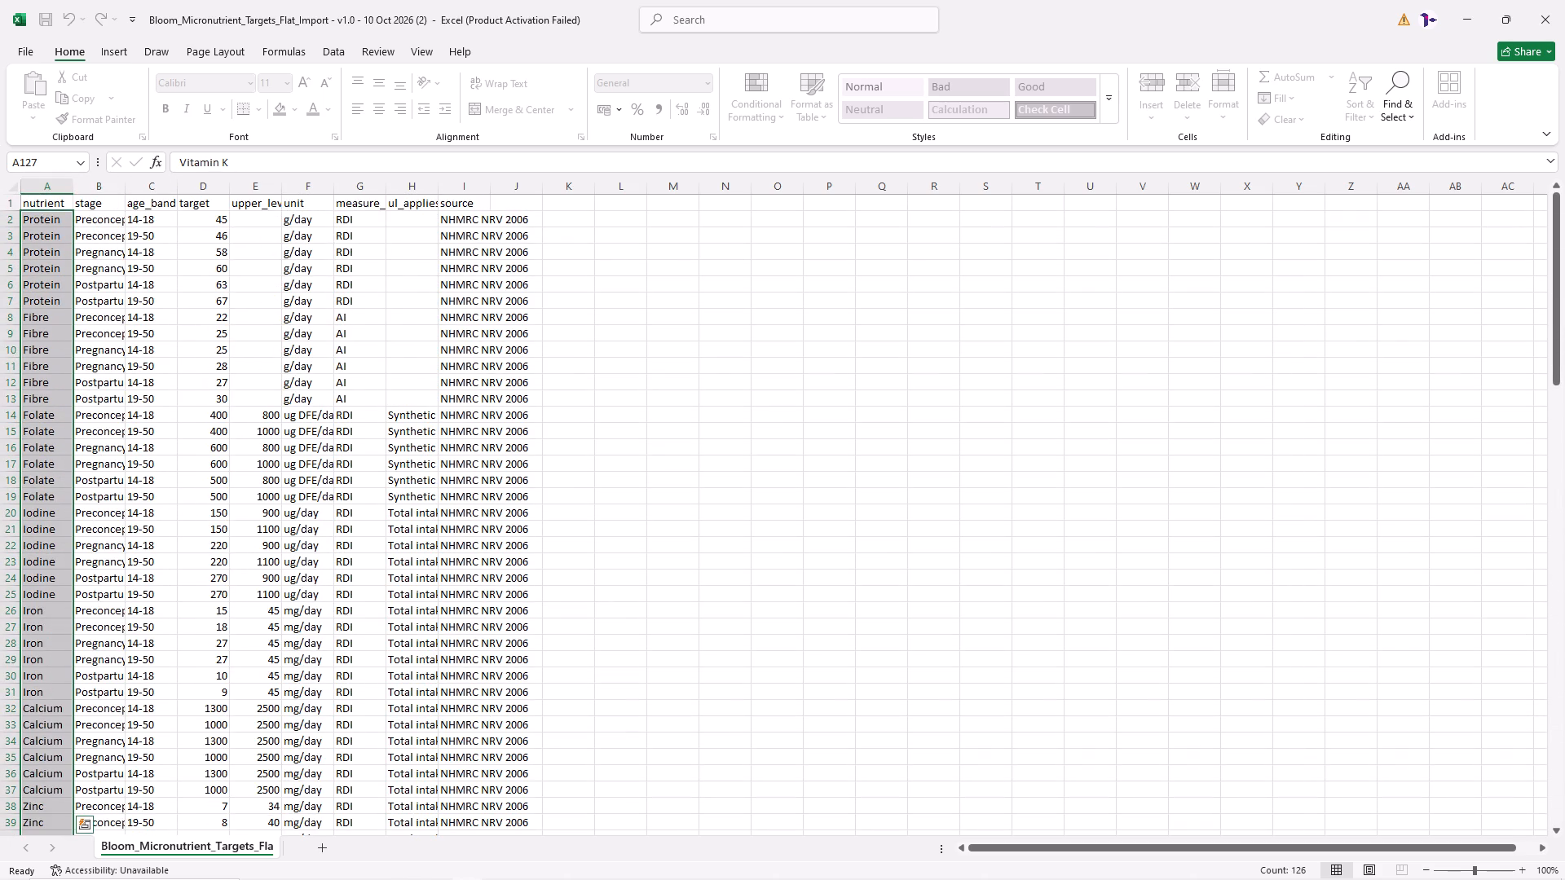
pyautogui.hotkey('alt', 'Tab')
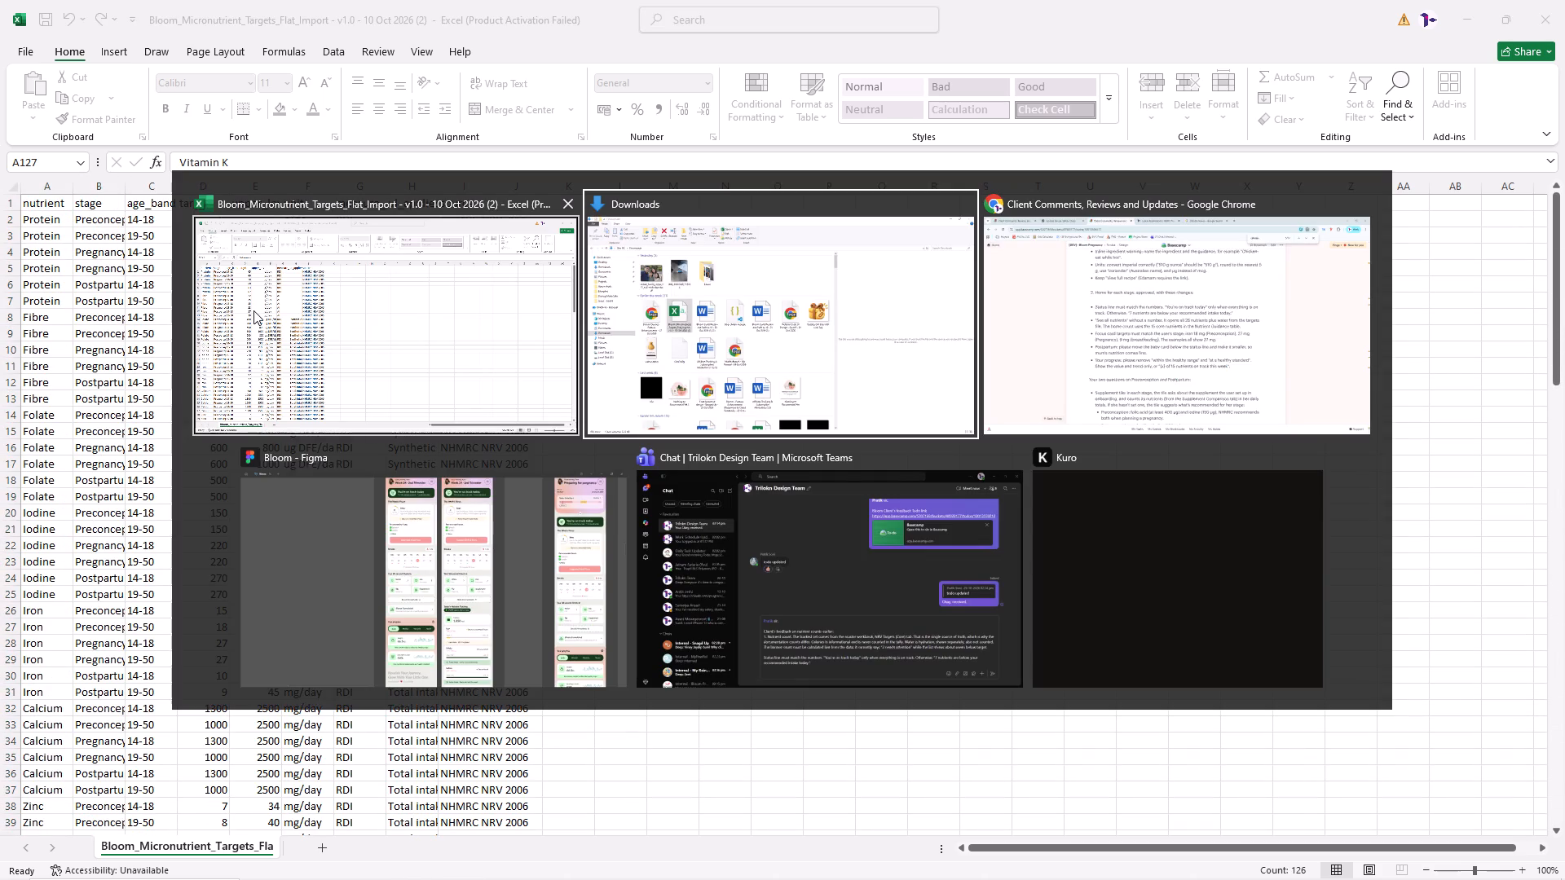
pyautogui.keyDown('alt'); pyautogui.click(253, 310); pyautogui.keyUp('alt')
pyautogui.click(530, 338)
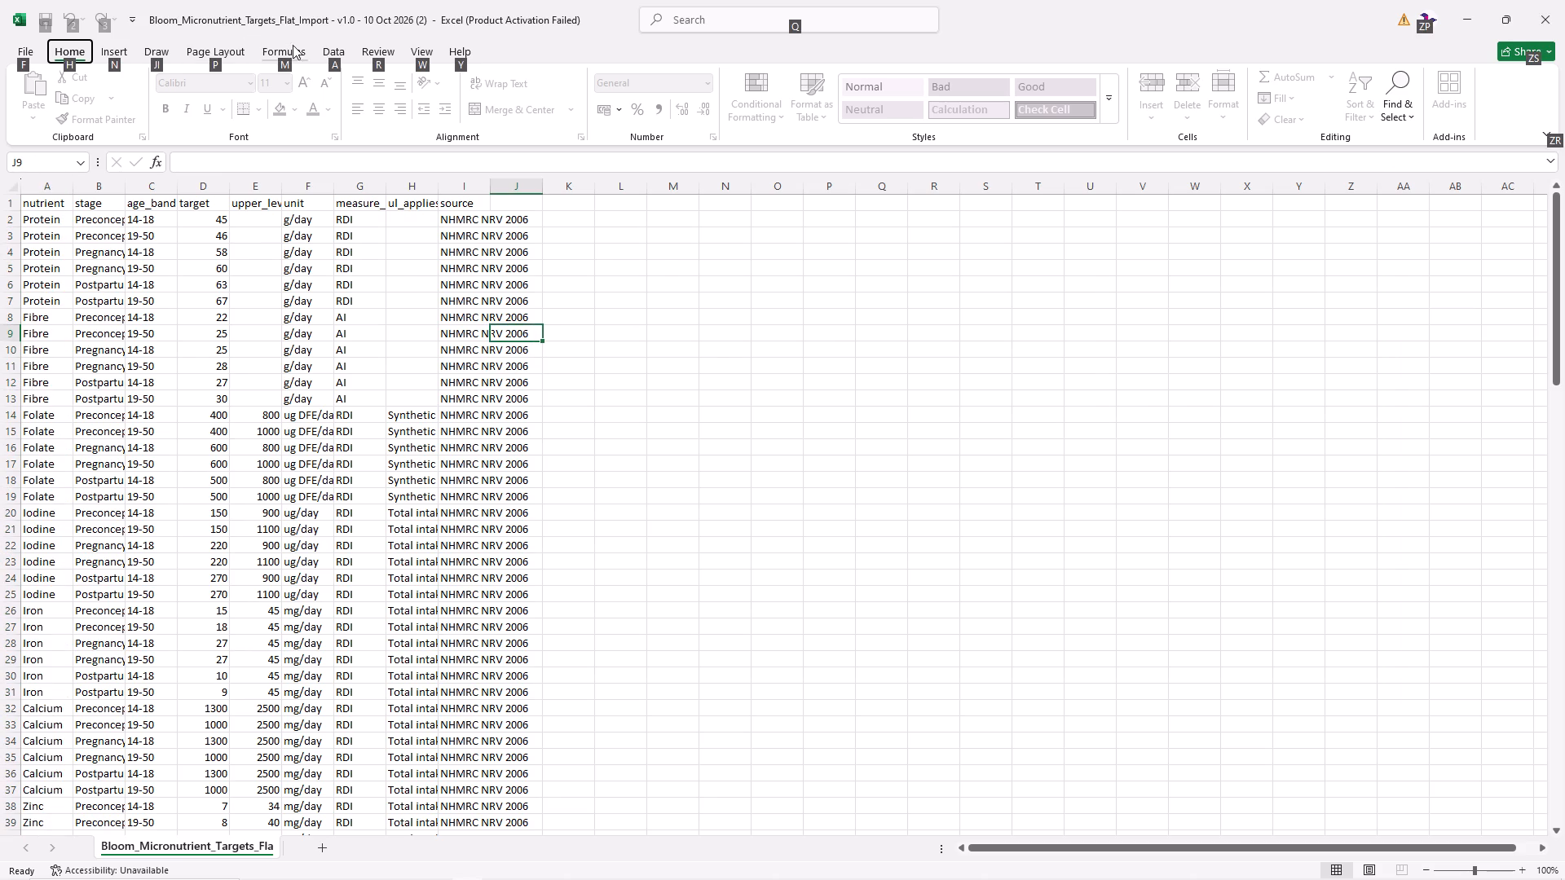
# Switch to Chrome and create a blank Google Sheets spreadsheet in a new tab.
pyautogui.hotkey('alt', 'Tab')
pyautogui.hotkey('alt', 'Tab')
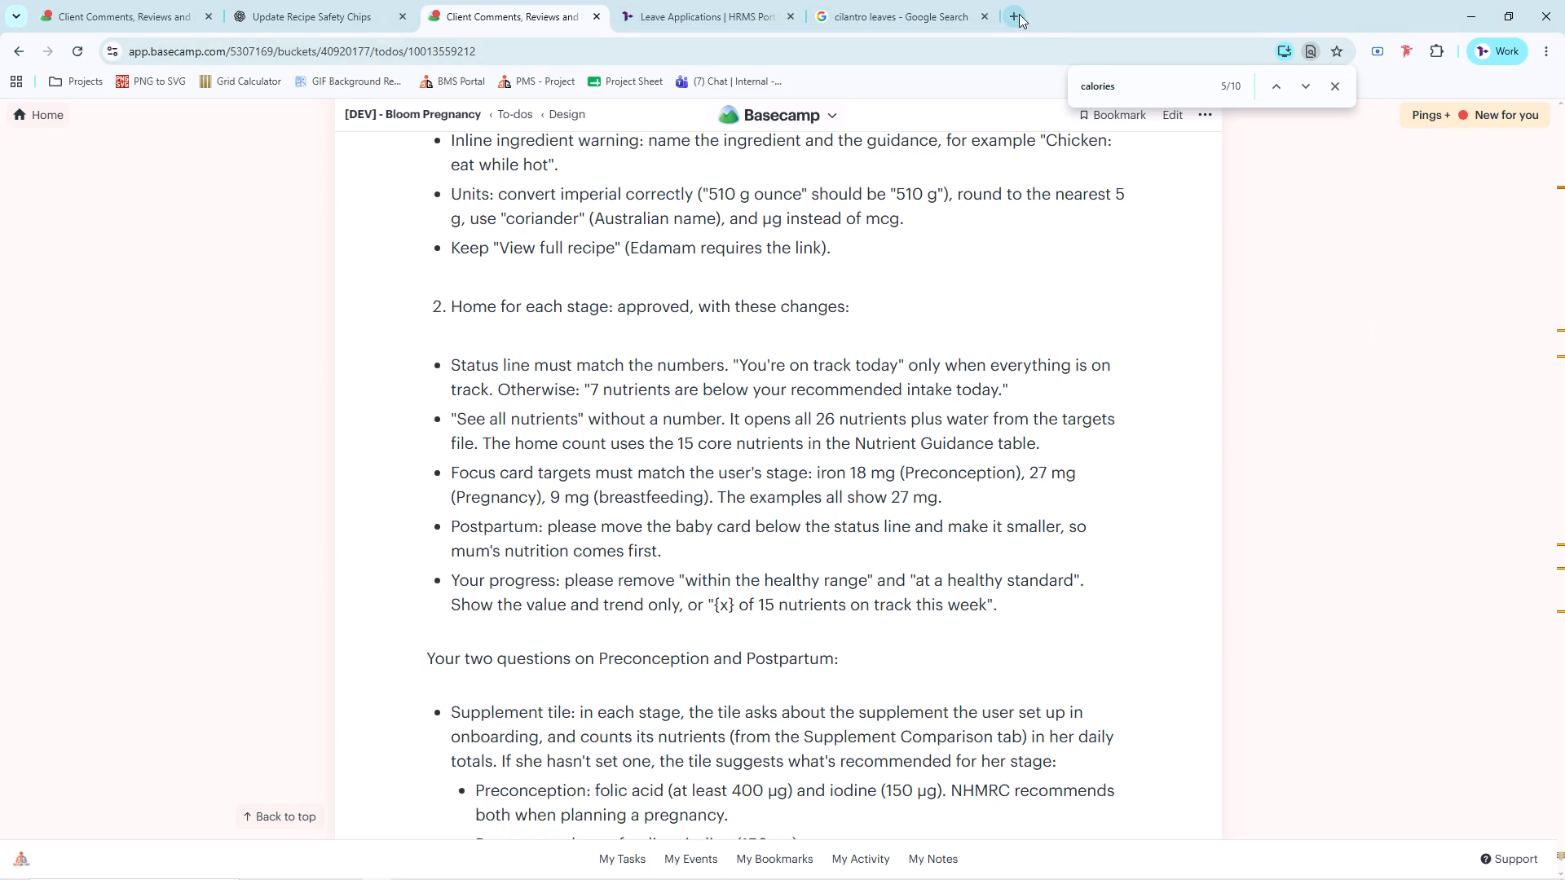
pyautogui.click(1019, 14)
pyautogui.write('shee')
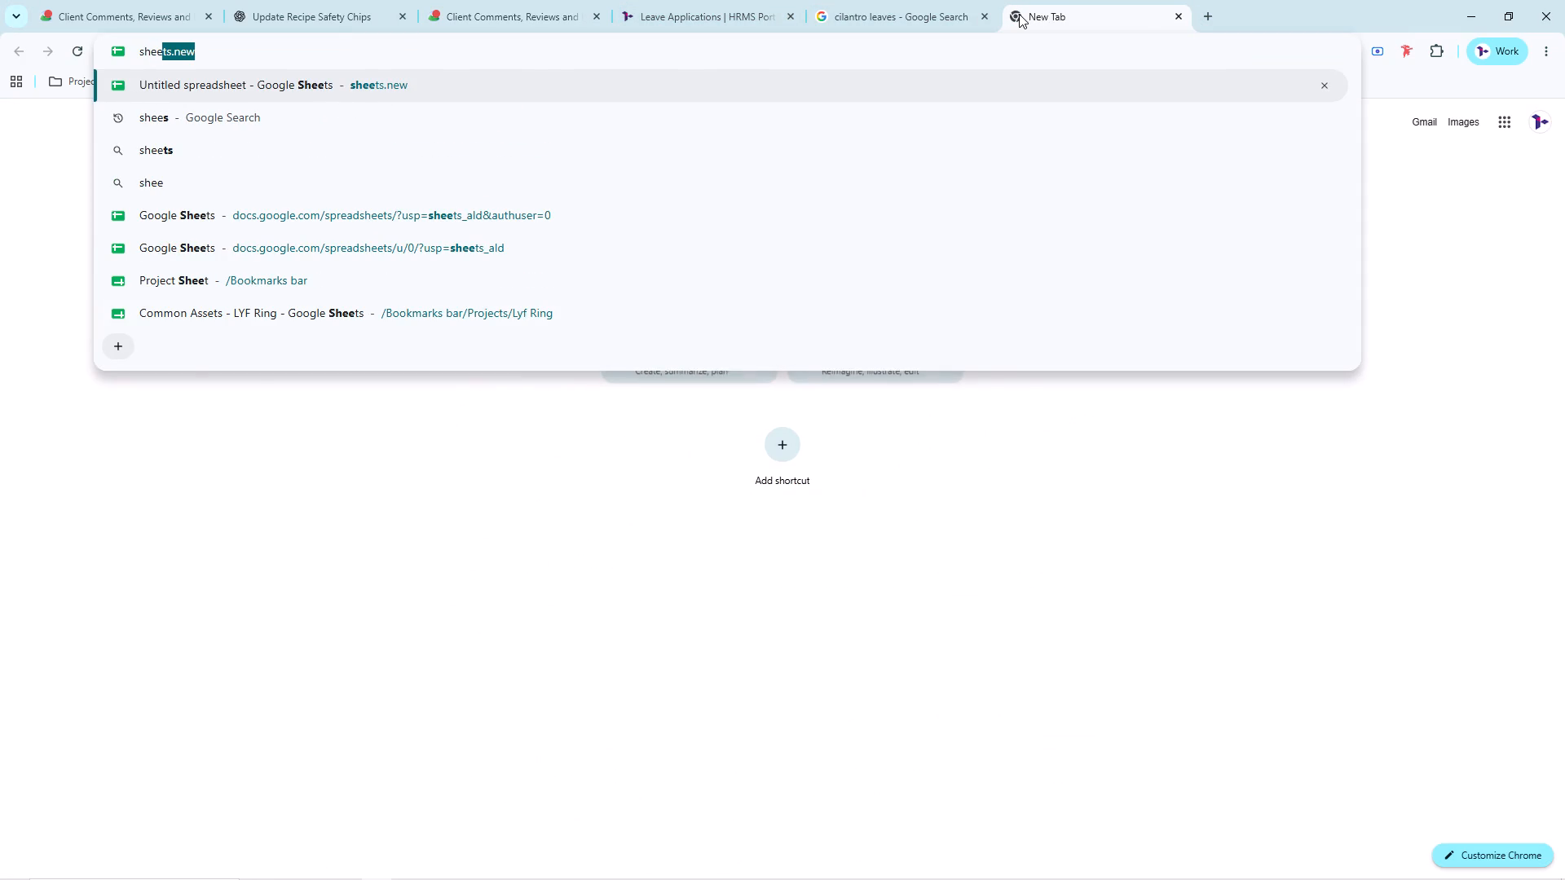
pyautogui.press('Return')
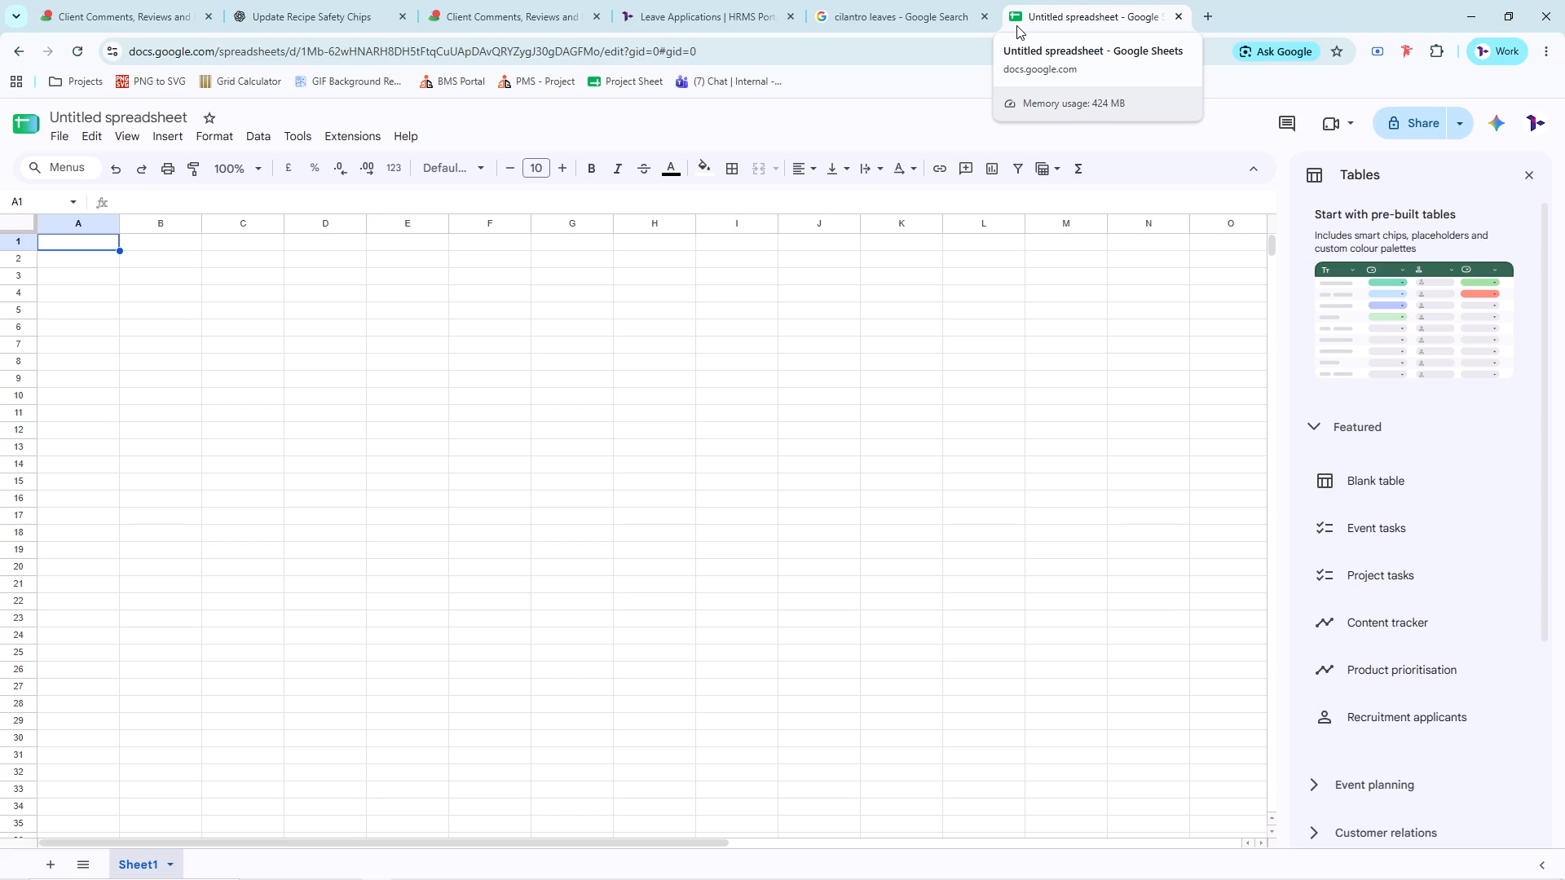
# Start opening a file from the blank spreadsheet by upload and browse to the computer's Downloads folder.
pyautogui.click(57, 142)
pyautogui.click(102, 198)
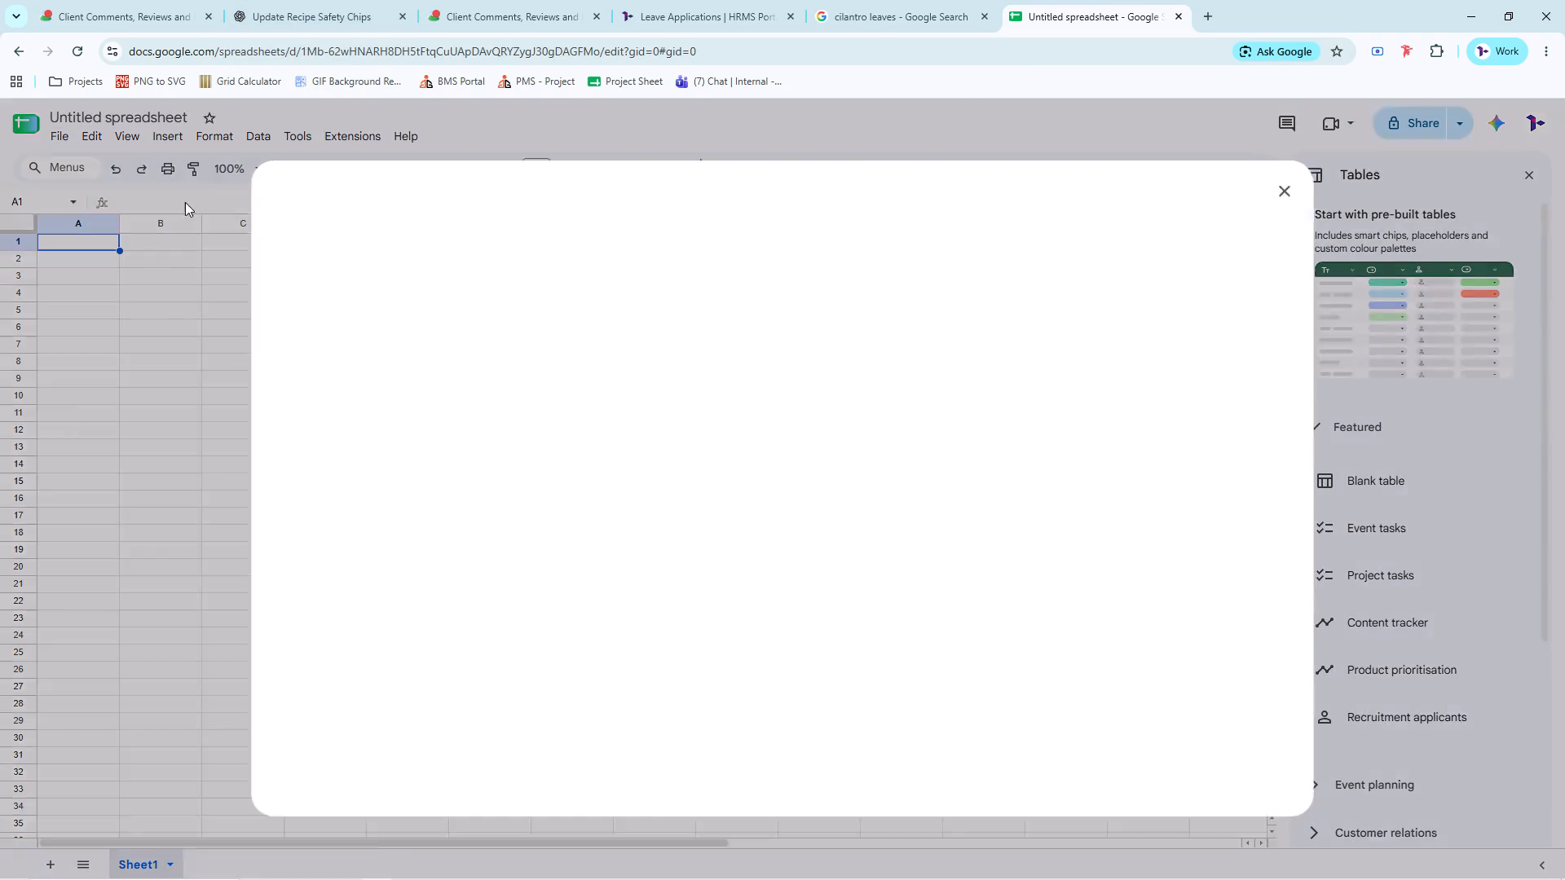
pyautogui.click(833, 310)
pyautogui.click(690, 222)
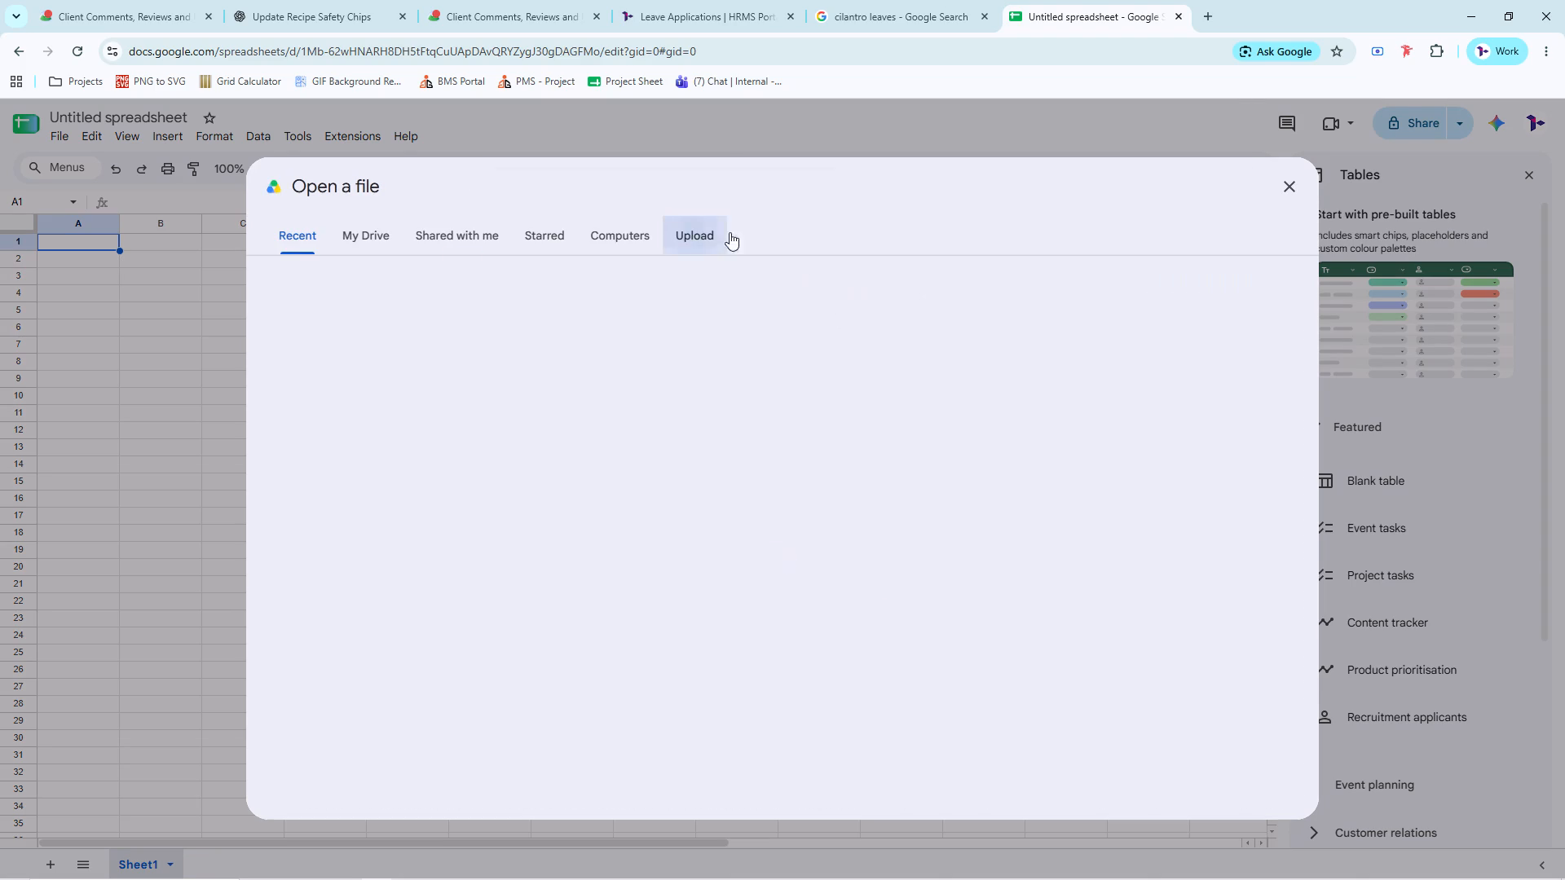
pyautogui.click(787, 599)
pyautogui.click(791, 574)
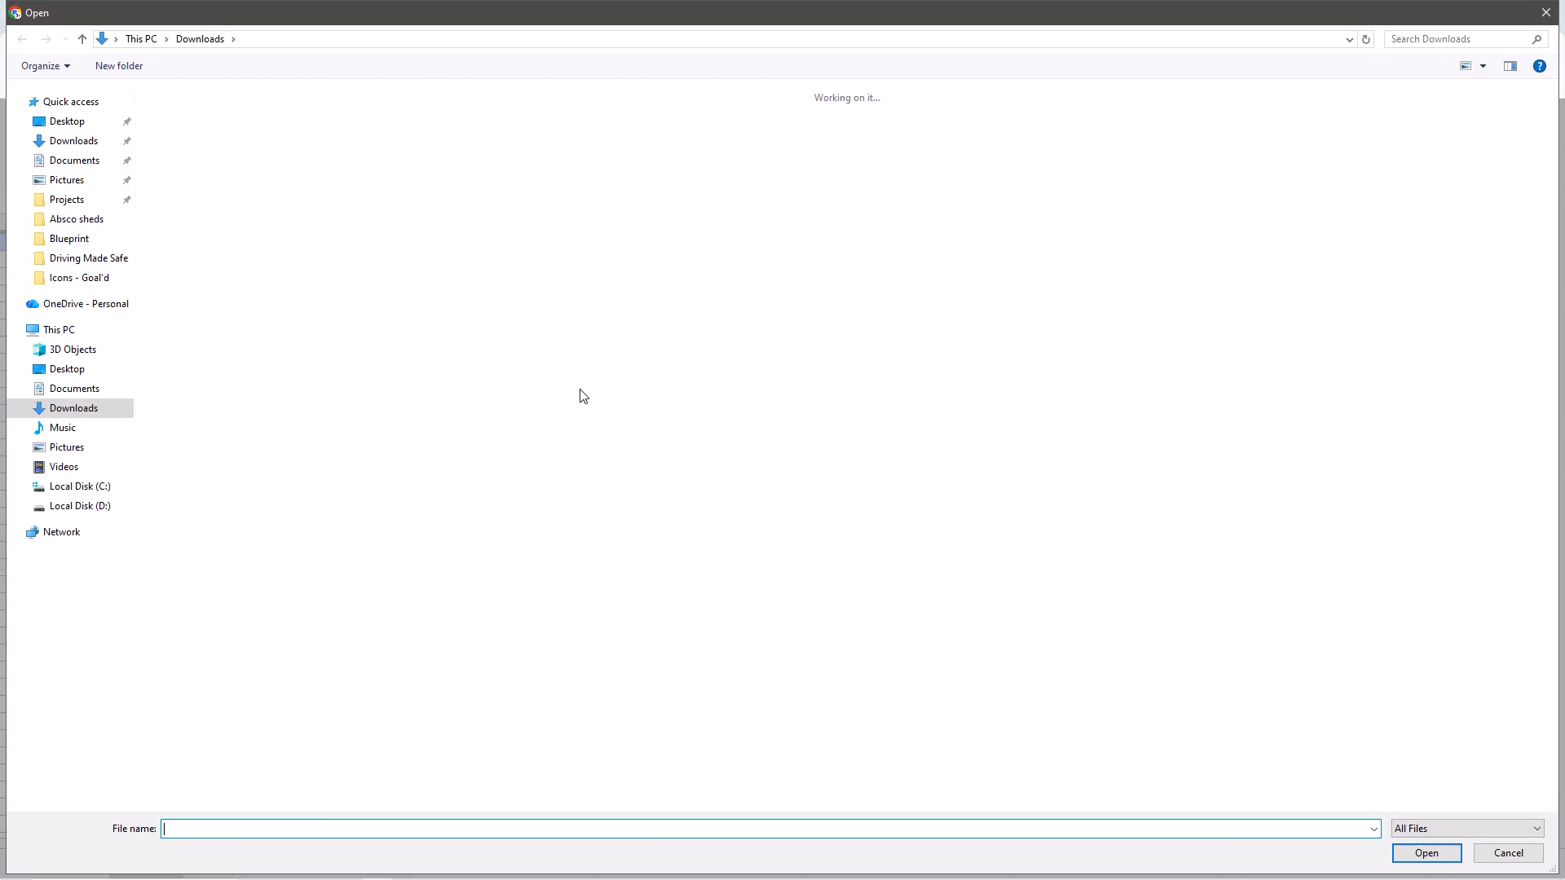
# Delete the images "IMG_20261028_115032" and "indian_family_oppo_f11_exif-with-thumbnail" from Downloads within the file picker.
pyautogui.click(246, 215)
pyautogui.click(394, 210)
pyautogui.click(632, 240)
pyautogui.click(423, 253)
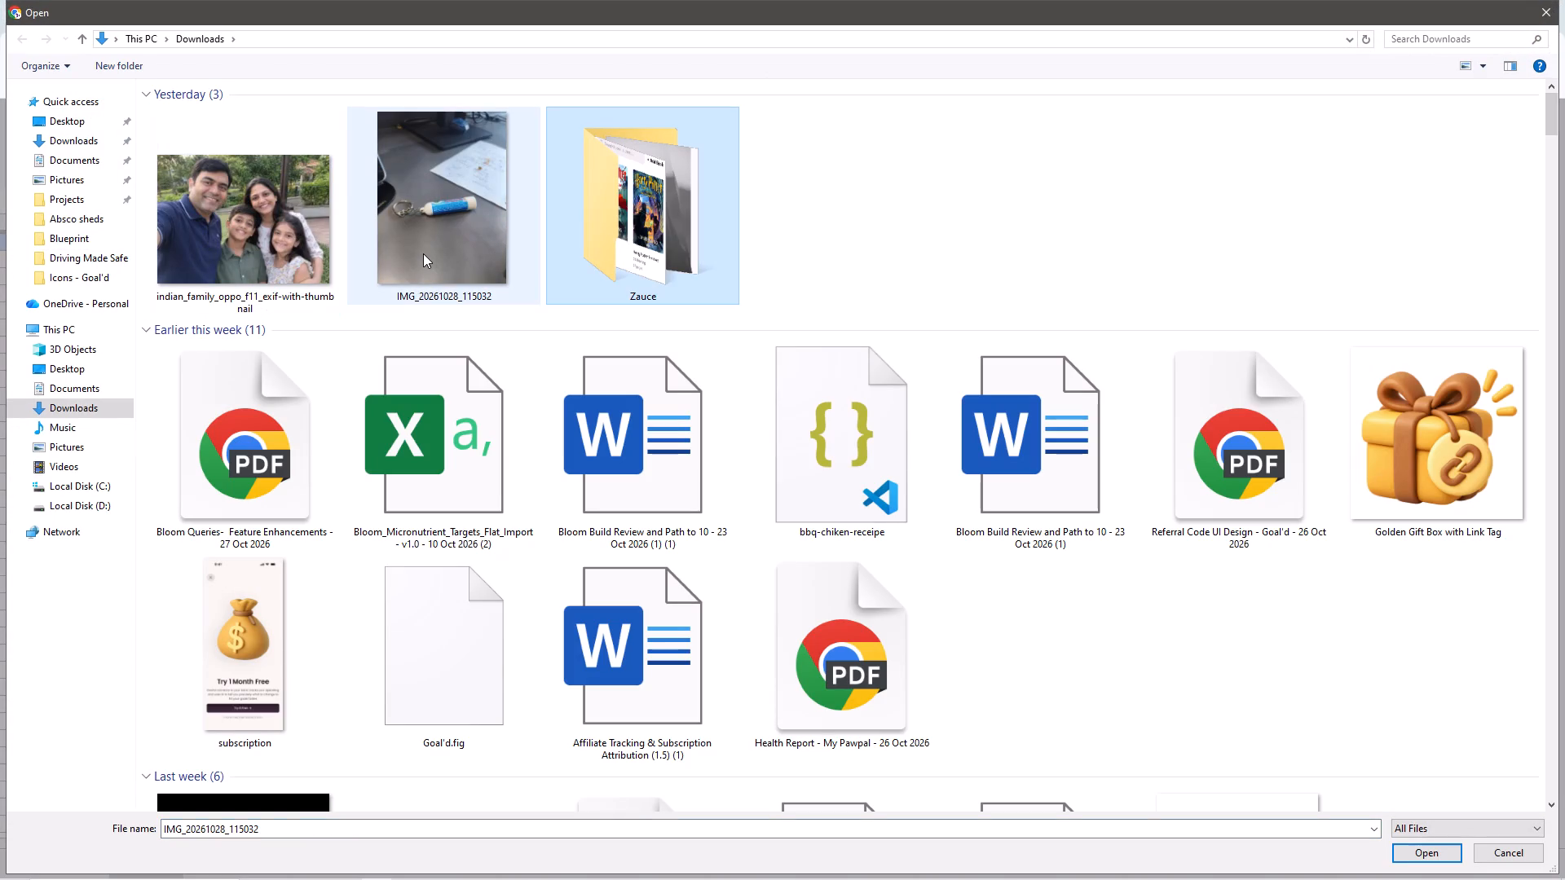
pyautogui.press('Delete')
pyautogui.click(277, 228)
pyautogui.press('Delete')
# Check the contents of the "Zauce" folder in Downloads and delete the folder.
pyautogui.click(263, 223)
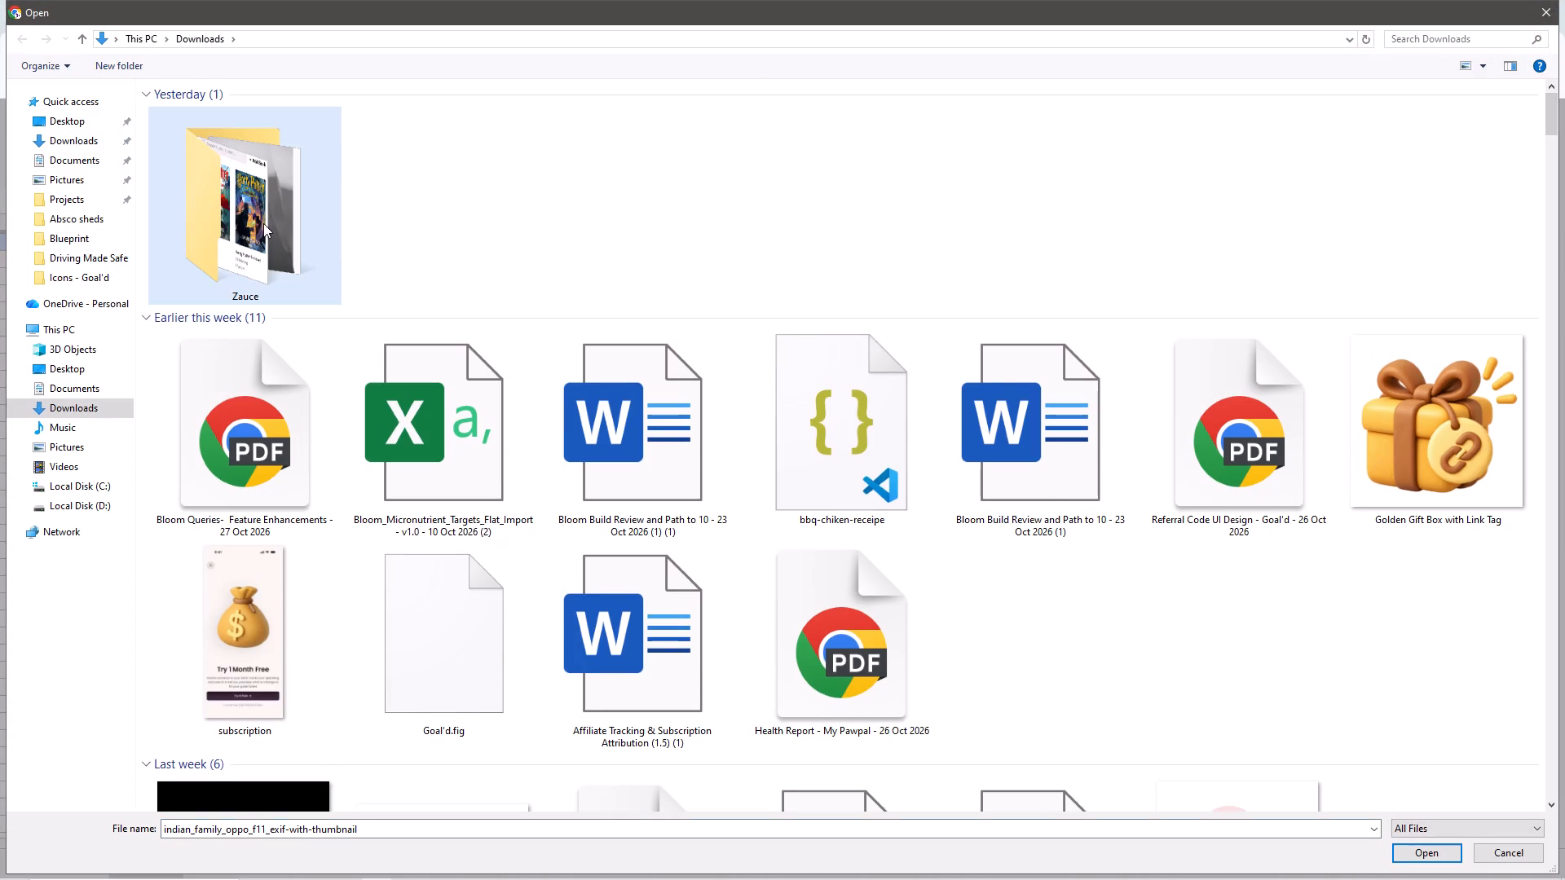
pyautogui.press('Return')
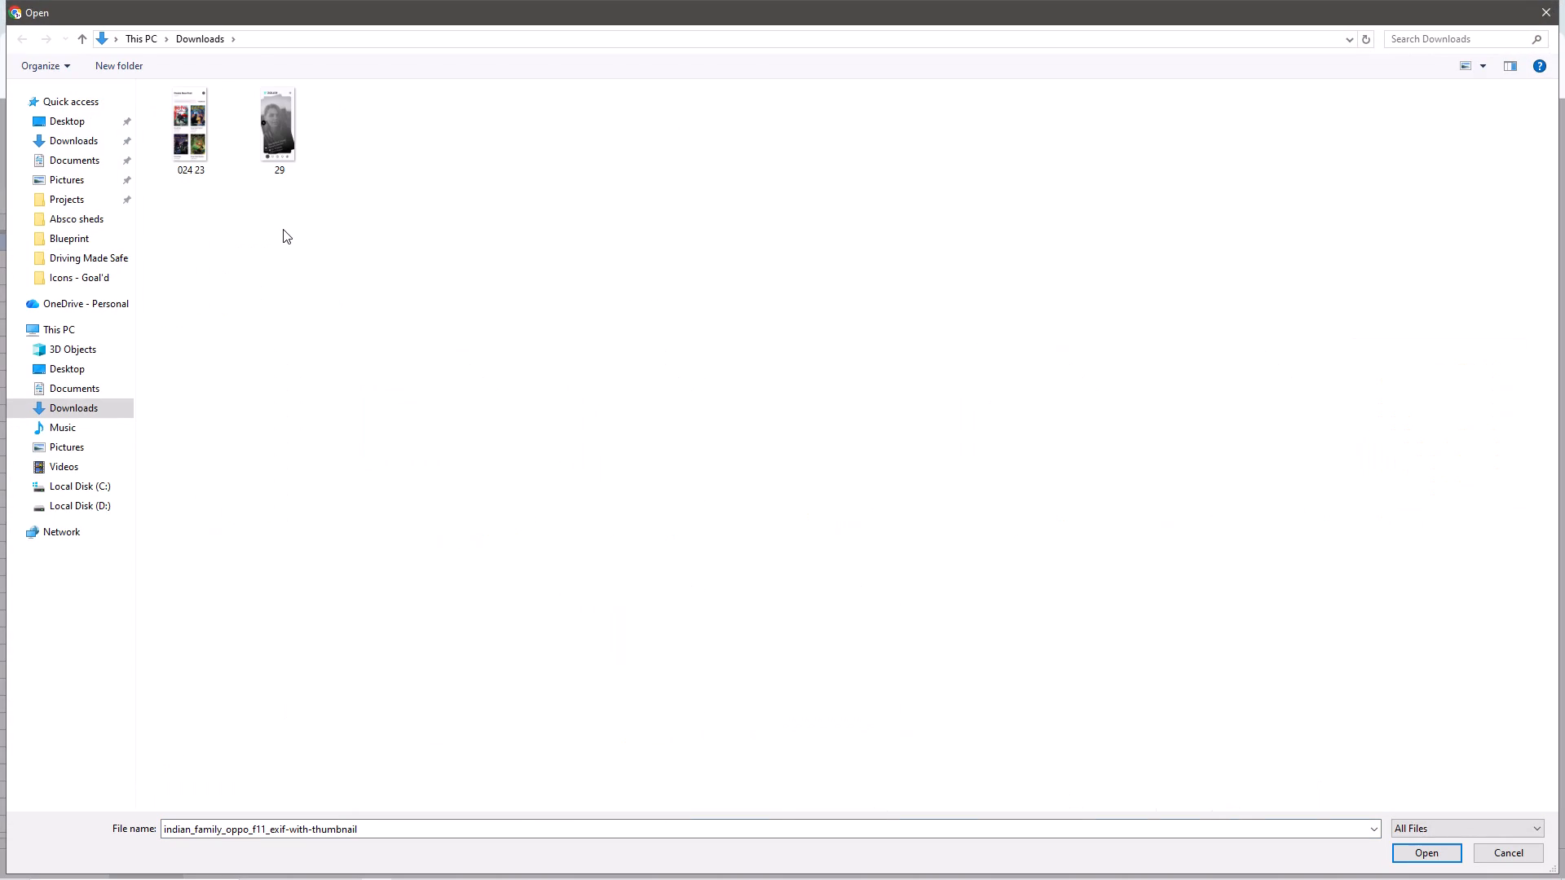
pyautogui.press('BackSpace')
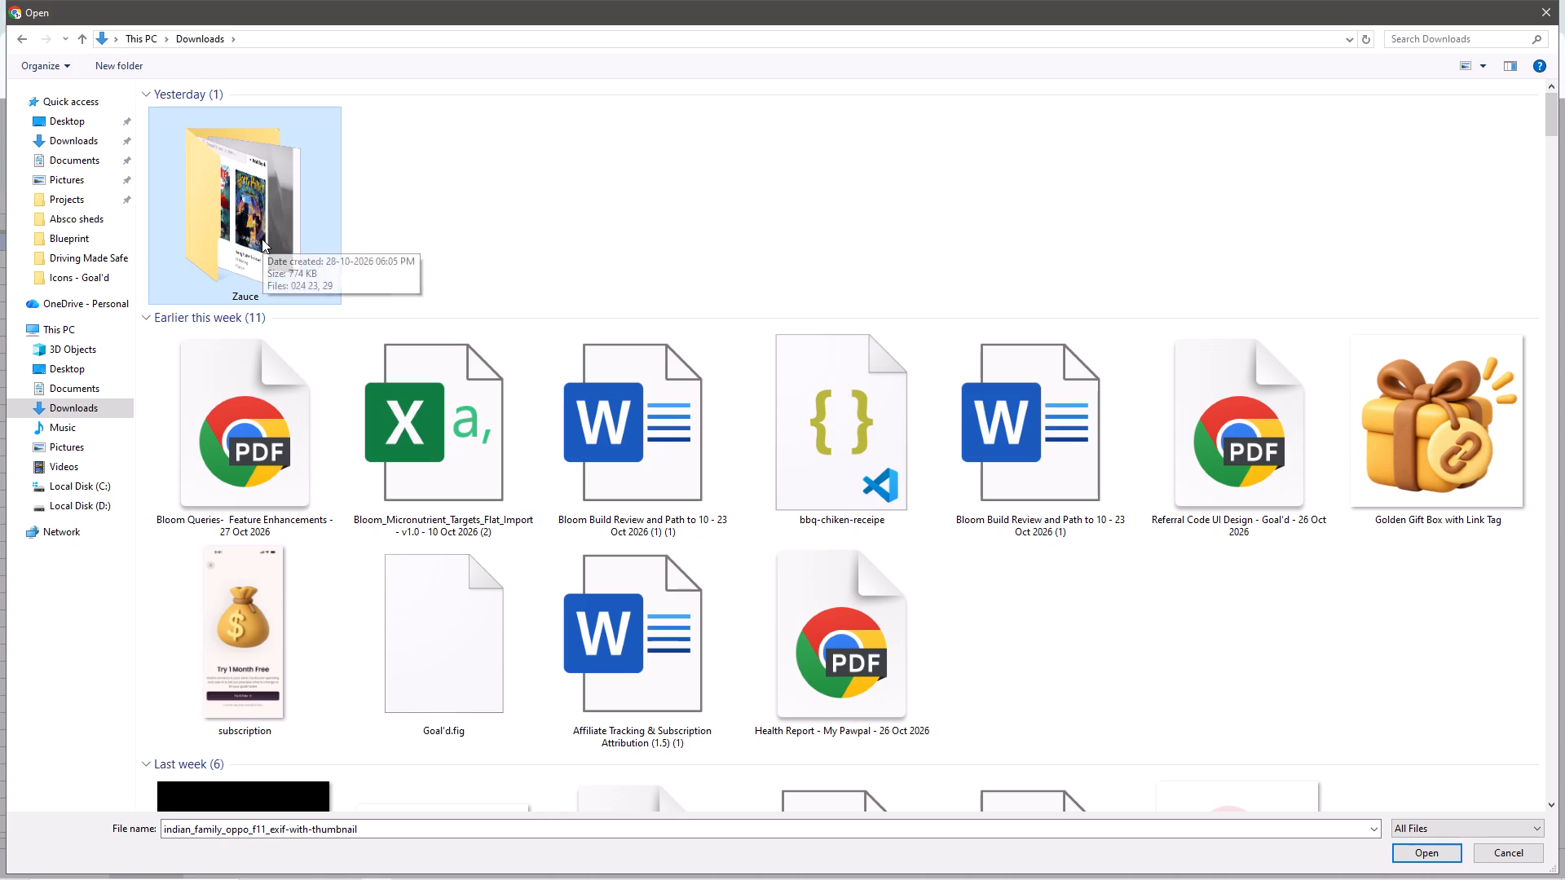
pyautogui.click(262, 239)
pyautogui.click(262, 234)
pyautogui.doubleClick(268, 234)
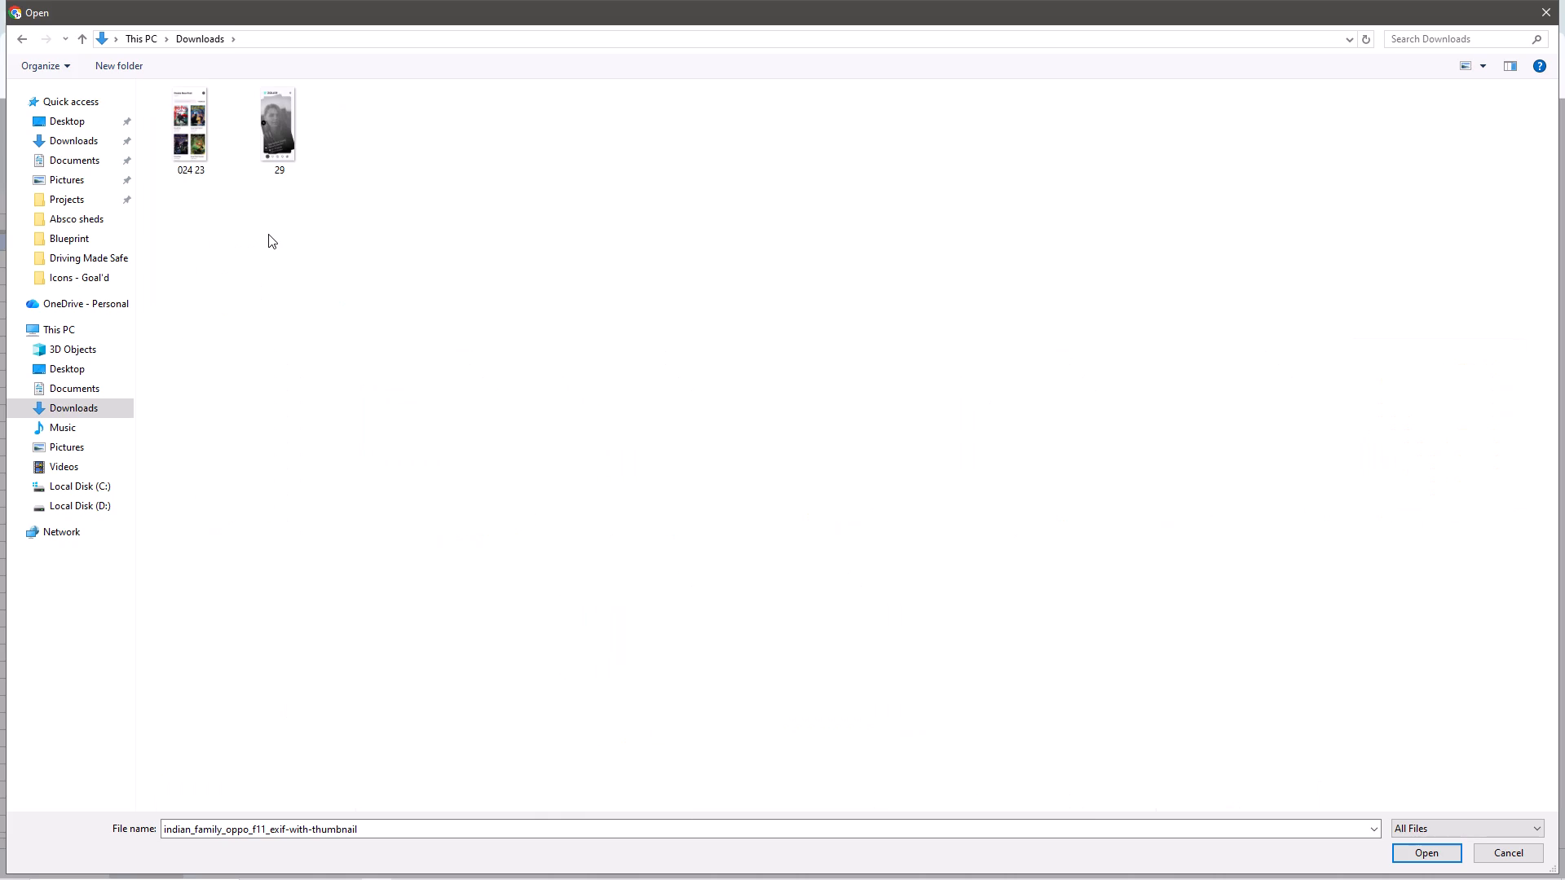
pyautogui.press('BackSpace')
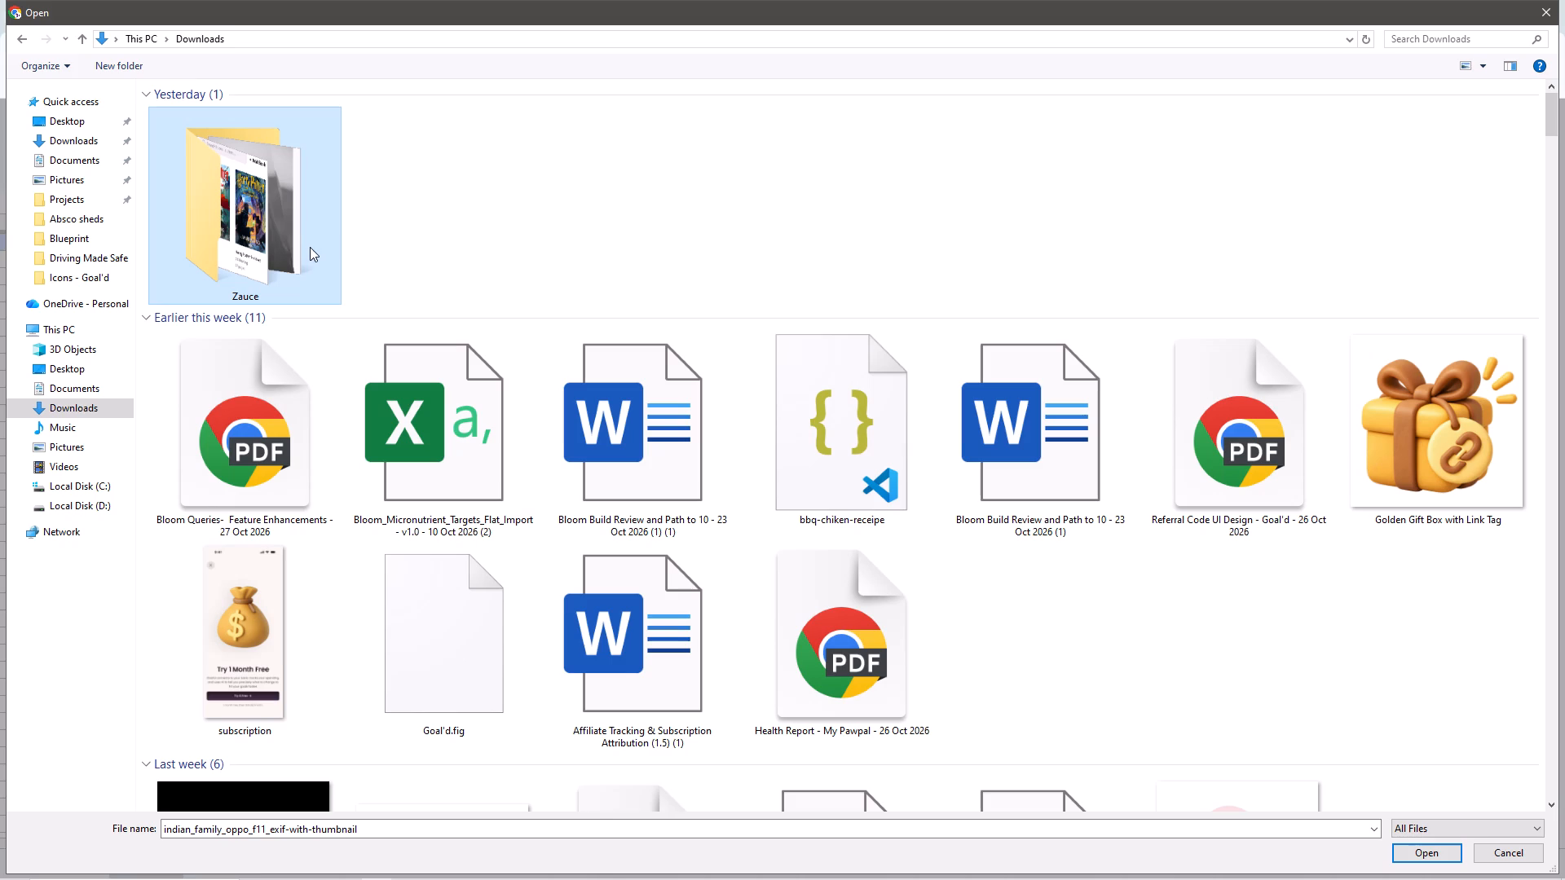
pyautogui.press('Return')
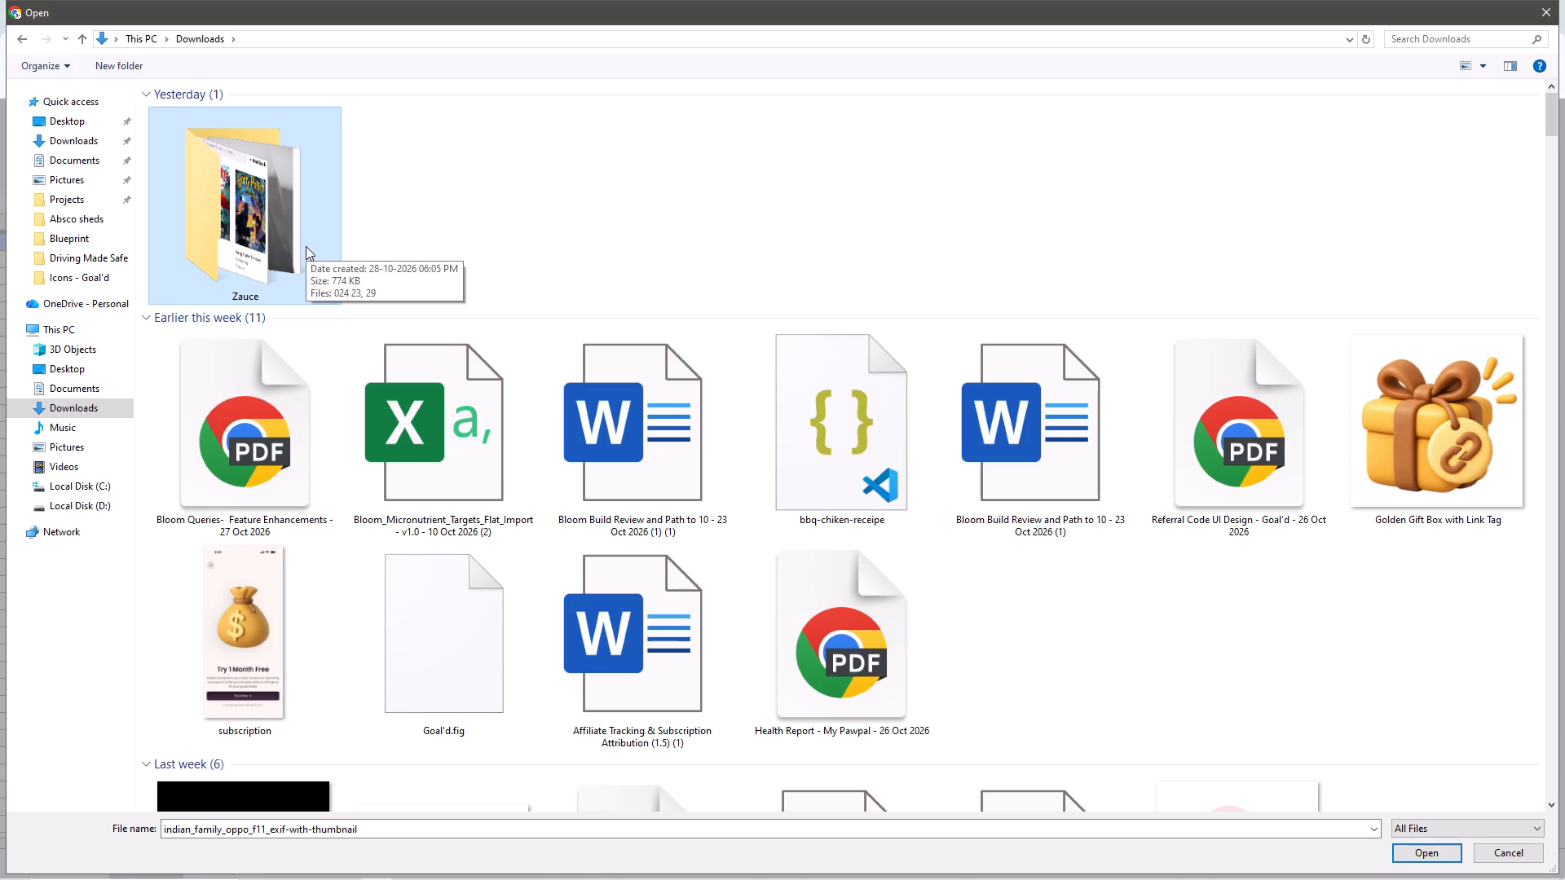
pyautogui.press('BackSpace')
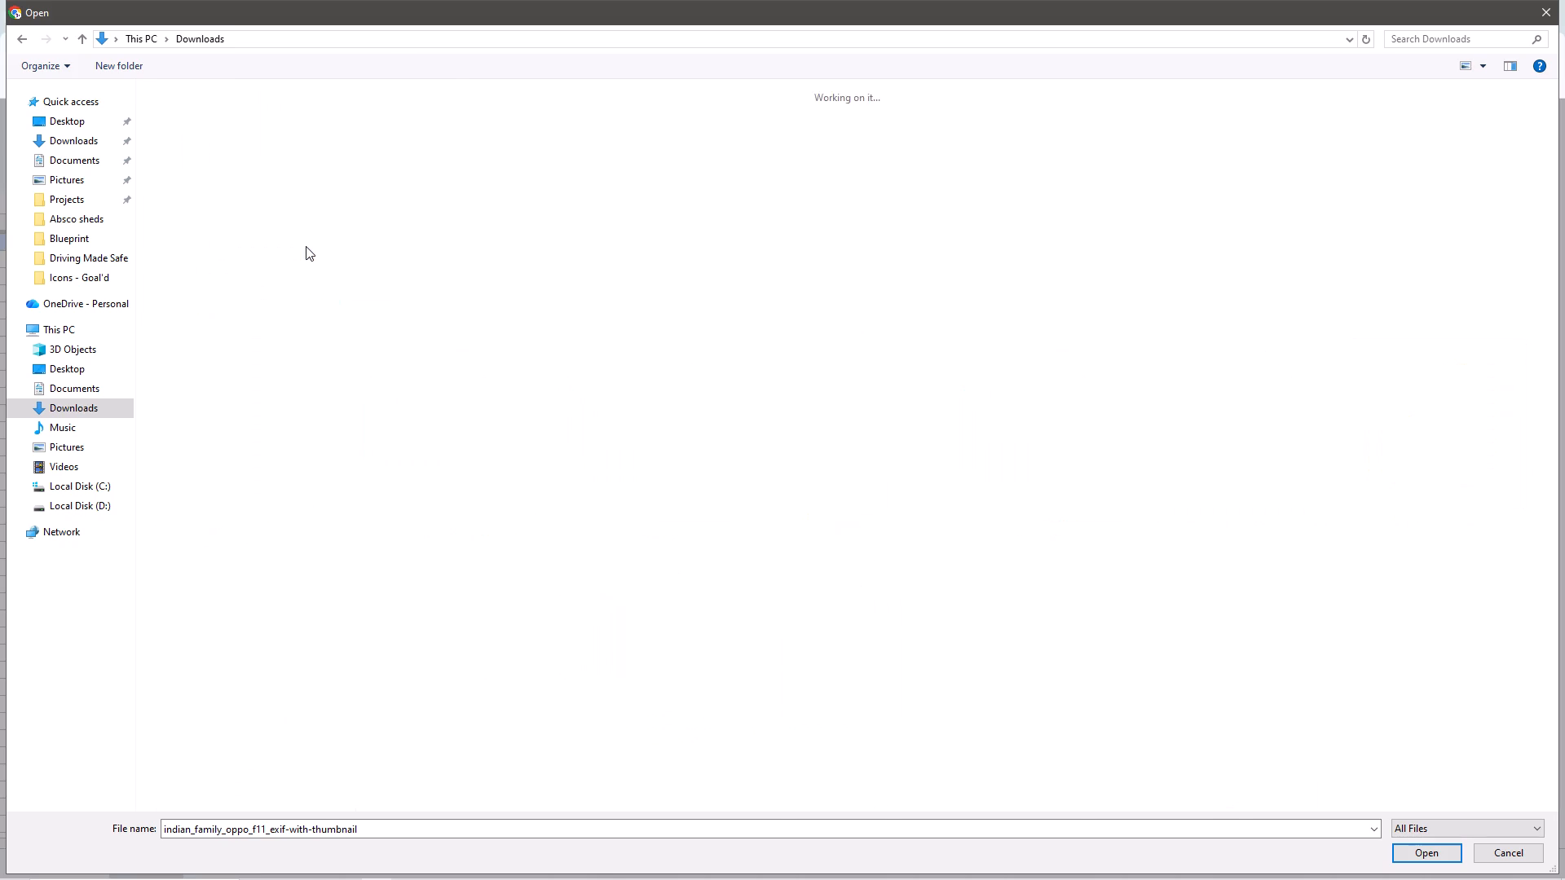
pyautogui.press('Delete')
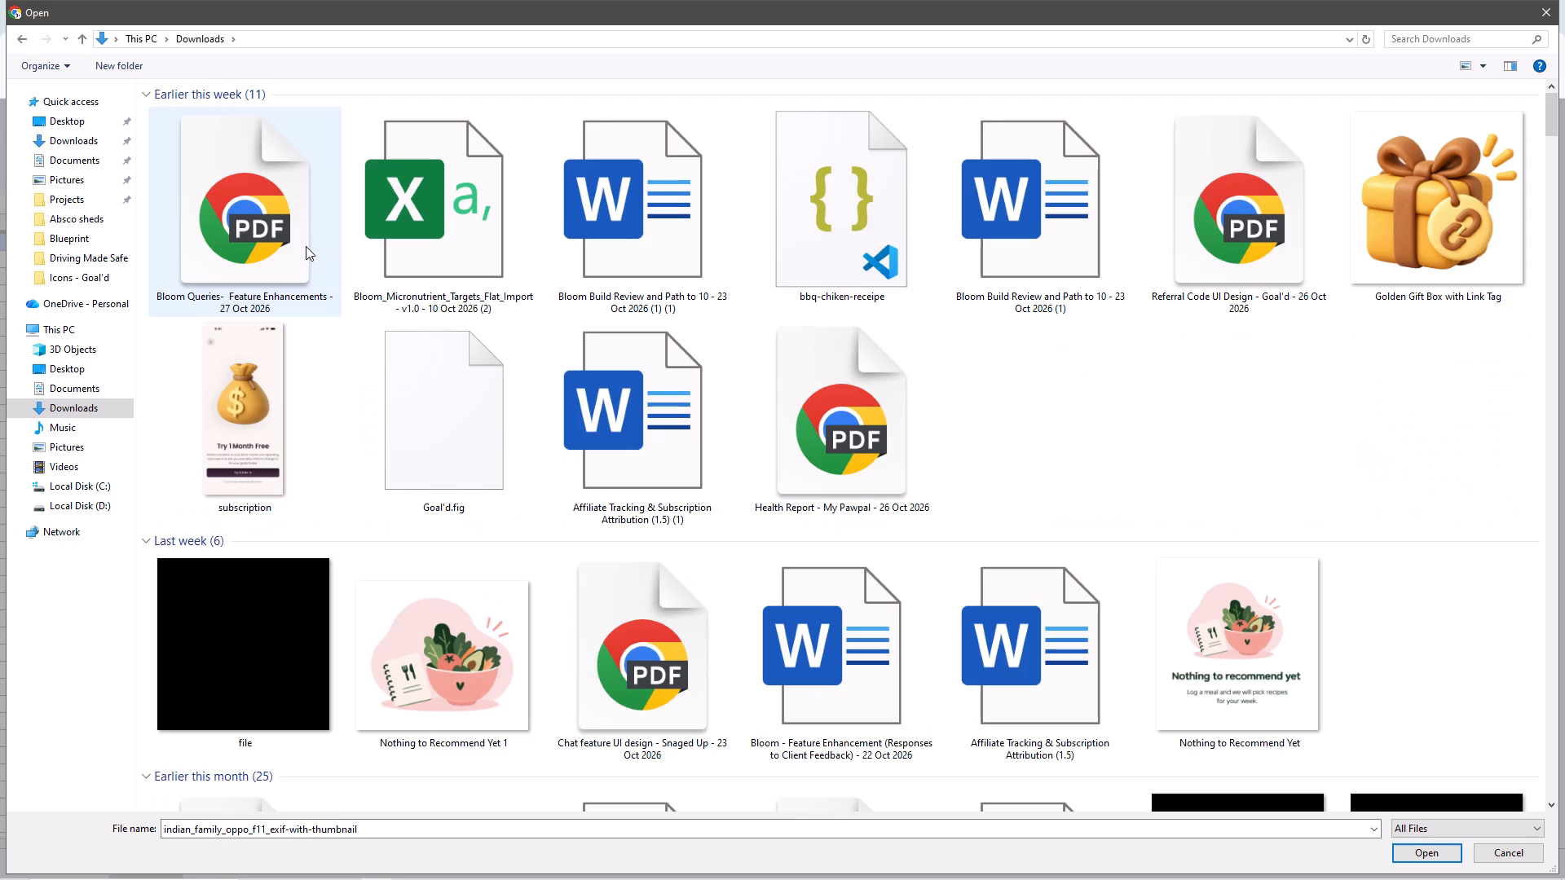
# Upload "Bloom_Micronutrient_Targets_Flat_Import - v1.0 - 10 Oct 2026 (2)" from Downloads to open it in Google Sheets.
pyautogui.click(284, 230)
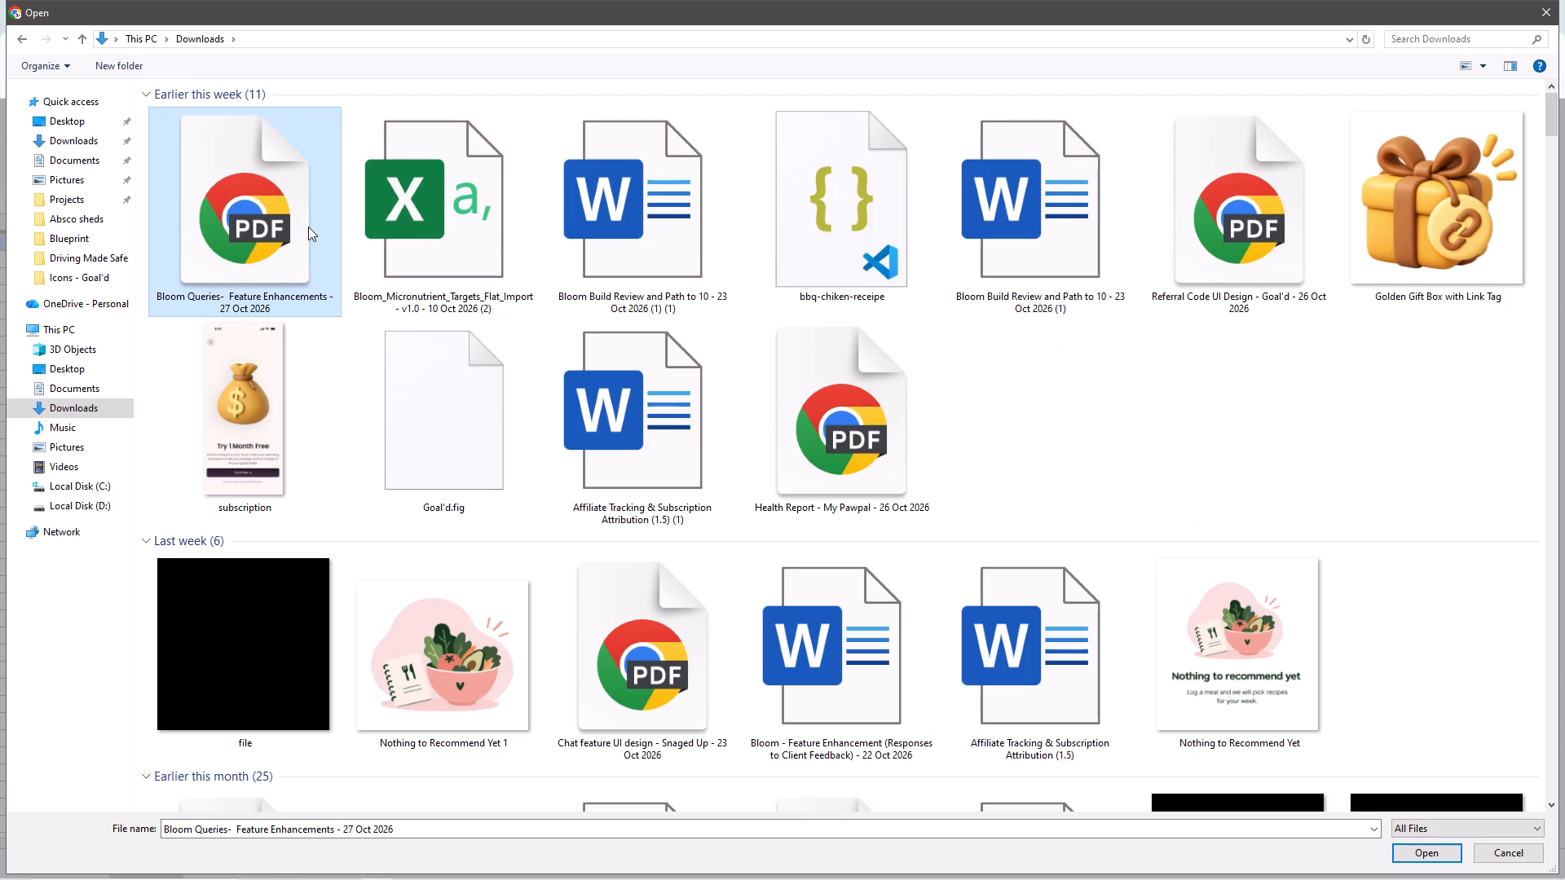
pyautogui.click(412, 227)
pyautogui.click(157, 222)
pyautogui.click(409, 232)
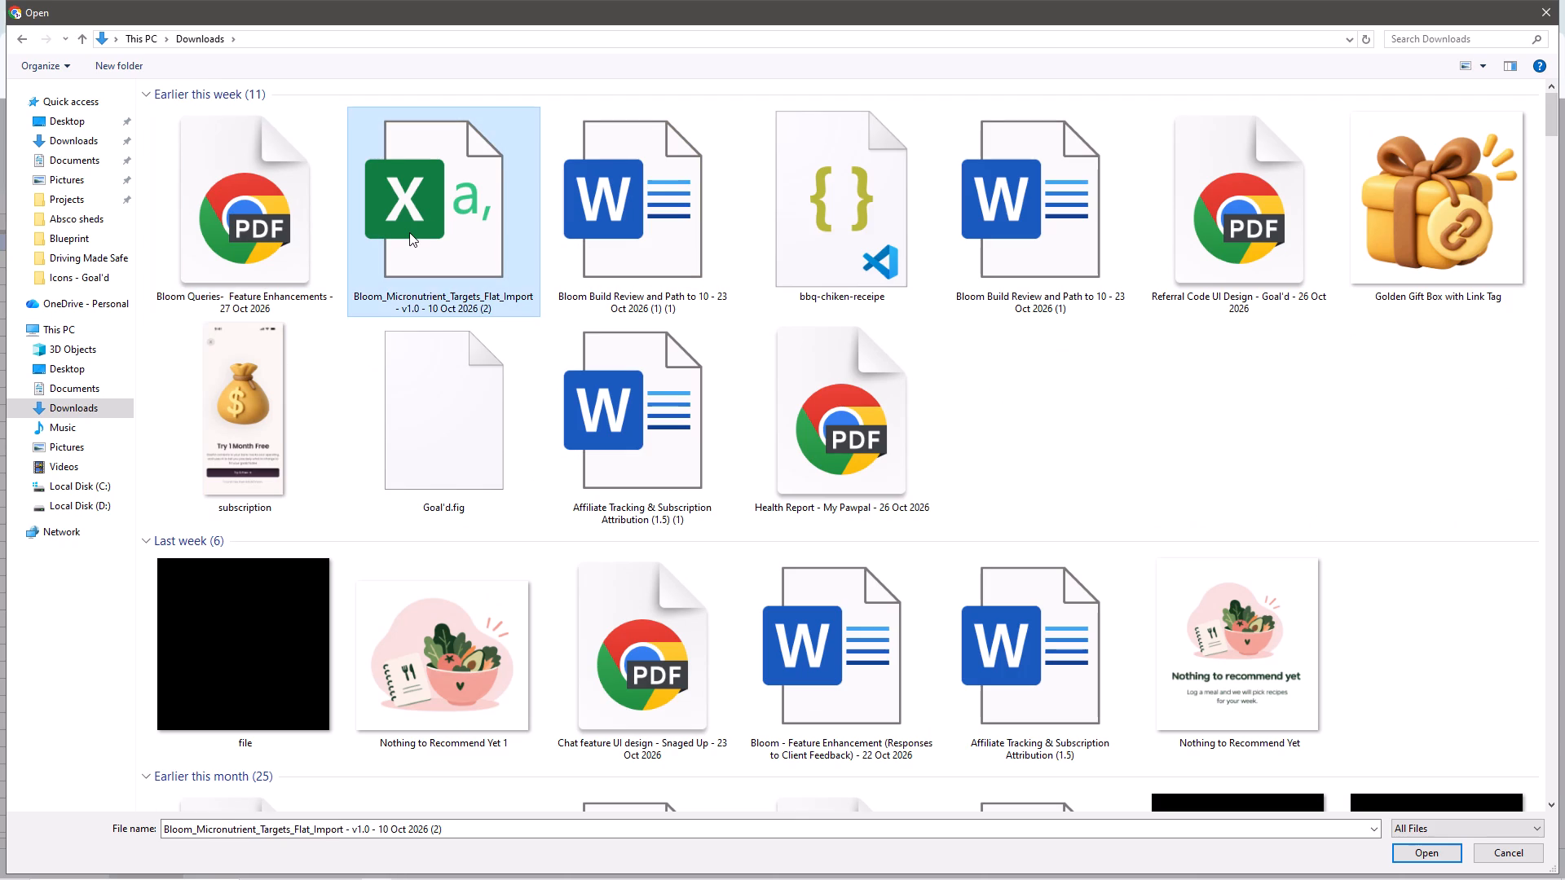
pyautogui.press('Return')
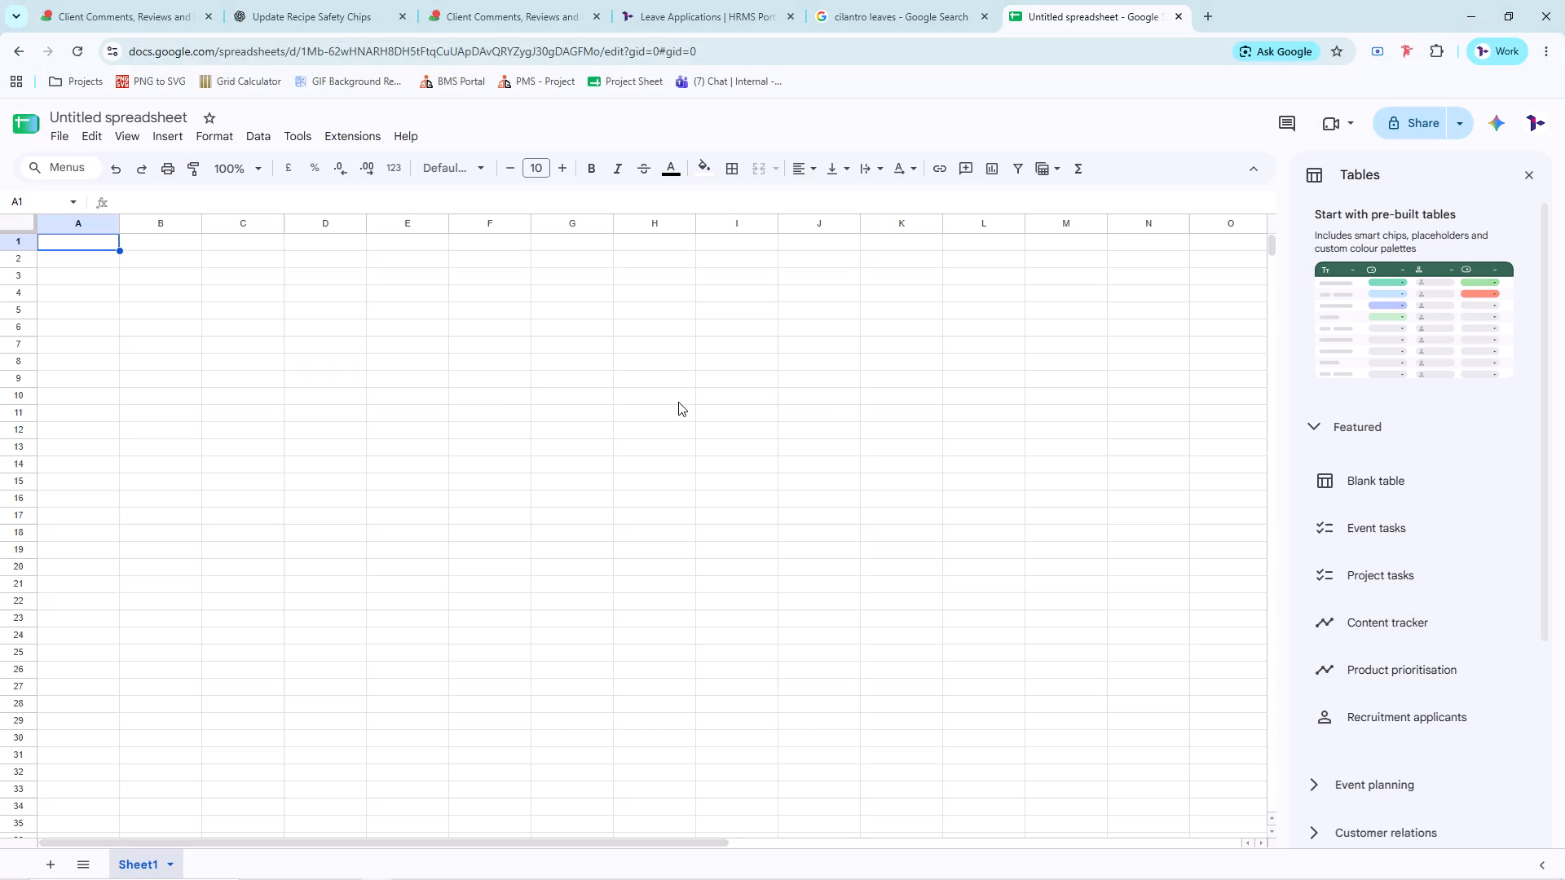
pyautogui.click(91, 222)
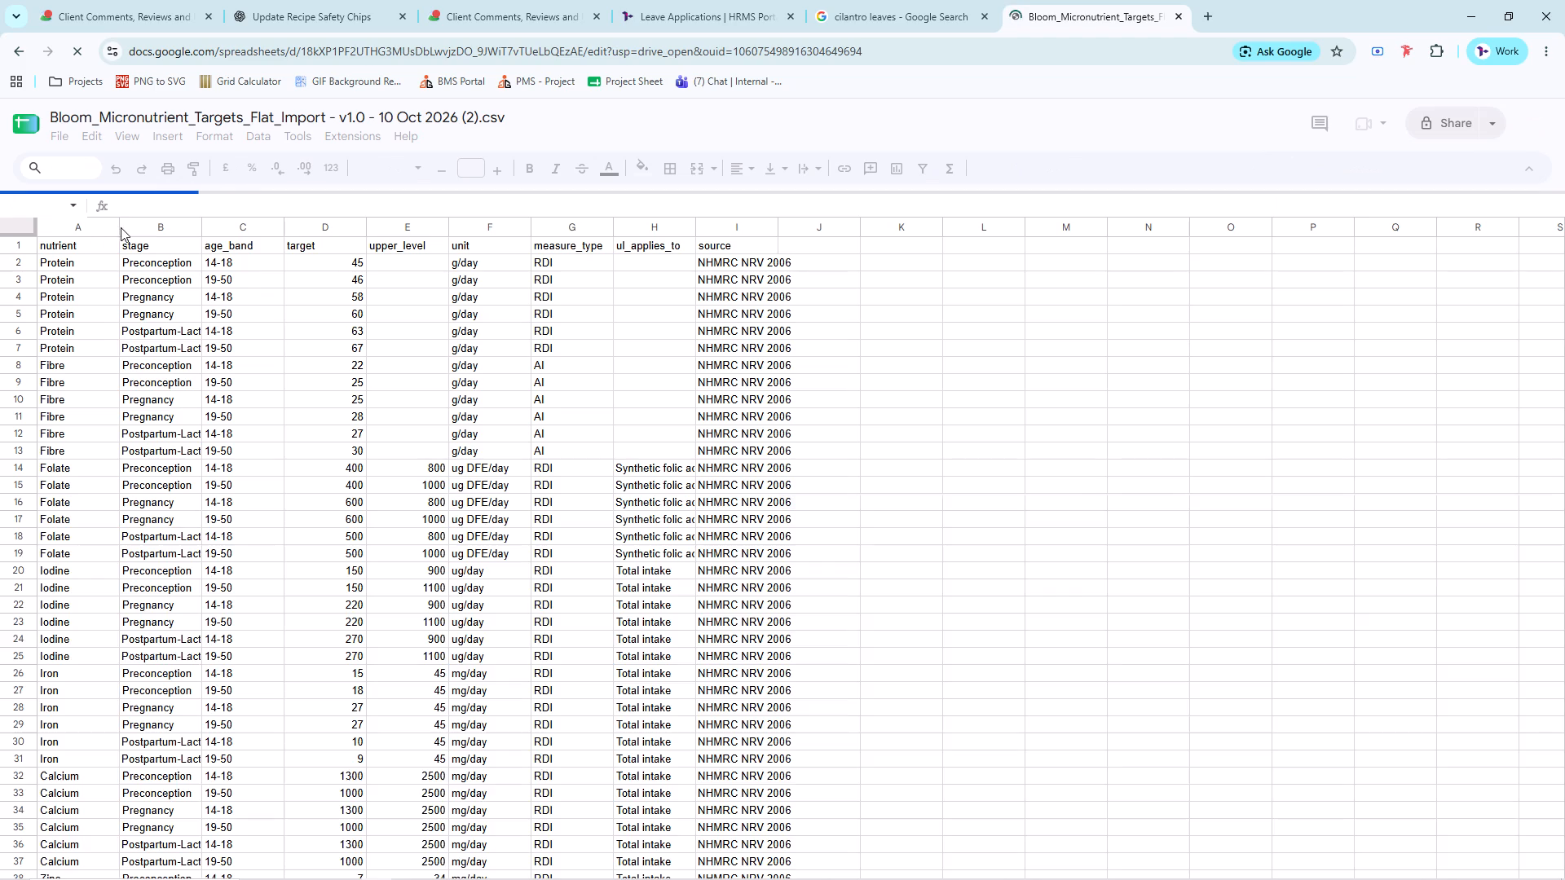
pyautogui.click(77, 225)
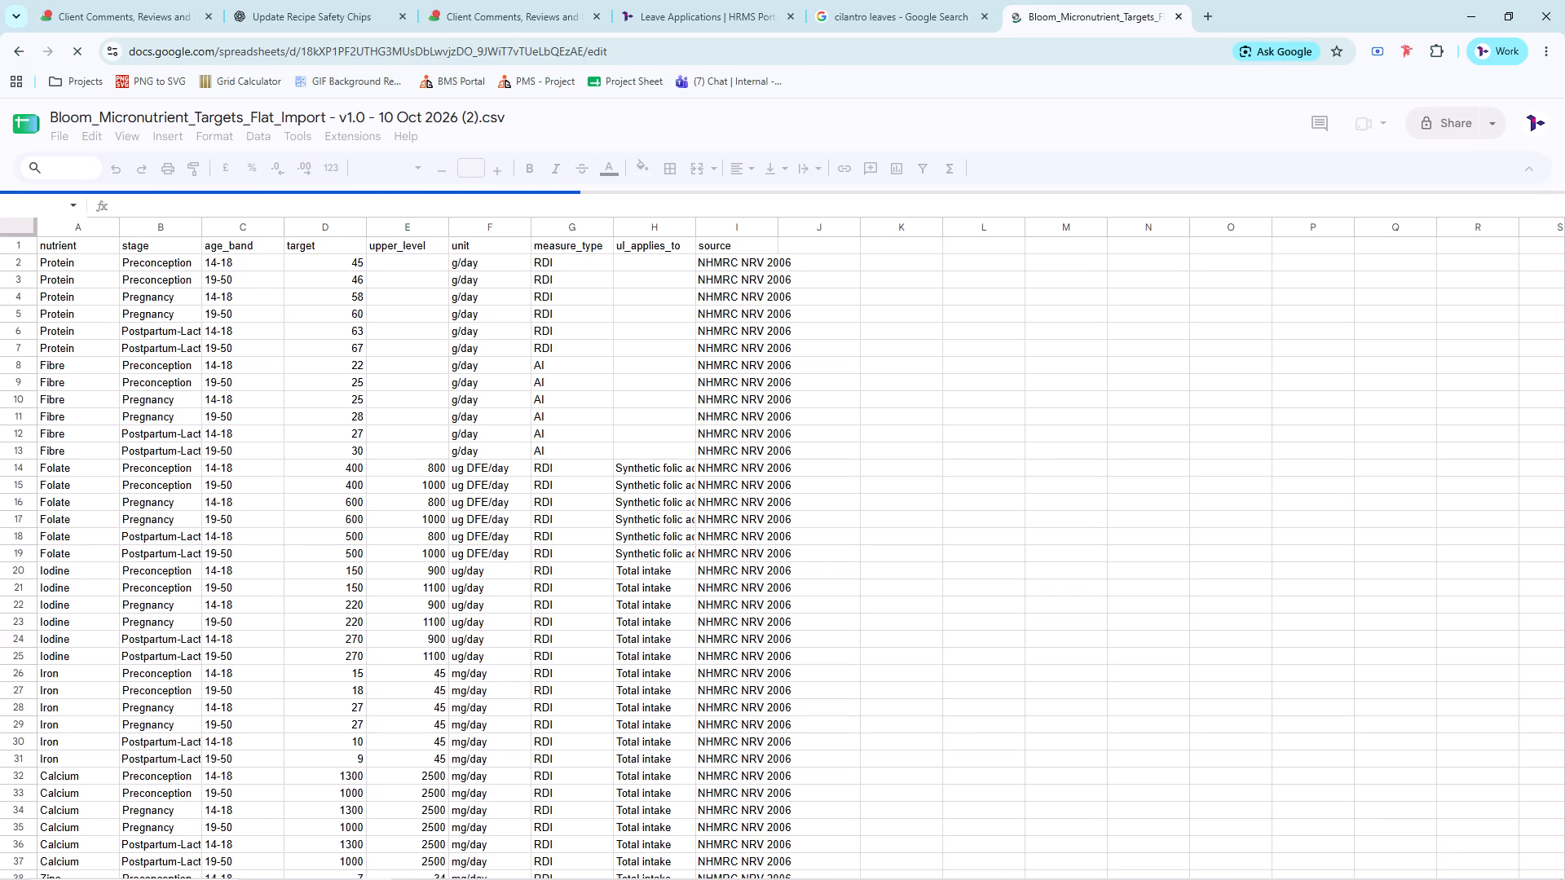
pyautogui.click(73, 245)
pyautogui.click(68, 264)
pyautogui.moveTo(72, 261); pyautogui.dragTo(75, 266)
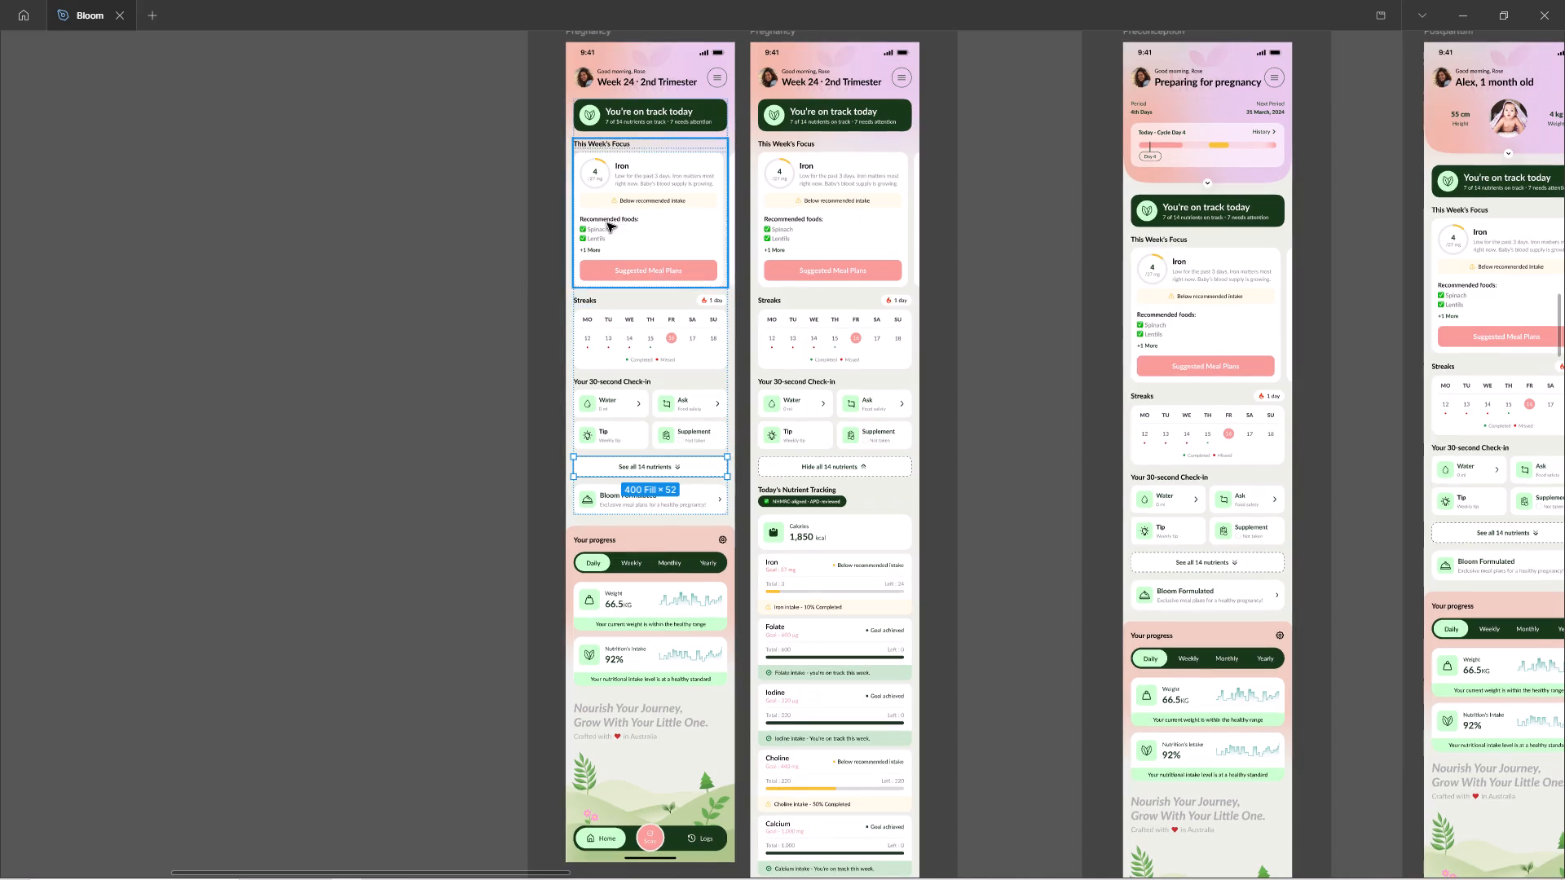
pyautogui.keyDown('ctrl'); pyautogui.scroll(6, 667, 132); pyautogui.keyUp('ctrl')
pyautogui.keyDown('ctrl'); pyautogui.scroll(6, 475, 167); pyautogui.keyUp('ctrl')
pyautogui.hotkey('alt', 'Tab')
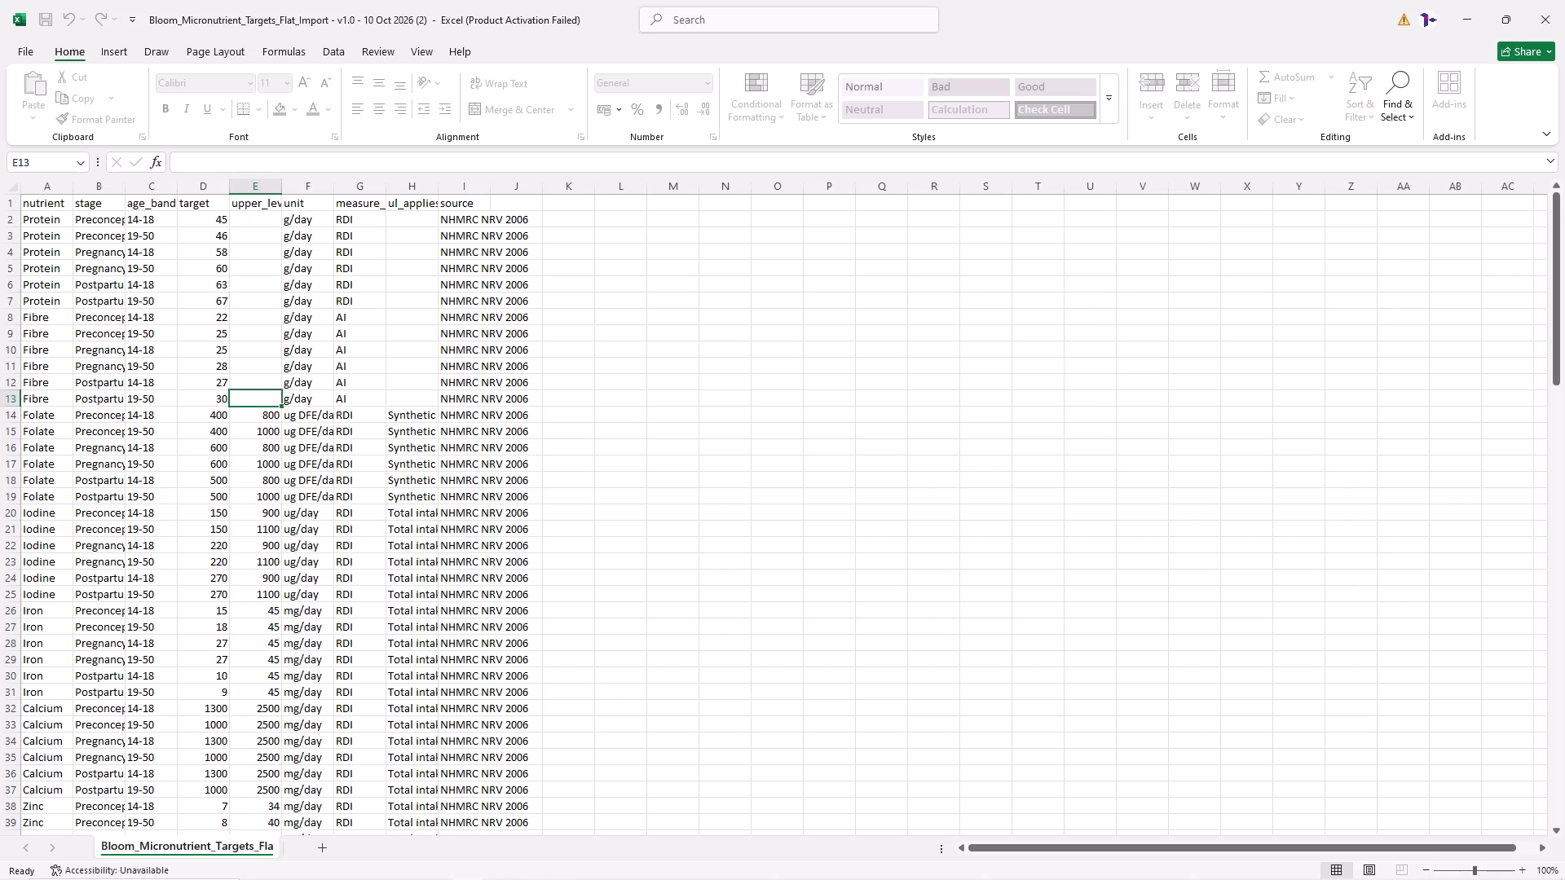
pyautogui.hotkey('alt', 'Tab')
pyautogui.hotkey('alt', 'Tab')
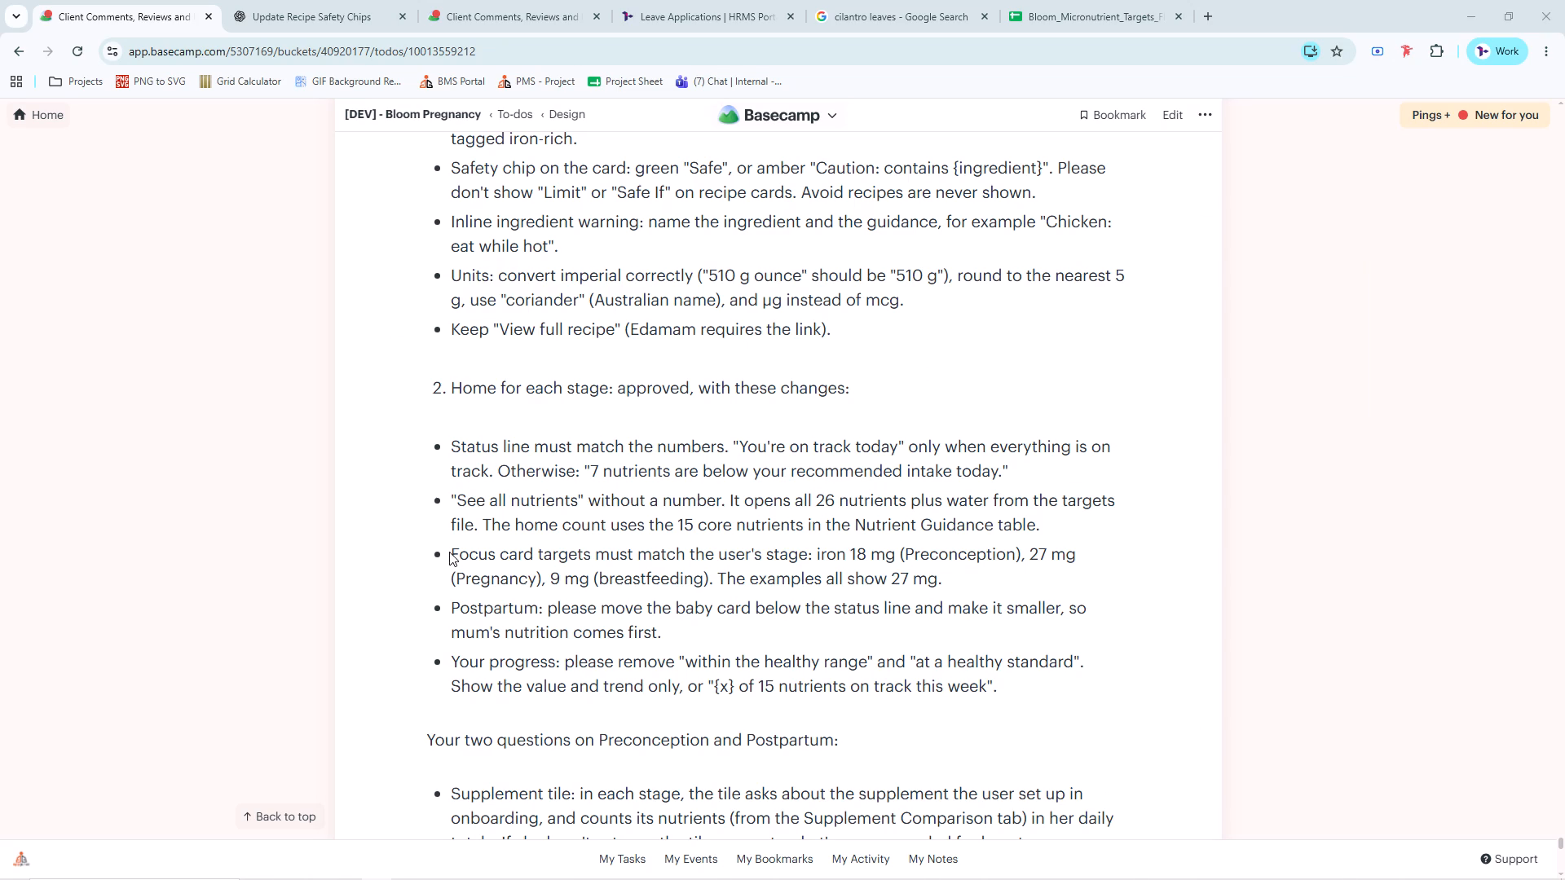
pyautogui.moveTo(449, 552); pyautogui.dragTo(972, 578)
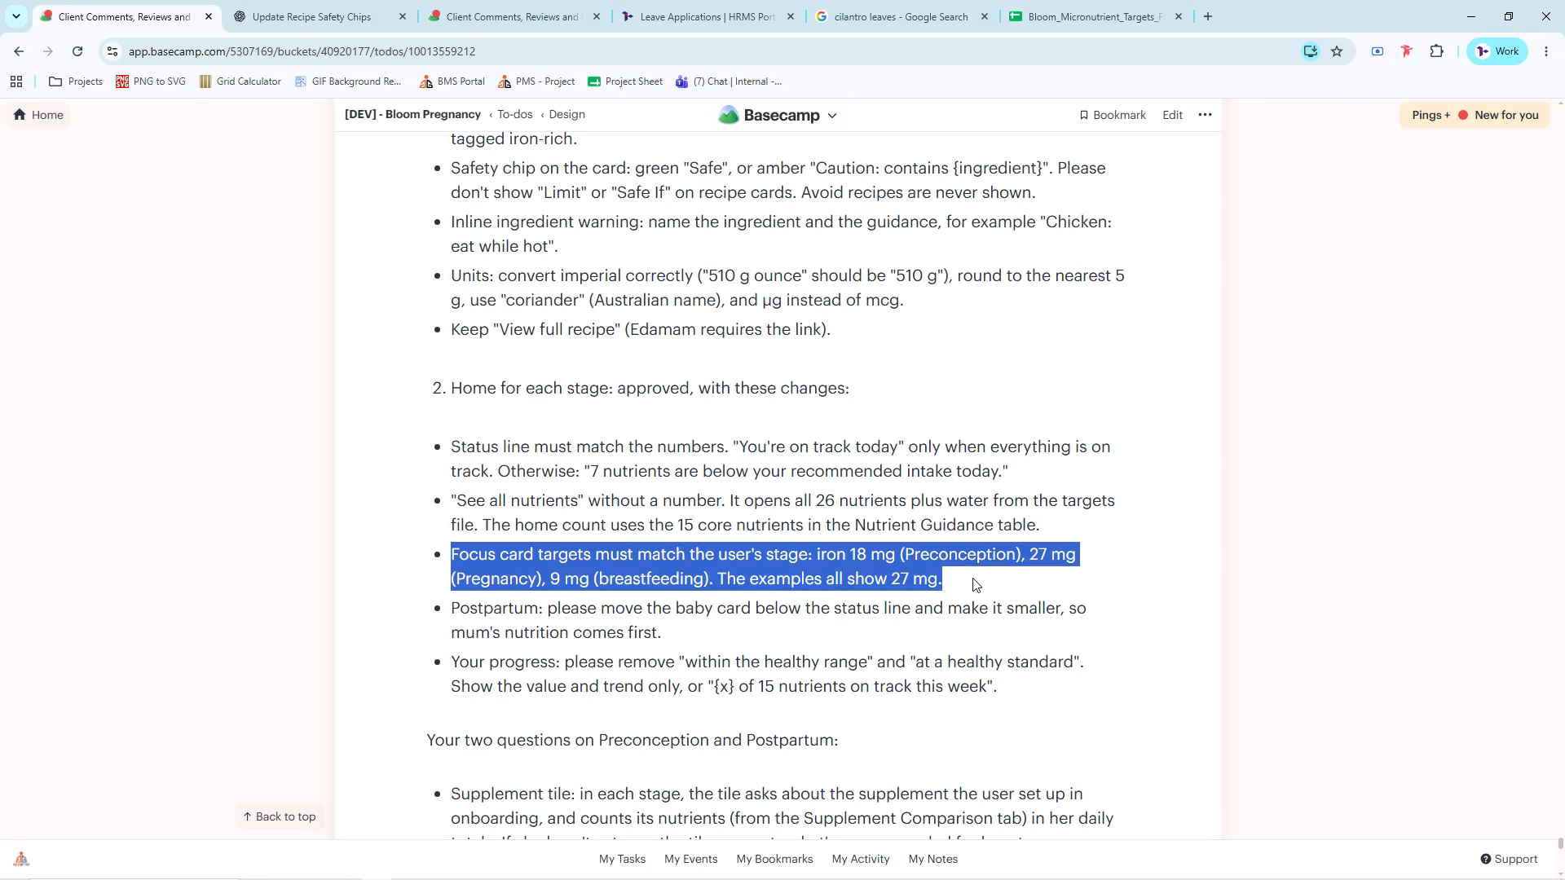
# Place the Basecamp feedback and the Figma home screens side by side, with the "Home for each stage" points in view.
pyautogui.press('super+Left')
pyautogui.hotkey('alt', 'Tab')
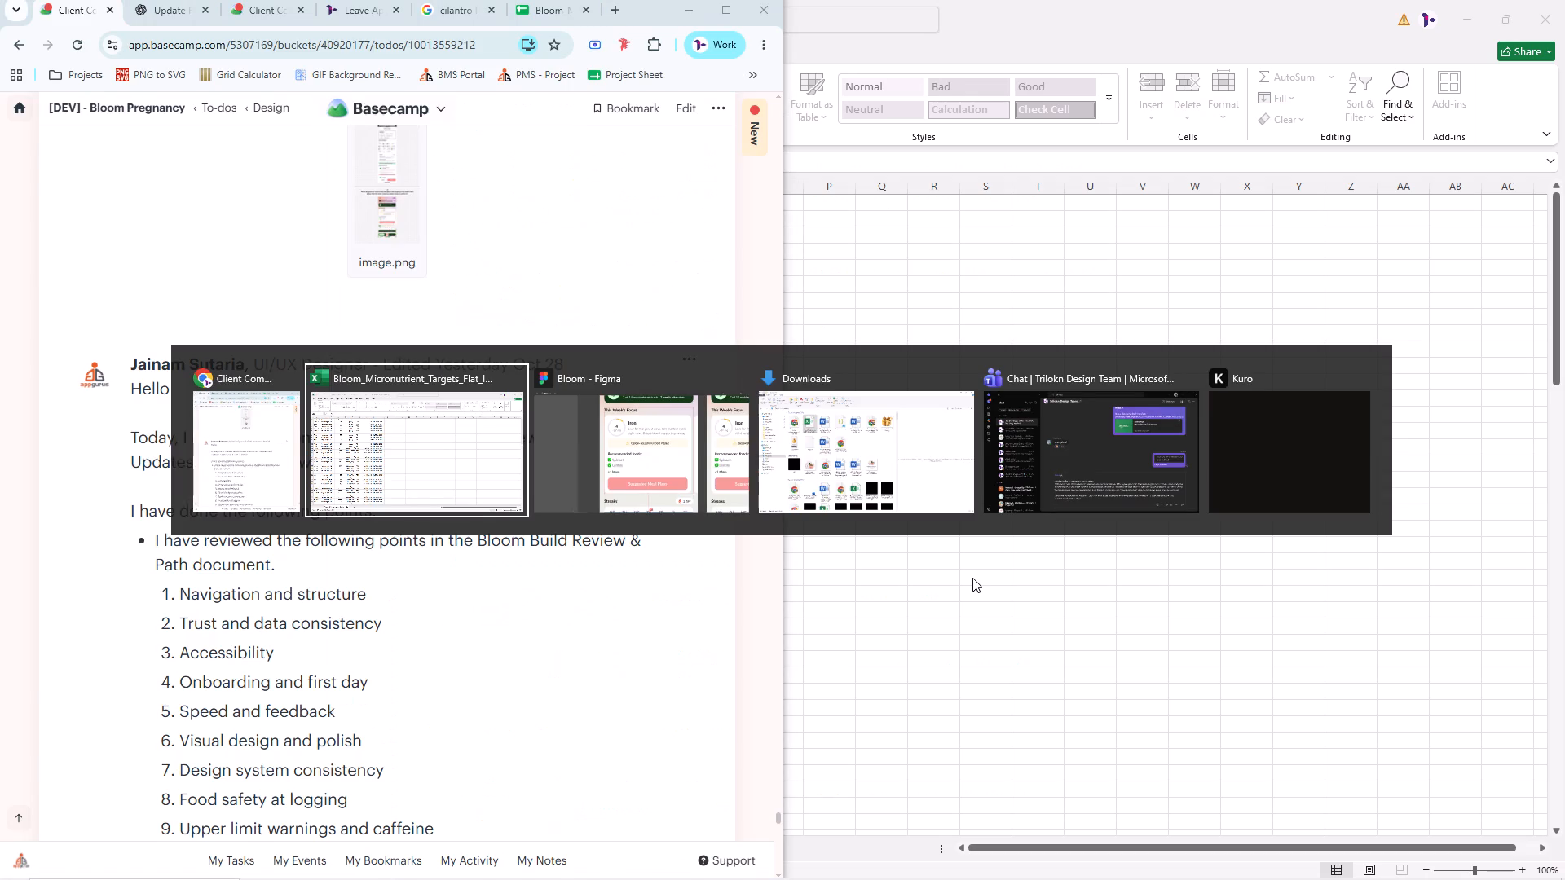
pyautogui.hotkey('alt', 'Tab')
pyautogui.press('super+Right')
pyautogui.click(1011, 393)
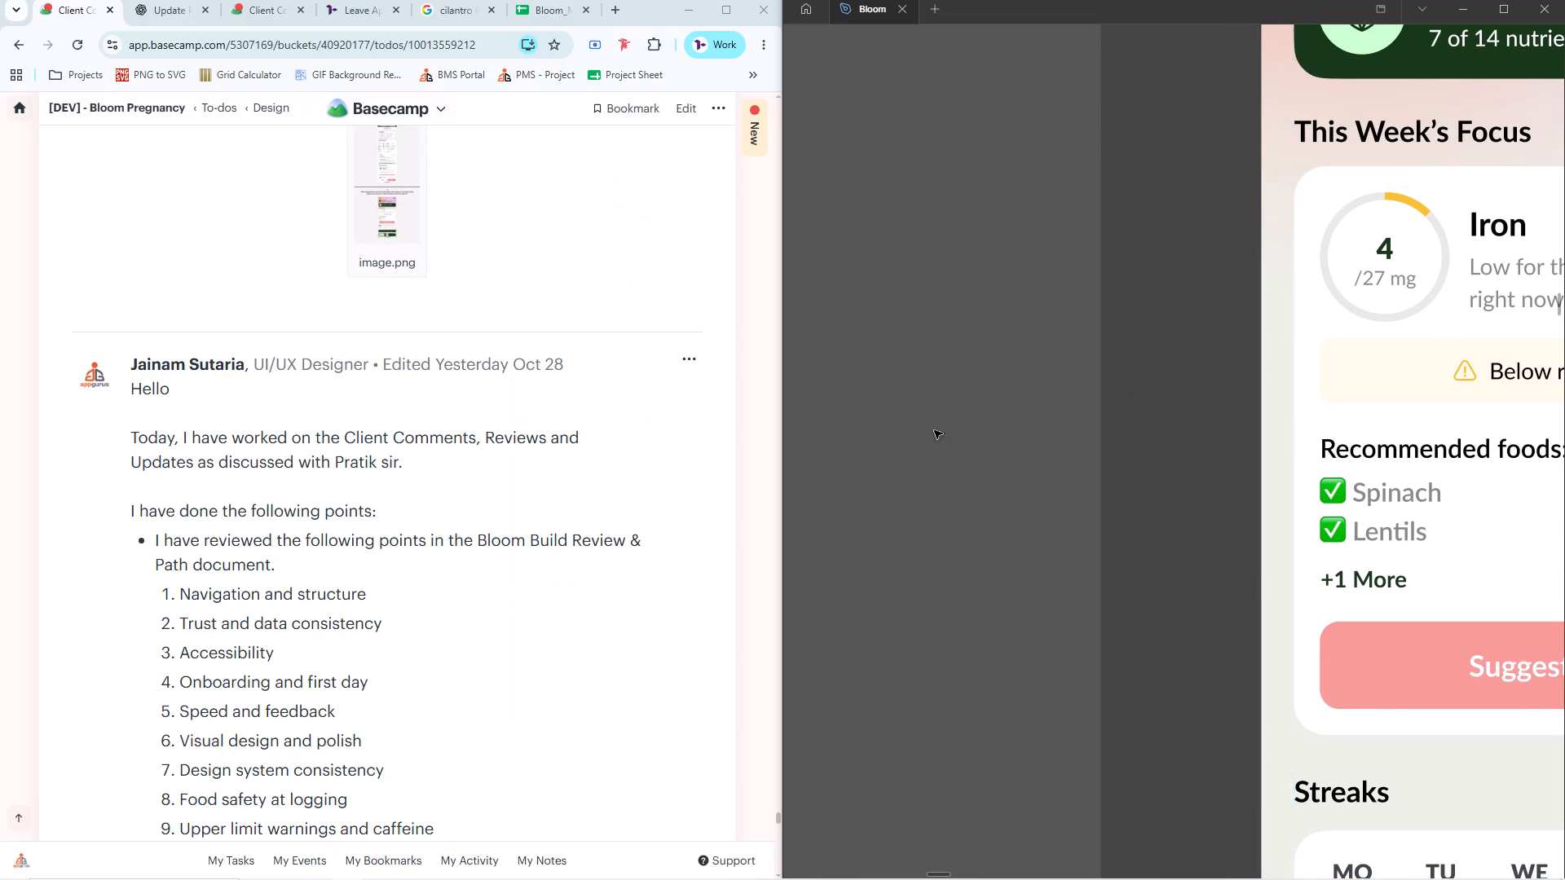
pyautogui.keyDown('ctrl'); pyautogui.scroll(-9, 910, 438); pyautogui.keyUp('ctrl')
pyautogui.keyDown('shift'); pyautogui.scroll(3, 1271, 407); pyautogui.keyUp('shift')
pyautogui.keyDown('shift'); pyautogui.scroll(-5, 1271, 407); pyautogui.keyUp('shift')
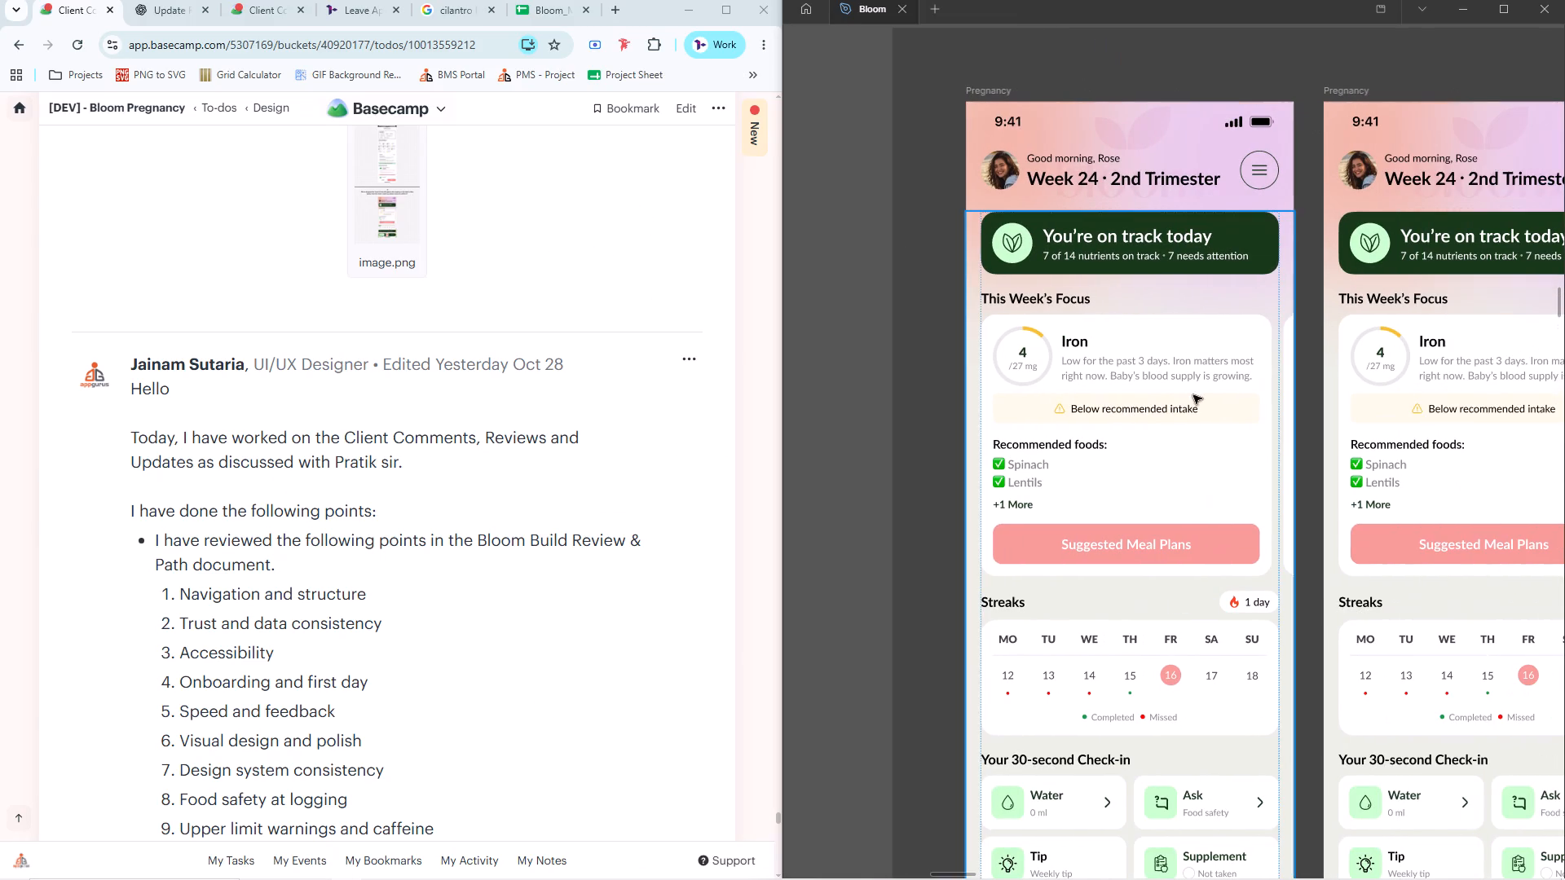
pyautogui.scroll(-10, 397, 535)
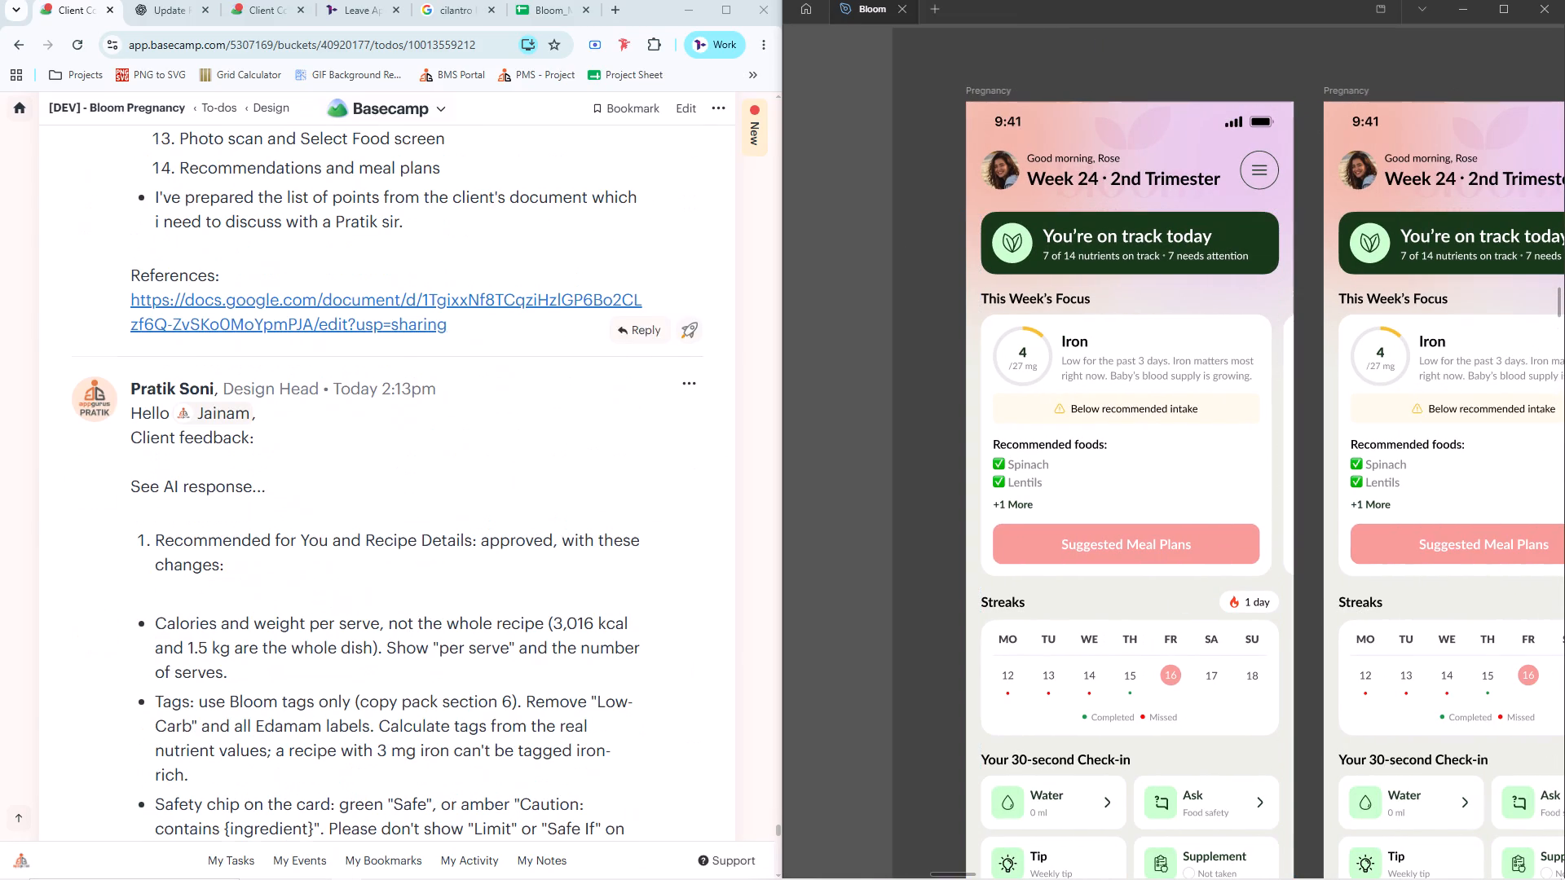
pyautogui.scroll(-3, 405, 538)
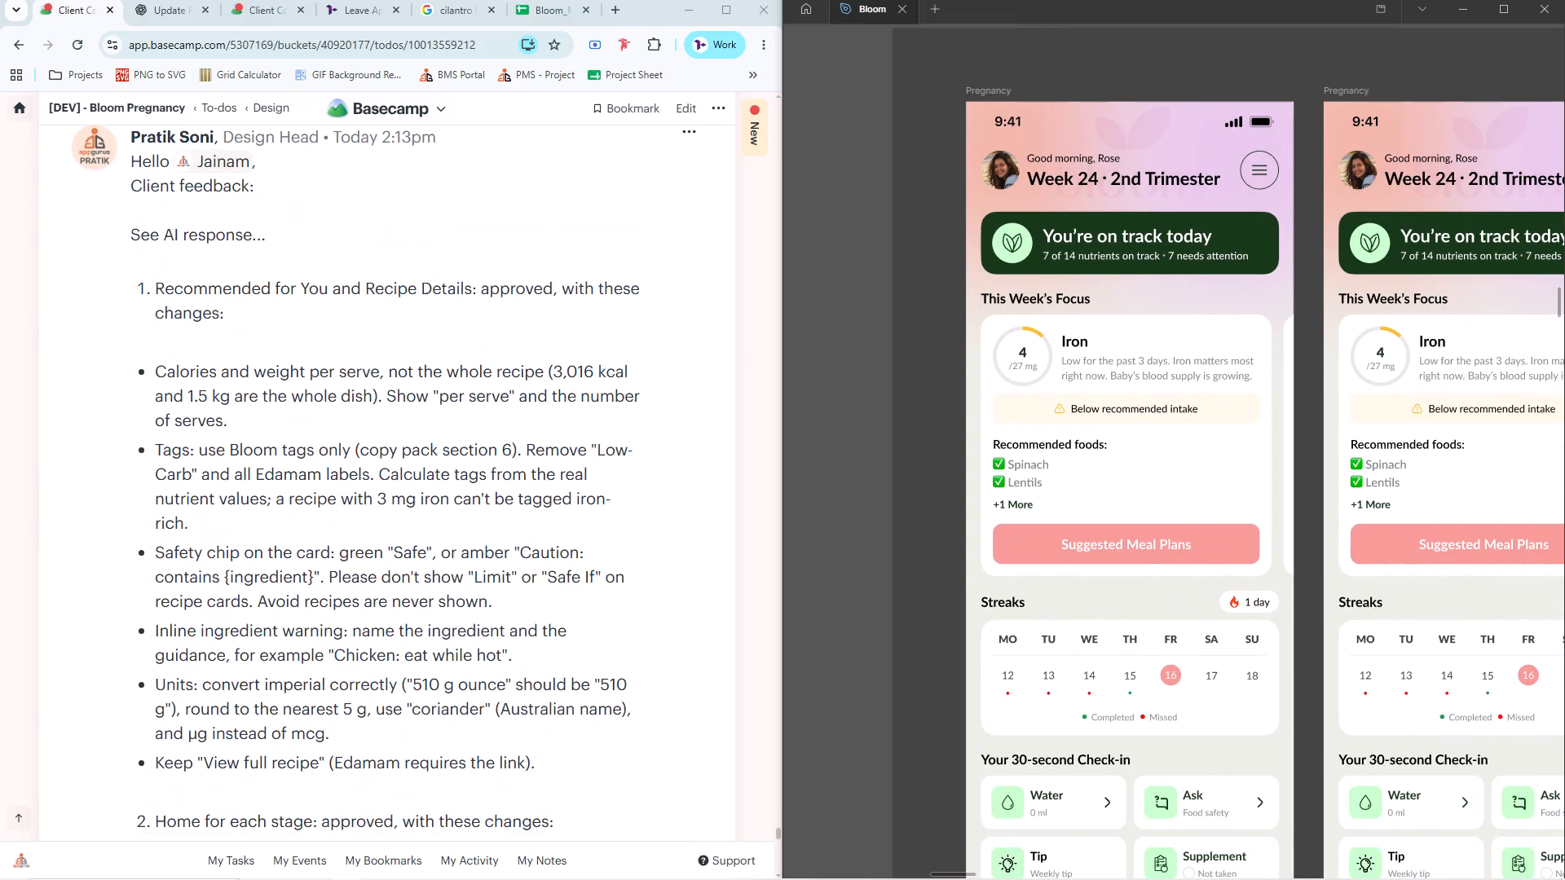
pyautogui.scroll(-5, 416, 535)
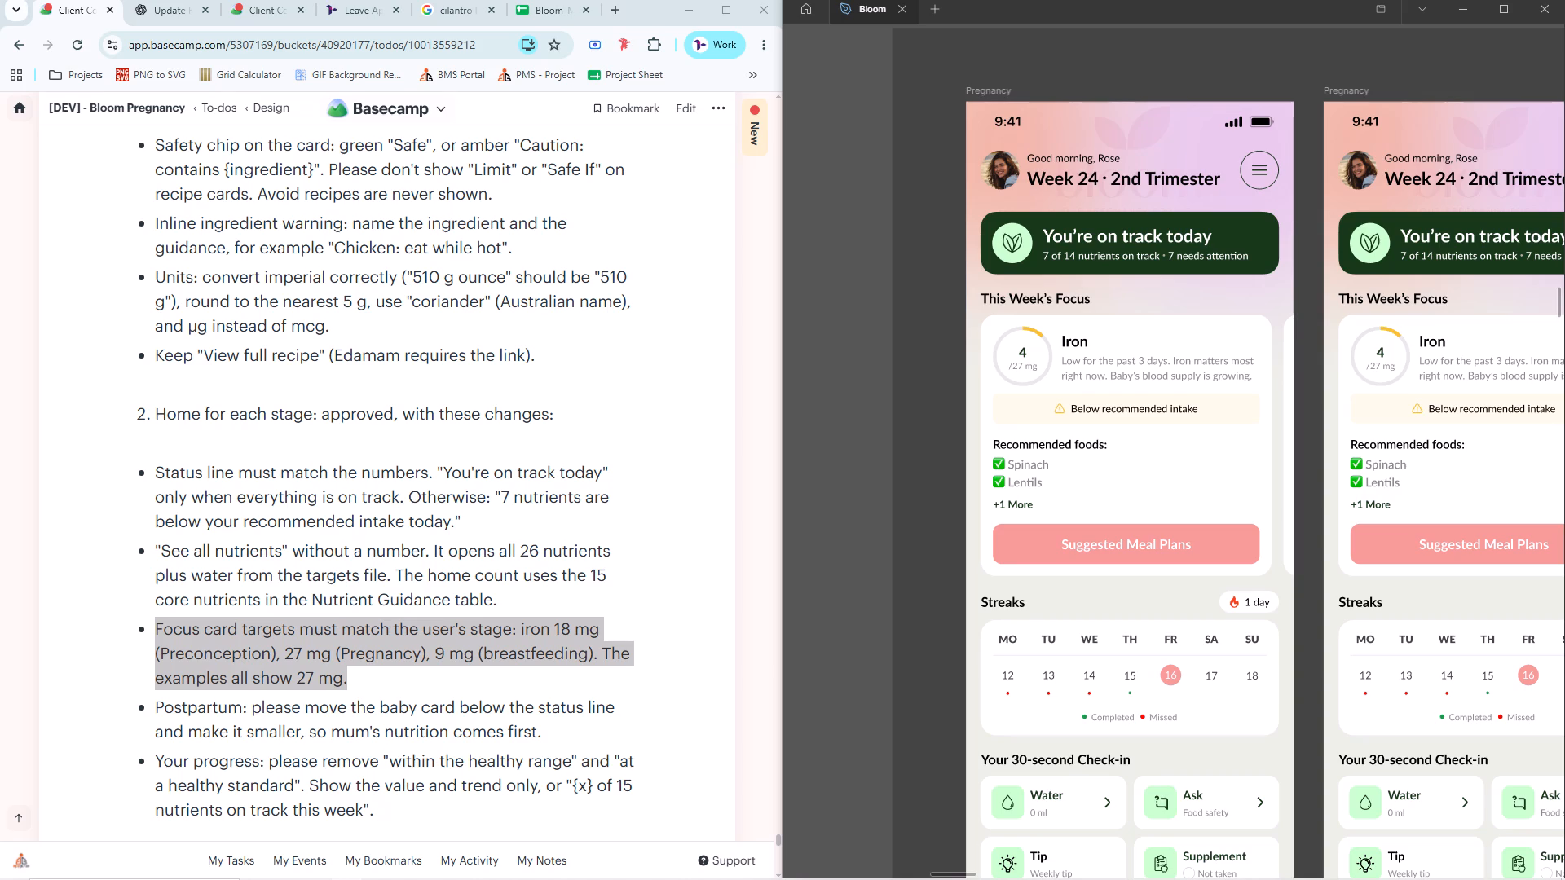
# Set the iron target on the Preconception home screen's focus card to 18 mg in Figma.
pyautogui.keyDown('ctrl'); pyautogui.scroll(-8, 997, 398); pyautogui.keyUp('ctrl')
pyautogui.keyDown('ctrl'); pyautogui.scroll(1, 996, 398); pyautogui.keyUp('ctrl')
pyautogui.keyDown('ctrl'); pyautogui.scroll(-1, 996, 398); pyautogui.keyUp('ctrl')
pyautogui.keyDown('shift'); pyautogui.scroll(-9, 996, 398); pyautogui.keyUp('shift')
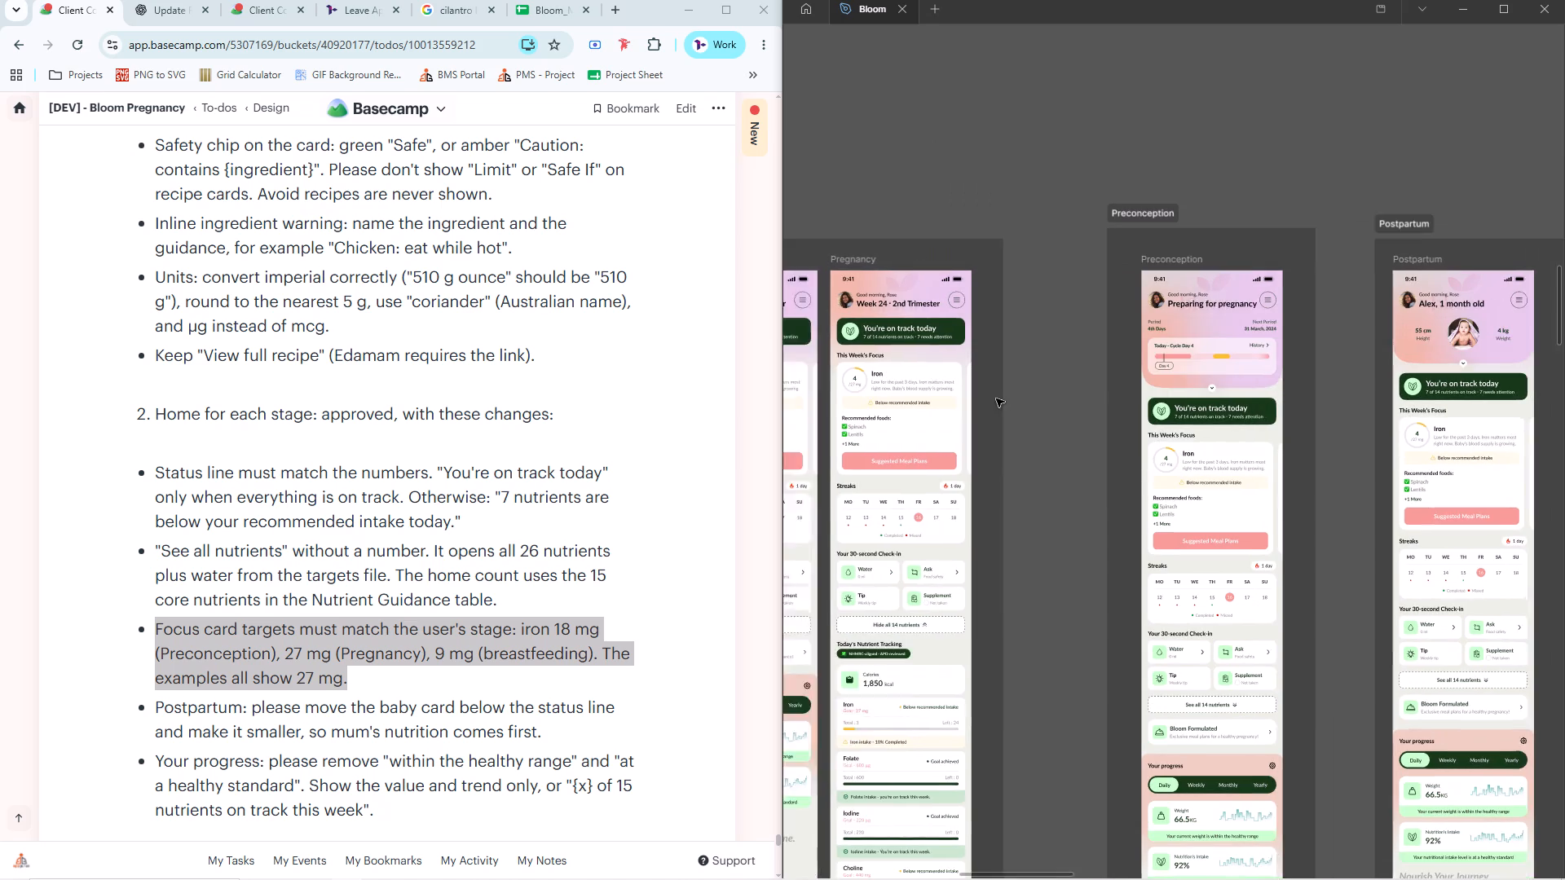
pyautogui.keyDown('shift'); pyautogui.scroll(-6, 996, 398); pyautogui.keyUp('shift')
pyautogui.keyDown('ctrl'); pyautogui.scroll(8, 1009, 300); pyautogui.keyUp('ctrl')
pyautogui.scroll(-5, 999, 508)
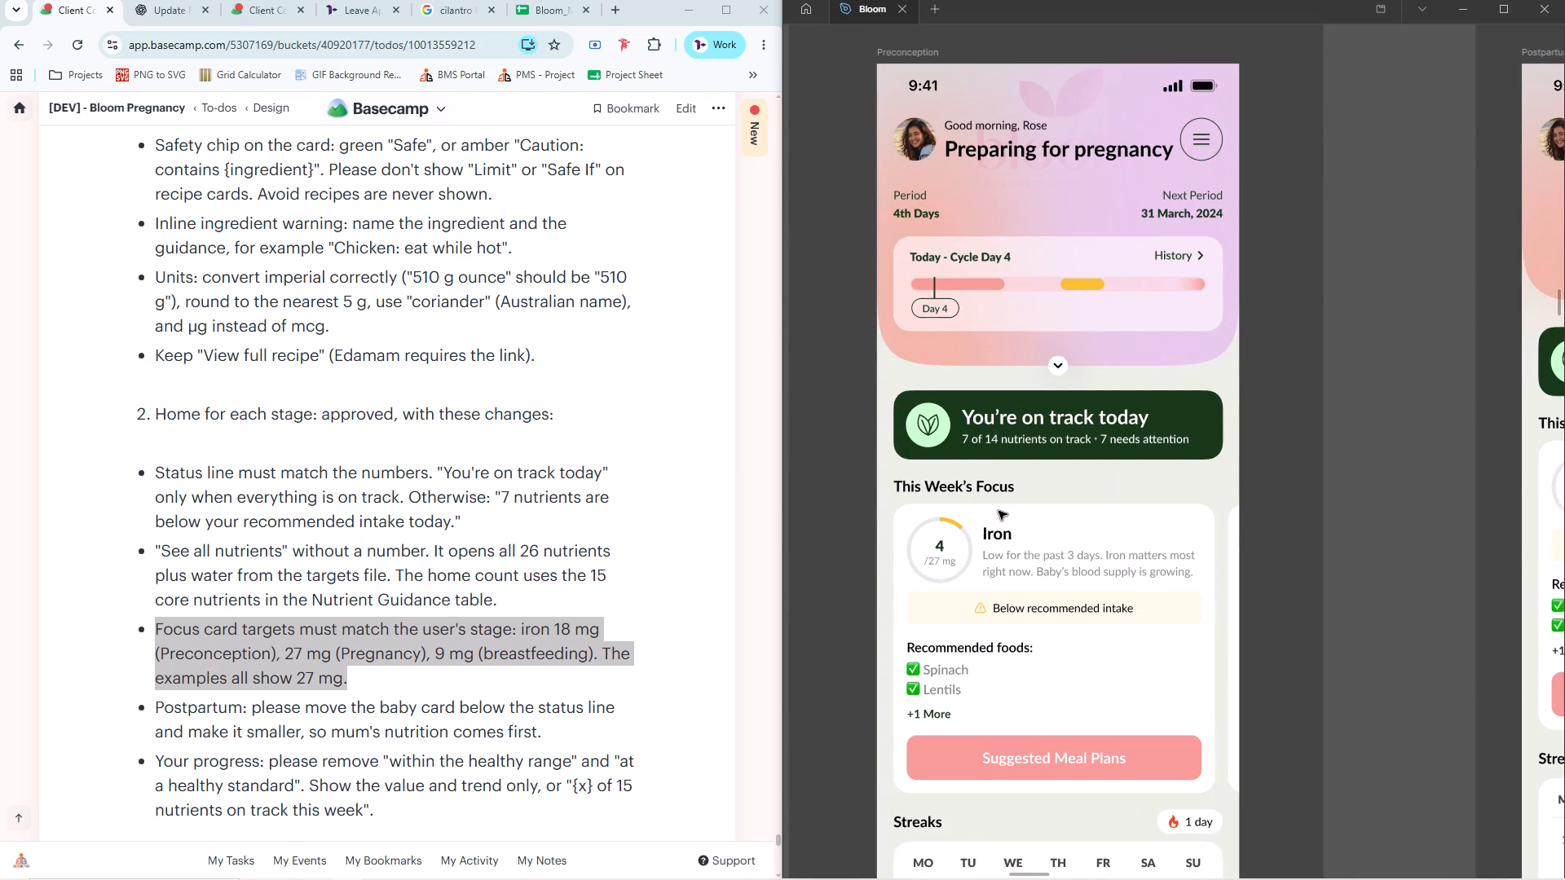
pyautogui.scroll(-1, 999, 511)
pyautogui.keyDown('ctrl'); pyautogui.scroll(4, 931, 537); pyautogui.keyUp('ctrl')
pyautogui.keyDown('ctrl'); pyautogui.tripleClick(936, 537); pyautogui.keyUp('ctrl')
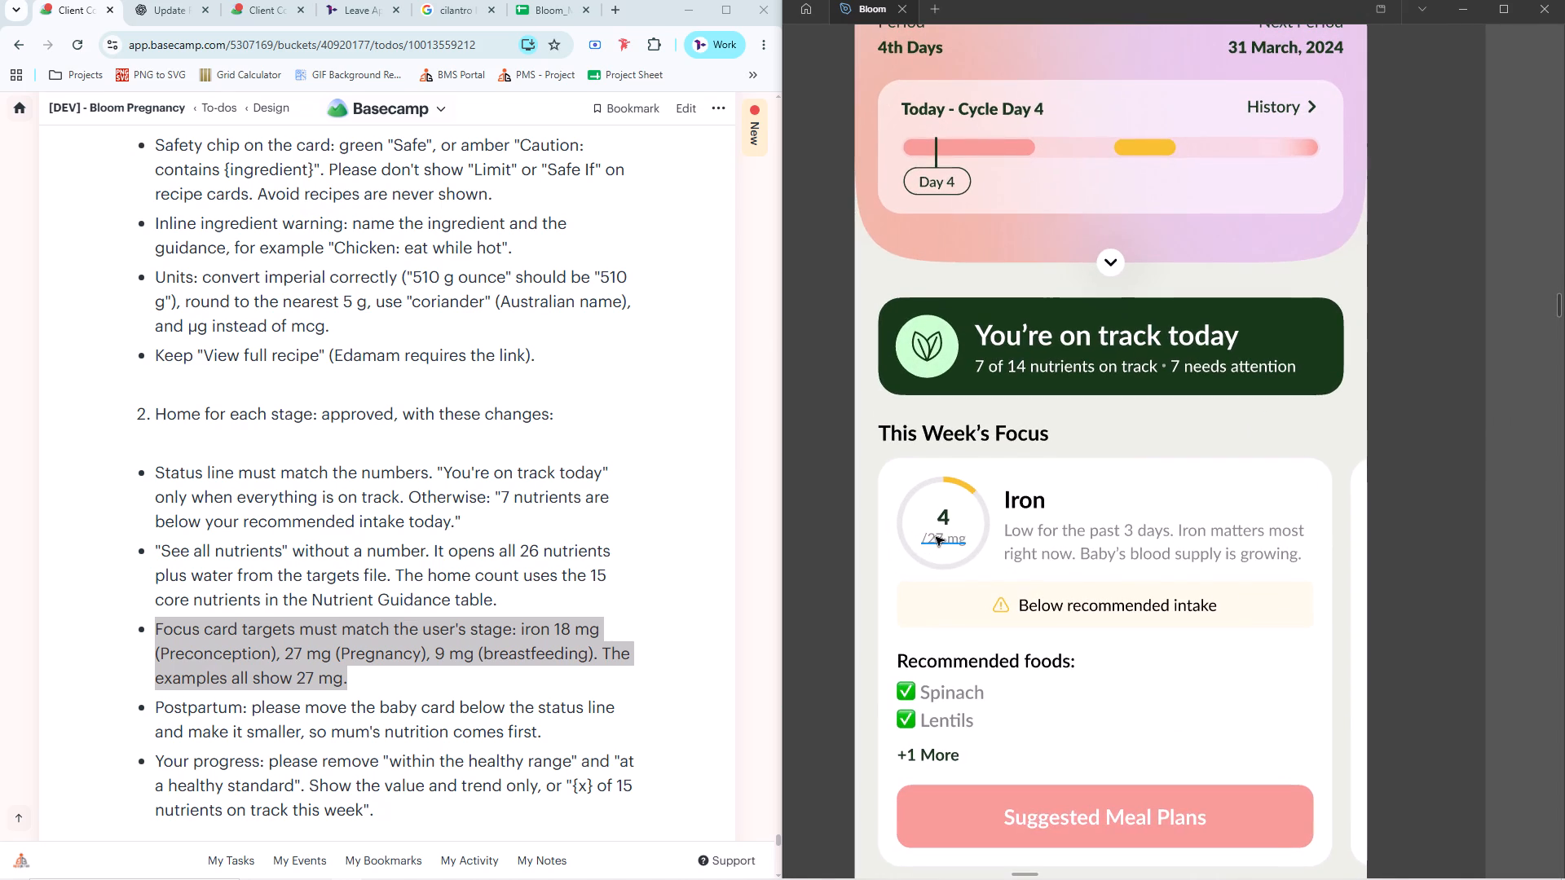
pyautogui.doubleClick(934, 540)
pyautogui.write('18')
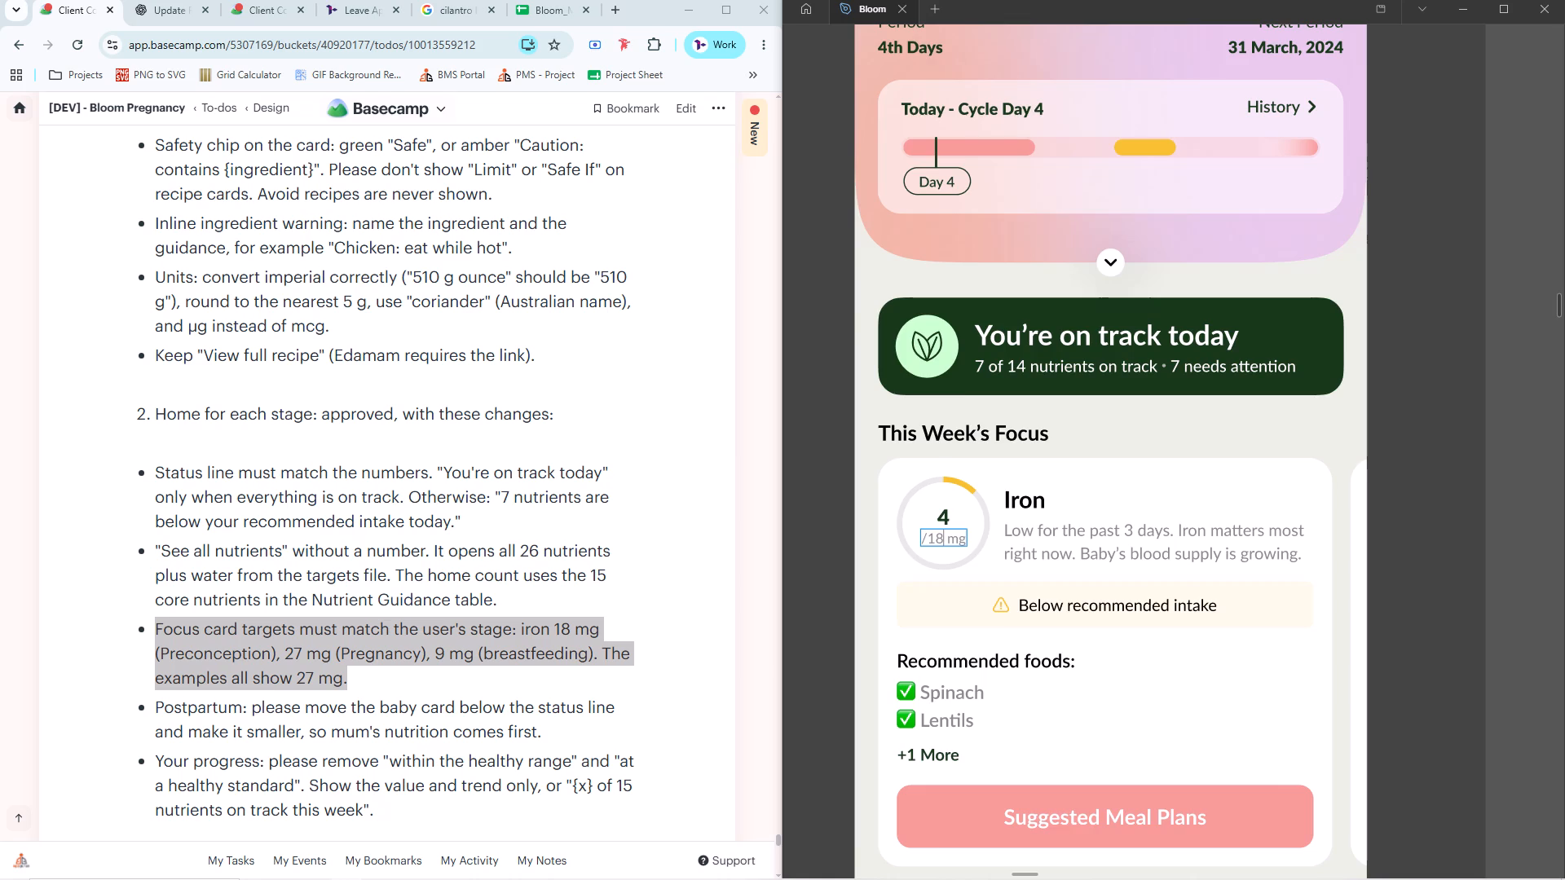
pyautogui.keyDown('ctrl'); pyautogui.scroll(-6, 1029, 523); pyautogui.keyUp('ctrl')
pyautogui.doubleClick(844, 521)
# Set the iron target on the Postpartum home screen's focus card to 9 mg.
pyautogui.keyDown('shift'); pyautogui.scroll(-3, 844, 521); pyautogui.keyUp('shift')
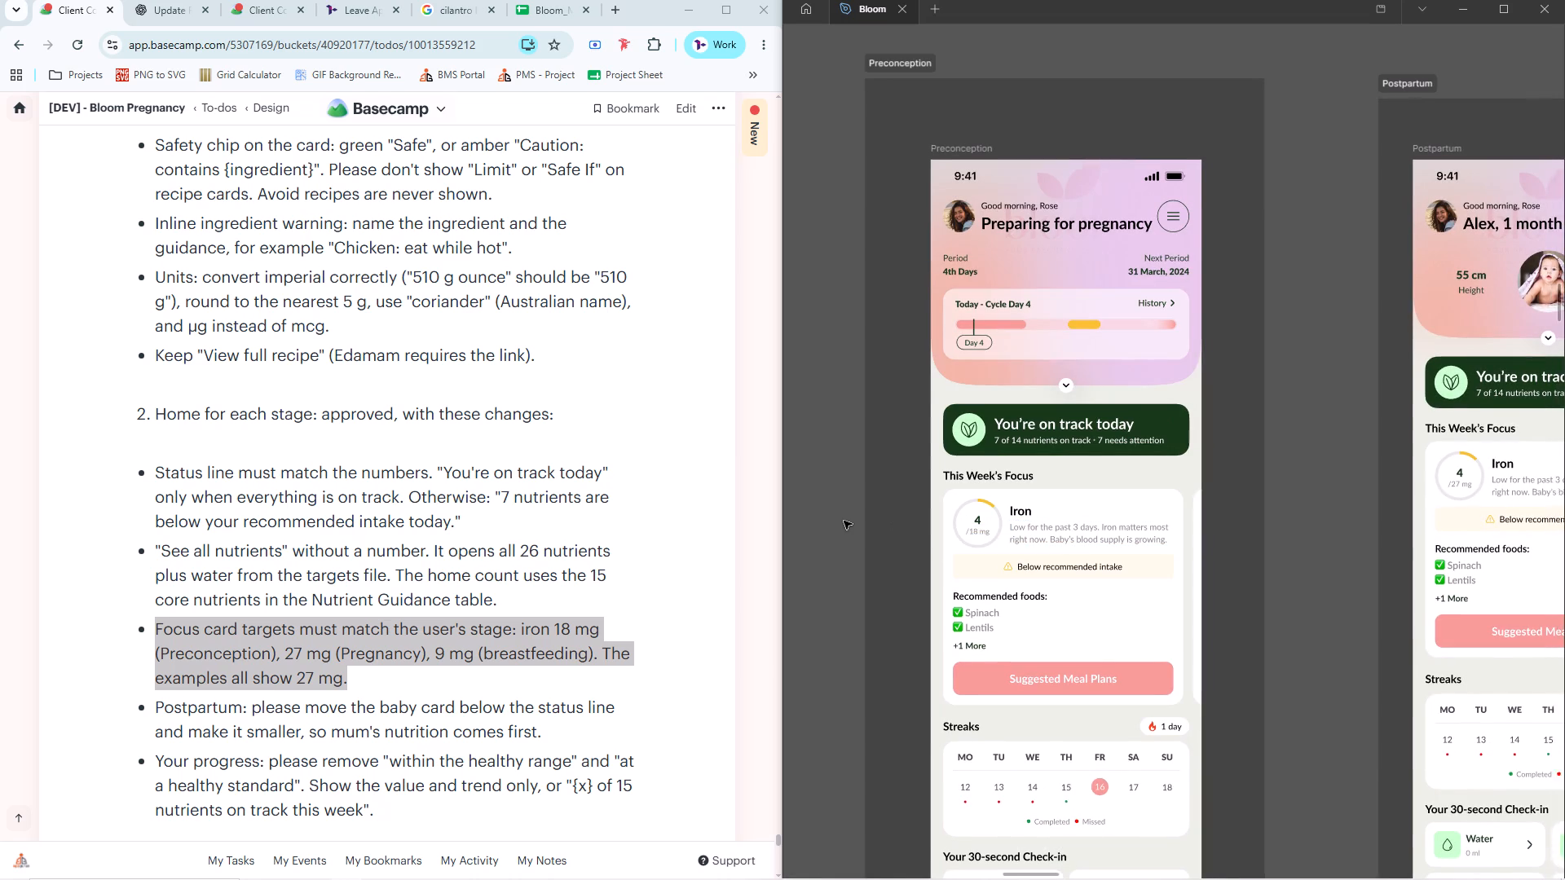
pyautogui.keyDown('shift'); pyautogui.scroll(-1, 844, 521); pyautogui.keyUp('shift')
pyautogui.keyDown('ctrl'); pyautogui.scroll(6, 847, 523); pyautogui.keyUp('ctrl')
pyautogui.keyDown('shift'); pyautogui.scroll(-19, 847, 523); pyautogui.keyUp('shift')
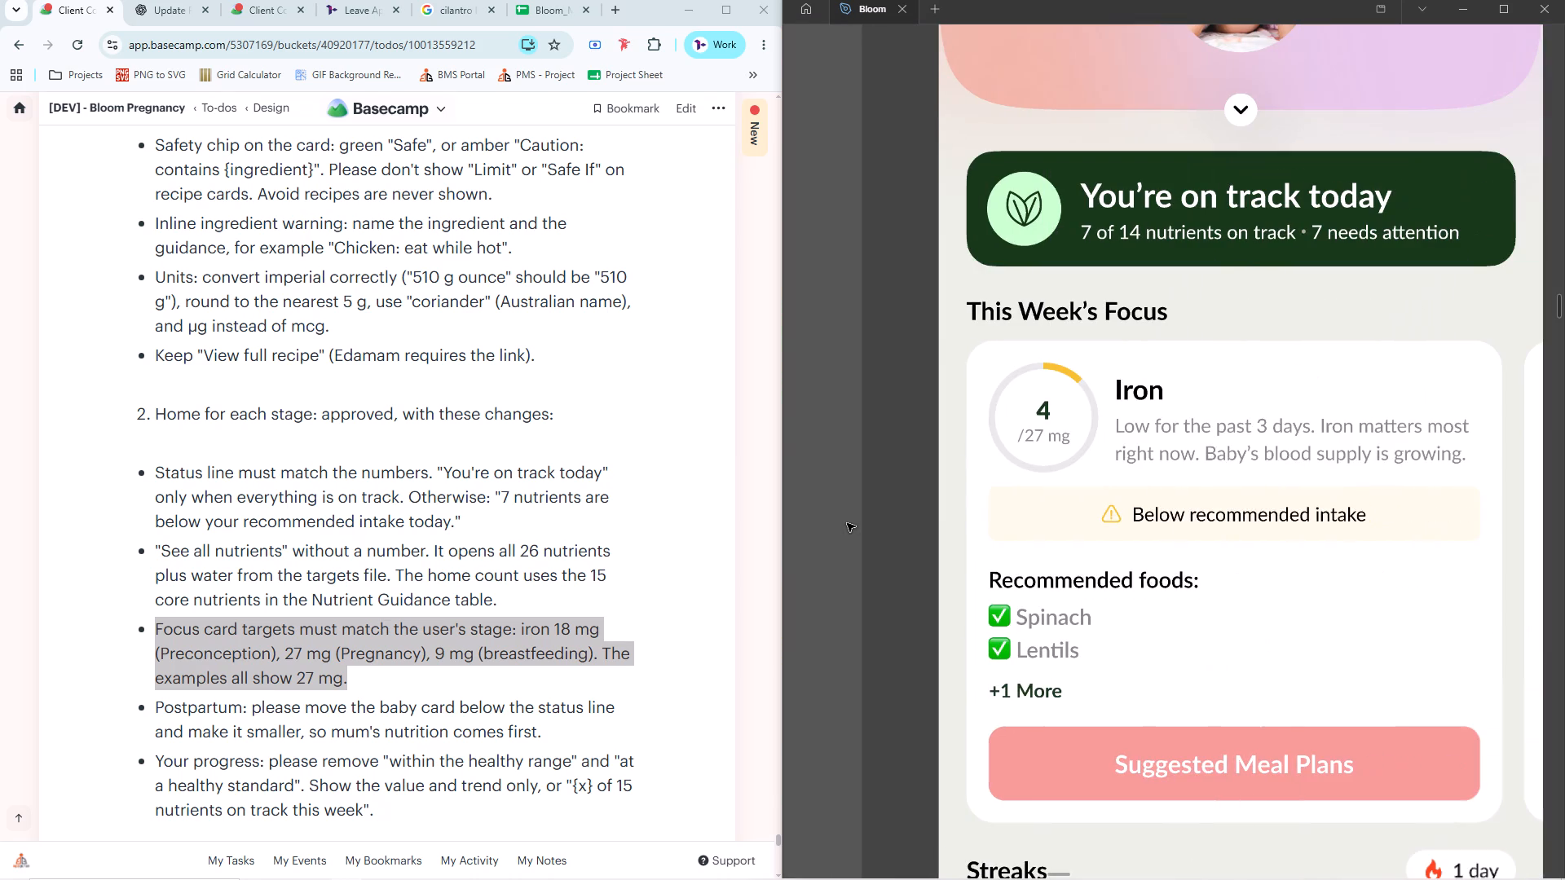
pyautogui.click(490, 656)
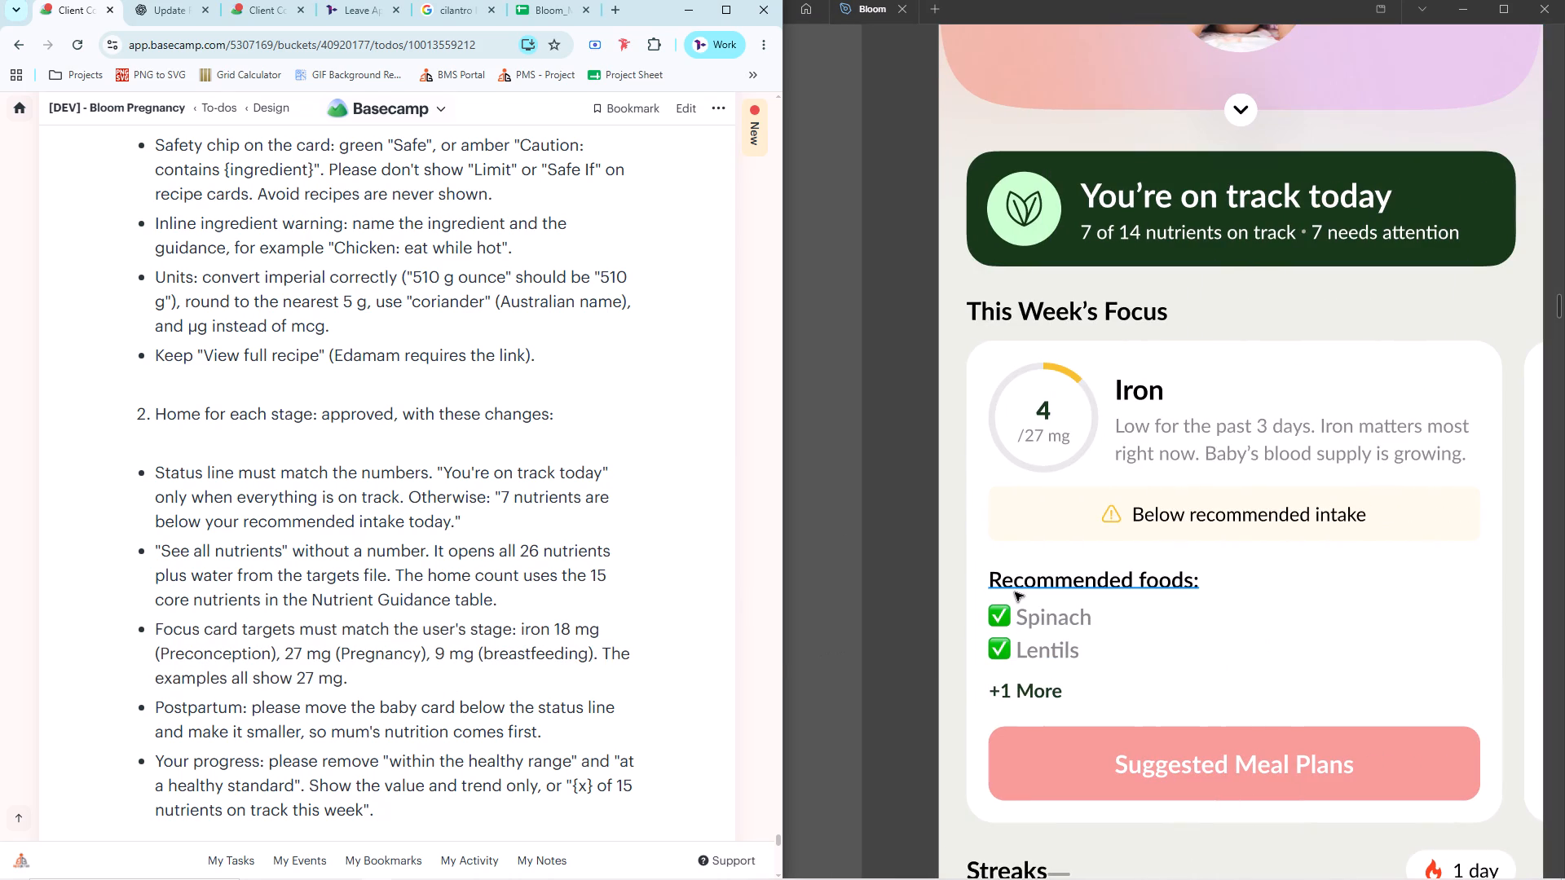
pyautogui.keyDown('ctrl'); pyautogui.scroll(-2, 1015, 592); pyautogui.keyUp('ctrl')
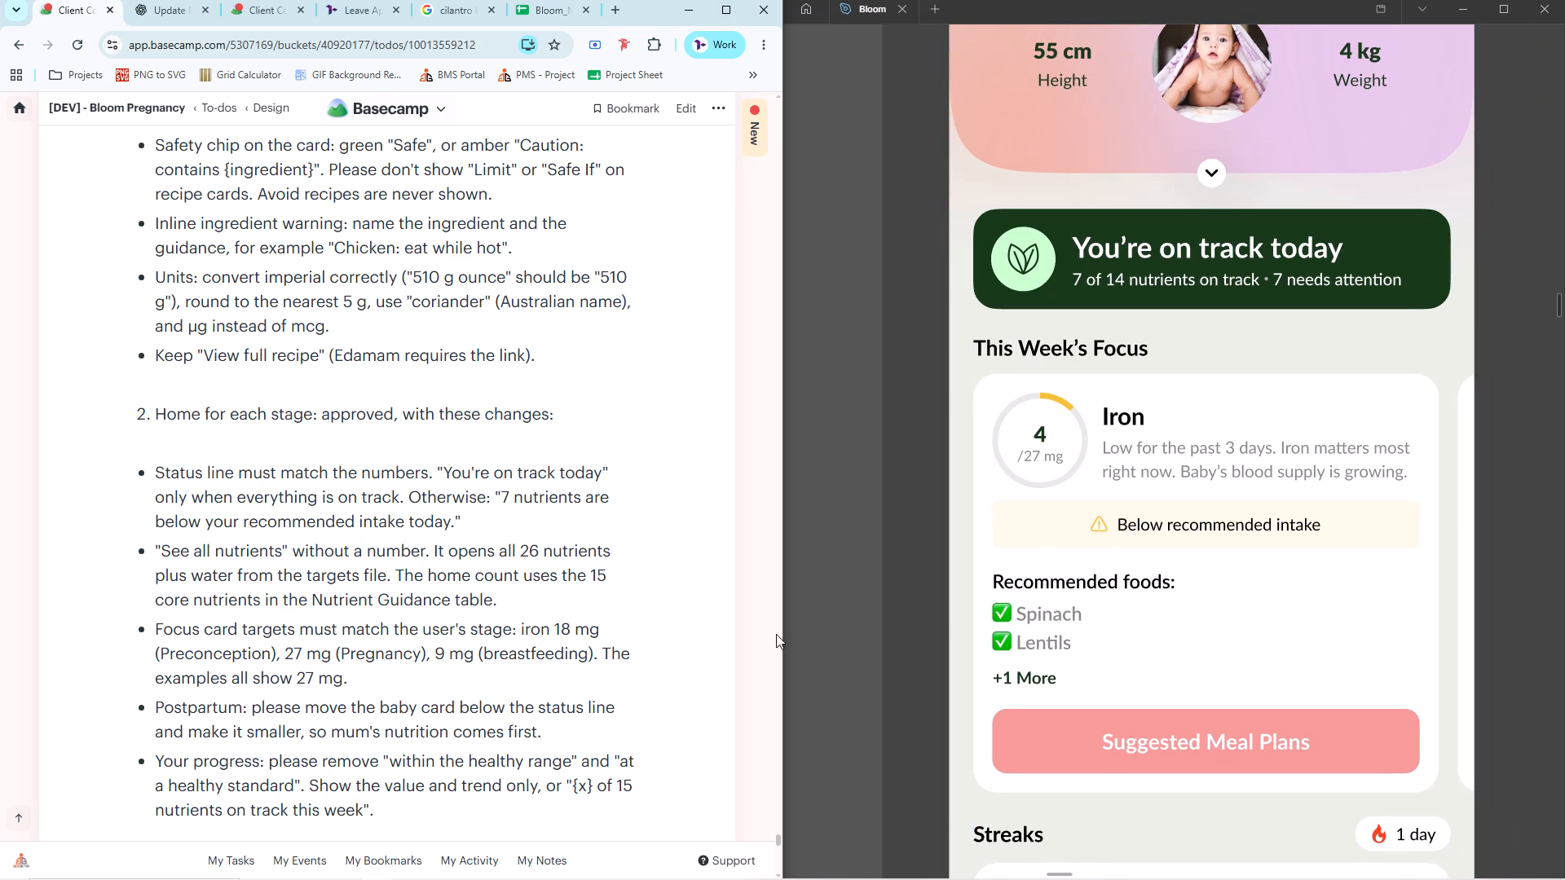
pyautogui.keyDown('ctrl'); pyautogui.scroll(-4, 1091, 521); pyautogui.keyUp('ctrl')
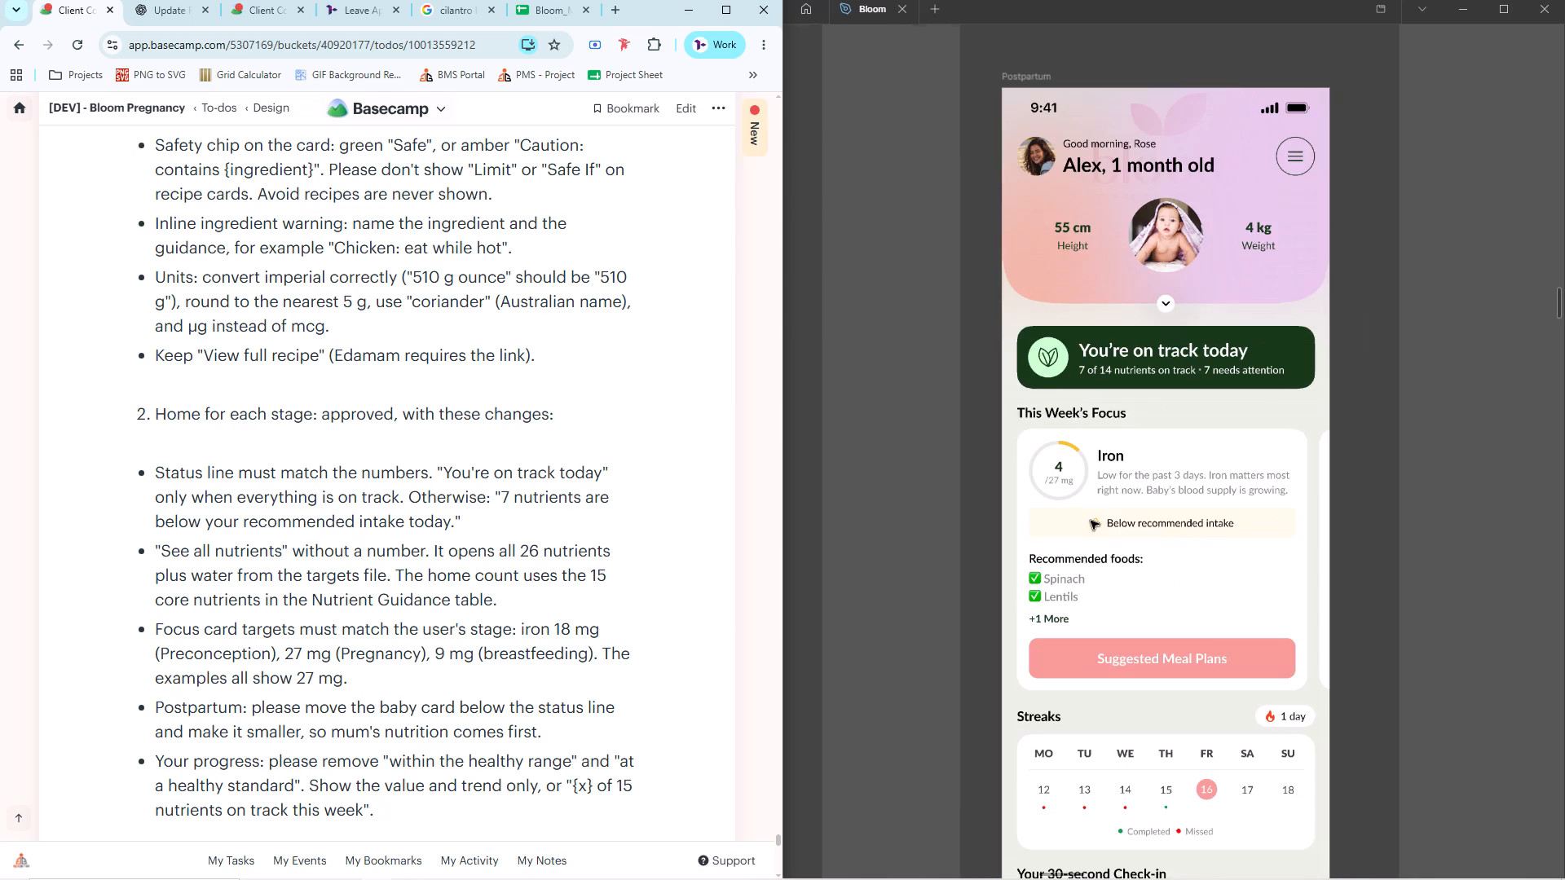
pyautogui.keyDown('ctrl'); pyautogui.scroll(5, 1083, 477); pyautogui.keyUp('ctrl')
pyautogui.keyDown('ctrl'); pyautogui.tripleClick(1029, 489); pyautogui.keyUp('ctrl')
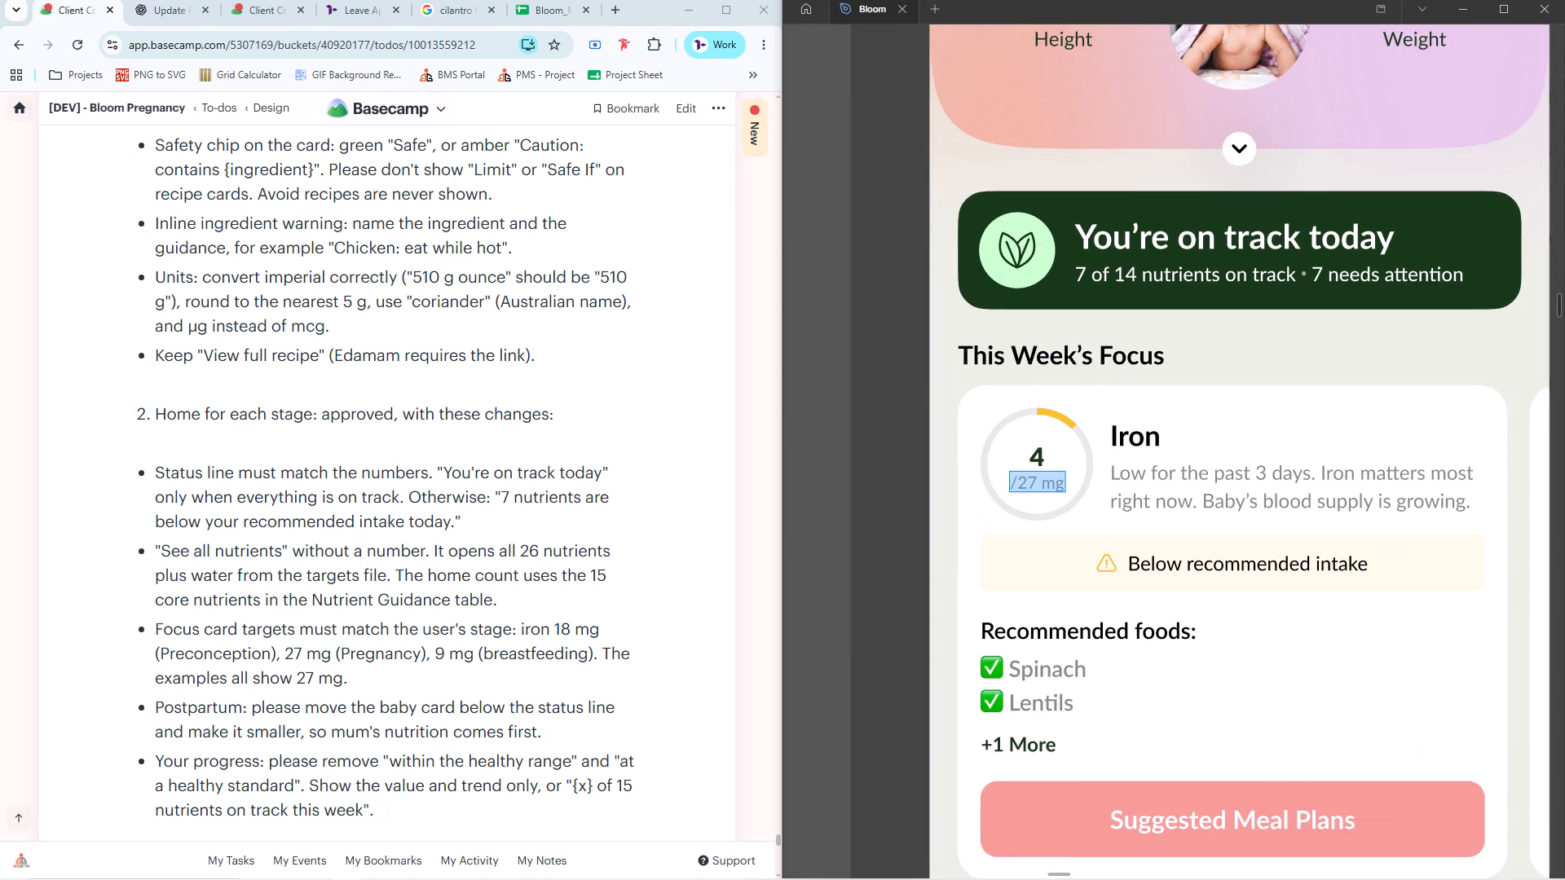
pyautogui.keyDown('ctrl'); pyautogui.doubleClick(1025, 482); pyautogui.keyUp('ctrl')
pyautogui.press('9')
pyautogui.doubleClick(903, 504)
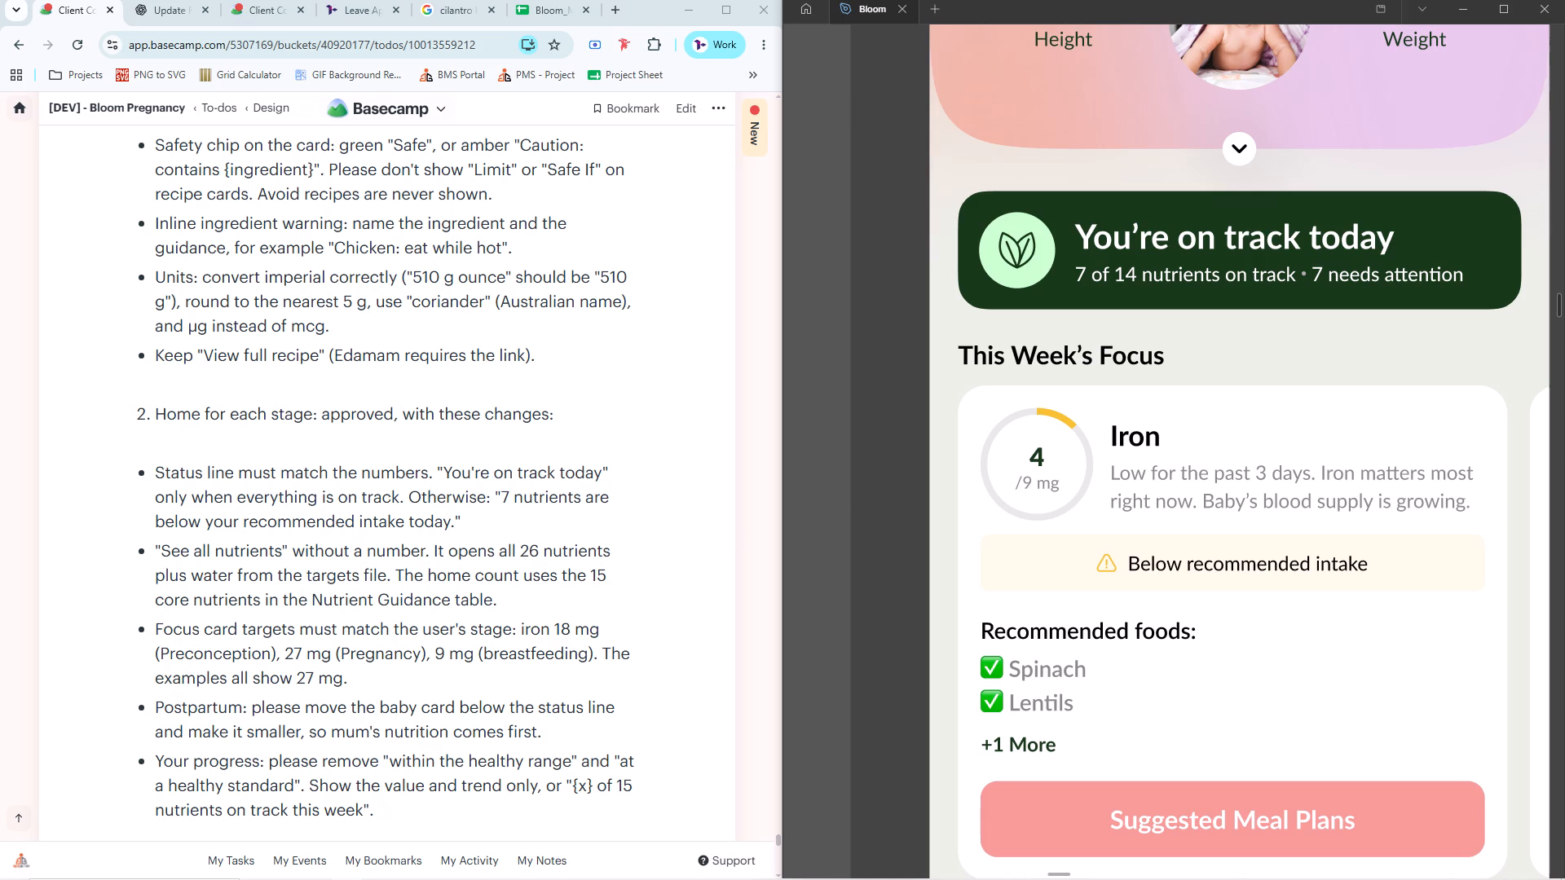
# Reread the "See all nutrients" and focus card targets points in the Basecamp client feedback.
pyautogui.moveTo(241, 535); pyautogui.dragTo(501, 535)
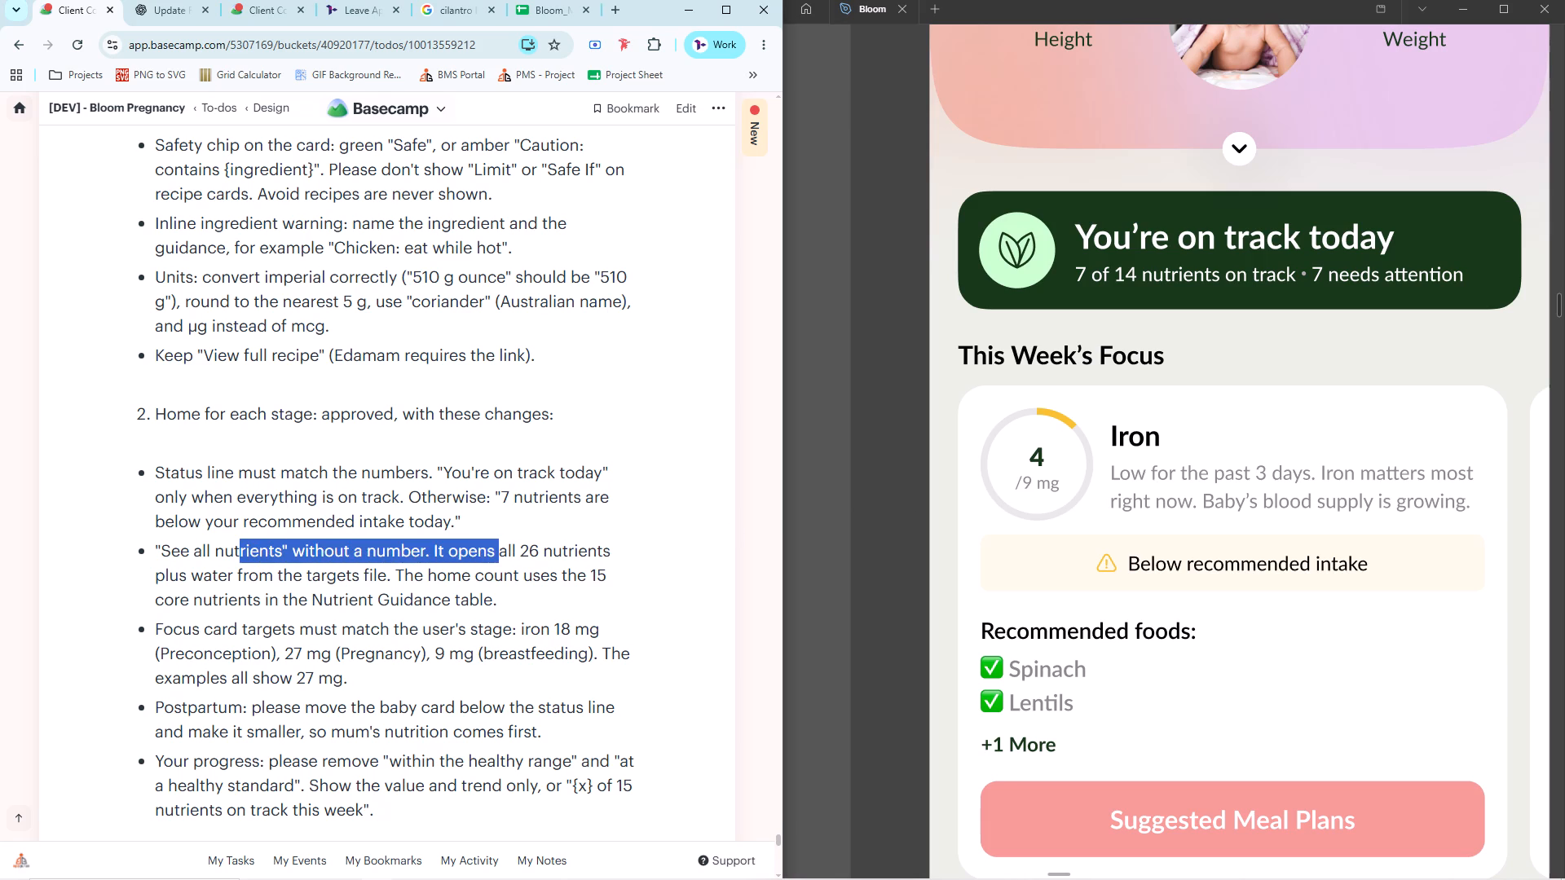
pyautogui.click(209, 623)
pyautogui.click(230, 623)
pyautogui.click(289, 626)
pyautogui.click(327, 622)
pyautogui.click(344, 623)
pyautogui.click(375, 623)
pyautogui.click(431, 627)
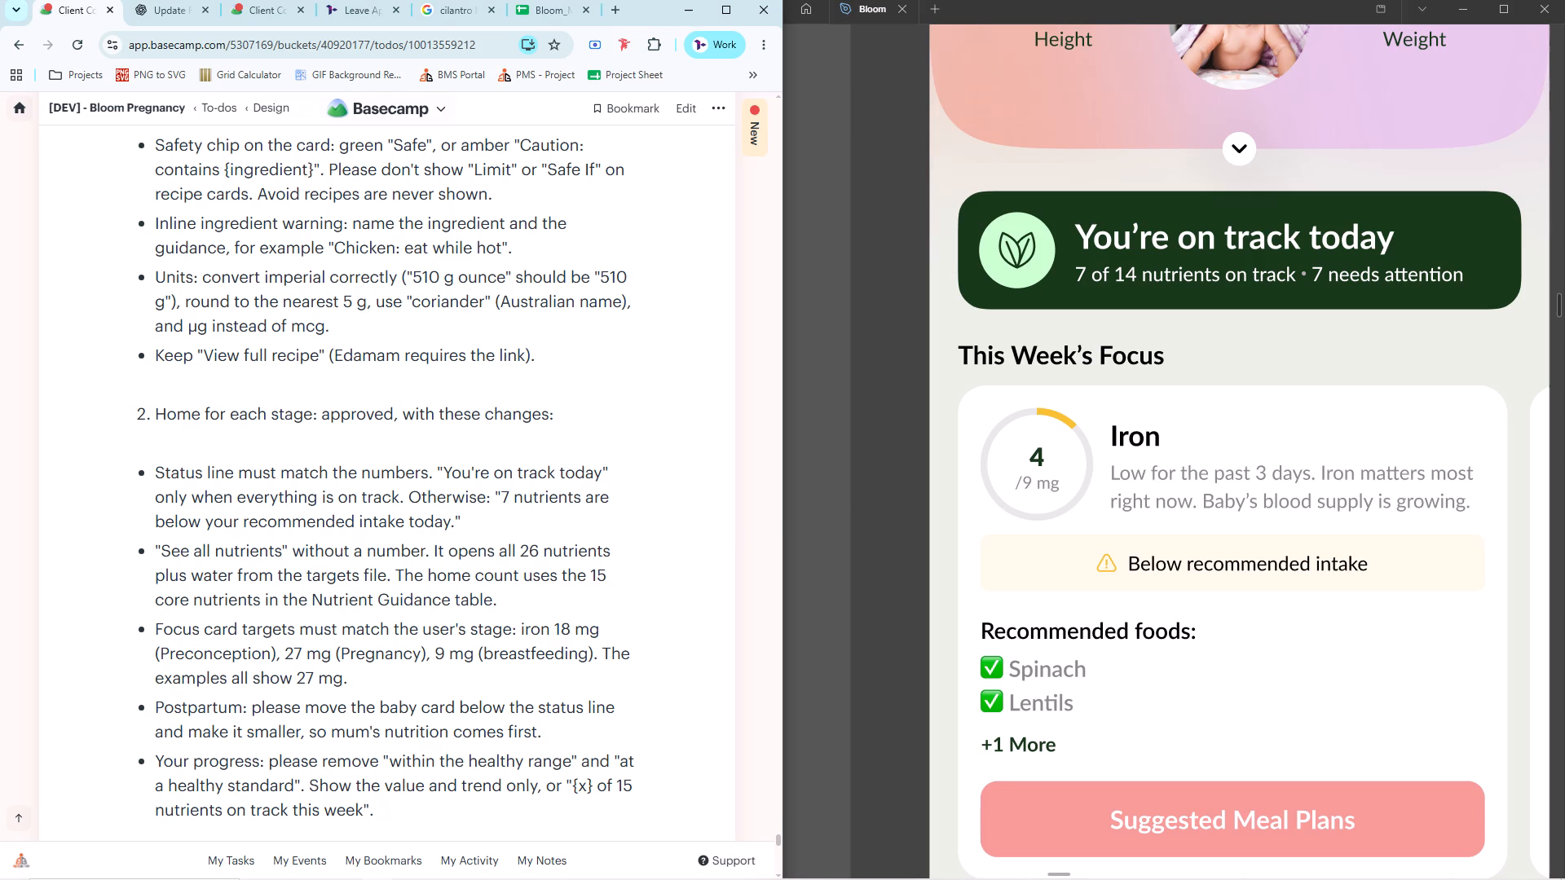
pyautogui.click(474, 630)
pyautogui.click(498, 630)
pyautogui.click(556, 630)
pyautogui.click(575, 629)
pyautogui.click(609, 622)
# Check the Preconception and Postpartum home screens in Figma against the feedback, including focus card targets, nutrient buttons and progress sections.
pyautogui.keyDown('ctrl'); pyautogui.scroll(-9, 1112, 484); pyautogui.keyUp('ctrl')
pyautogui.keyDown('ctrl'); pyautogui.scroll(1, 1112, 484); pyautogui.keyUp('ctrl')
pyautogui.keyDown('ctrl'); pyautogui.scroll(-7, 1112, 484); pyautogui.keyUp('ctrl')
pyautogui.keyDown('shift'); pyautogui.scroll(2, 1060, 494); pyautogui.keyUp('shift')
pyautogui.keyDown('shift'); pyautogui.scroll(-1, 1060, 494); pyautogui.keyUp('shift')
pyautogui.keyDown('shift'); pyautogui.scroll(4, 1060, 494); pyautogui.keyUp('shift')
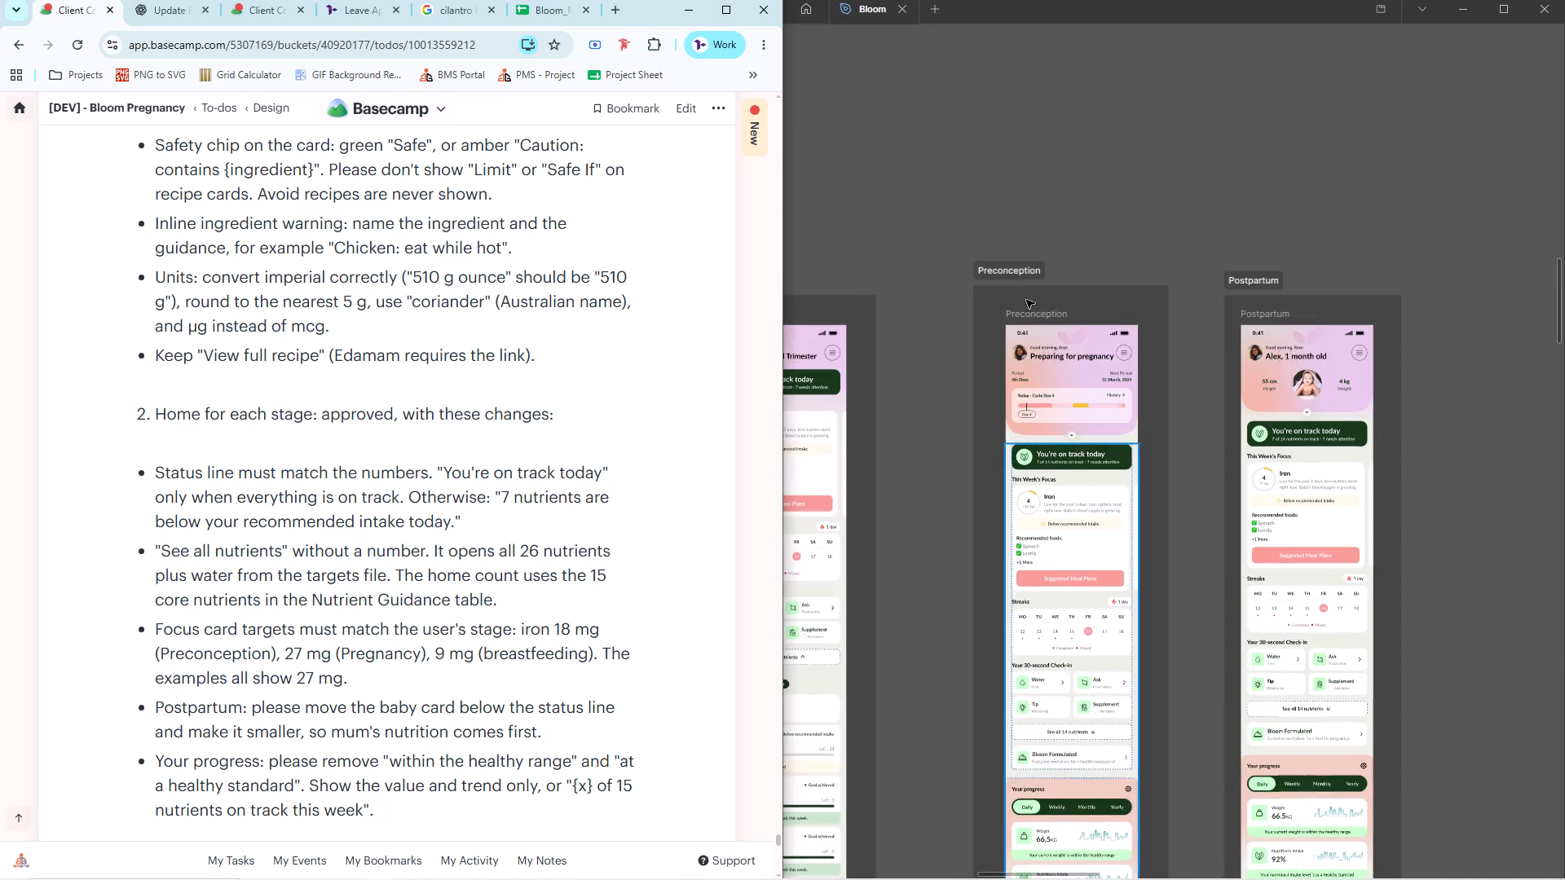
pyautogui.keyDown('ctrl'); pyautogui.scroll(1, 1028, 465); pyautogui.keyUp('ctrl')
pyautogui.keyDown('ctrl'); pyautogui.scroll(-1, 1029, 473); pyautogui.keyUp('ctrl')
pyautogui.keyDown('ctrl'); pyautogui.scroll(11, 1030, 478); pyautogui.keyUp('ctrl')
pyautogui.keyDown('ctrl'); pyautogui.scroll(-15, 988, 512); pyautogui.keyUp('ctrl')
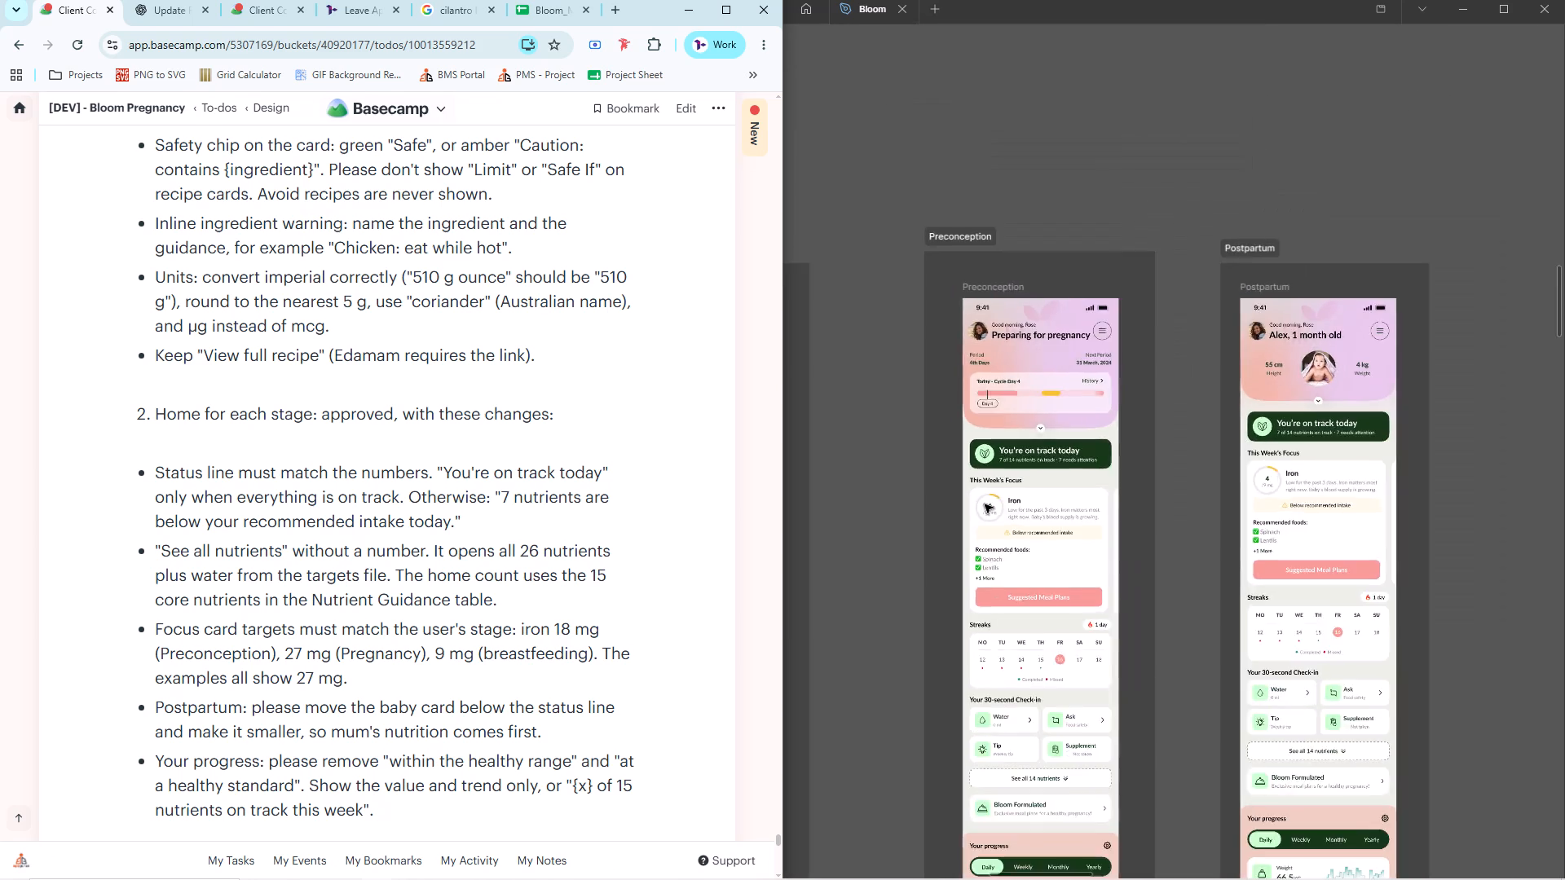
pyautogui.keyDown('ctrl'); pyautogui.scroll(-4, 985, 504); pyautogui.keyUp('ctrl')
pyautogui.keyDown('ctrl'); pyautogui.scroll(3, 1010, 655); pyautogui.keyUp('ctrl')
pyautogui.keyDown('ctrl'); pyautogui.scroll(-1, 1010, 662); pyautogui.keyUp('ctrl')
pyautogui.keyDown('ctrl'); pyautogui.scroll(3, 1010, 662); pyautogui.keyUp('ctrl')
pyautogui.keyDown('ctrl'); pyautogui.scroll(-6, 992, 508); pyautogui.keyUp('ctrl')
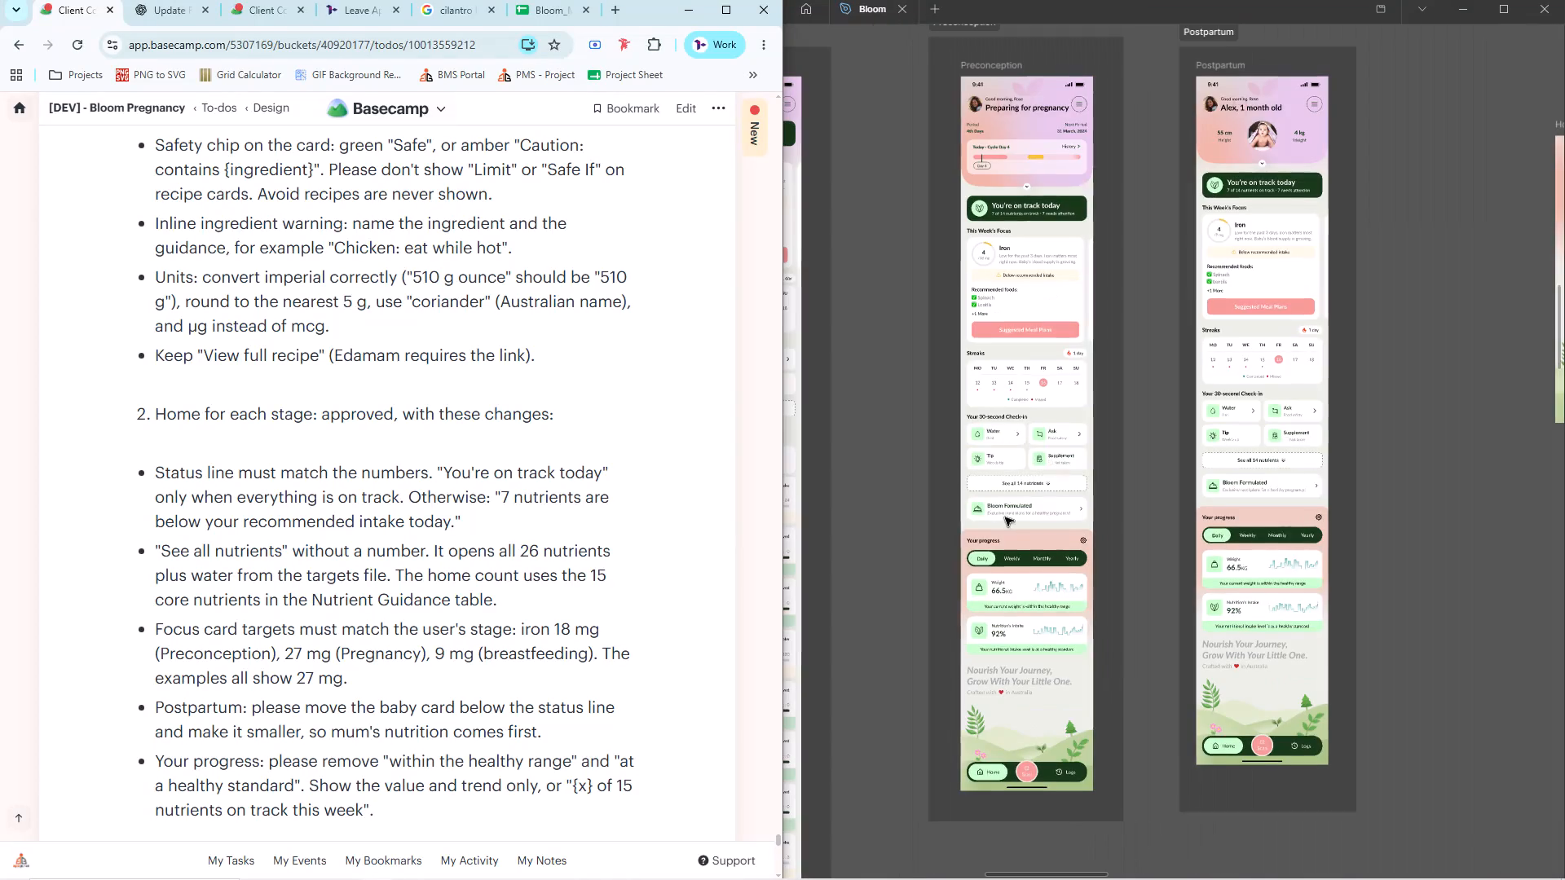
pyautogui.keyDown('ctrl'); pyautogui.scroll(7, 1012, 428); pyautogui.keyUp('ctrl')
pyautogui.keyDown('shift'); pyautogui.scroll(-10, 1020, 424); pyautogui.keyUp('shift')
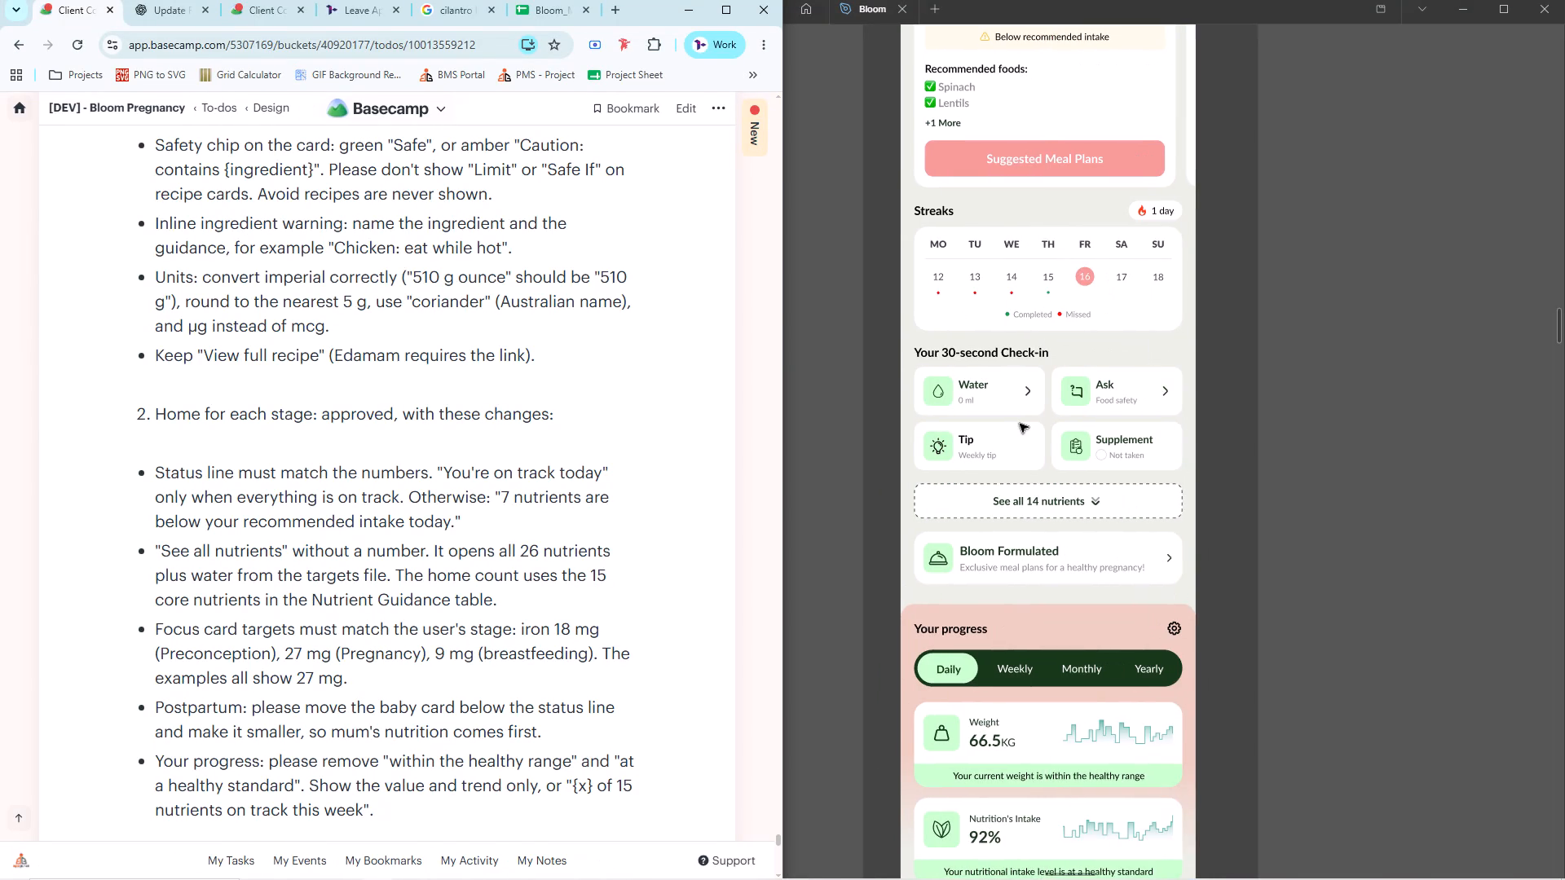
pyautogui.keyDown('ctrl'); pyautogui.scroll(-2, 1028, 388); pyautogui.keyUp('ctrl')
pyautogui.scroll(5, 947, 161)
pyautogui.keyDown('ctrl'); pyautogui.scroll(5, 951, 315); pyautogui.keyUp('ctrl')
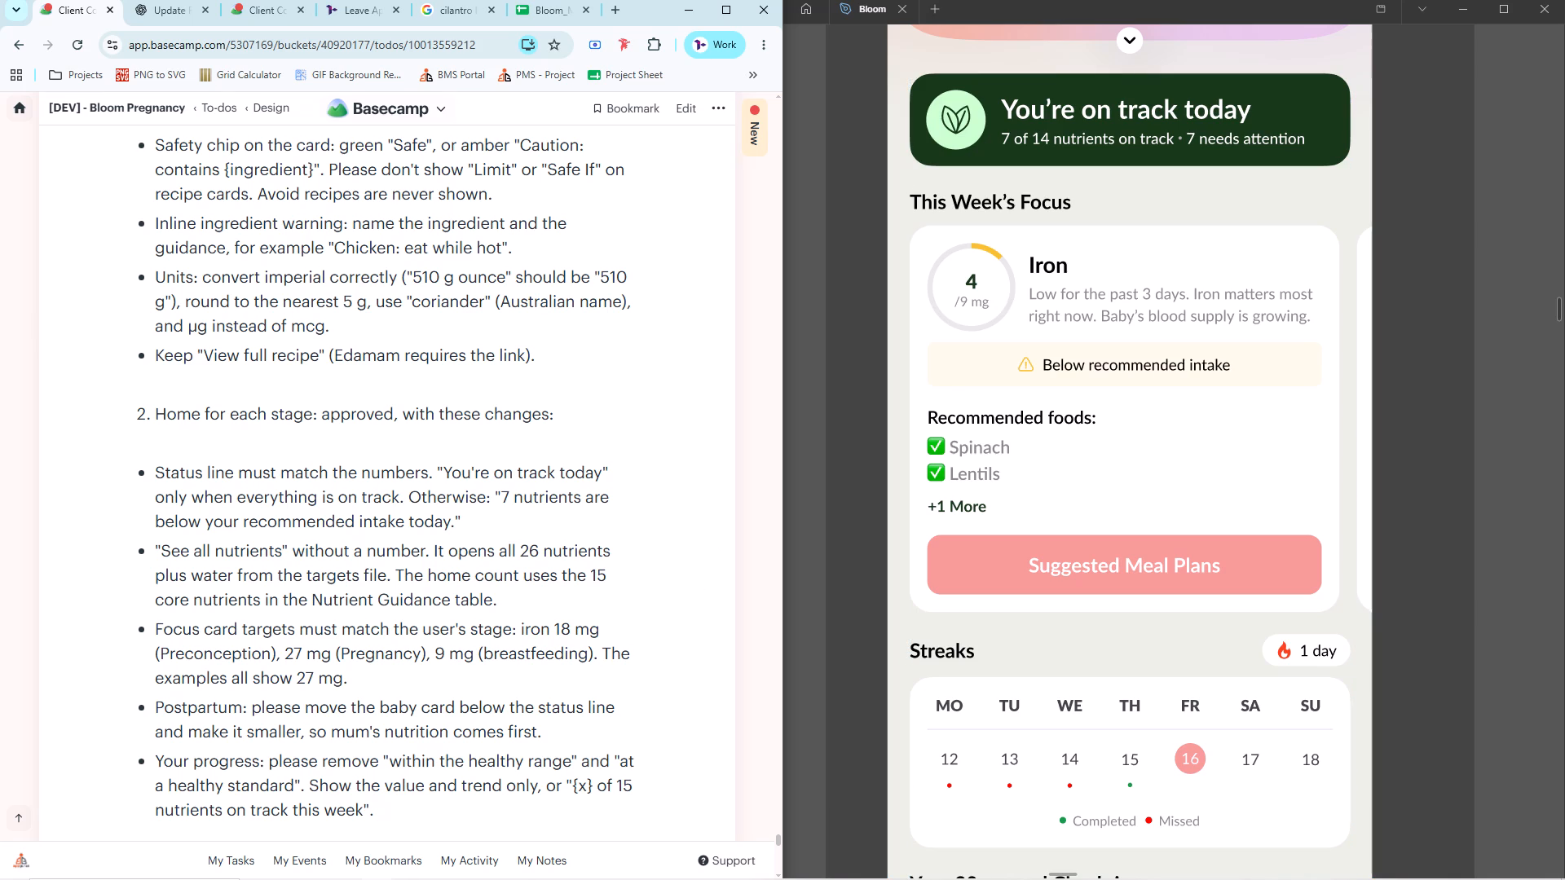
pyautogui.keyDown('ctrl'); pyautogui.scroll(-5, 1157, 592); pyautogui.keyUp('ctrl')
pyautogui.keyDown('shift'); pyautogui.scroll(12, 1157, 592); pyautogui.keyUp('shift')
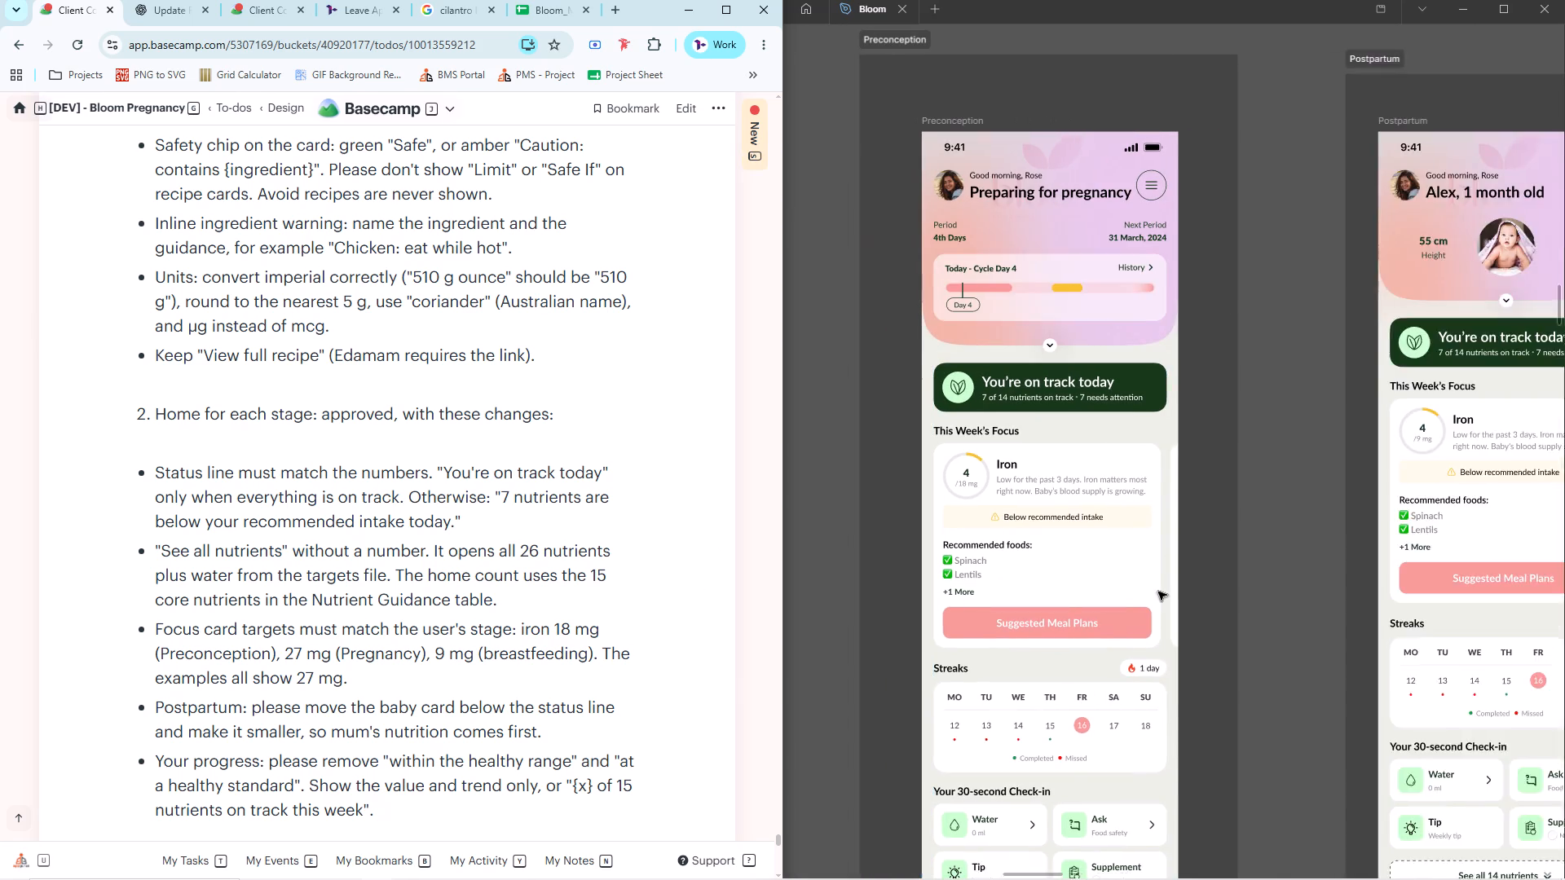
# Look through the Pregnancy home screens, examining the expanded nutrient tracking list and the progress section.
pyautogui.keyDown('shift'); pyautogui.scroll(9, 1158, 592); pyautogui.keyUp('shift')
pyautogui.keyDown('shift'); pyautogui.scroll(-1, 1158, 592); pyautogui.keyUp('shift')
pyautogui.keyDown('shift'); pyautogui.scroll(3, 1158, 592); pyautogui.keyUp('shift')
pyautogui.keyDown('shift'); pyautogui.scroll(-1, 1158, 592); pyautogui.keyUp('shift')
pyautogui.keyDown('shift'); pyautogui.scroll(8, 1158, 592); pyautogui.keyUp('shift')
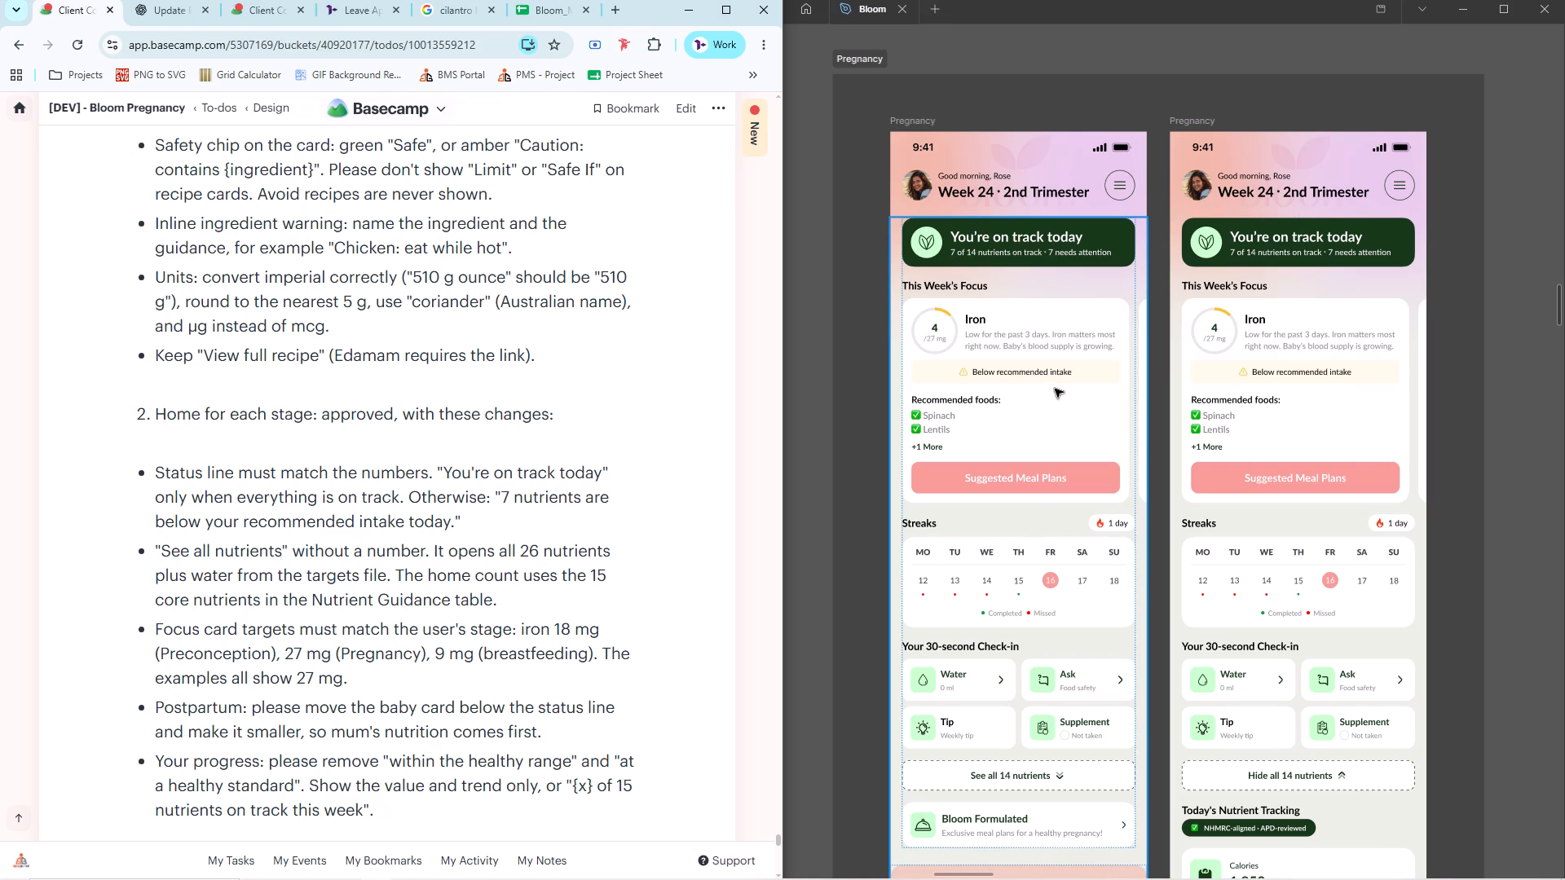
pyautogui.scroll(-13, 1055, 389)
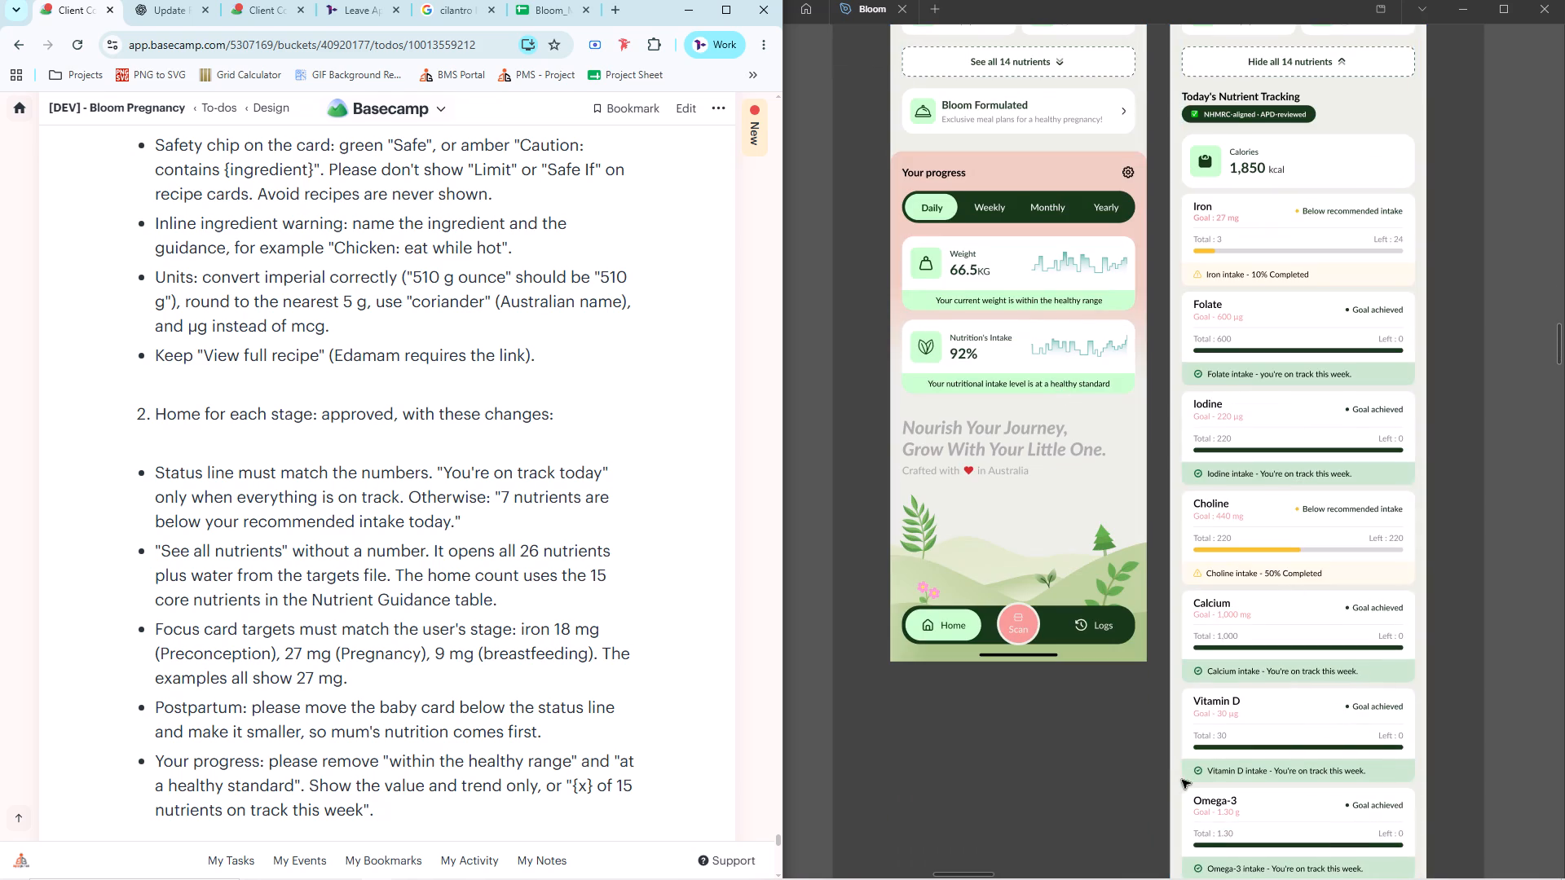
pyautogui.scroll(-20, 1208, 759)
pyautogui.scroll(-6, 1208, 759)
pyautogui.scroll(2, 1208, 759)
pyautogui.scroll(-1, 1208, 759)
pyautogui.scroll(2, 1208, 759)
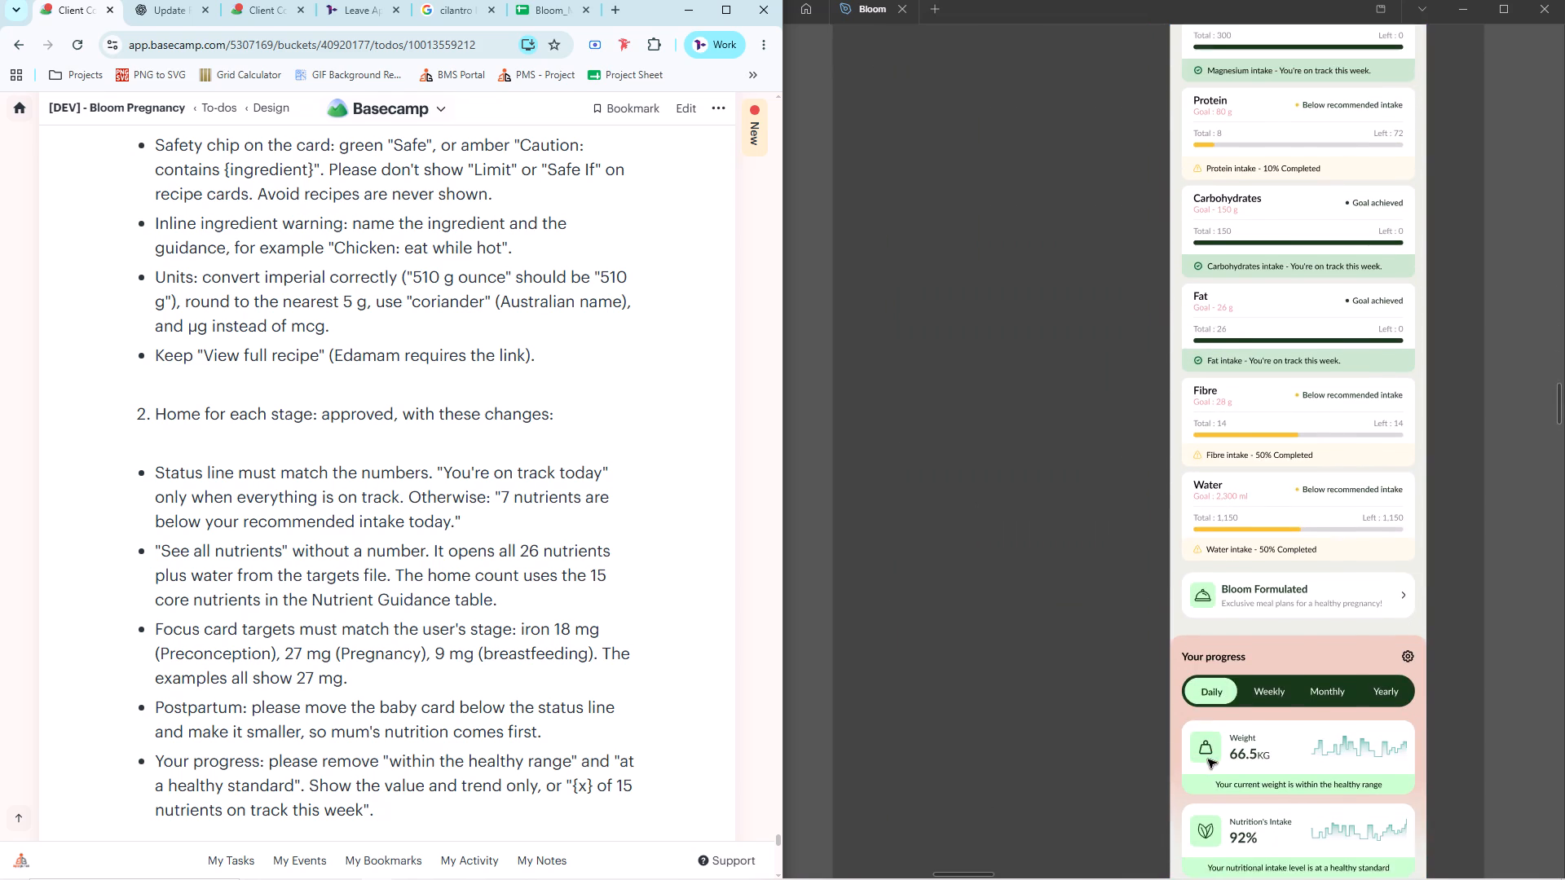
pyautogui.scroll(7, 1208, 759)
pyautogui.scroll(-1, 1208, 759)
pyautogui.scroll(13, 1208, 759)
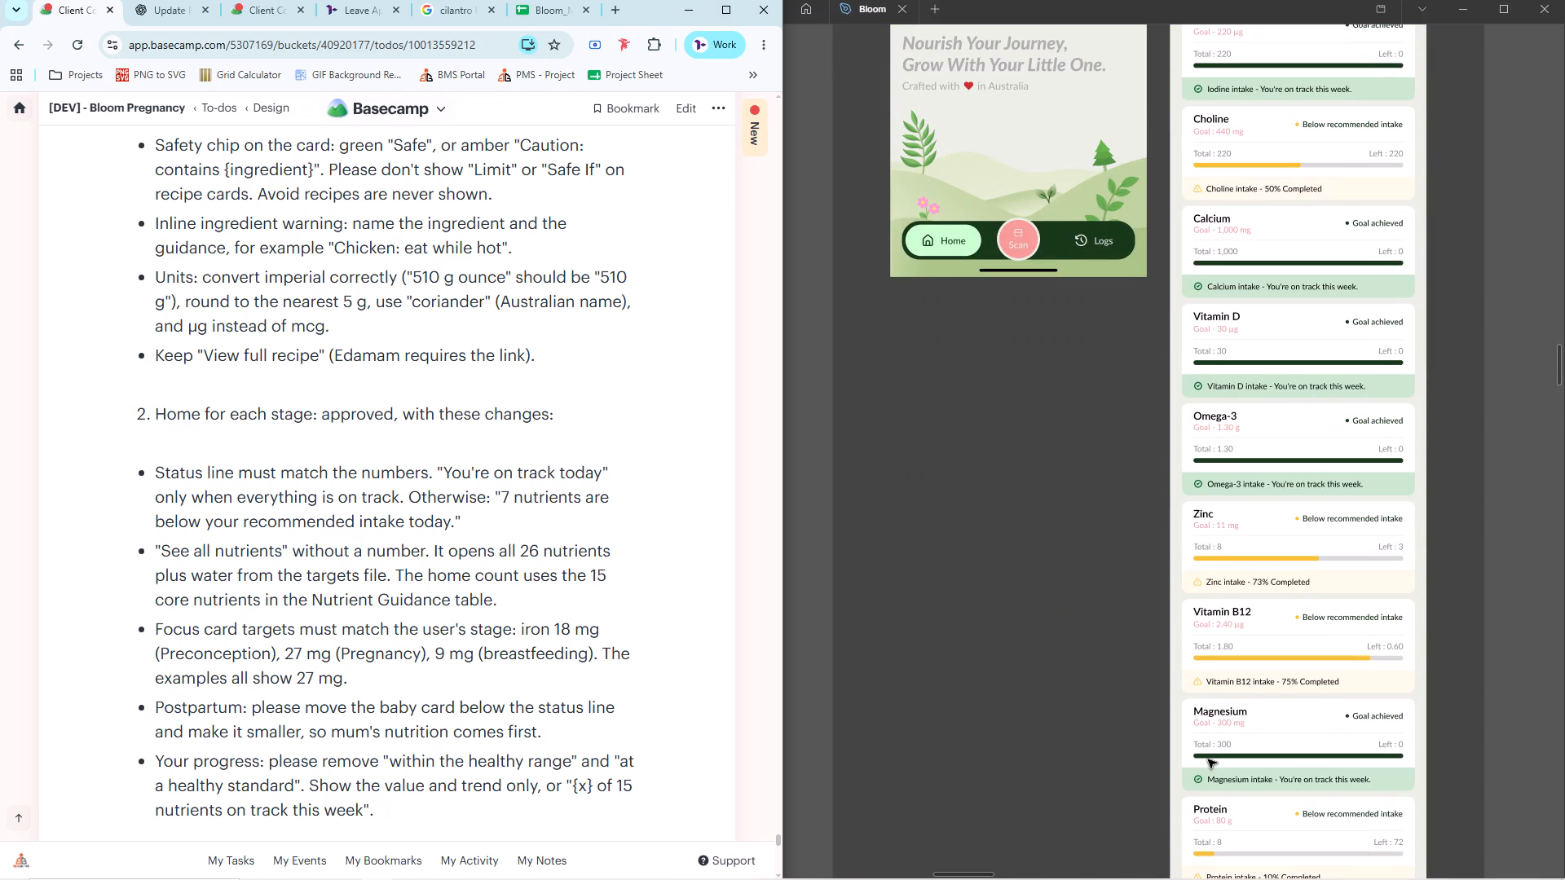
# Examine the Postpartum home screen's baby header and status card against the Postpartum point in the Basecamp client feedback.
pyautogui.scroll(9, 1208, 759)
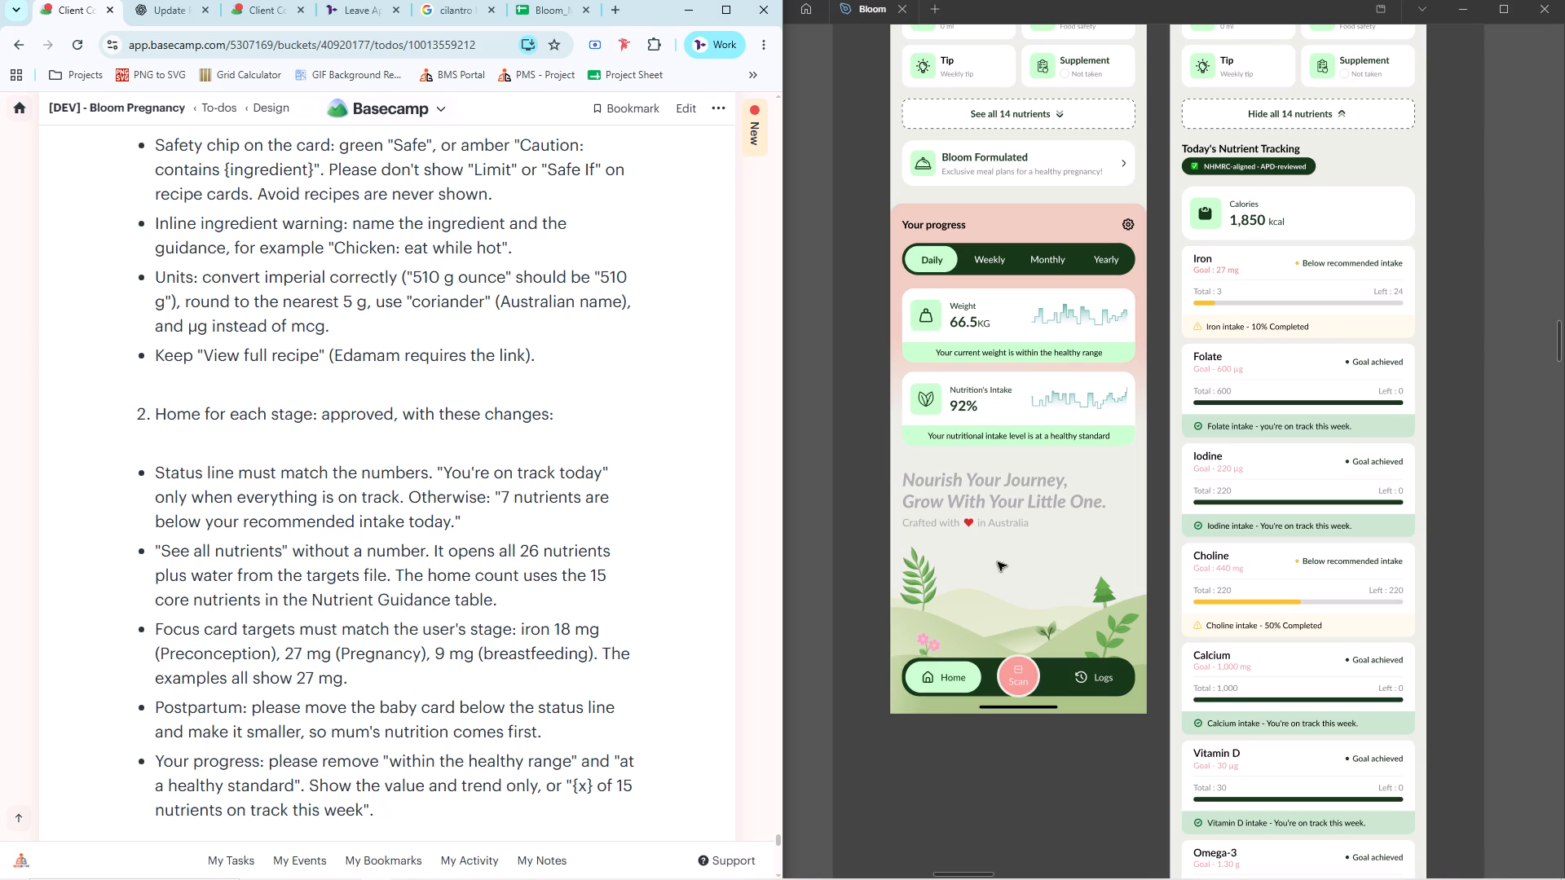
pyautogui.keyDown('ctrl'); pyautogui.scroll(-14, 1013, 393); pyautogui.keyUp('ctrl')
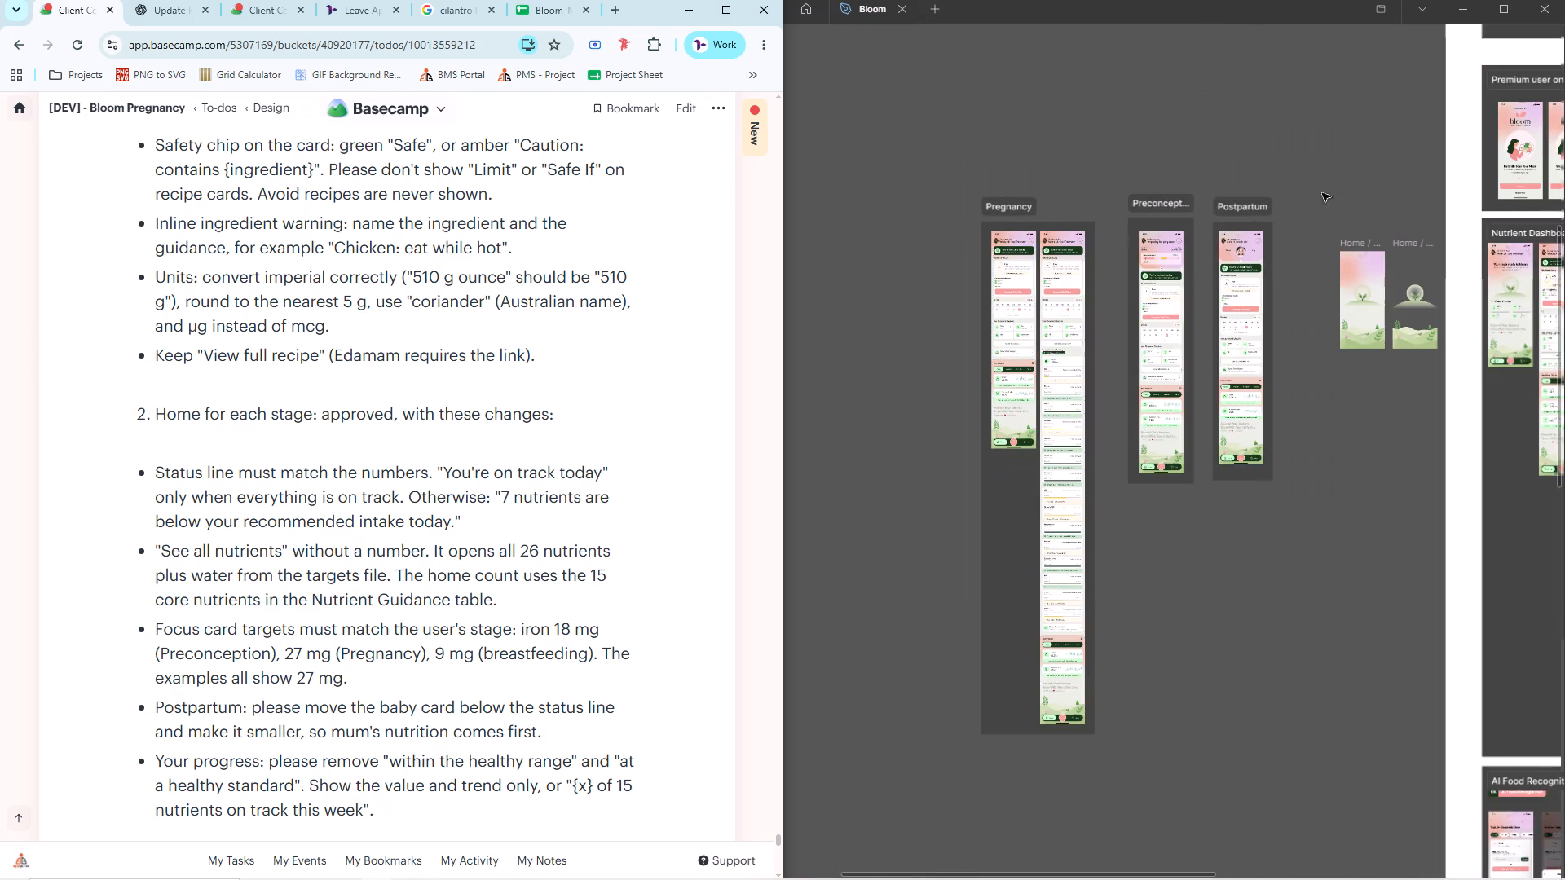
pyautogui.keyDown('ctrl'); pyautogui.scroll(3, 1321, 193); pyautogui.keyUp('ctrl')
pyautogui.keyDown('ctrl'); pyautogui.scroll(-1, 1321, 218); pyautogui.keyUp('ctrl')
pyautogui.keyDown('ctrl'); pyautogui.scroll(13, 1321, 223); pyautogui.keyUp('ctrl')
pyautogui.keyDown('ctrl'); pyautogui.scroll(12, 1143, 212); pyautogui.keyUp('ctrl')
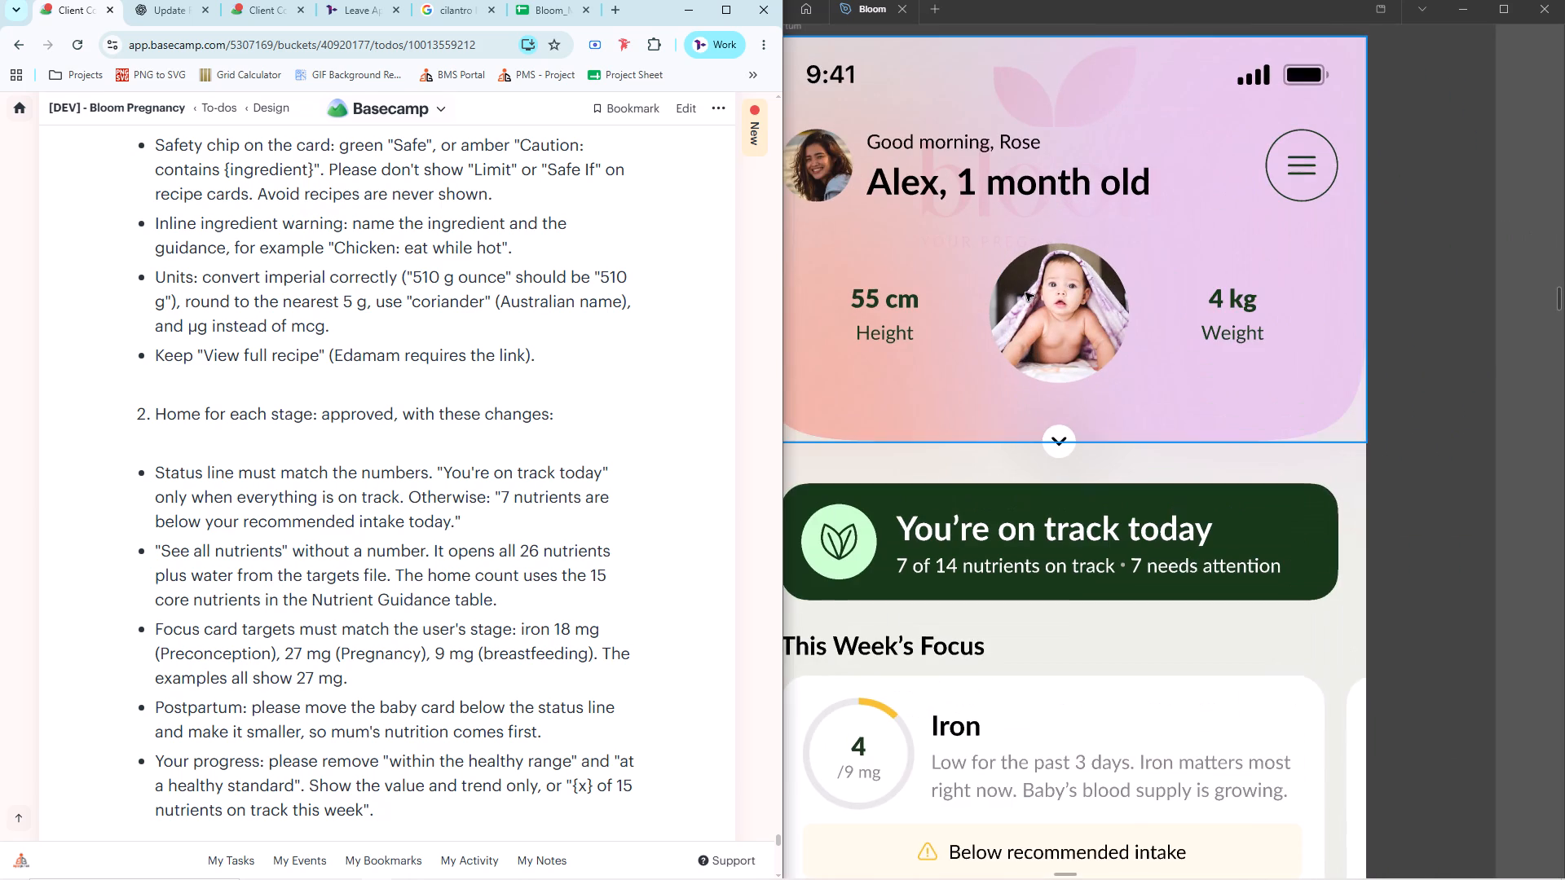
pyautogui.keyDown('shift'); pyautogui.scroll(-2, 964, 303); pyautogui.keyUp('shift')
pyautogui.keyDown('shift'); pyautogui.scroll(5, 964, 303); pyautogui.keyUp('shift')
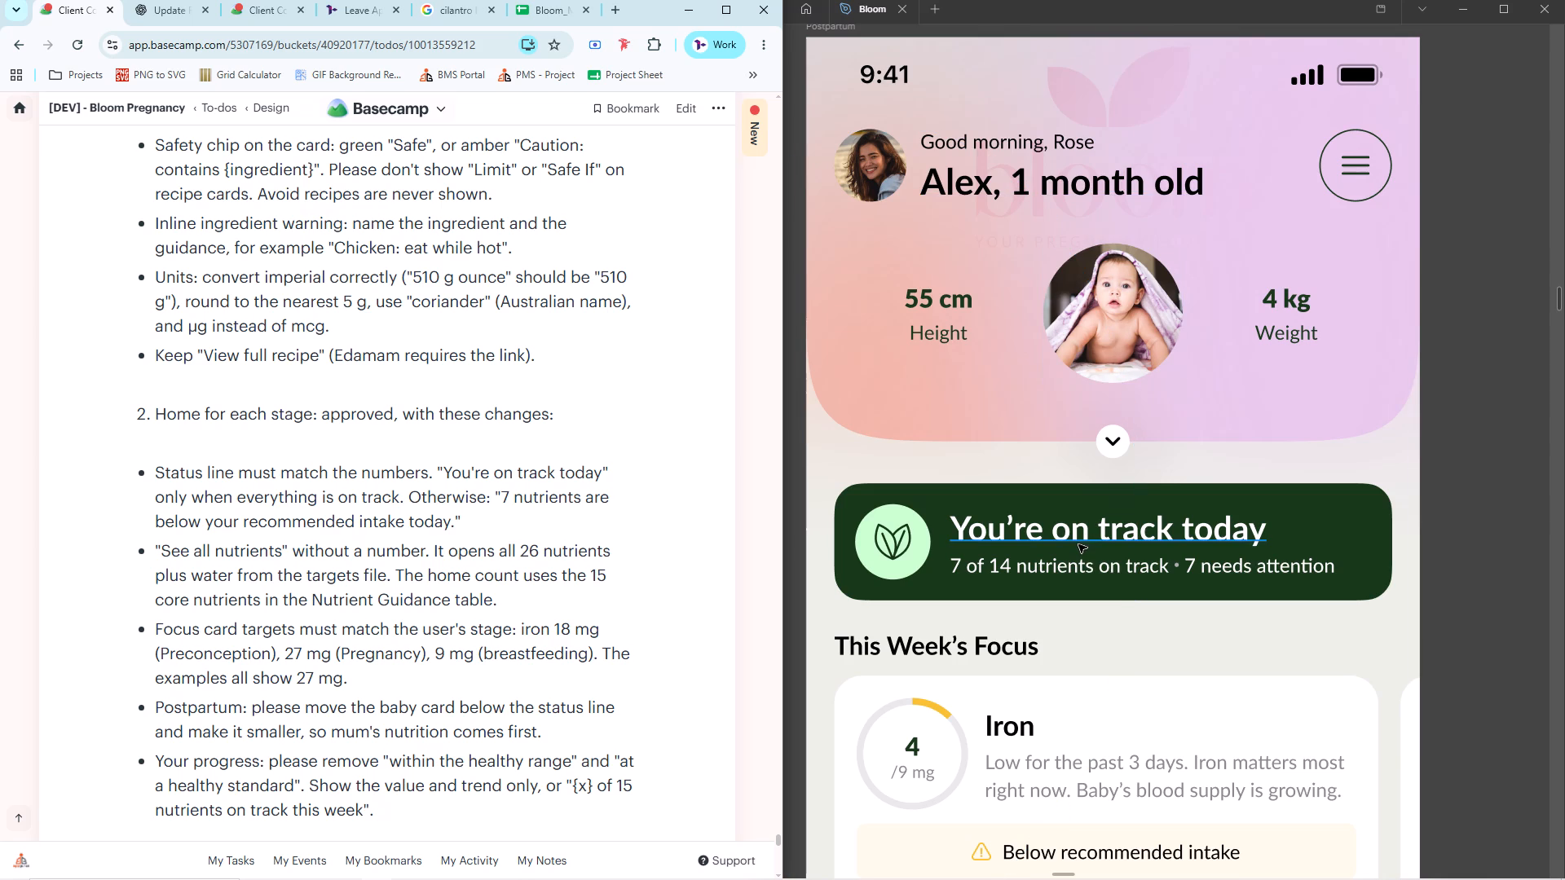
pyautogui.keyDown('ctrl'); pyautogui.click(1025, 537); pyautogui.keyUp('ctrl')
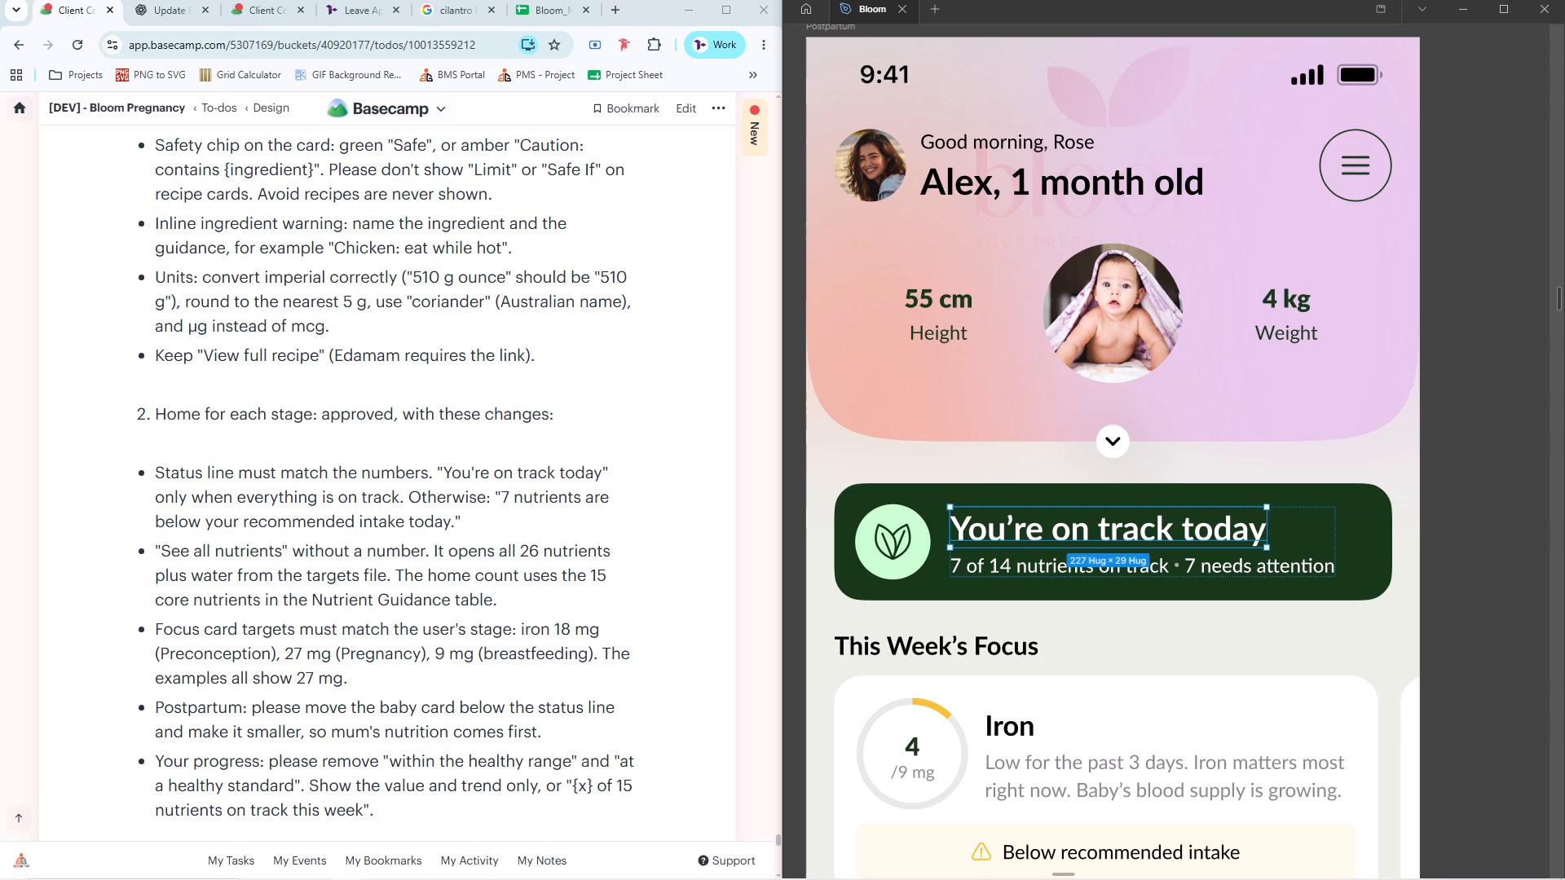
pyautogui.click(386, 707)
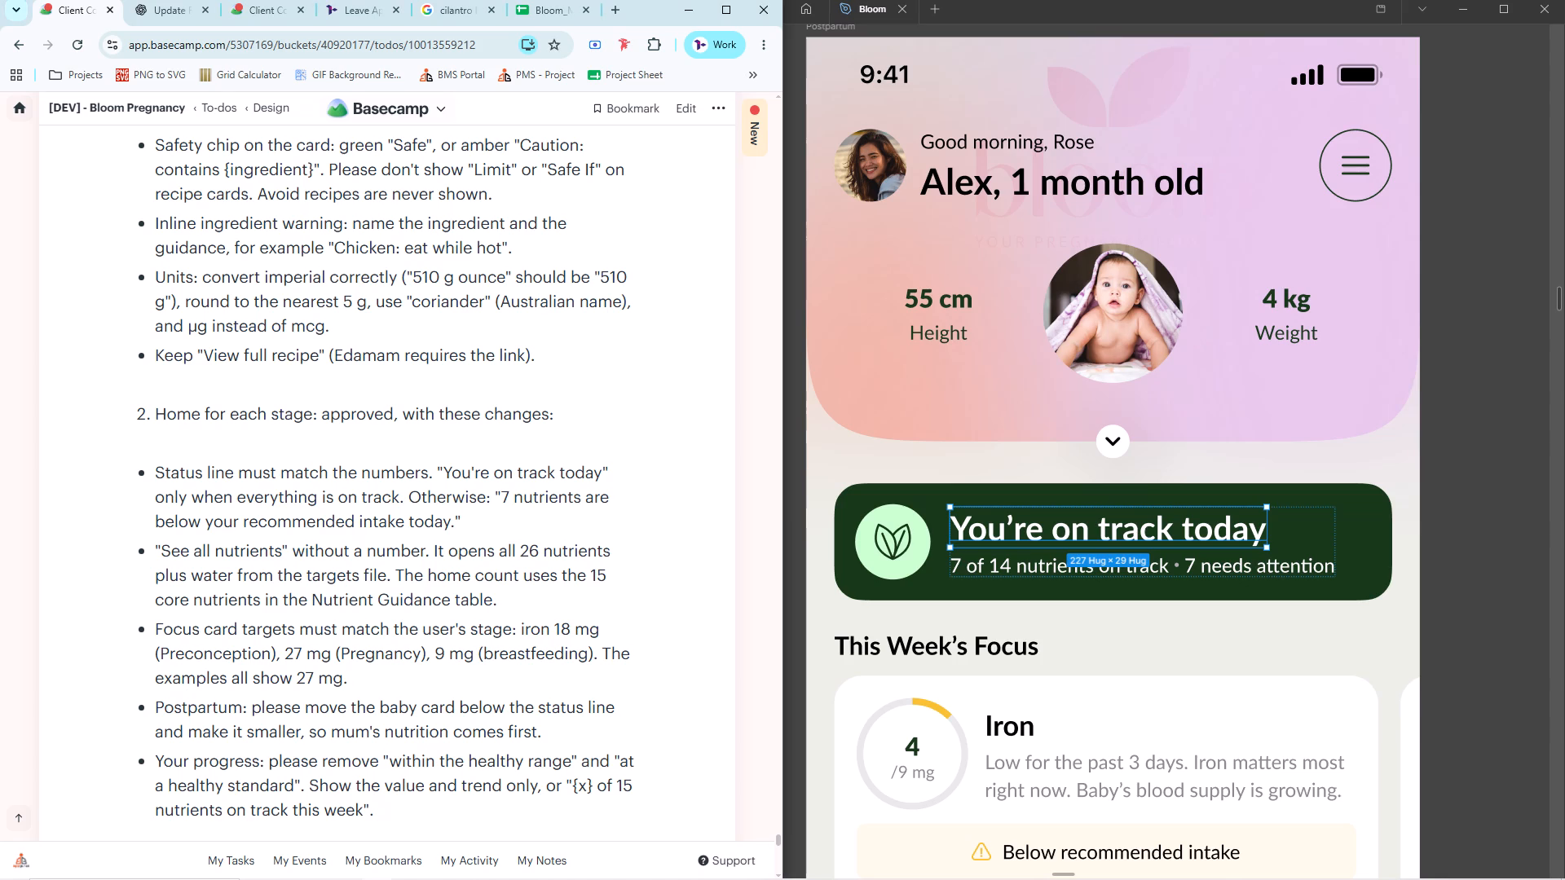
pyautogui.click(439, 704)
pyautogui.click(483, 704)
pyautogui.click(895, 578)
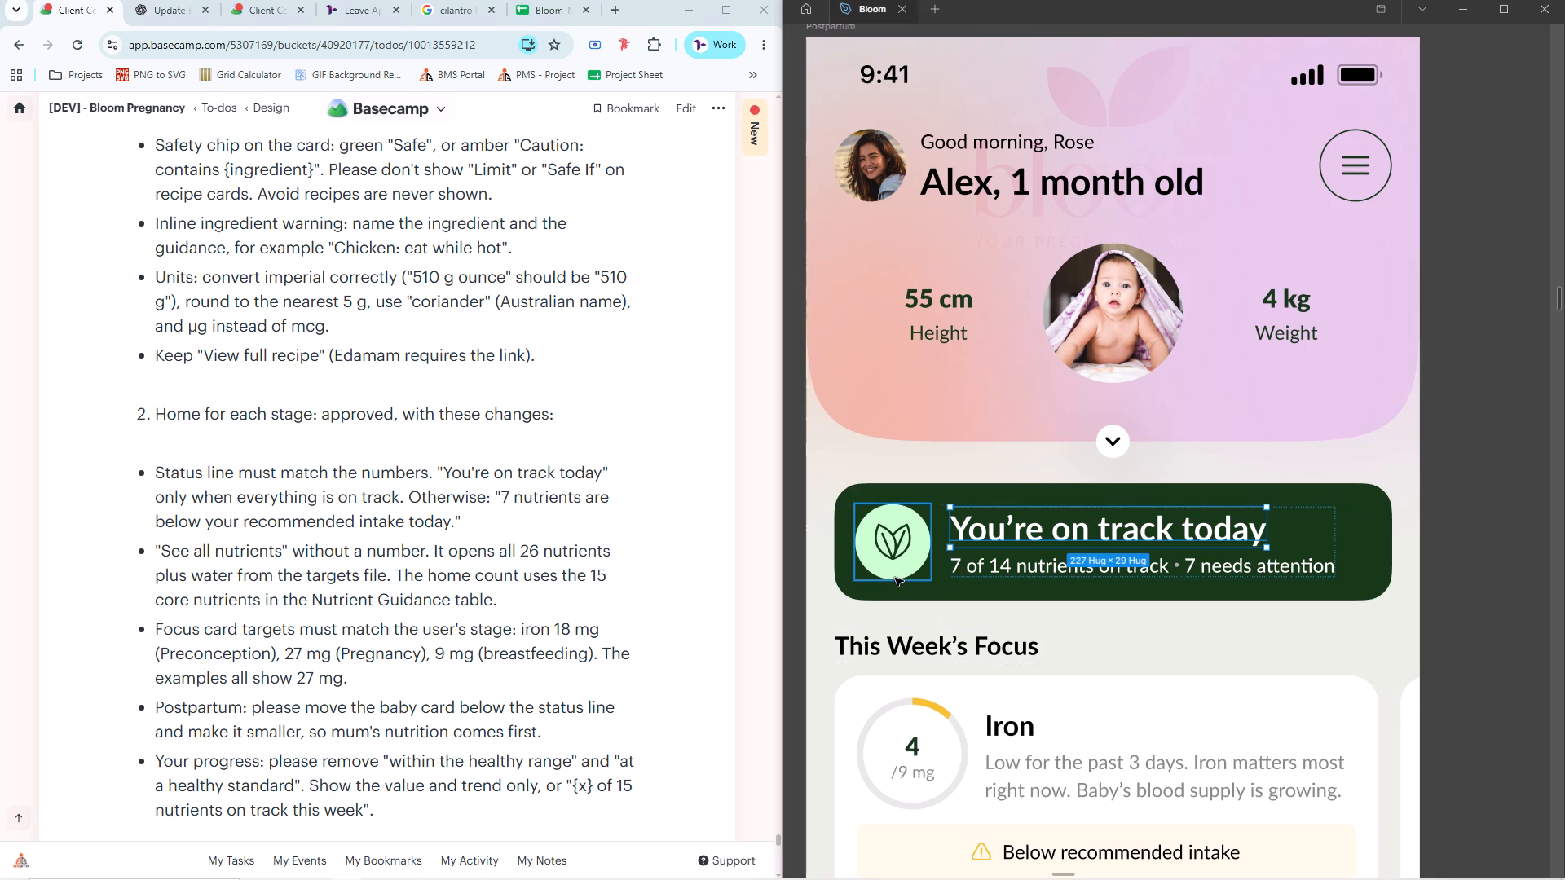
pyautogui.click(981, 587)
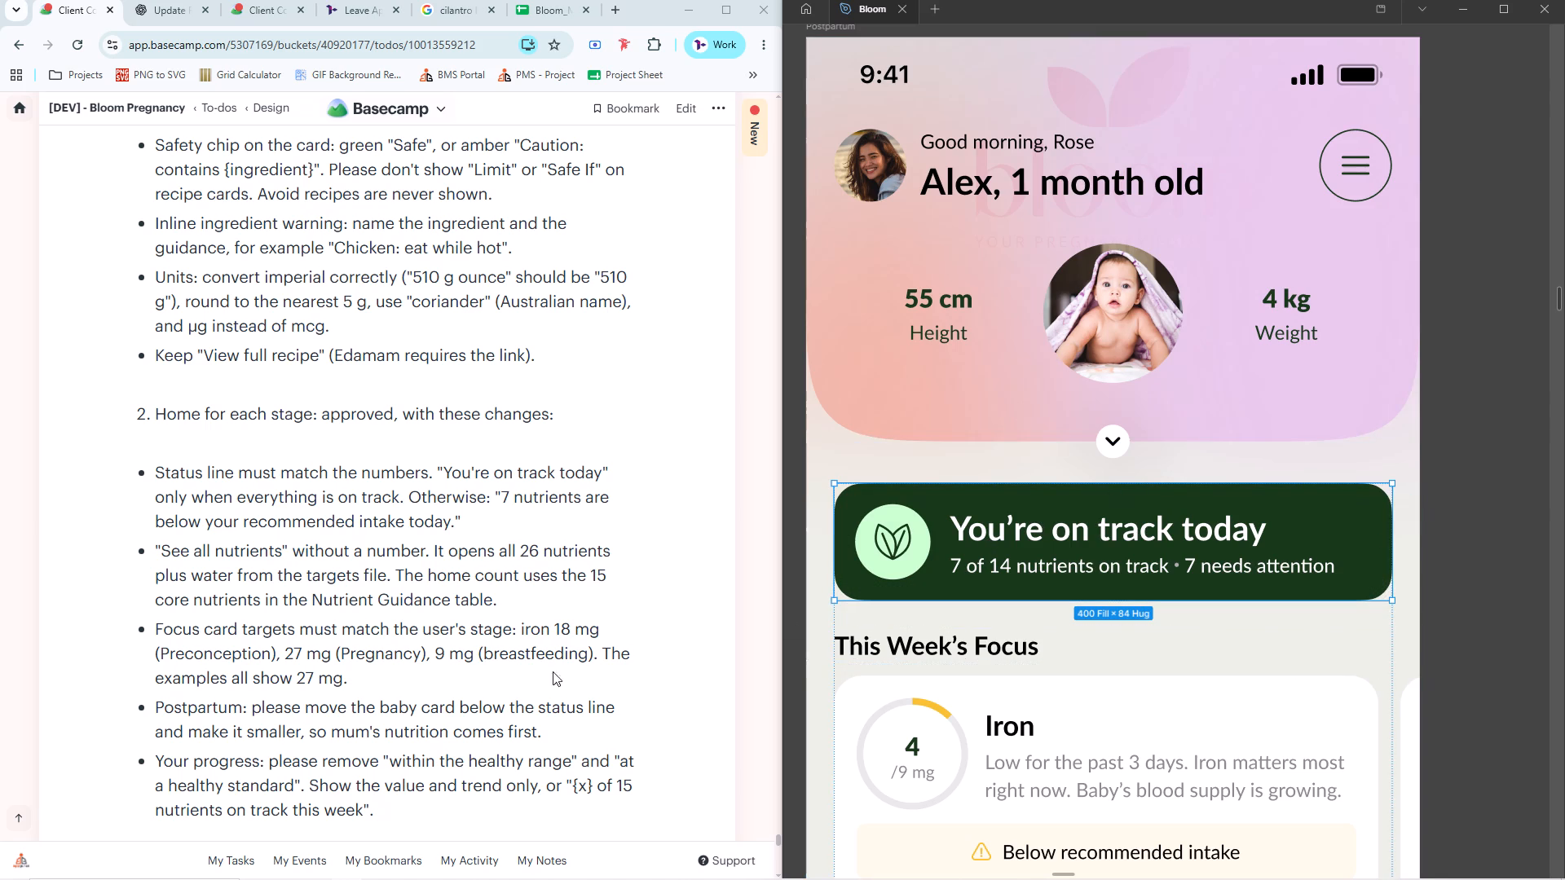
# Reread the Postpartum feedback point in Basecamp about the baby card's placement and size relative to the status line.
pyautogui.click(359, 737)
pyautogui.click(521, 730)
pyautogui.click(542, 730)
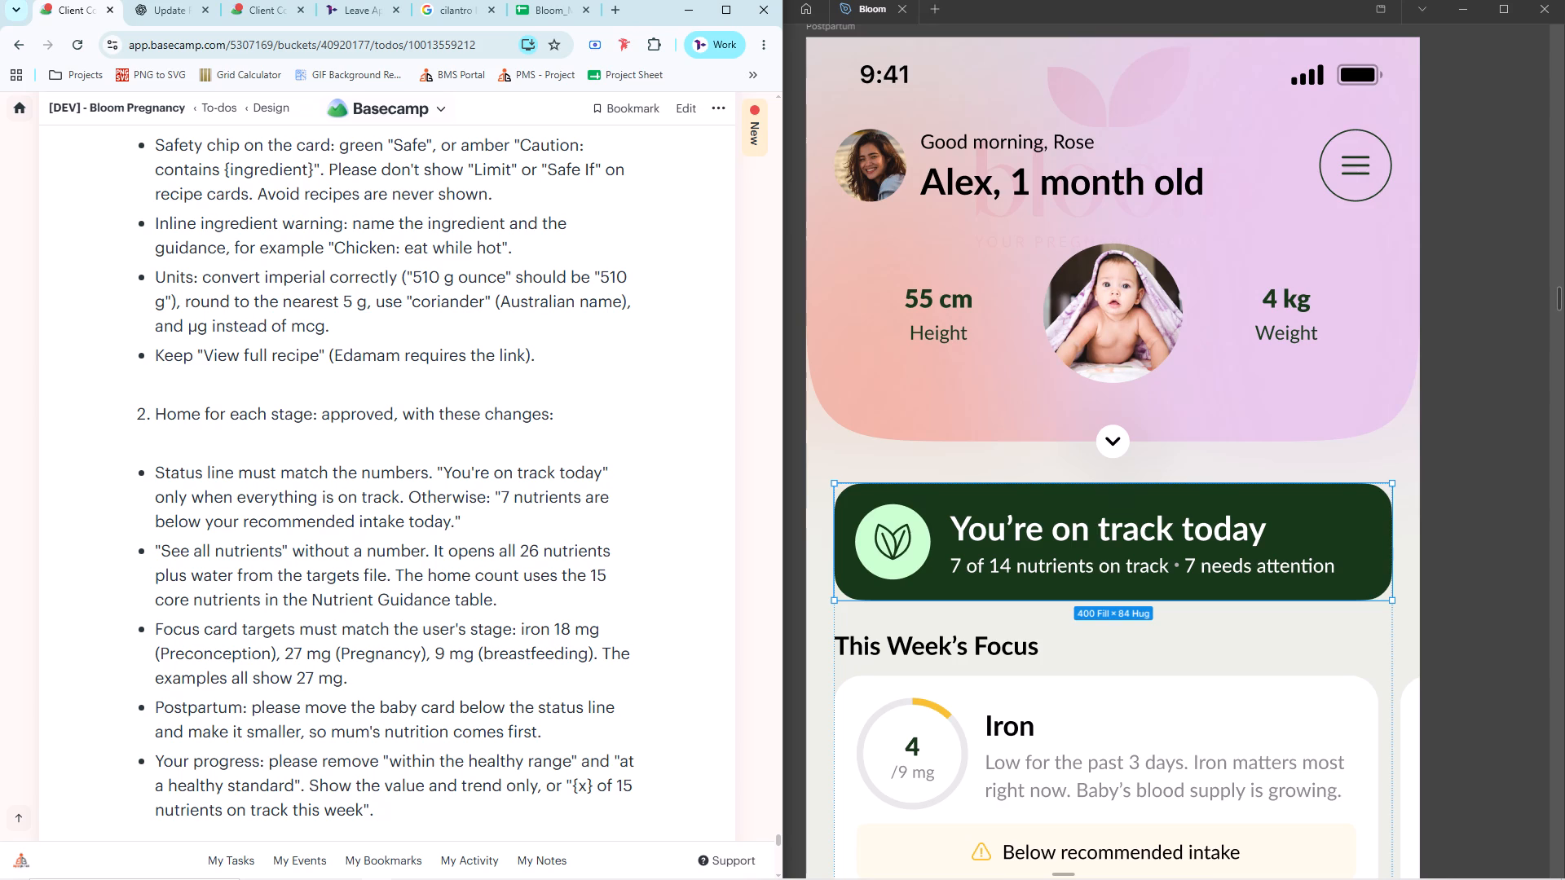
pyautogui.click(342, 741)
pyautogui.click(398, 741)
pyautogui.click(484, 738)
pyautogui.click(515, 735)
pyautogui.click(540, 734)
pyautogui.scroll(-1, 377, 582)
pyautogui.click(371, 640)
pyautogui.click(395, 628)
pyautogui.click(471, 628)
pyautogui.click(498, 625)
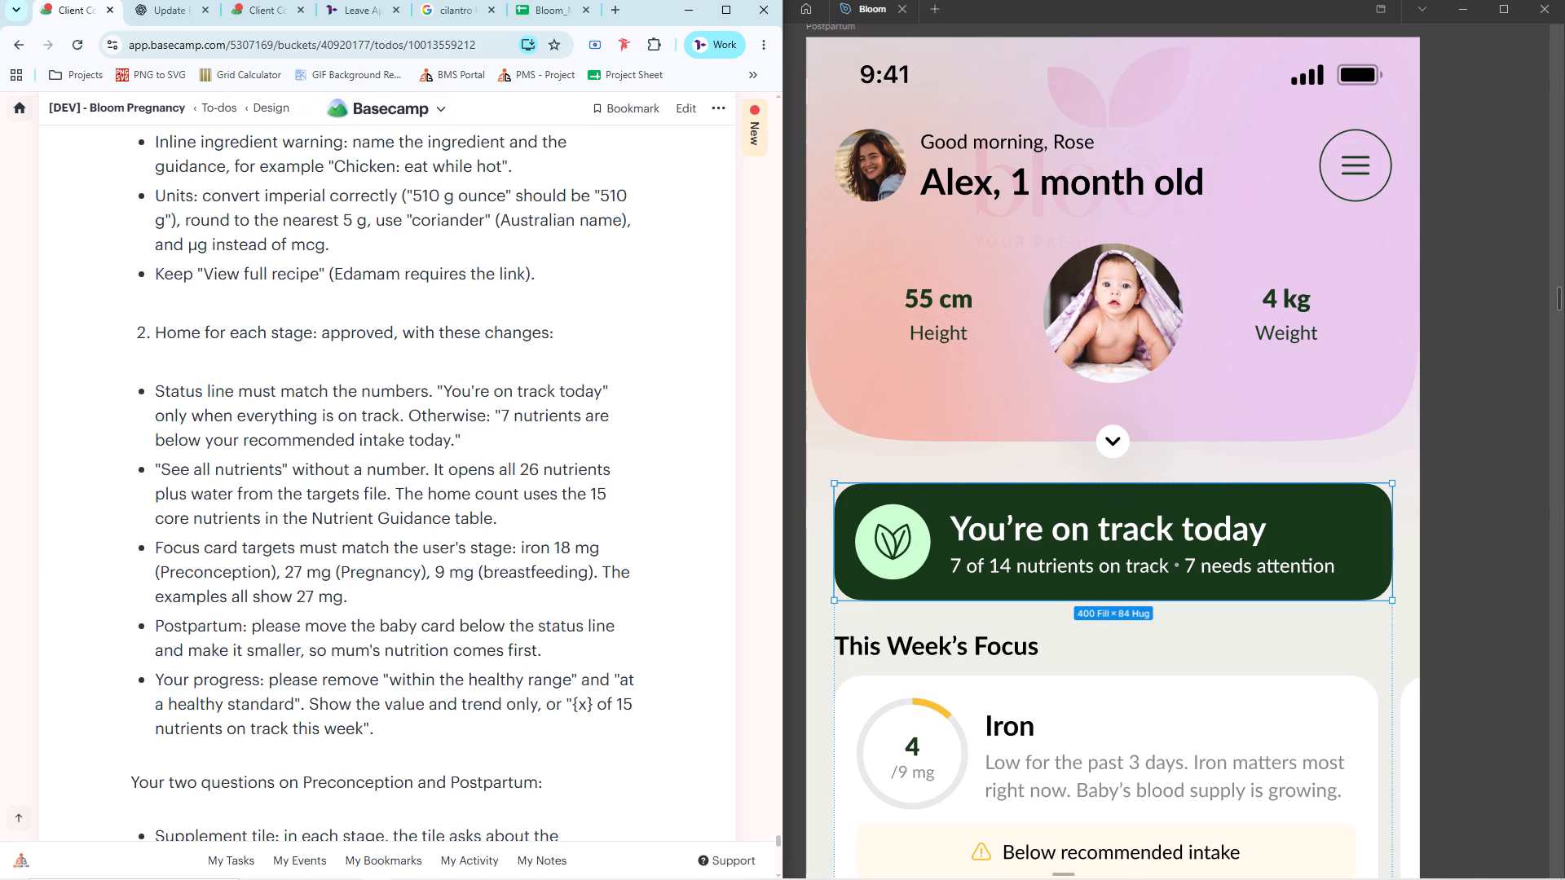
pyautogui.click(539, 625)
pyautogui.click(568, 622)
pyautogui.click(612, 624)
pyautogui.click(224, 648)
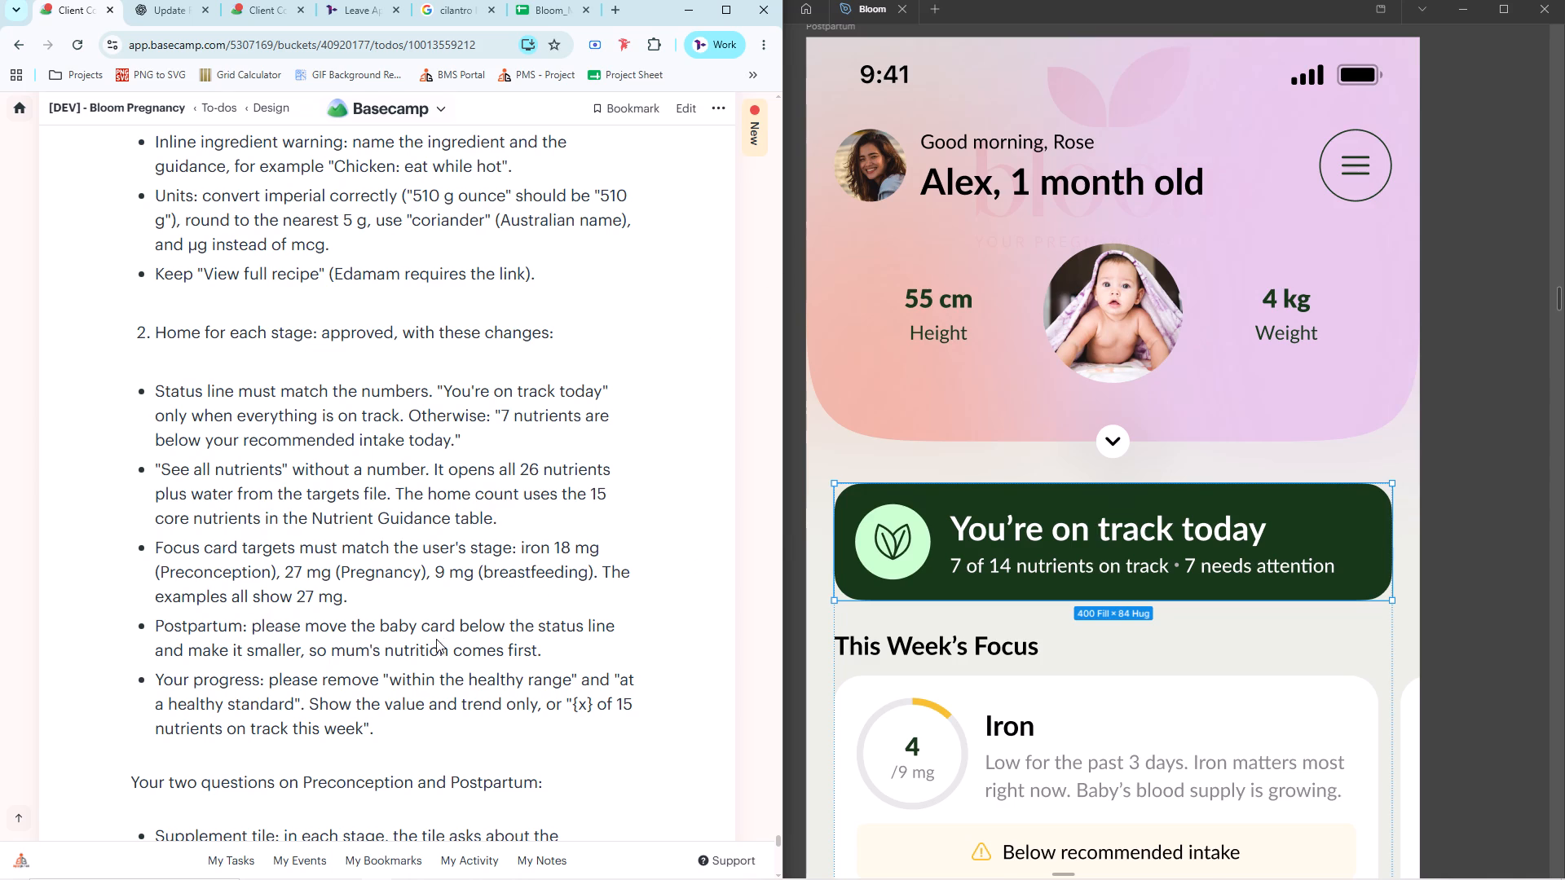
pyautogui.moveTo(231, 623); pyautogui.dragTo(408, 627)
pyautogui.click(458, 627)
# Read the "Your progress" feedback point in Basecamp about the wording to remove and what to show instead.
pyautogui.scroll(-1, 238, 660)
pyautogui.moveTo(299, 608); pyautogui.dragTo(461, 600)
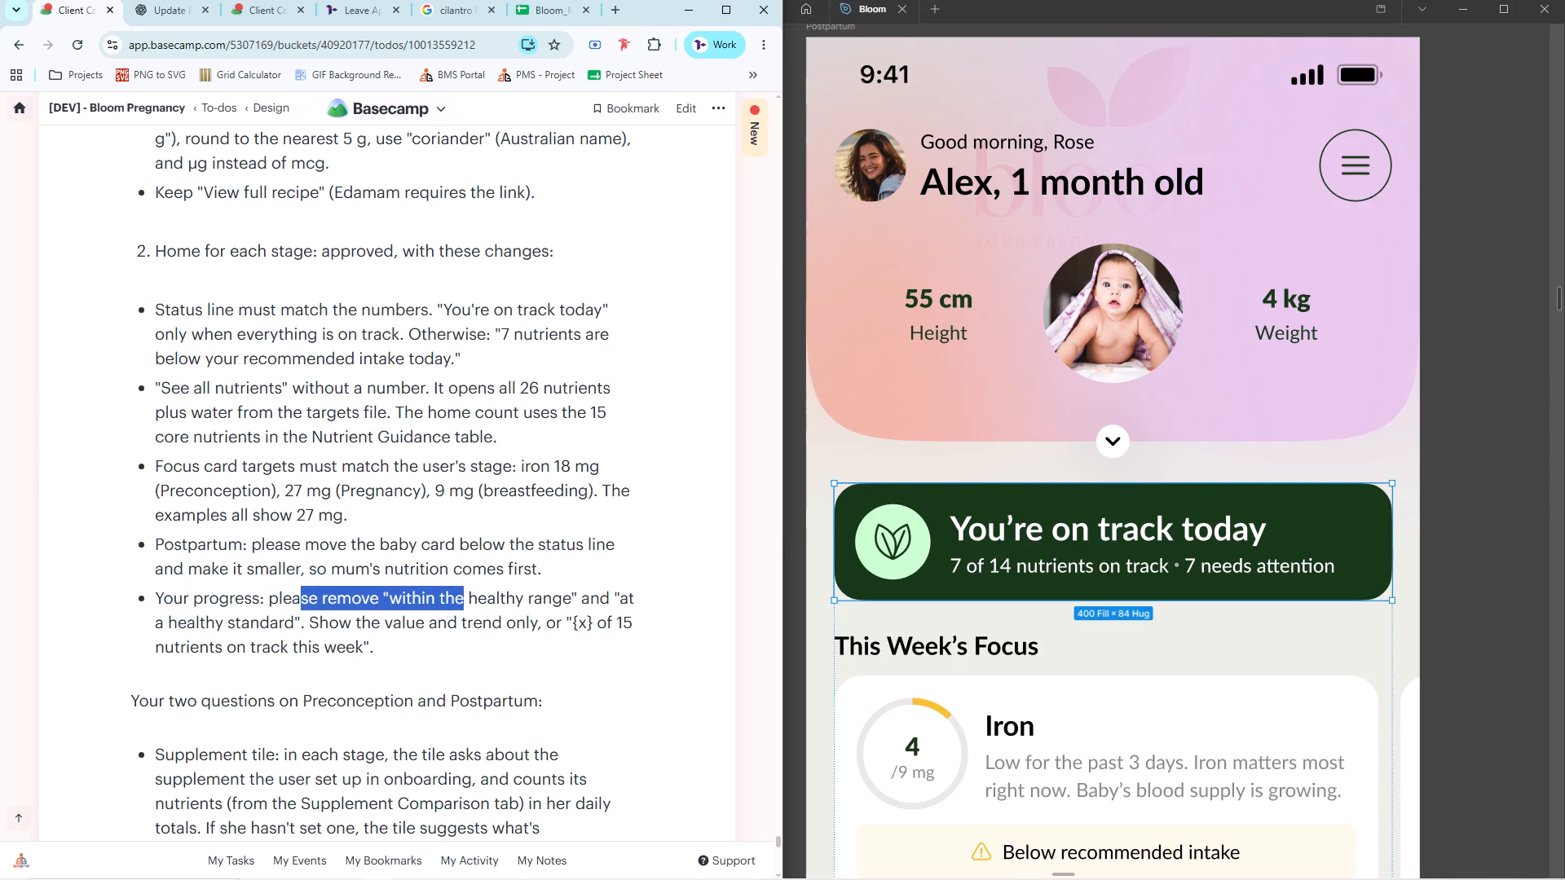
pyautogui.moveTo(461, 600); pyautogui.dragTo(598, 600)
pyautogui.click(342, 631)
pyautogui.click(251, 631)
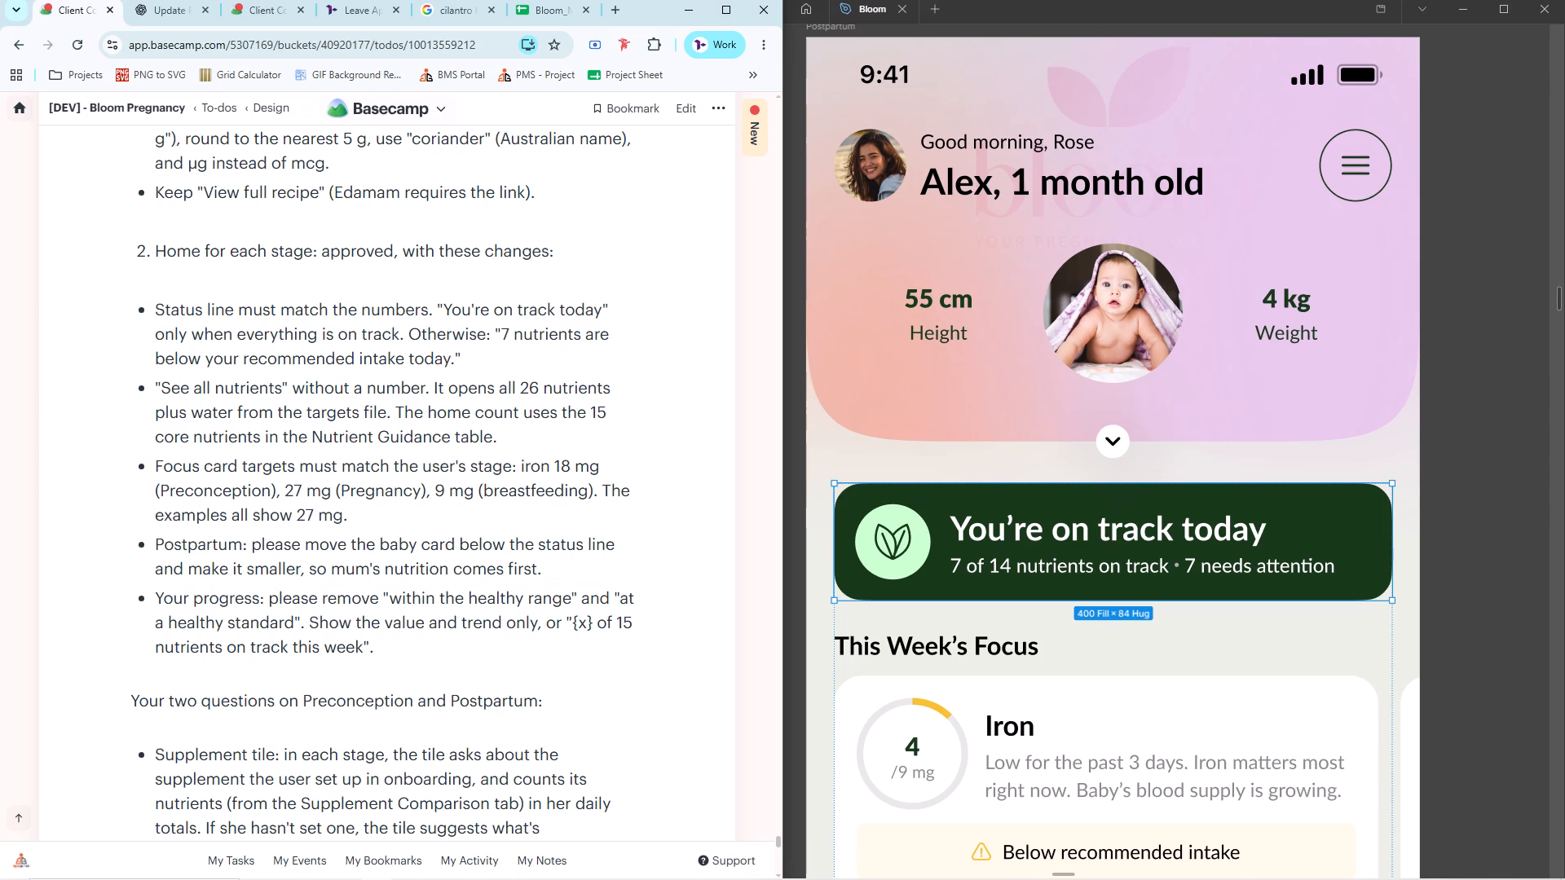
pyautogui.click(319, 627)
pyautogui.click(344, 622)
pyautogui.click(373, 620)
pyautogui.click(771, 538)
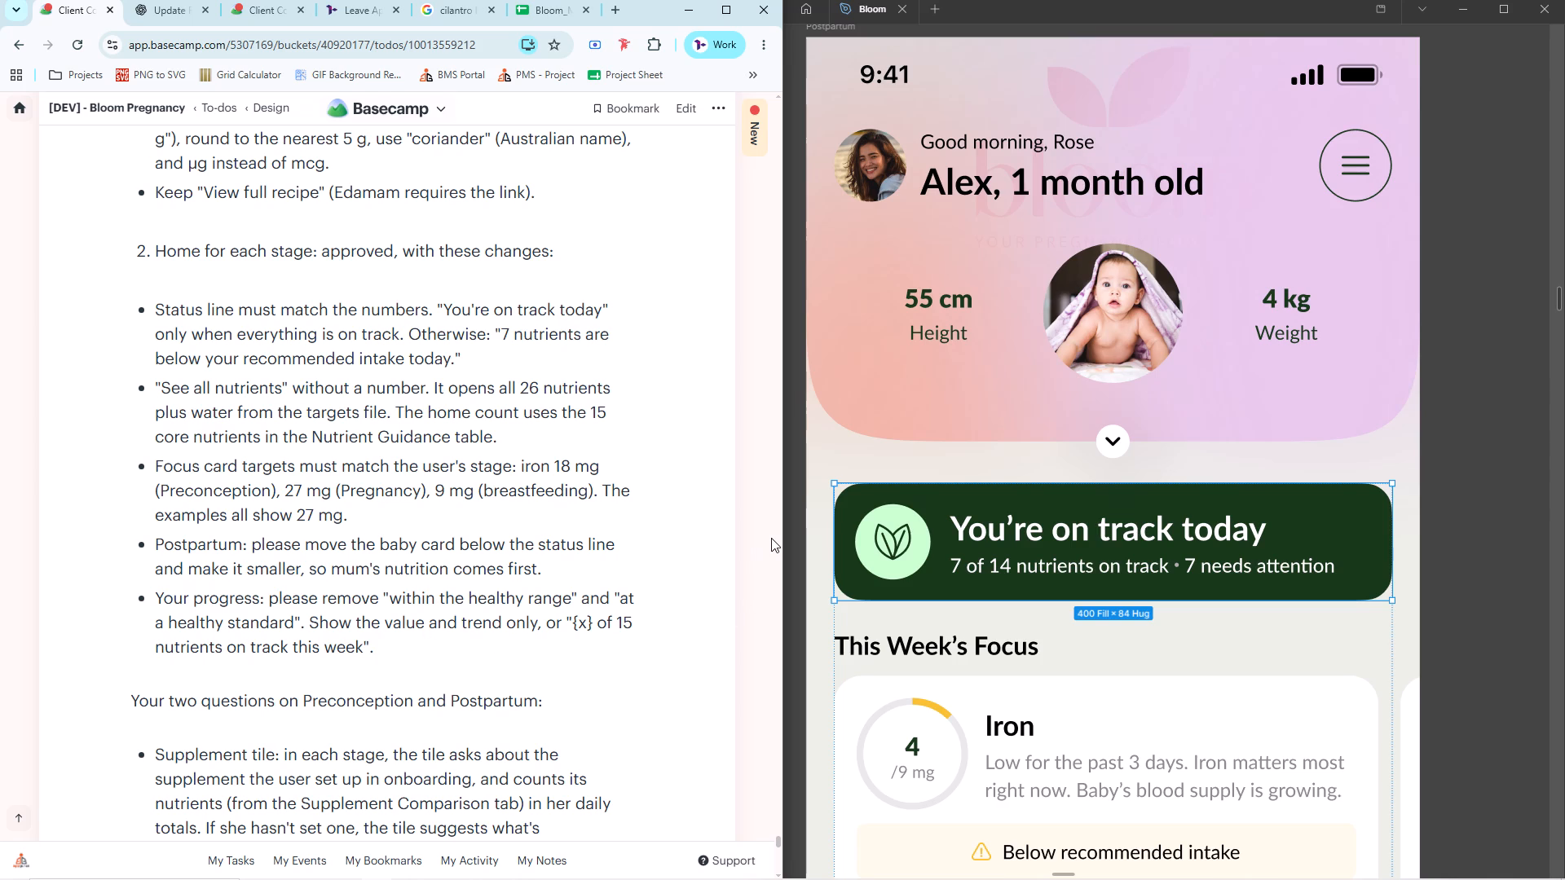
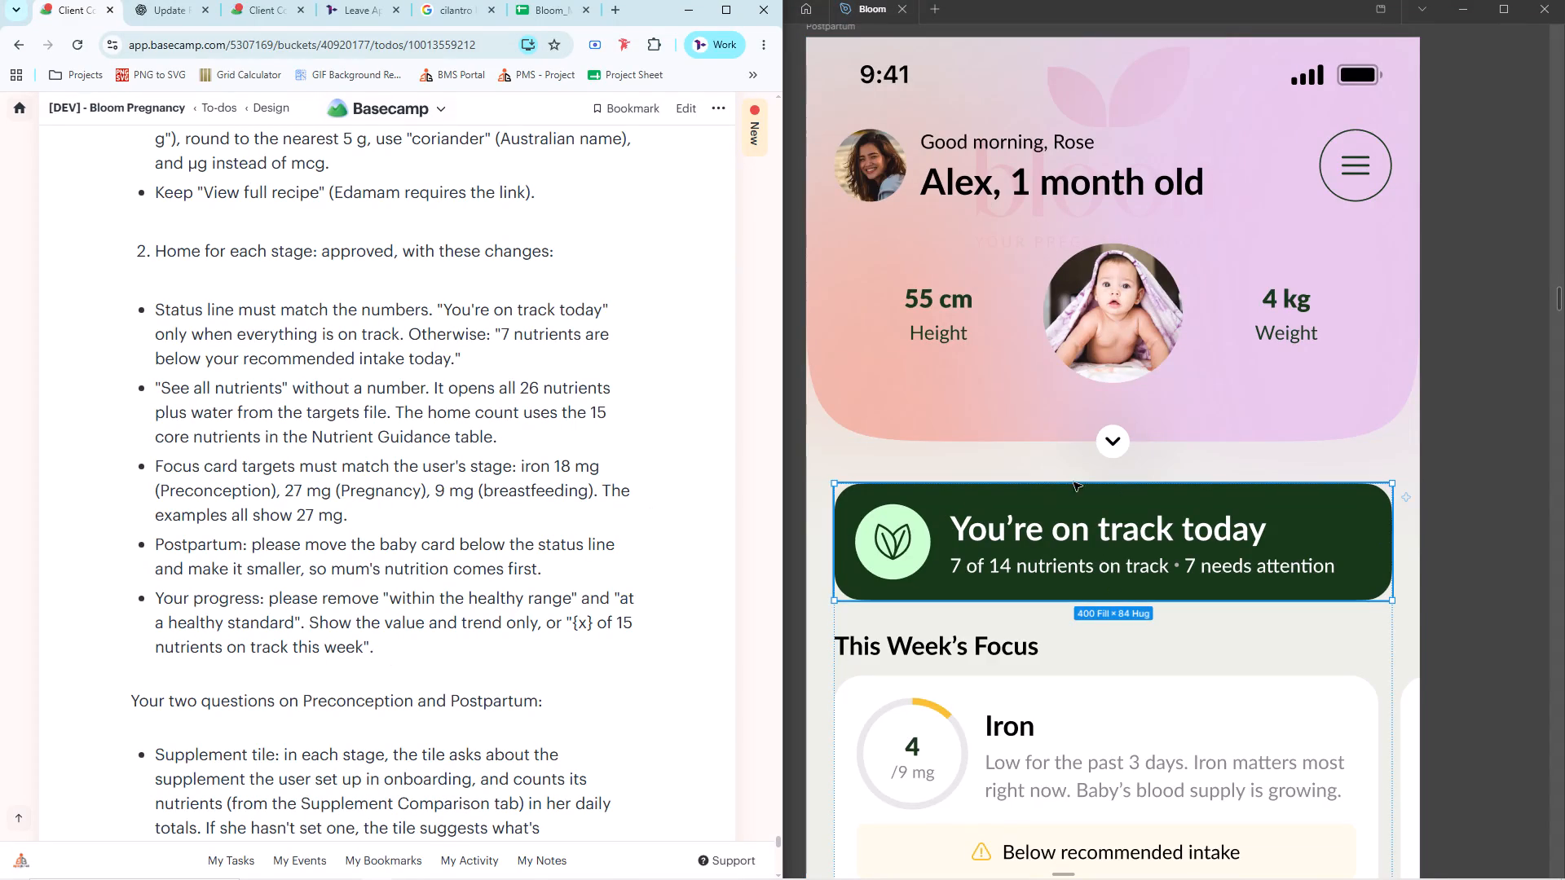
# Examine the Postpartum screen's "Your progress" weight and nutrition intake cards, including their captions and trend charts, against the Basecamp feedback.
pyautogui.scroll(-7, 1073, 482)
pyautogui.keyDown('ctrl'); pyautogui.scroll(-20, 1073, 460); pyautogui.keyUp('ctrl')
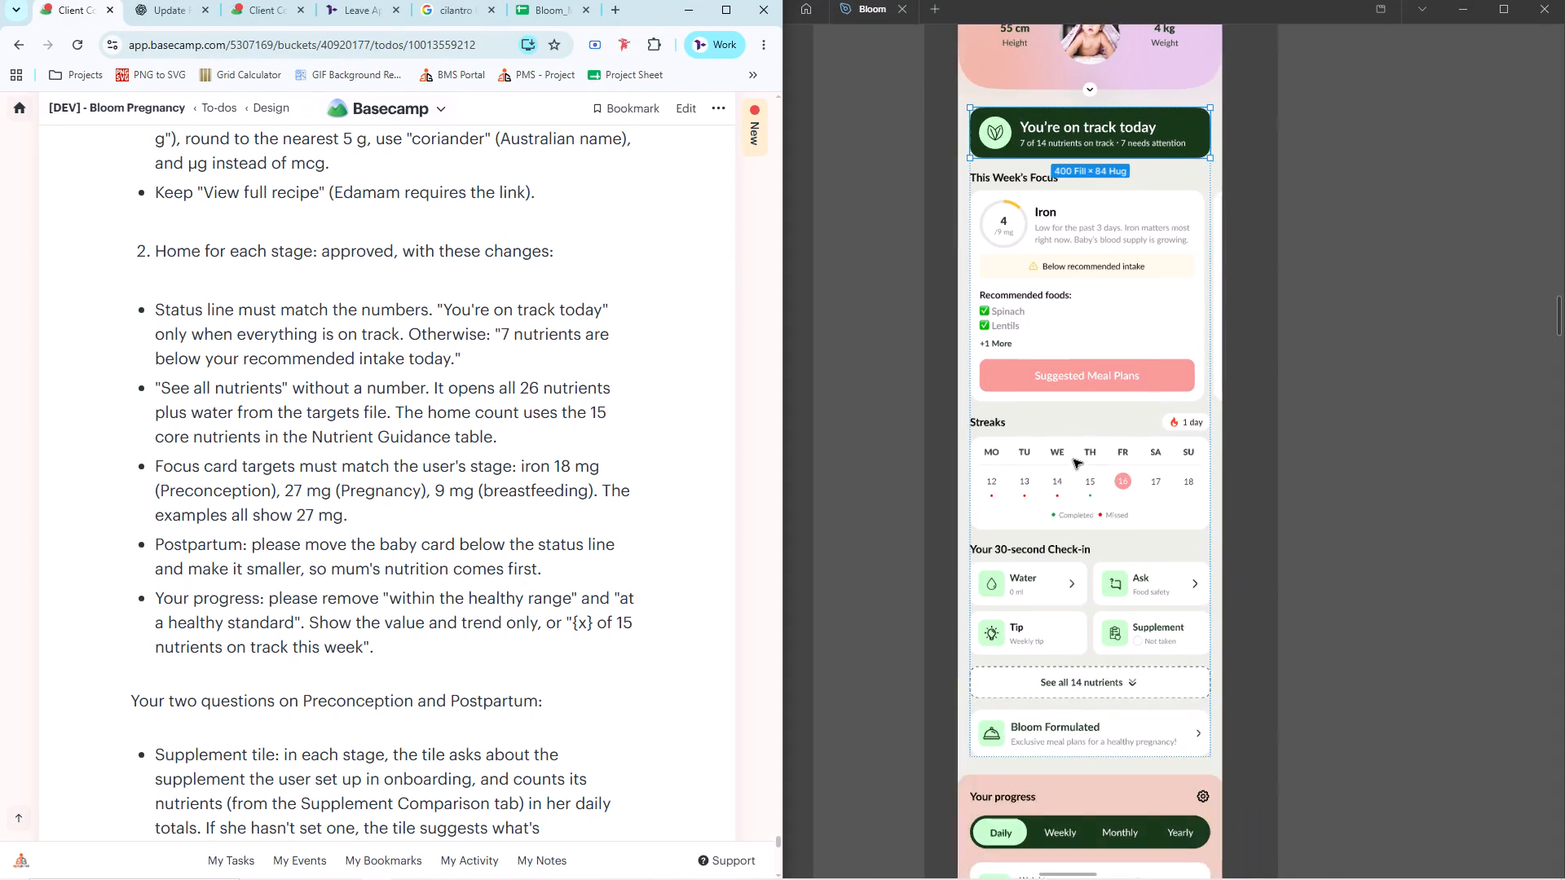
pyautogui.keyDown('ctrl'); pyautogui.scroll(-3, 1073, 460); pyautogui.keyUp('ctrl')
pyautogui.keyDown('ctrl'); pyautogui.scroll(7, 1061, 601); pyautogui.keyUp('ctrl')
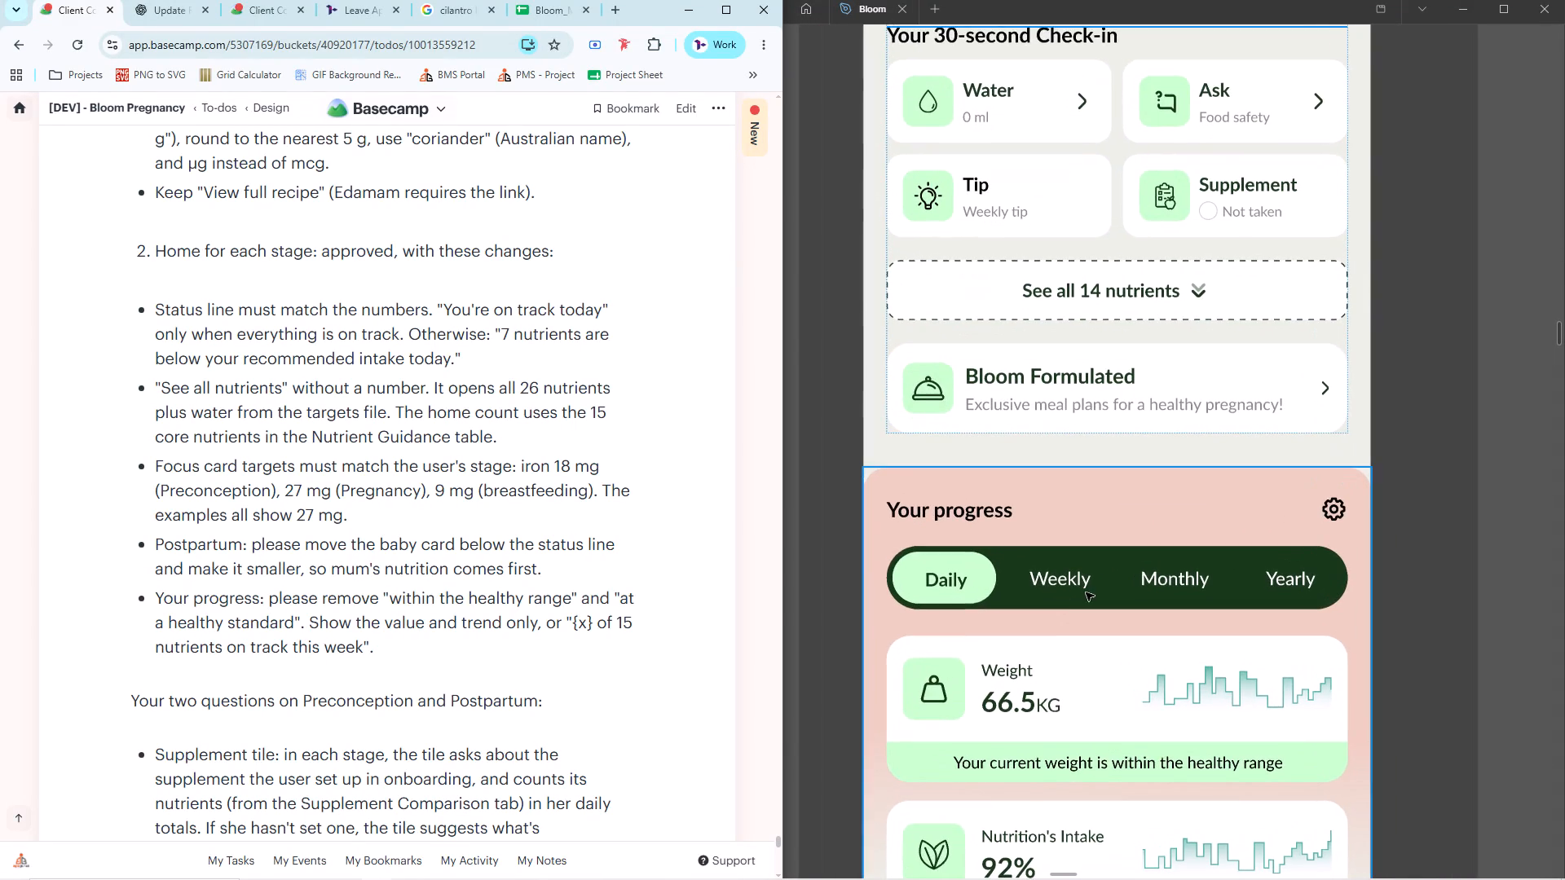
pyautogui.scroll(-6, 1087, 592)
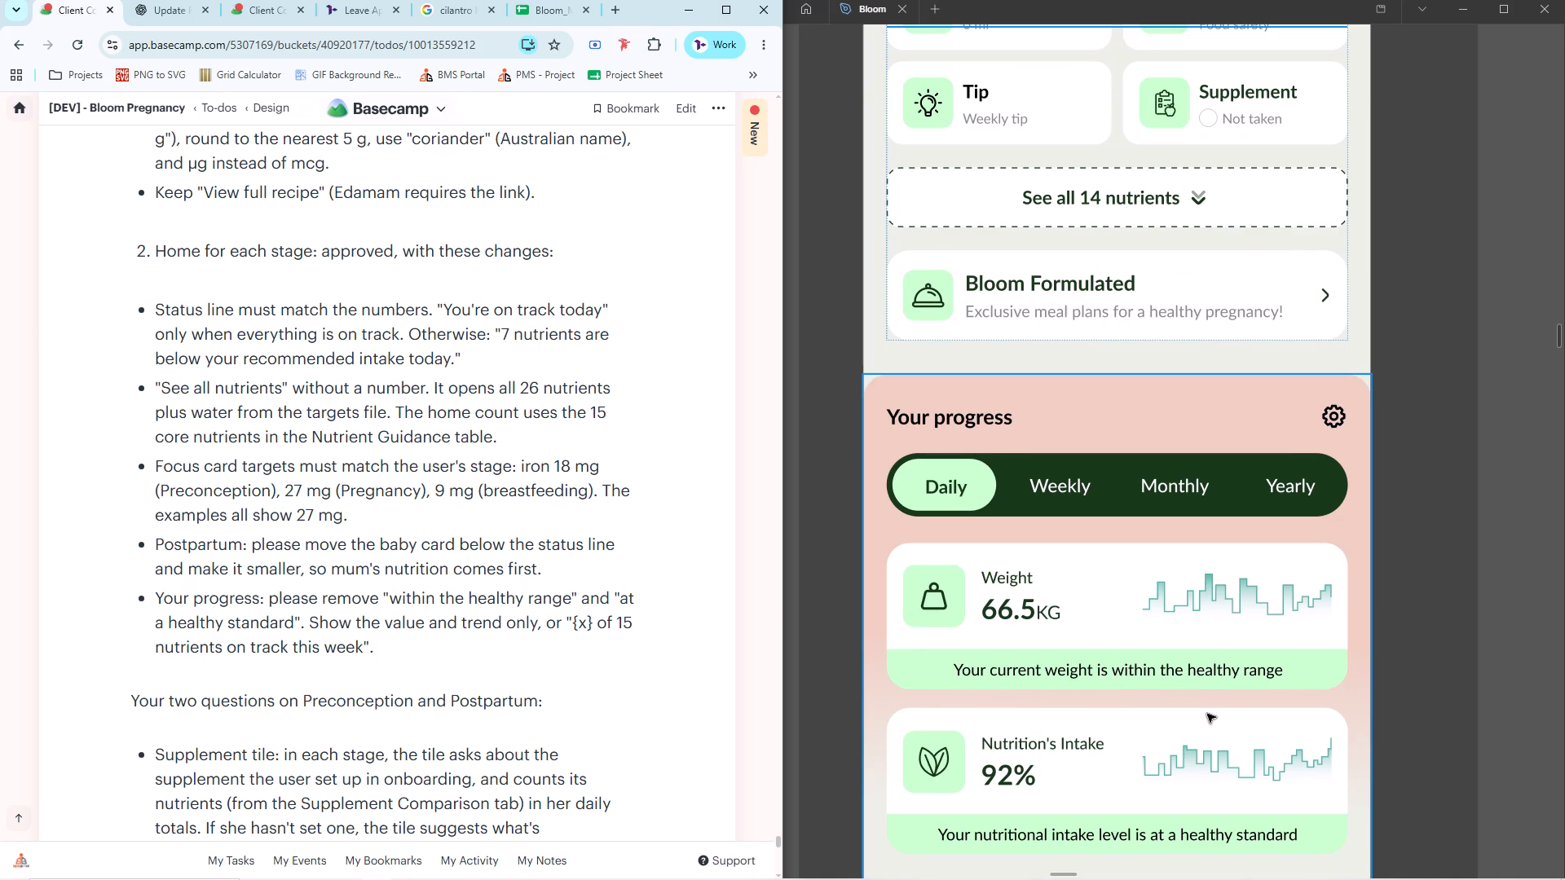
pyautogui.scroll(7, 1207, 717)
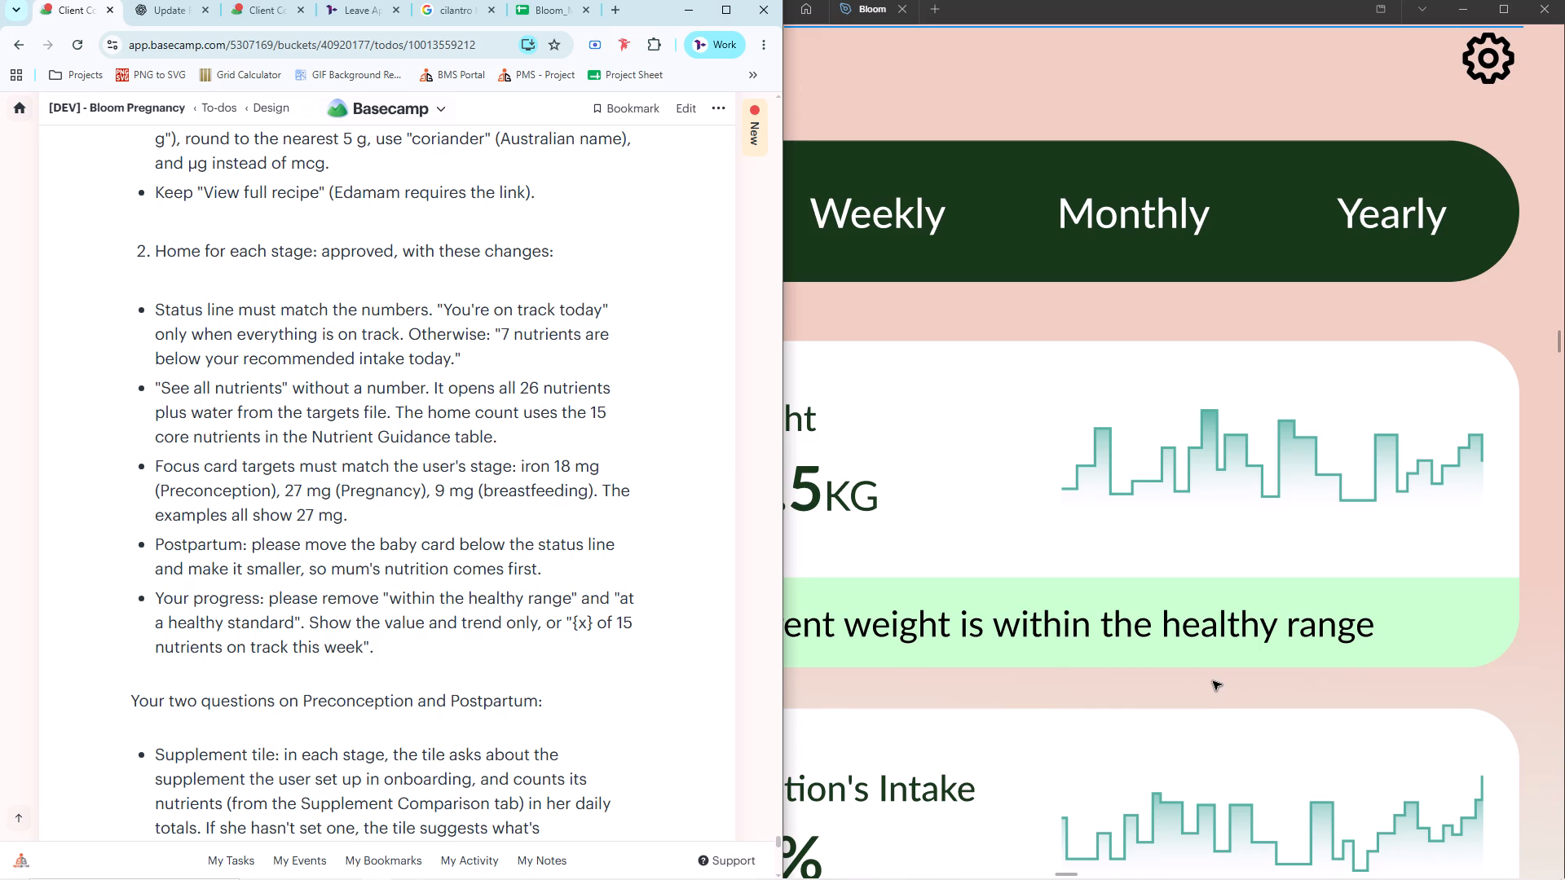
pyautogui.keyDown('ctrl'); pyautogui.scroll(14, 1341, 459); pyautogui.keyUp('ctrl')
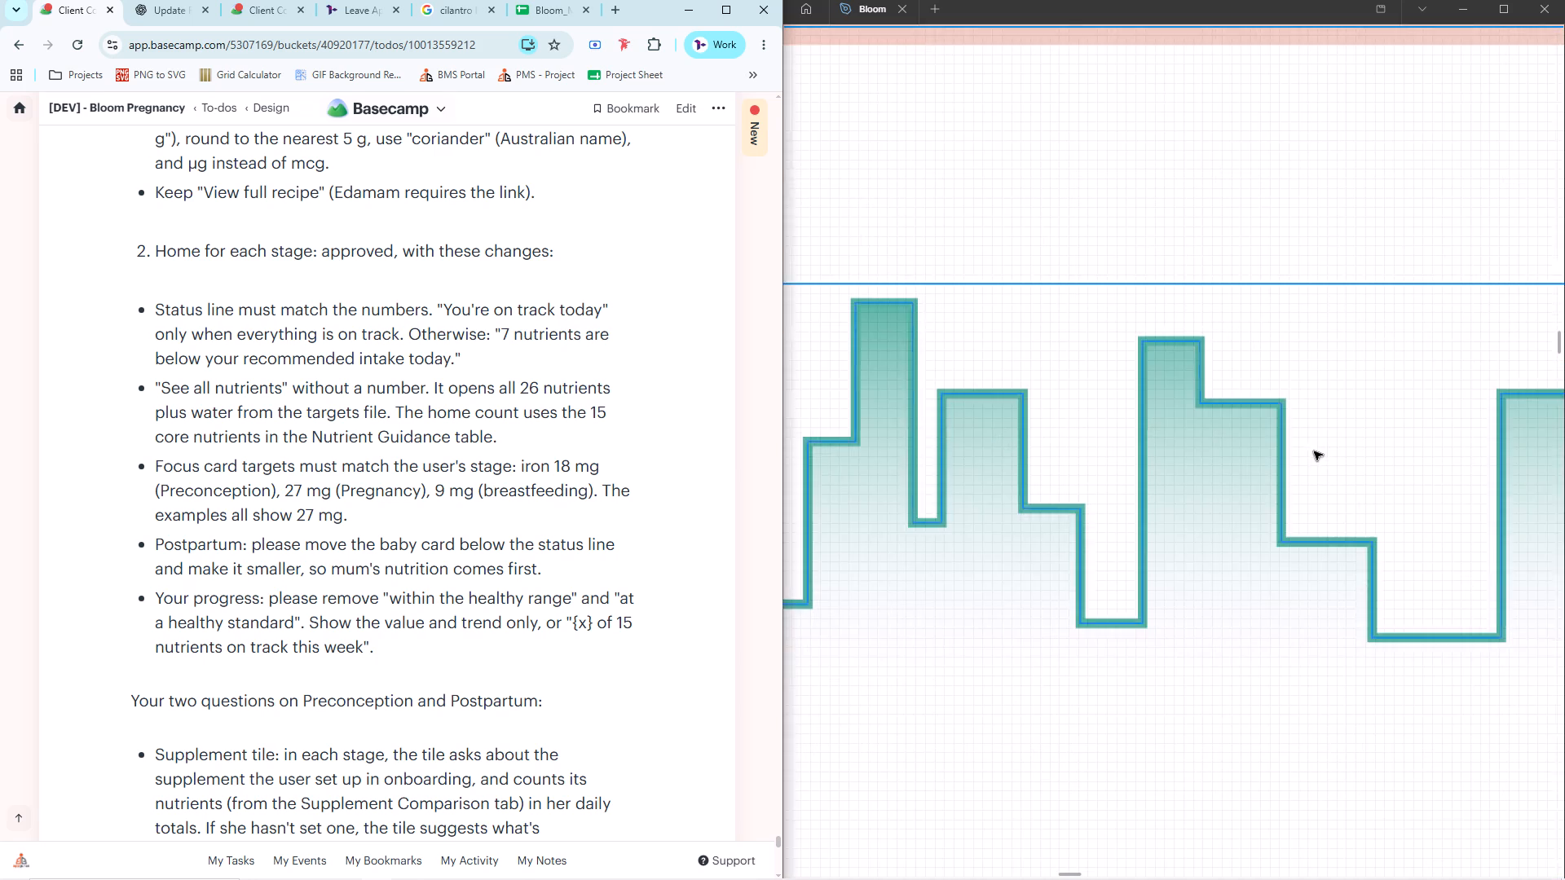
pyautogui.keyDown('ctrl'); pyautogui.scroll(1, 1314, 451); pyautogui.keyUp('ctrl')
pyautogui.keyDown('ctrl'); pyautogui.scroll(4, 1095, 399); pyautogui.keyUp('ctrl')
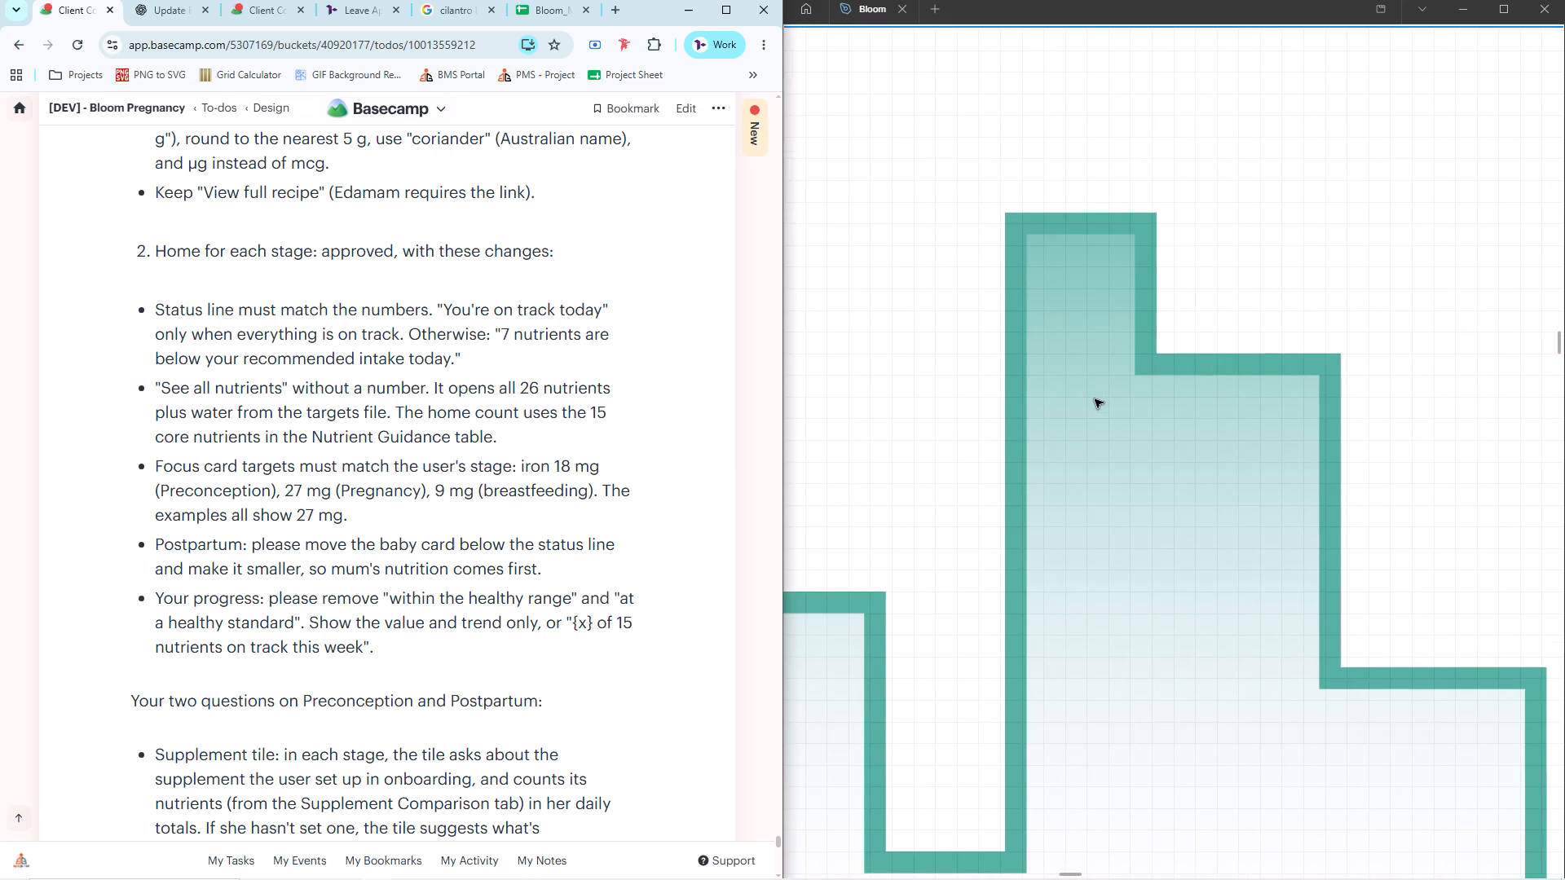
pyautogui.keyDown('ctrl'); pyautogui.scroll(-18, 1099, 421); pyautogui.keyUp('ctrl')
pyautogui.keyDown('ctrl'); pyautogui.scroll(1, 1109, 515); pyautogui.keyUp('ctrl')
pyautogui.keyDown('ctrl'); pyautogui.scroll(-5, 1109, 523); pyautogui.keyUp('ctrl')
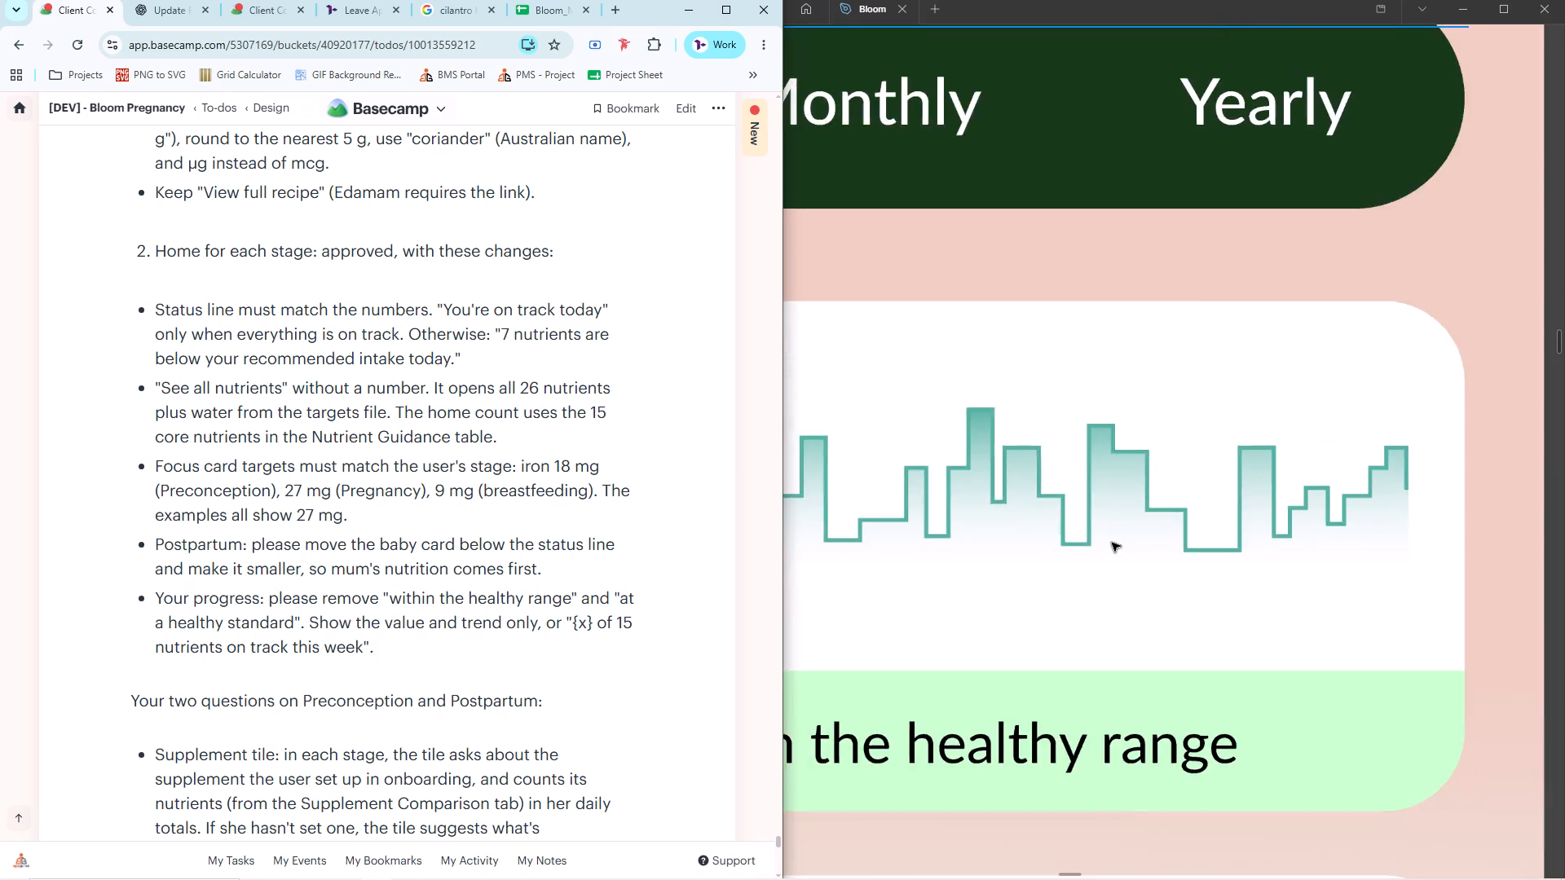
pyautogui.keyDown('ctrl'); pyautogui.scroll(-1, 1112, 543); pyautogui.keyUp('ctrl')
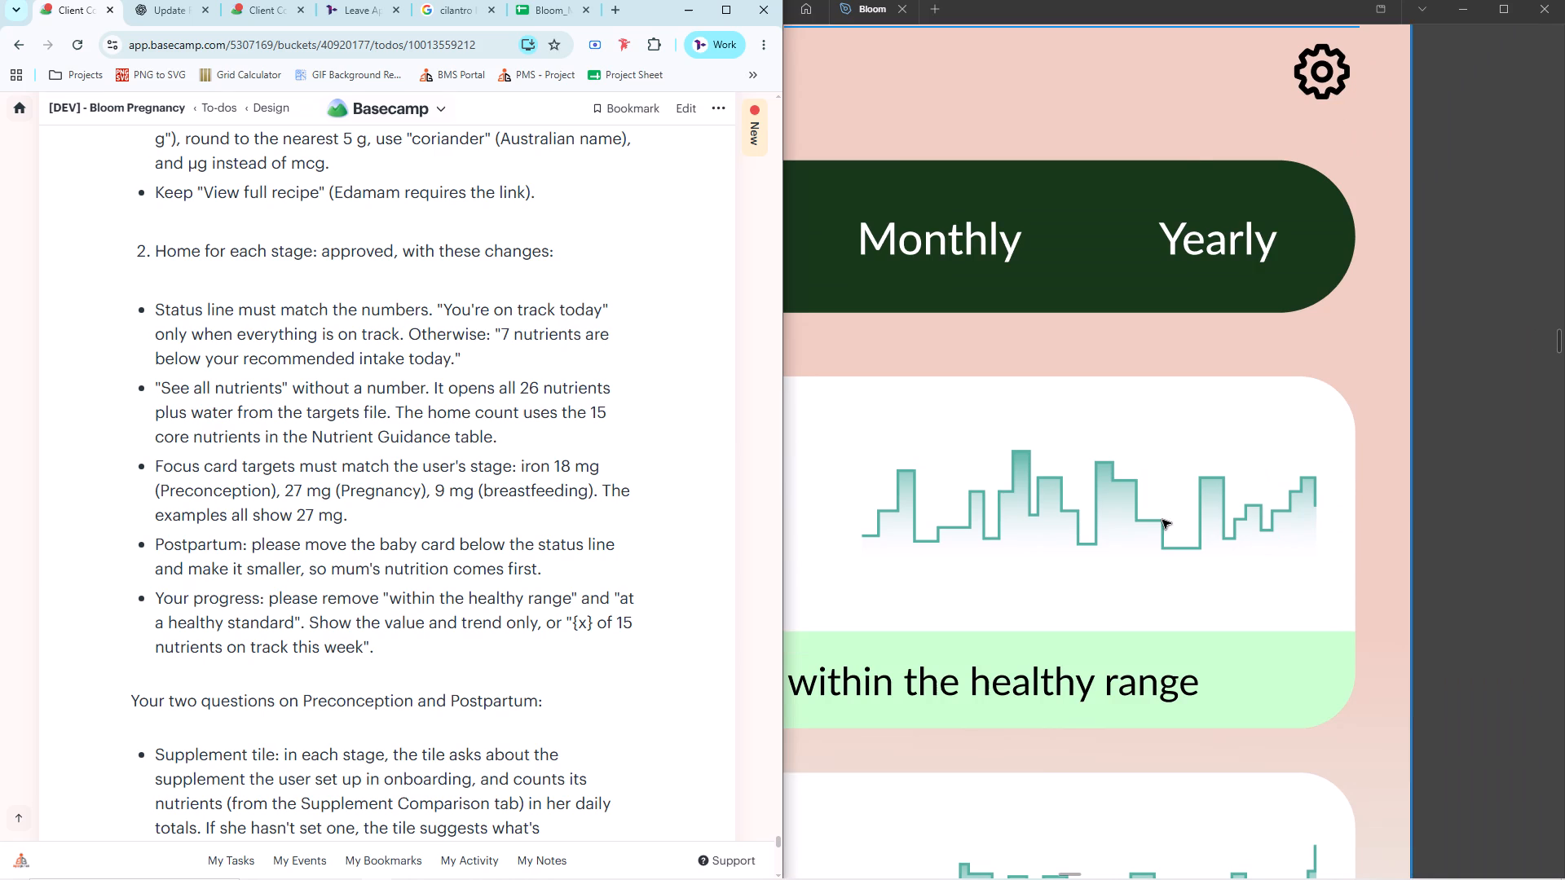
pyautogui.keyDown('ctrl'); pyautogui.scroll(-3, 1162, 521); pyautogui.keyUp('ctrl')
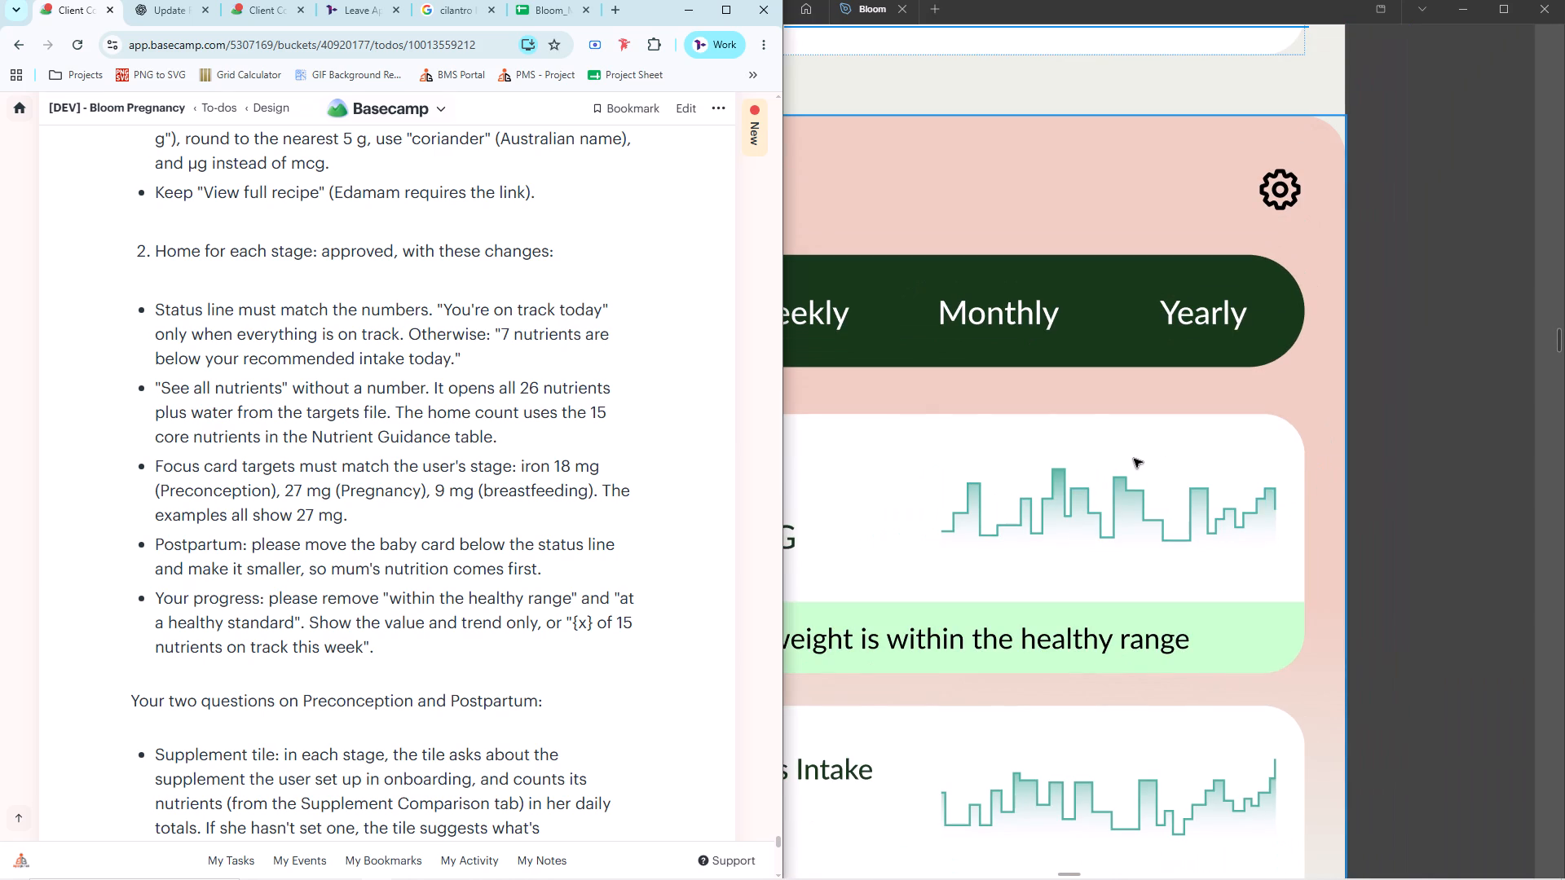
pyautogui.keyDown('ctrl'); pyautogui.scroll(-2, 1126, 494); pyautogui.keyUp('ctrl')
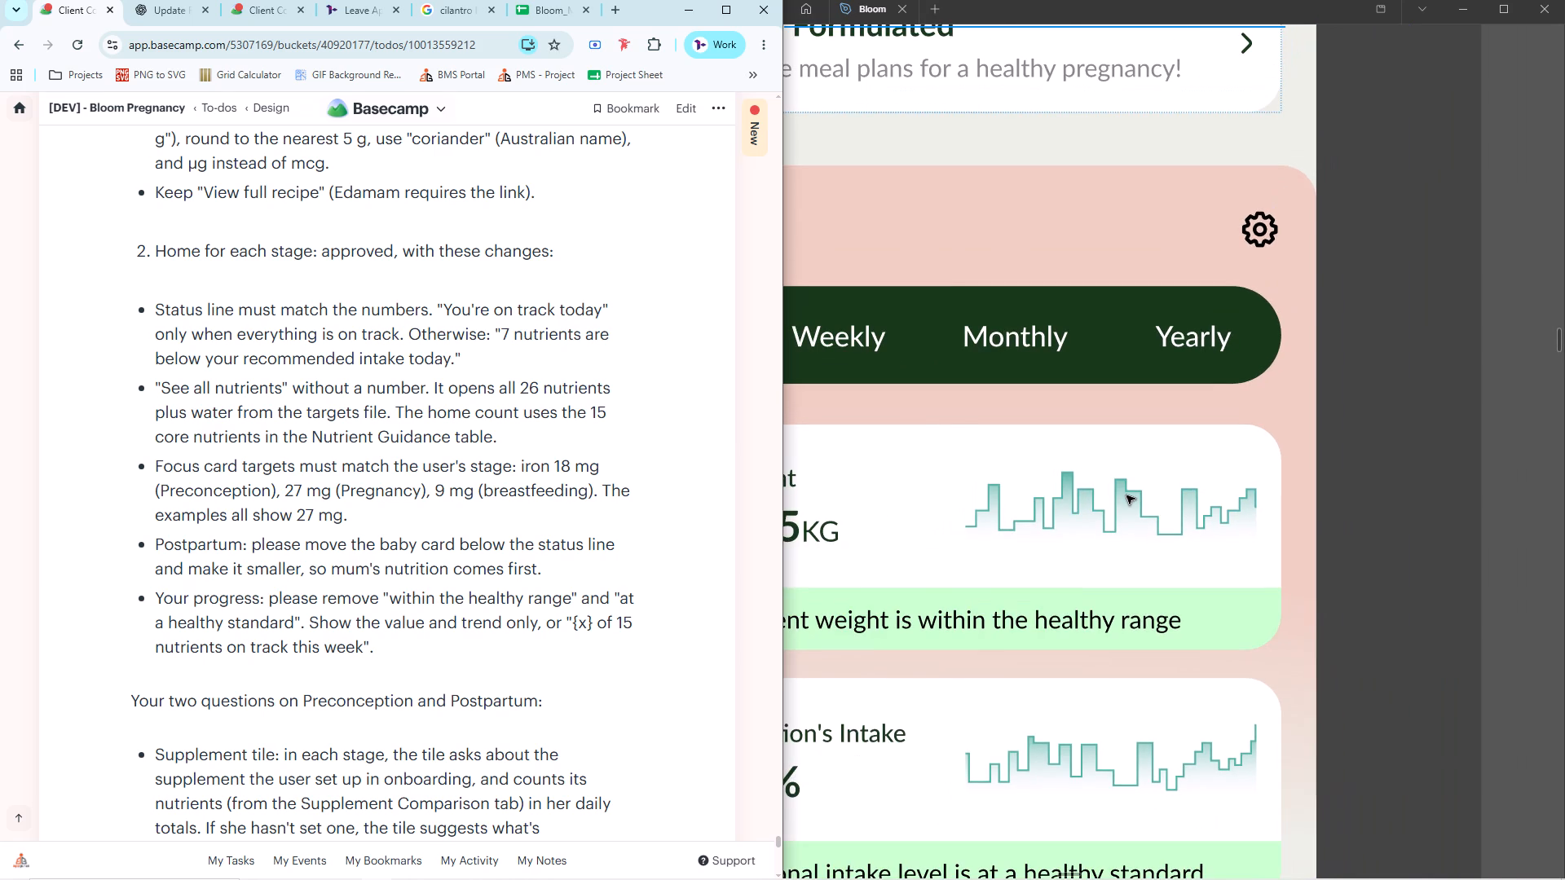
pyautogui.keyDown('ctrl'); pyautogui.scroll(-9, 1140, 495); pyautogui.keyUp('ctrl')
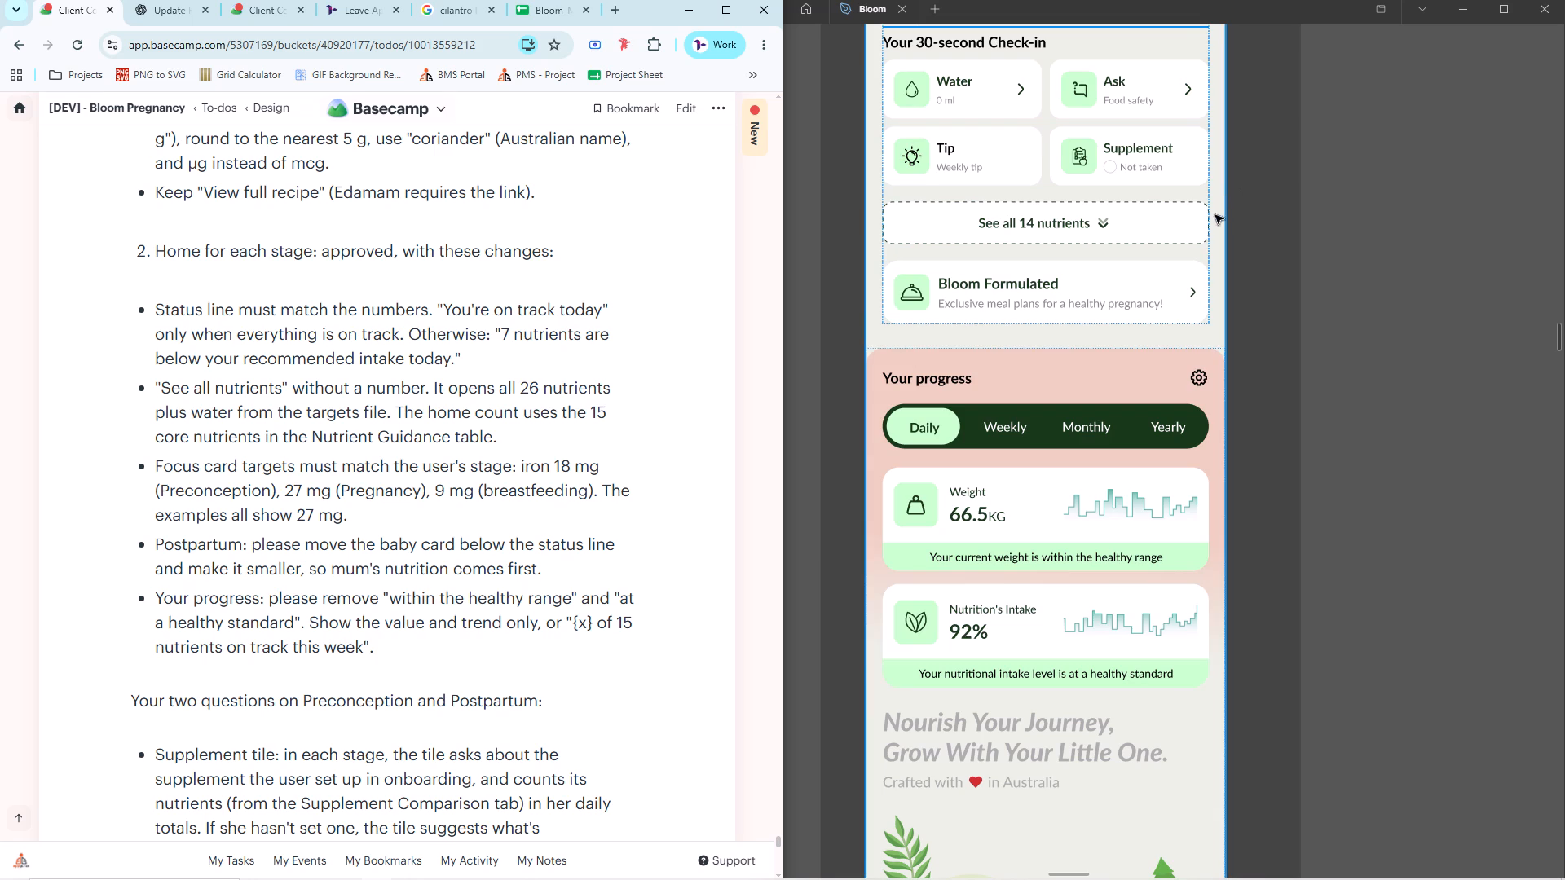
# Search Google for "bund meaning in gujarati" in an Incognito window, read the expanded AI overview and close the window.
pyautogui.click(719, 0)
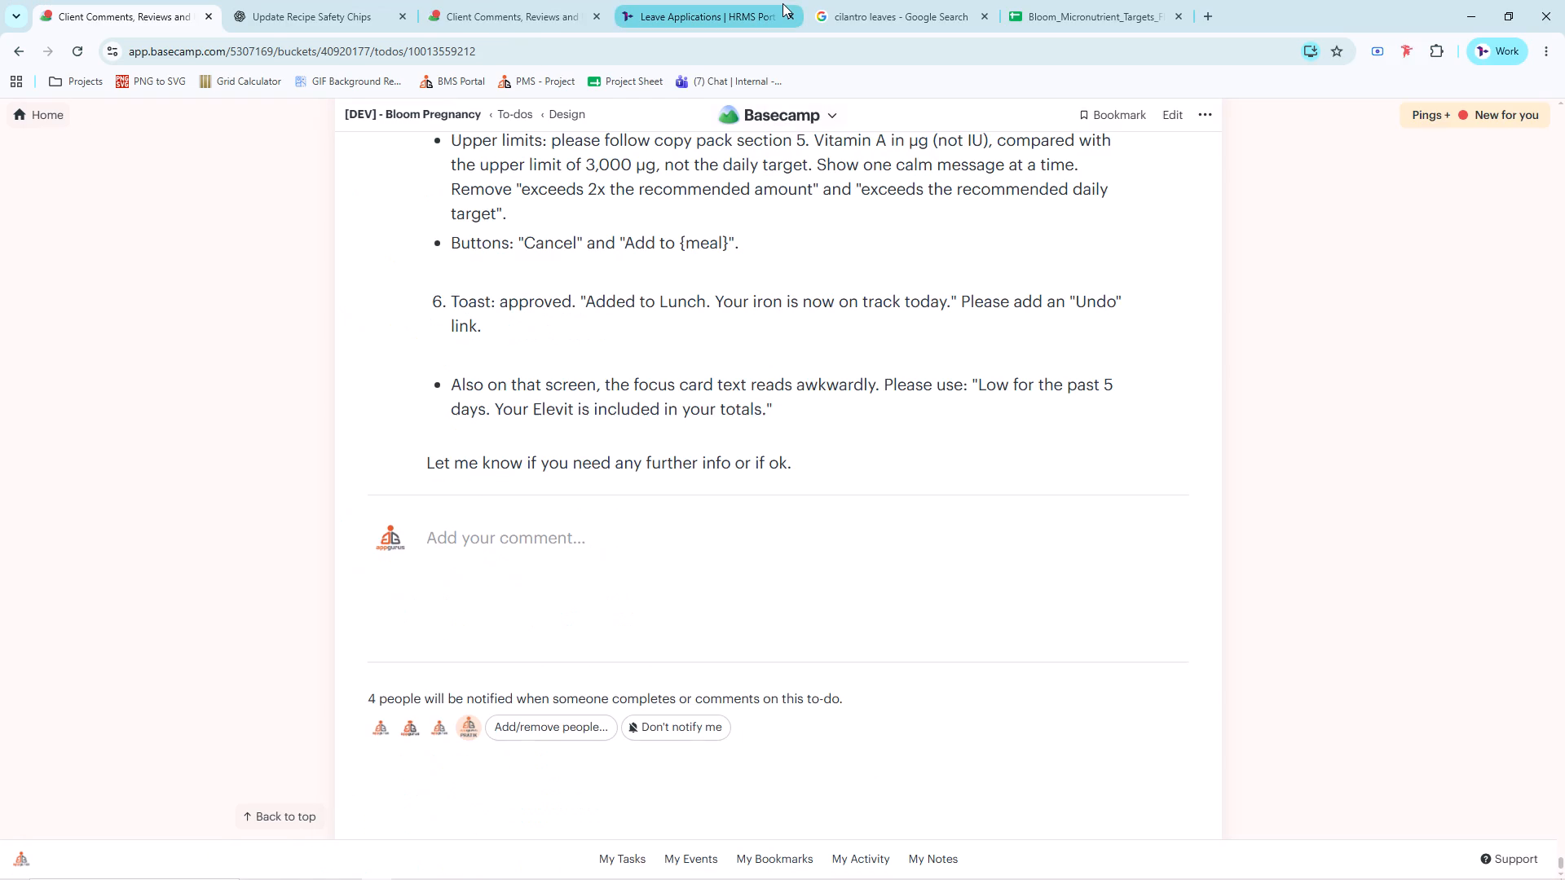
pyautogui.hotkey('ctrl', 'shift', 'n')
pyautogui.write('bund')
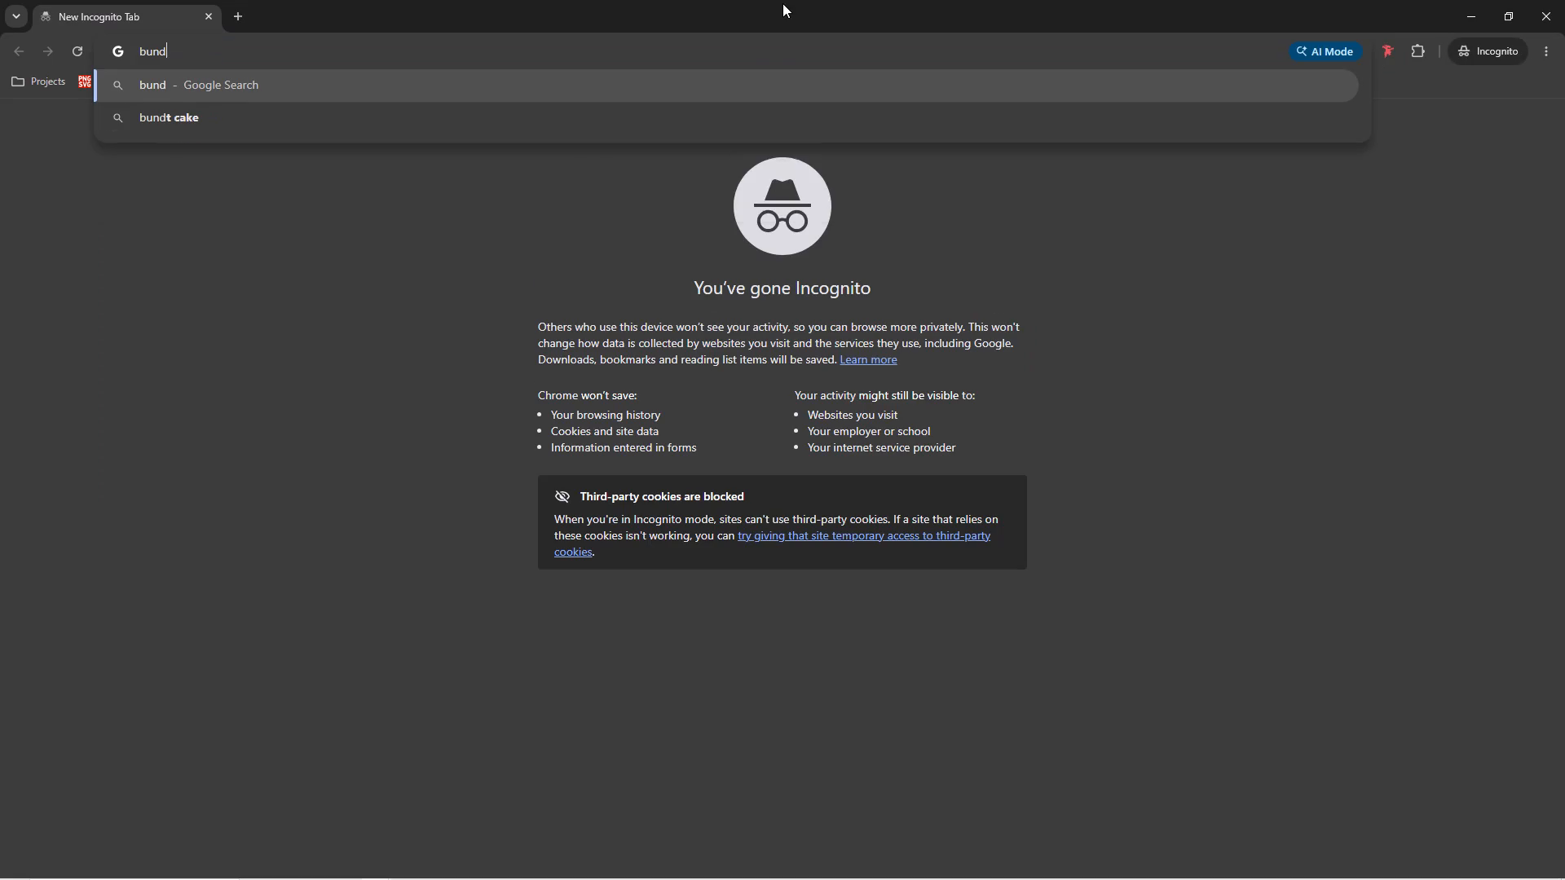
pyautogui.press('space')
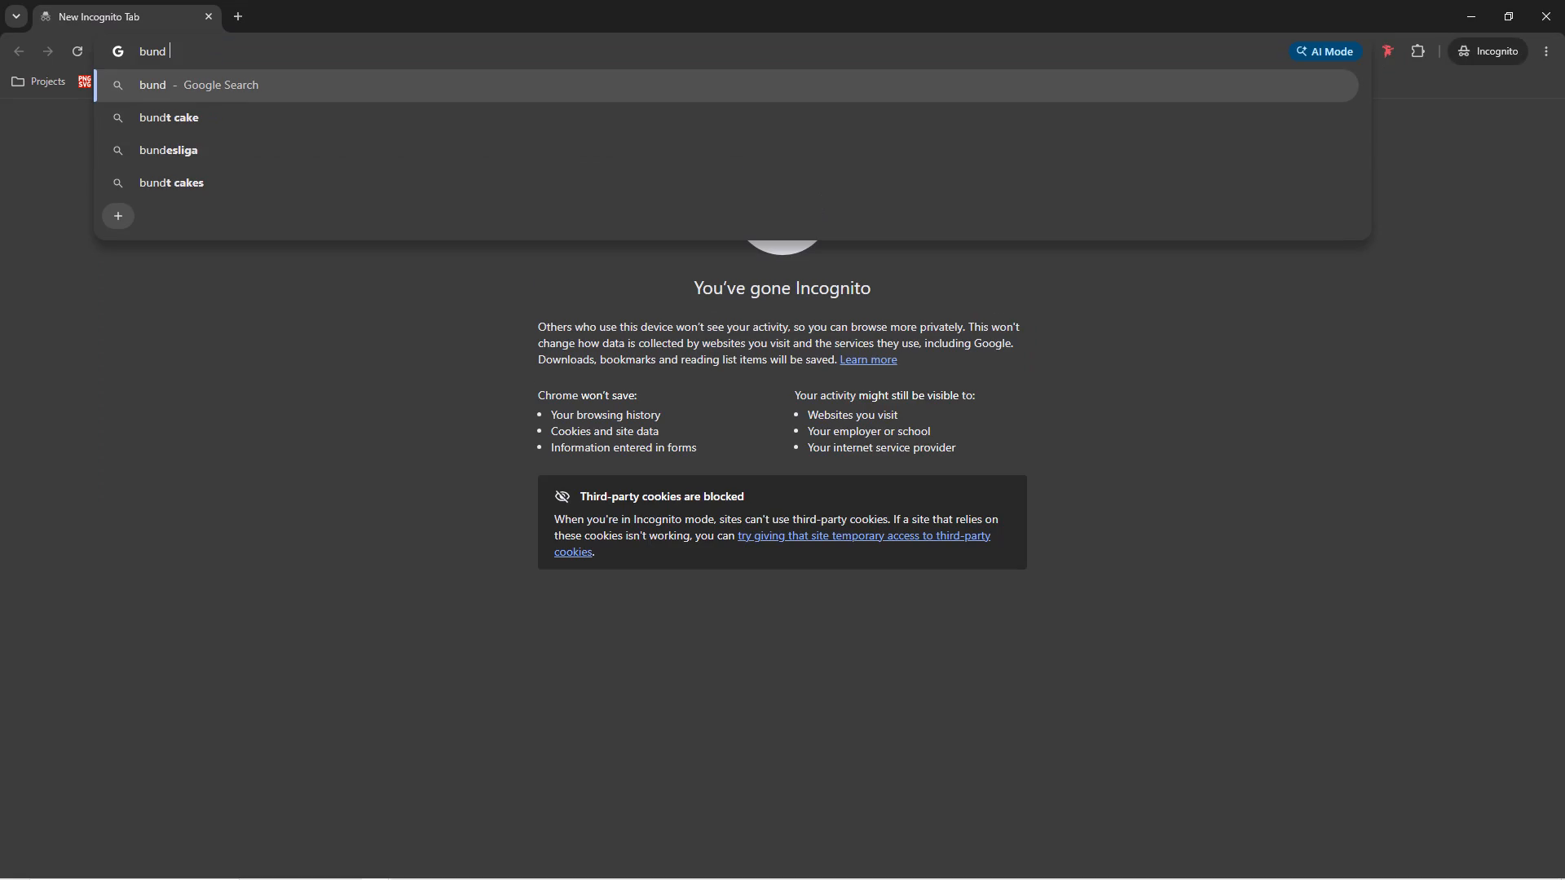
pyautogui.hotkey('ctrl', 'a')
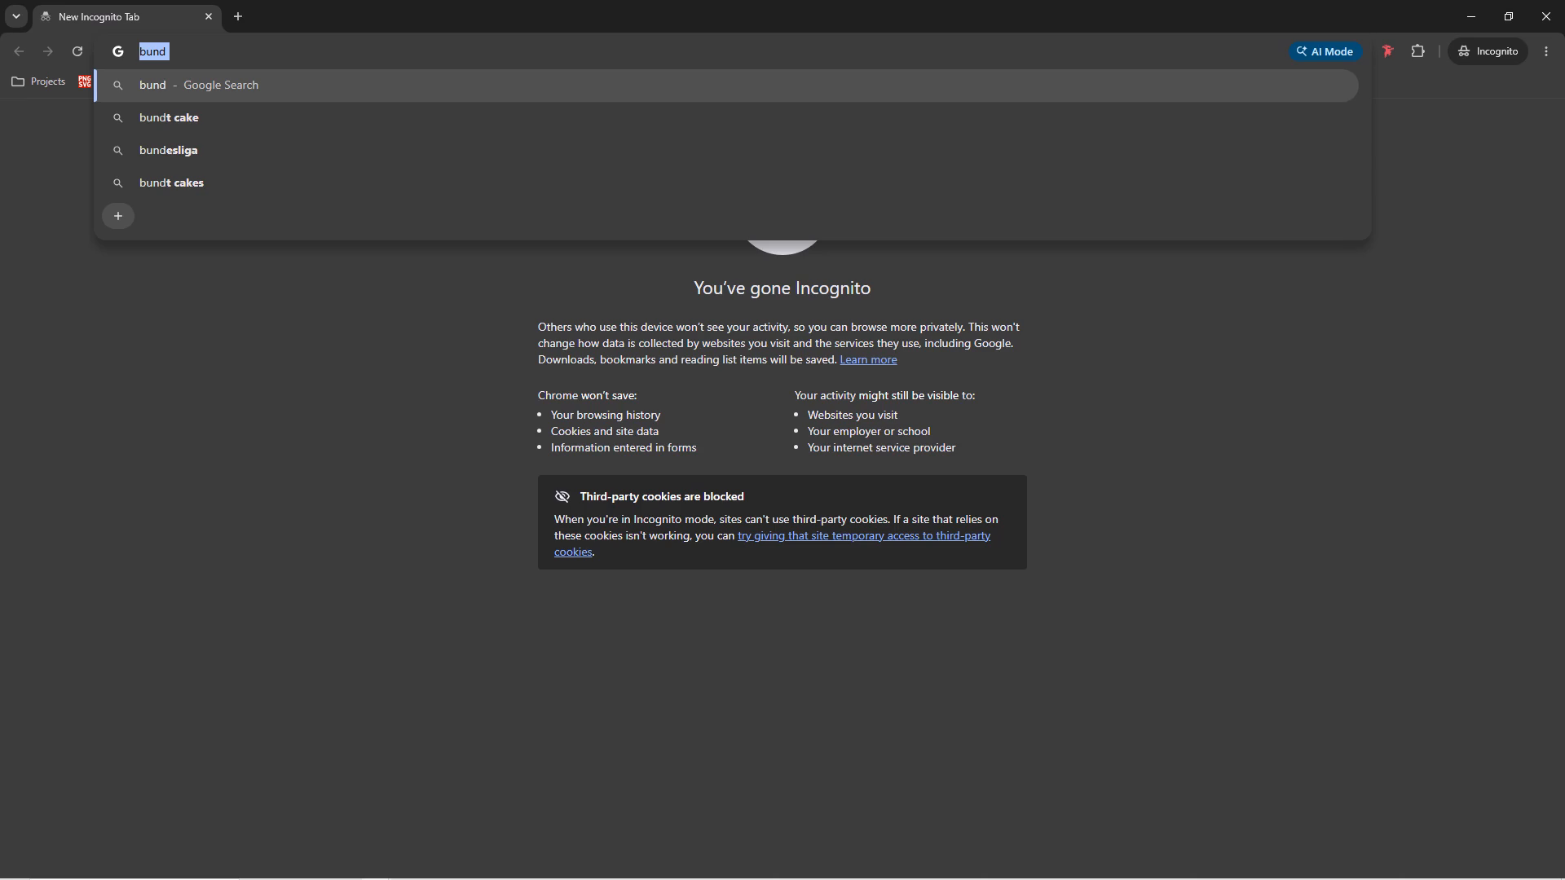
pyautogui.press('Right')
pyautogui.write('meaning in')
pyautogui.press('space')
pyautogui.press('Down')
pyautogui.press('Down')
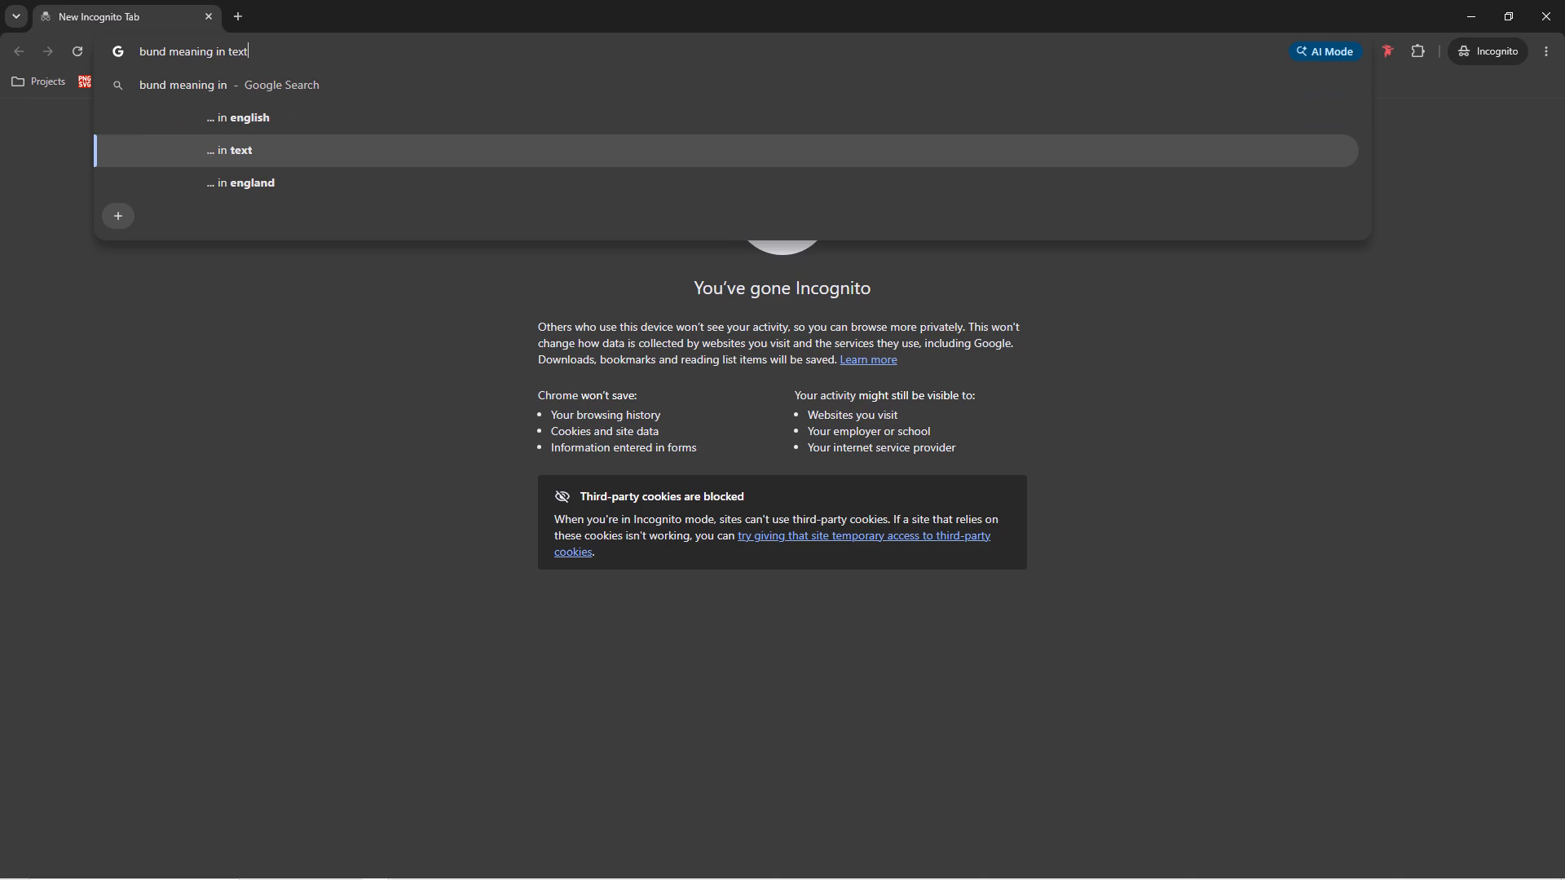
pyautogui.press('Up')
pyautogui.press('BackSpace')
pyautogui.press('BackSpace')
pyautogui.press('BackSpace')
pyautogui.press('BackSpace')
pyautogui.press('BackSpace')
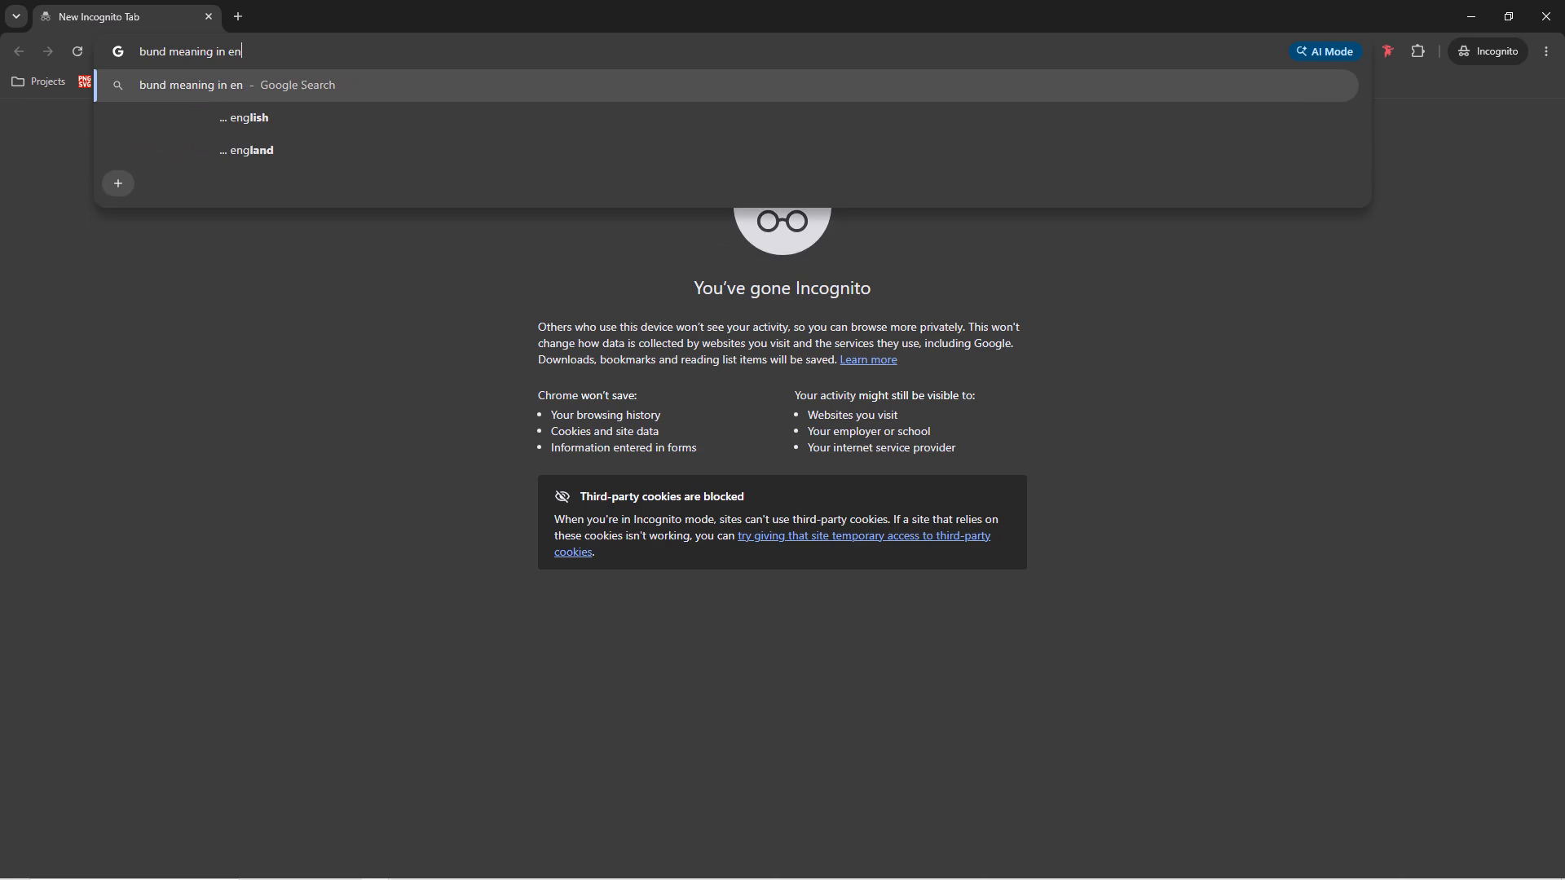
pyautogui.press('BackSpace')
pyautogui.press('BackSpace')
pyautogui.write('gujarati')
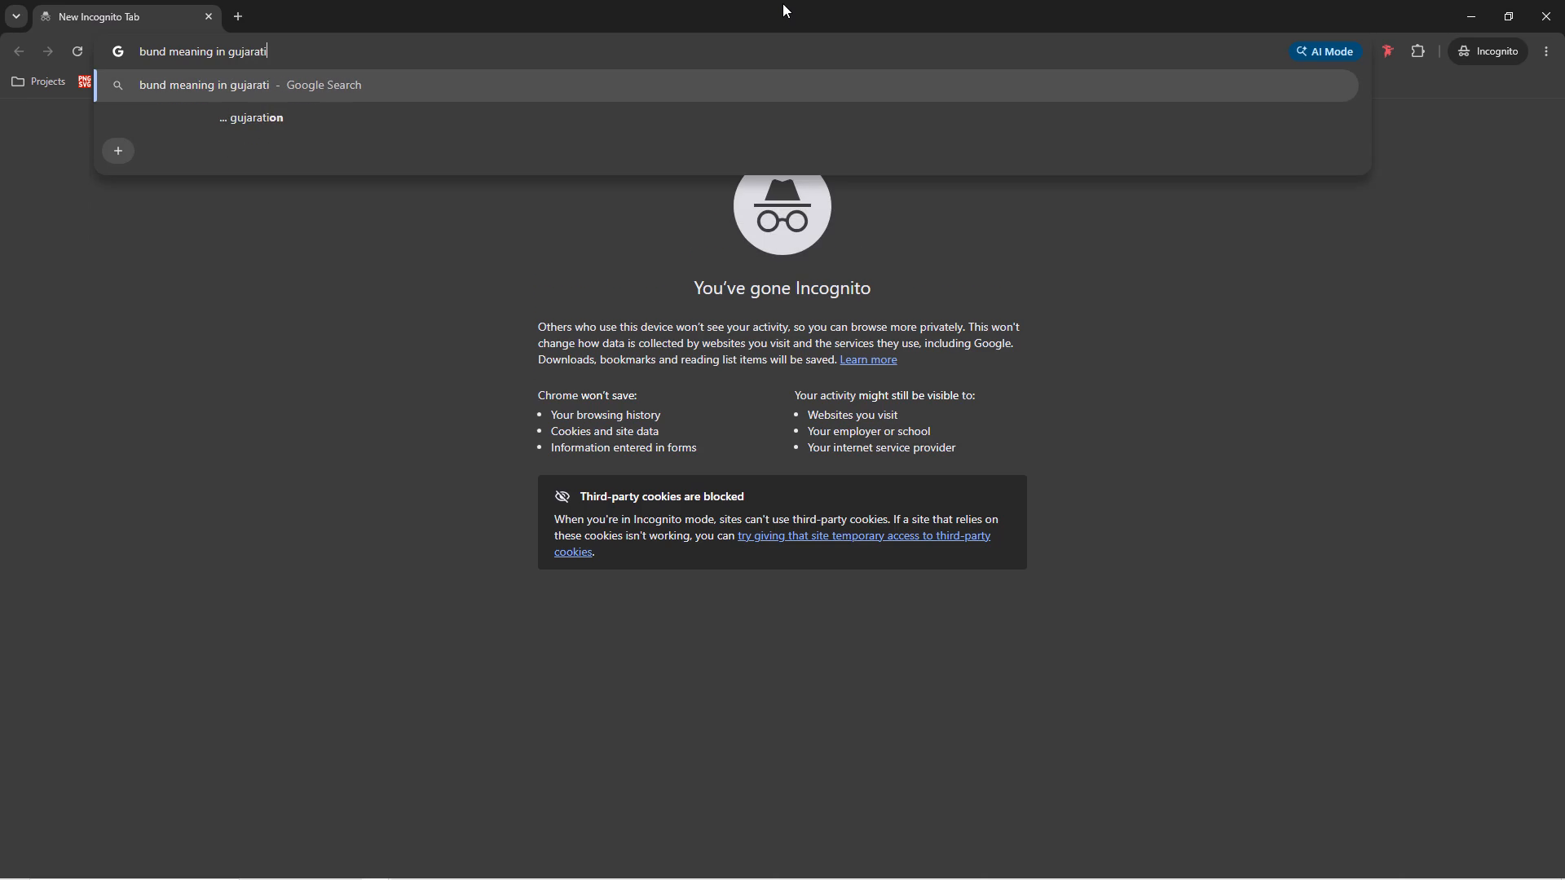
pyautogui.press('Return')
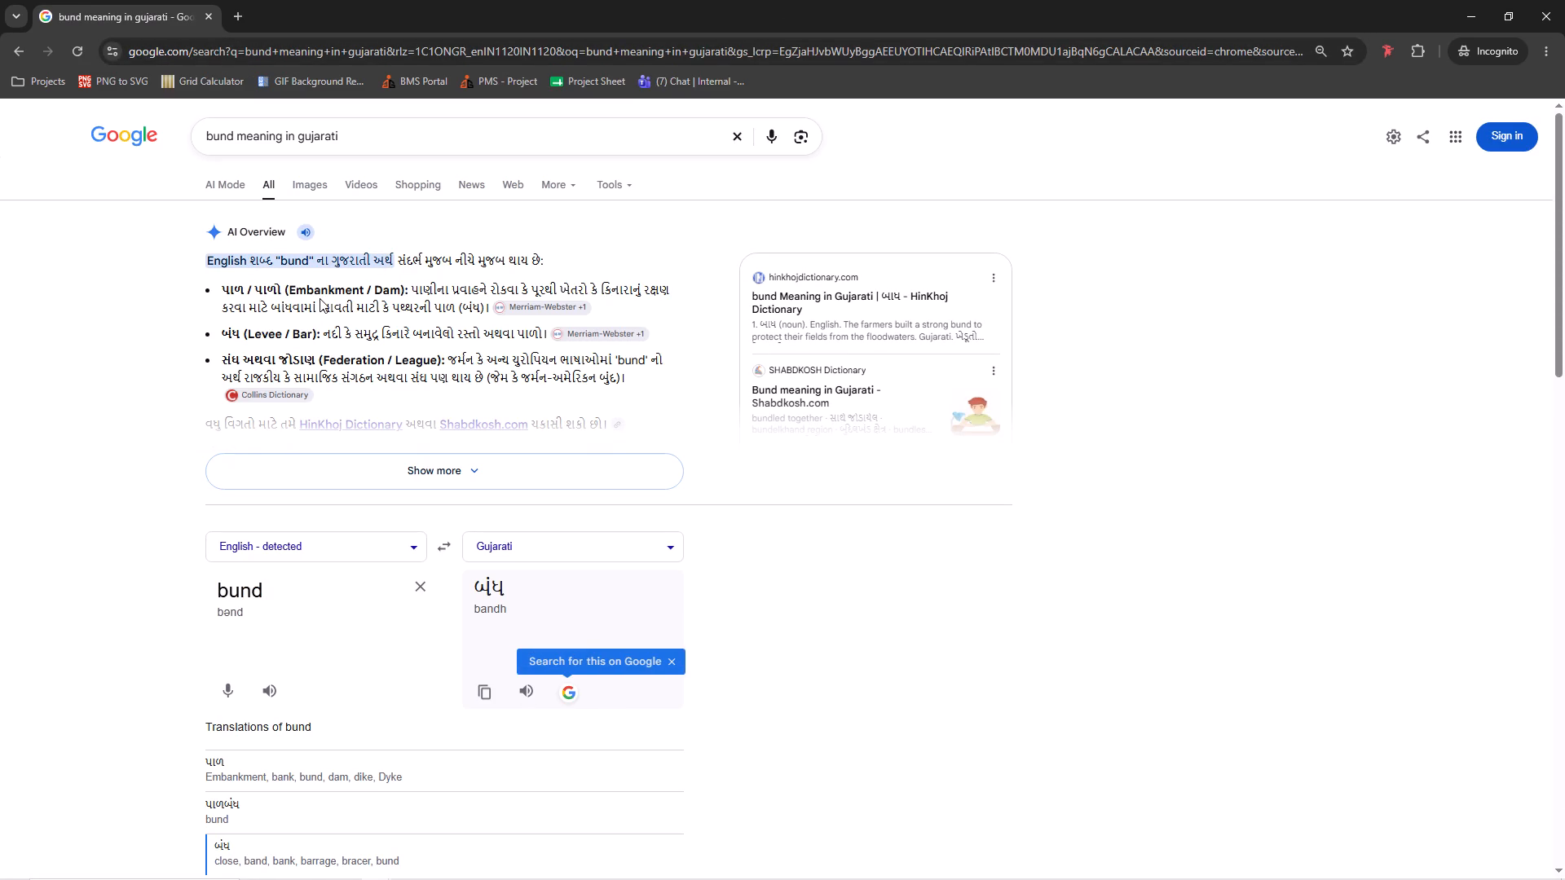
pyautogui.click(487, 460)
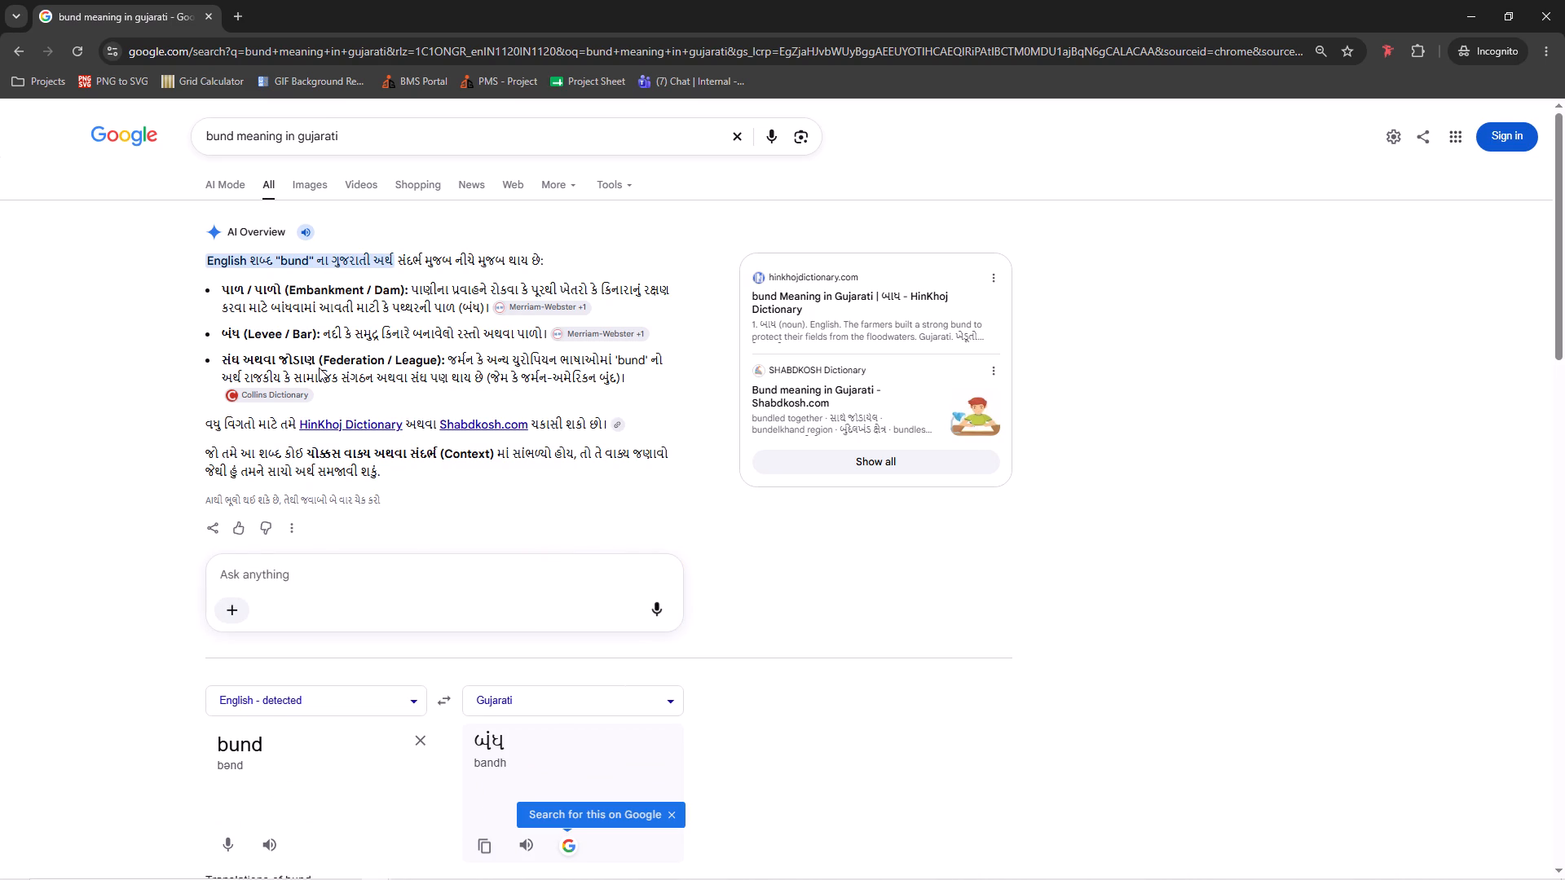
pyautogui.hotkey('ctrl', 'w')
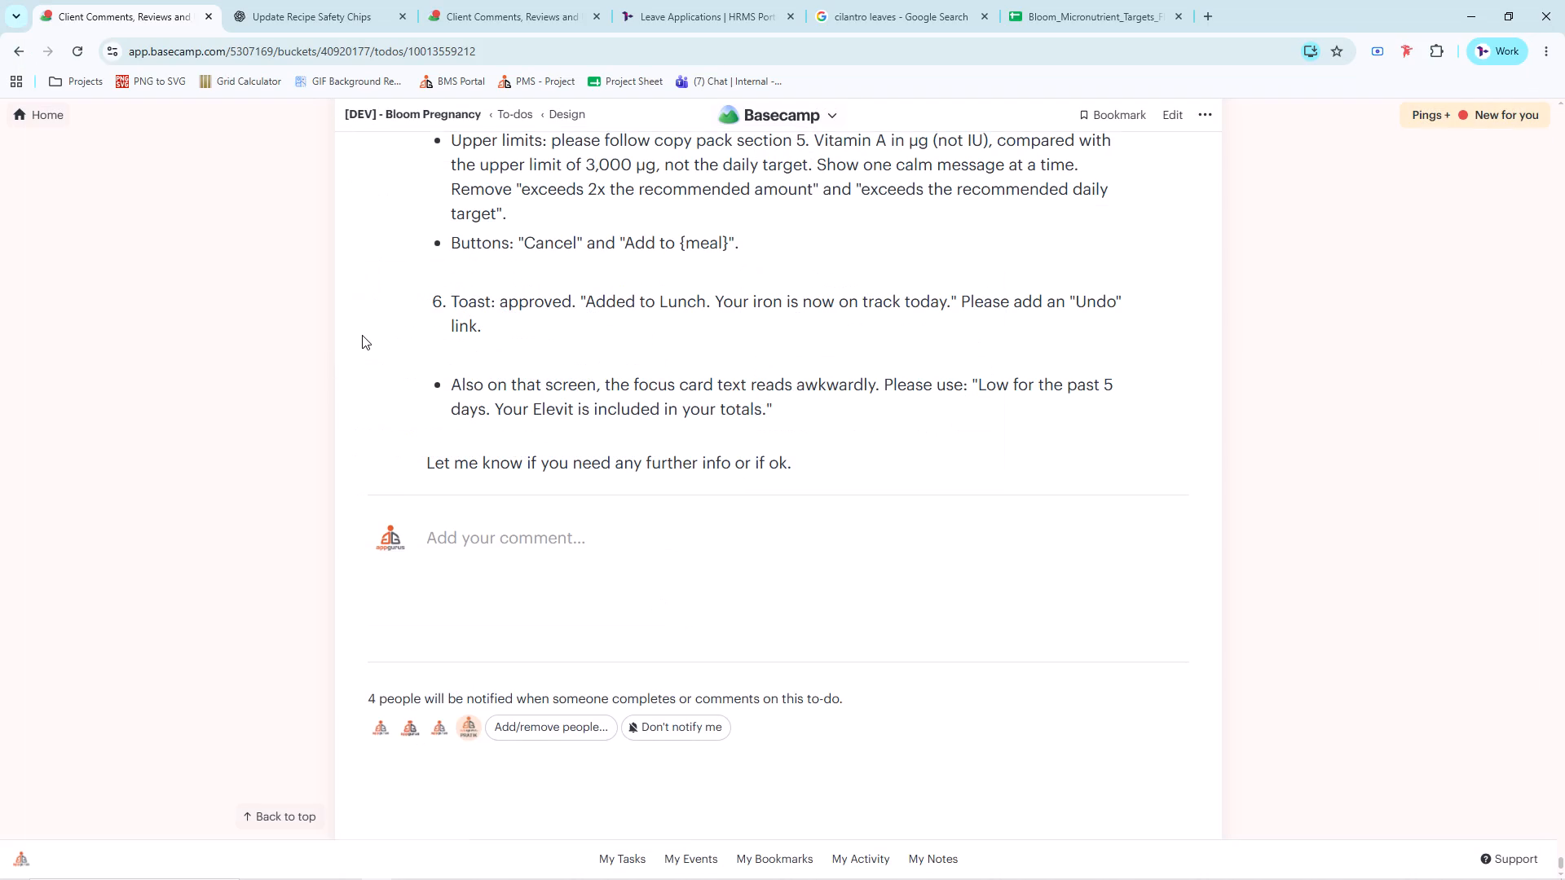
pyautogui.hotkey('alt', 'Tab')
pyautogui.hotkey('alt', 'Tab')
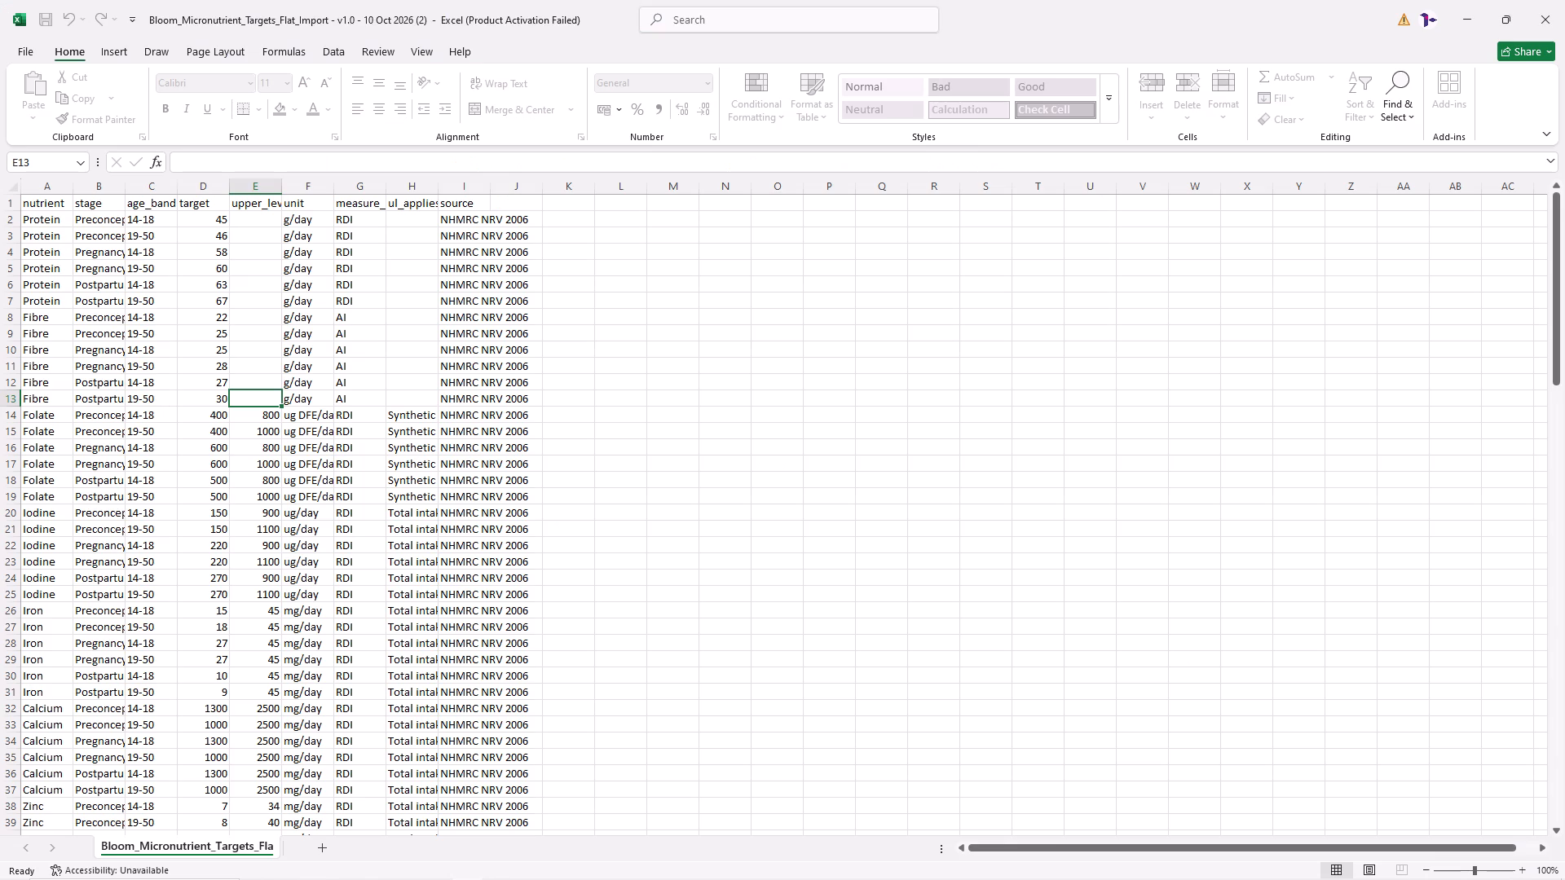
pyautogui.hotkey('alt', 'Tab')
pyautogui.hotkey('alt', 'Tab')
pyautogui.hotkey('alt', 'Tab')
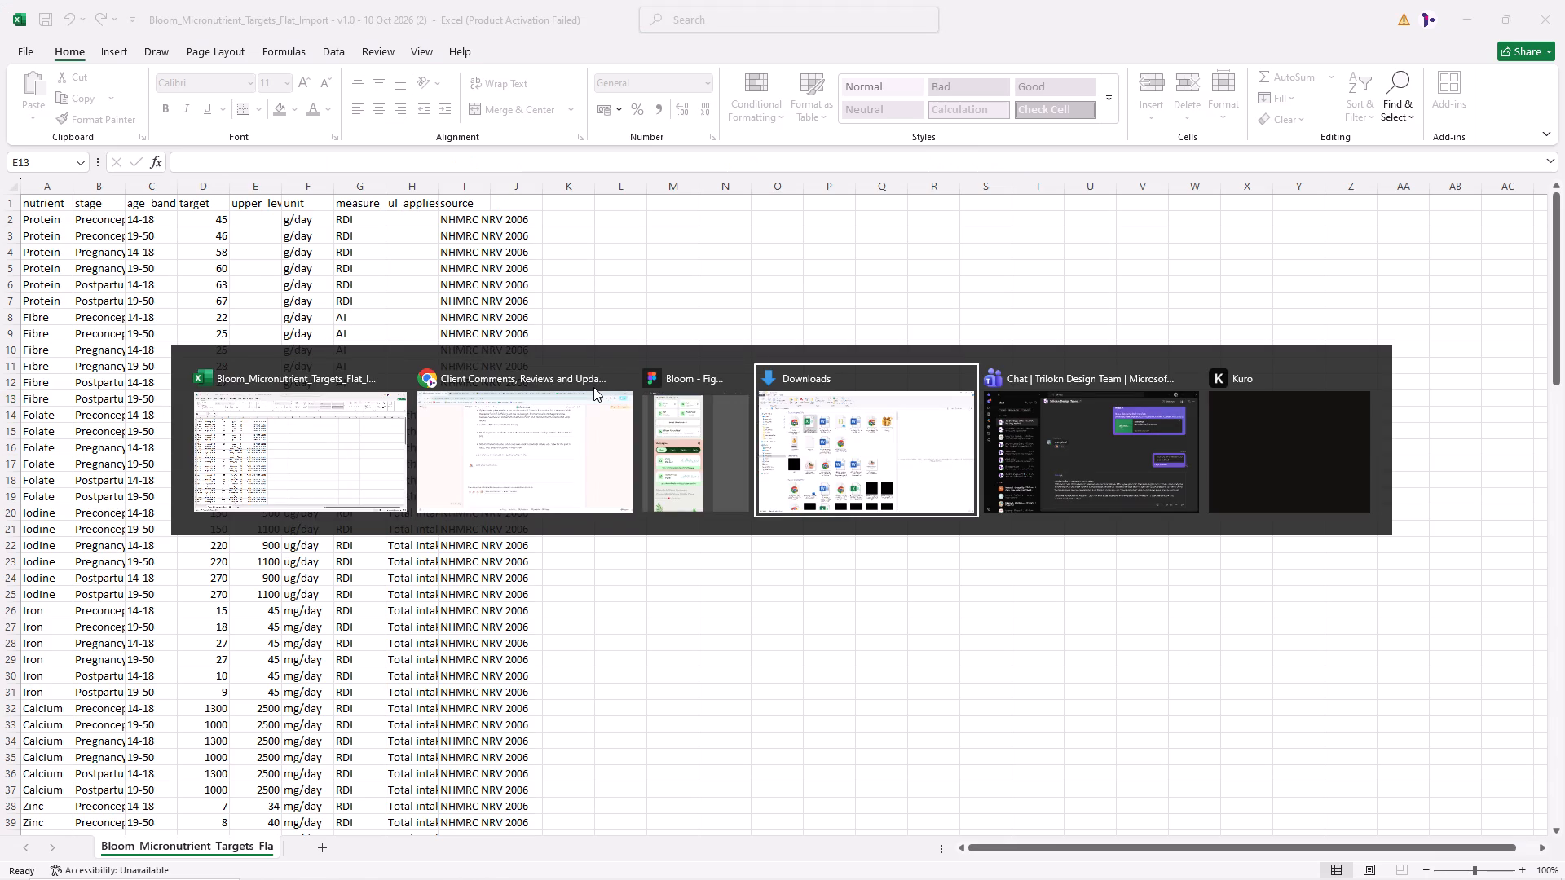
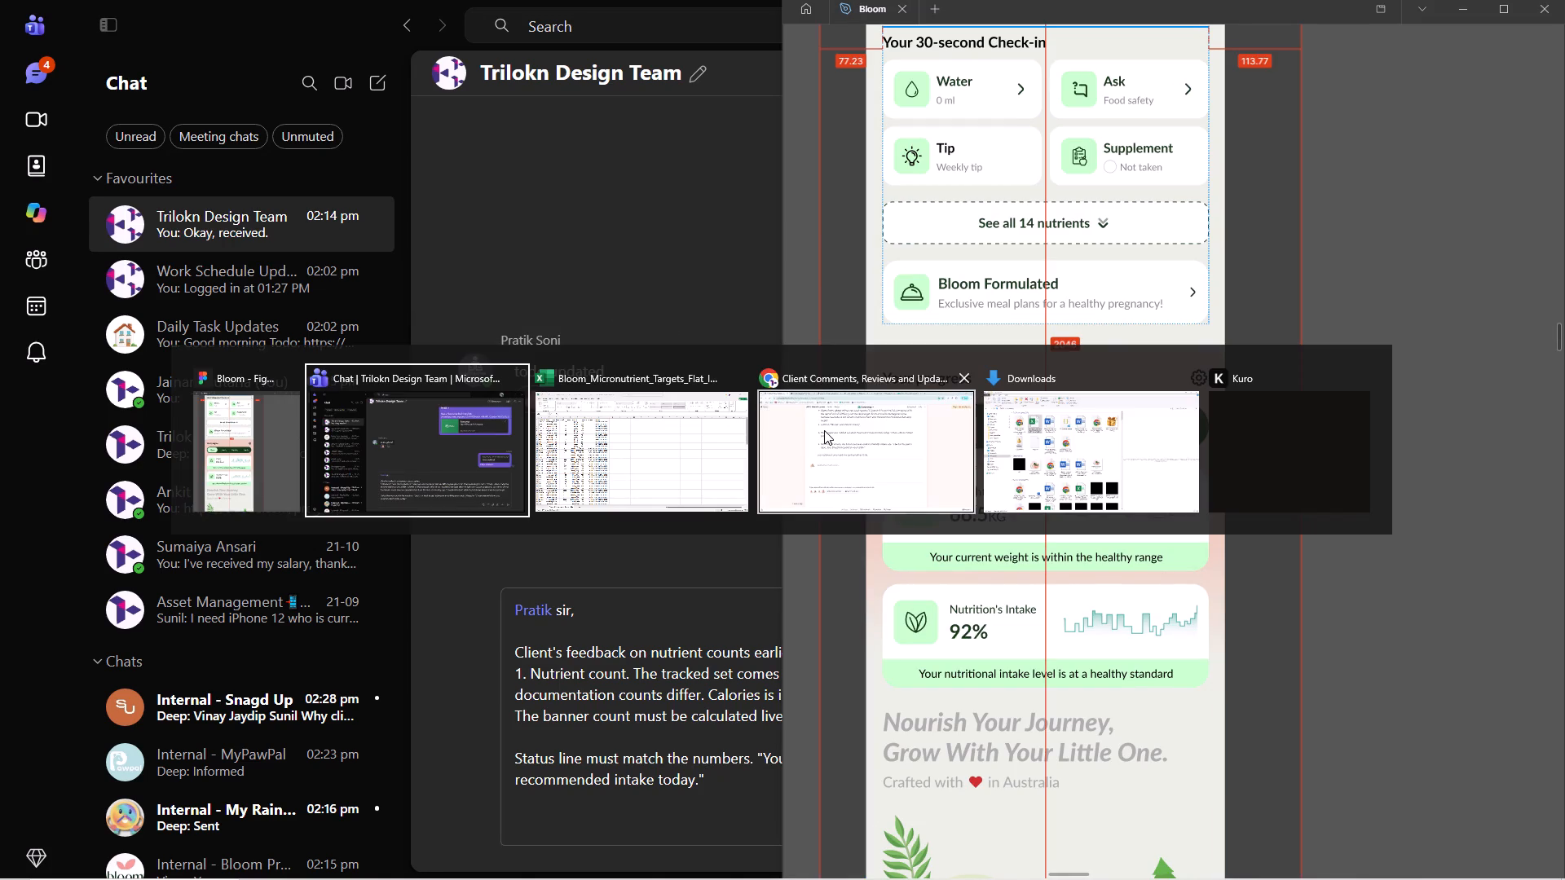
# Switch to the Basecamp client feedback in Chrome and arrange its window side by side with the Figma design.
pyautogui.hotkey('alt', 'Tab')
pyautogui.hotkey('alt', 'Tab')
pyautogui.scroll(4, 412, 473)
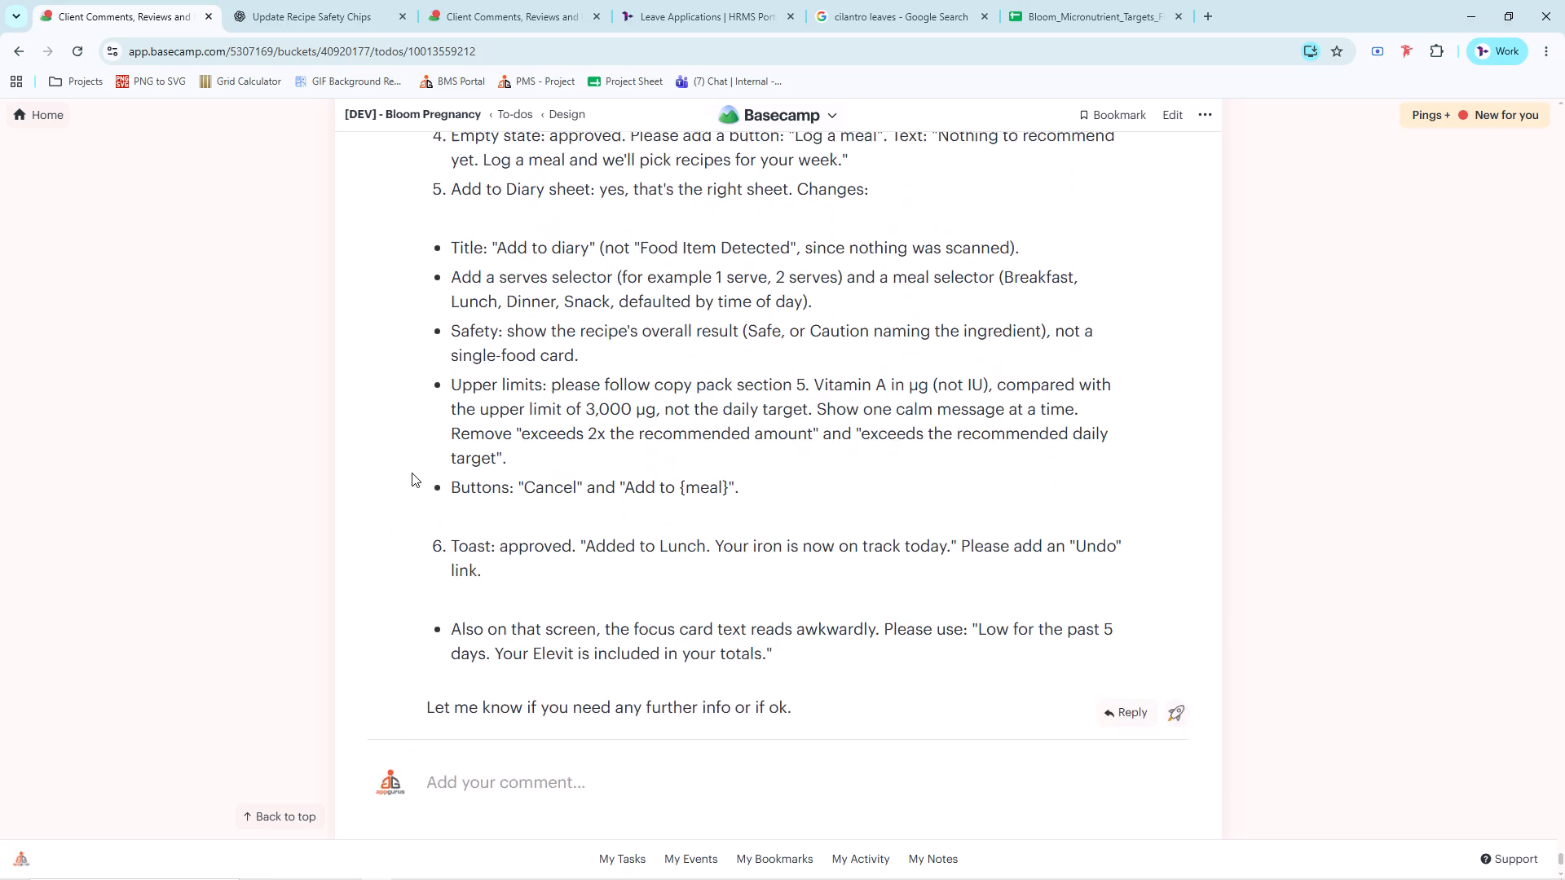
pyautogui.scroll(8, 412, 473)
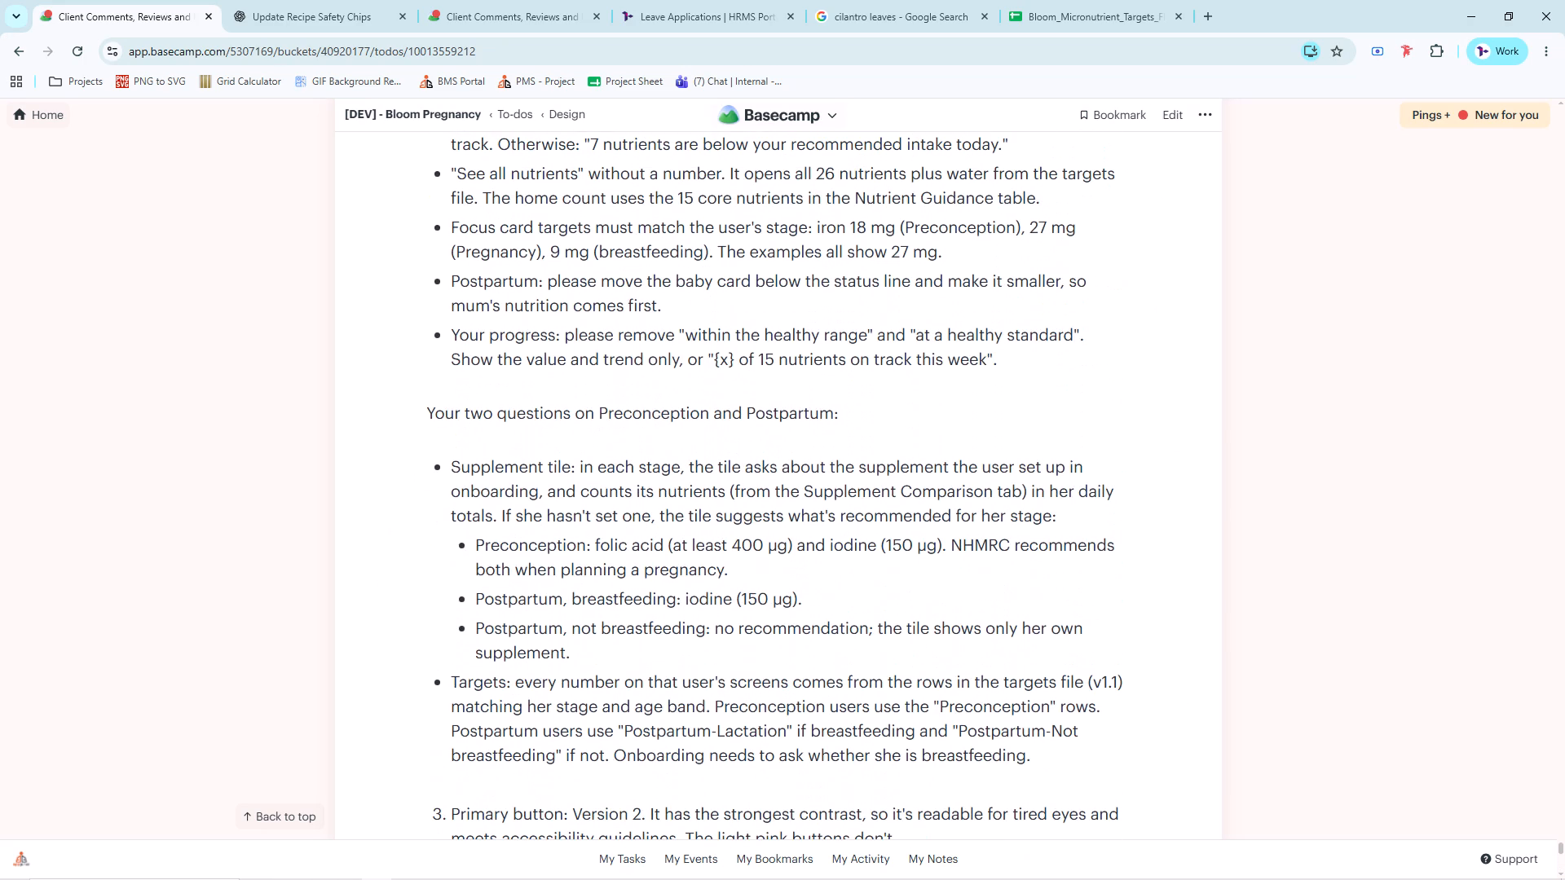
pyautogui.click(553, 342)
pyautogui.hotkey('alt', 'Tab')
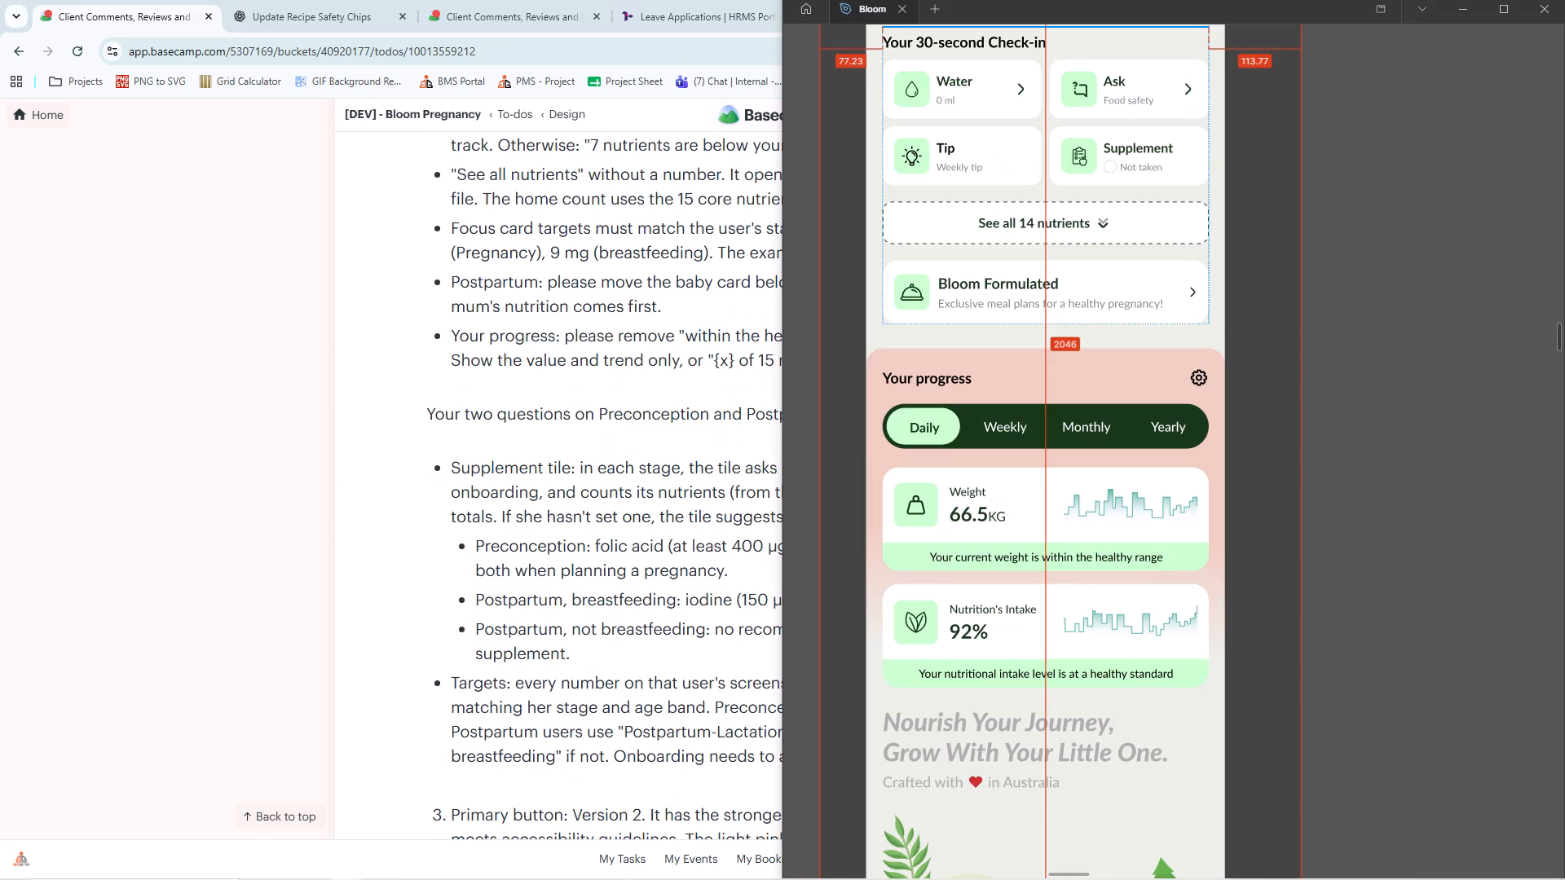
pyautogui.click(550, 333)
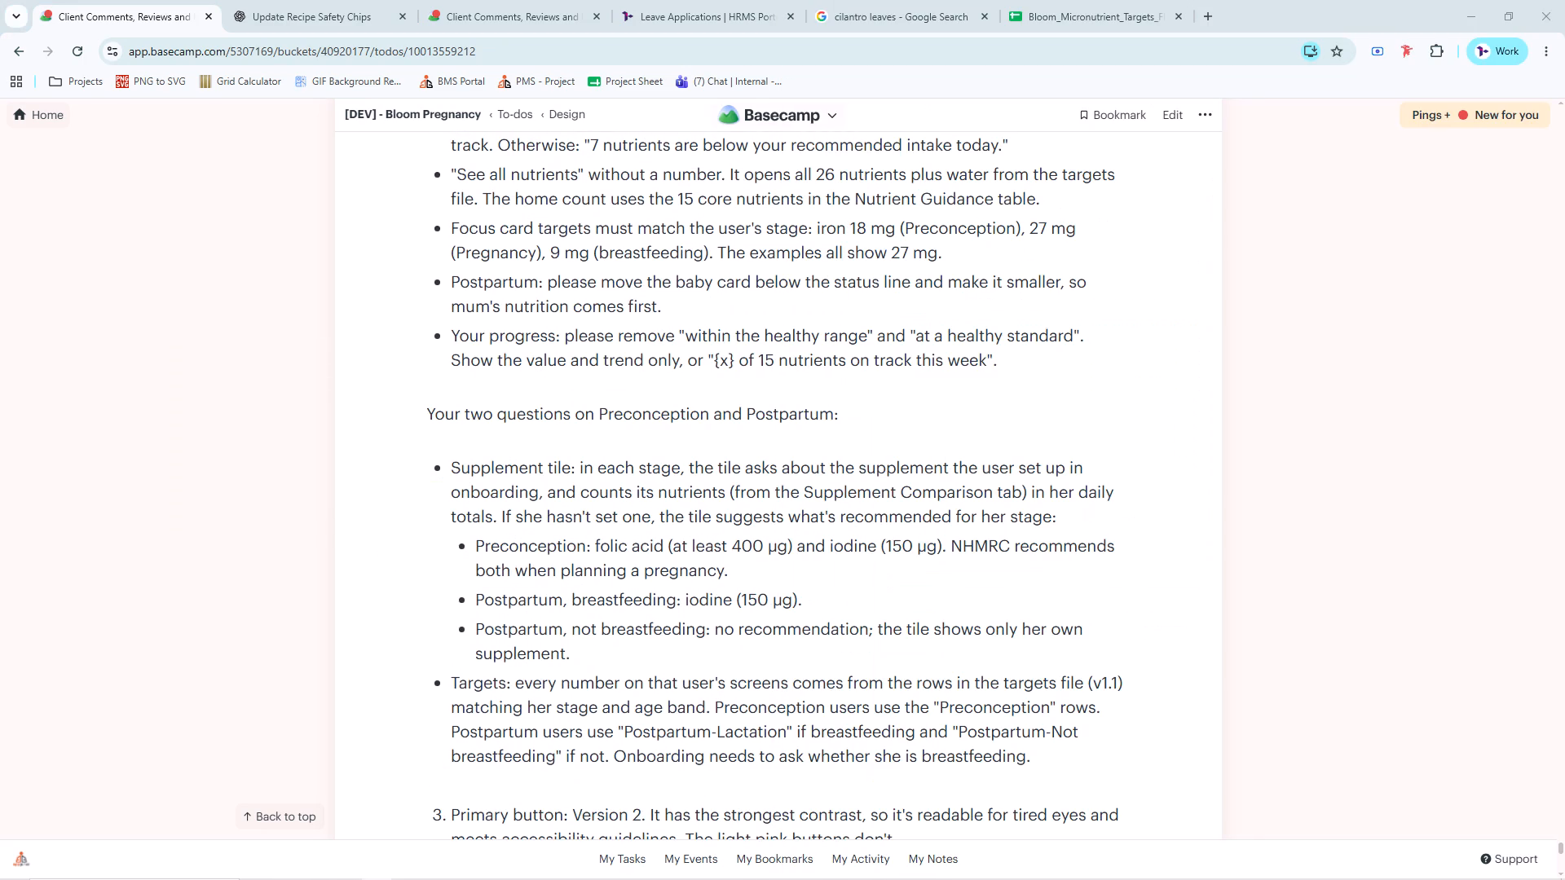
pyautogui.press('super+Left')
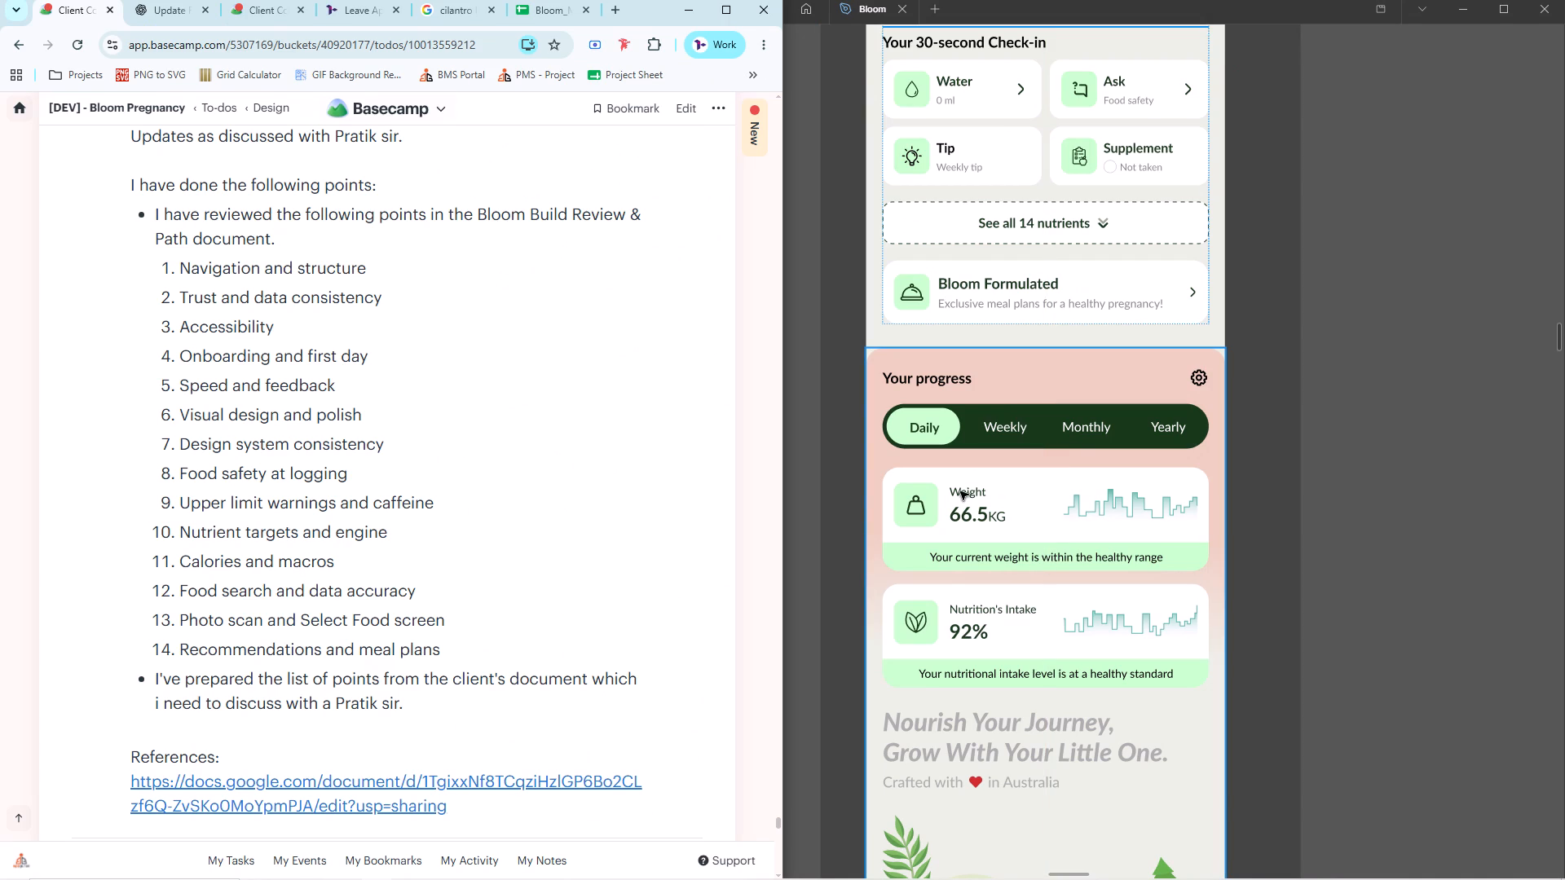
# Read the "Your progress" bullet in the home screen feedback and compare it with the Weight card's caption in Figma.
pyautogui.scroll(-14, 484, 535)
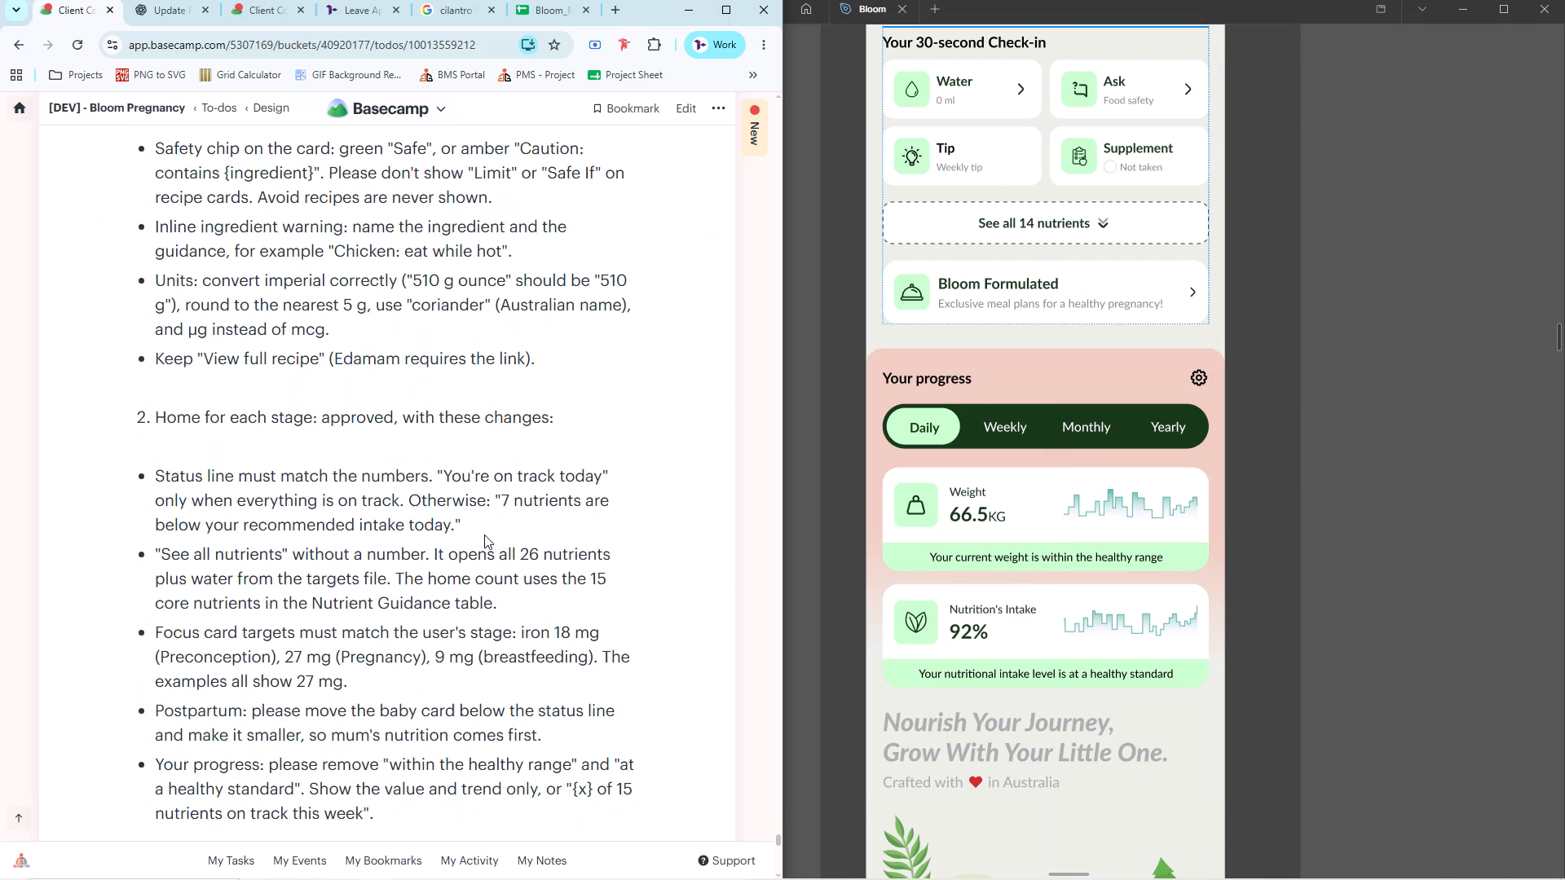
pyautogui.scroll(-3, 484, 535)
pyautogui.keyDown('ctrl'); pyautogui.scroll(1, 1028, 562); pyautogui.keyUp('ctrl')
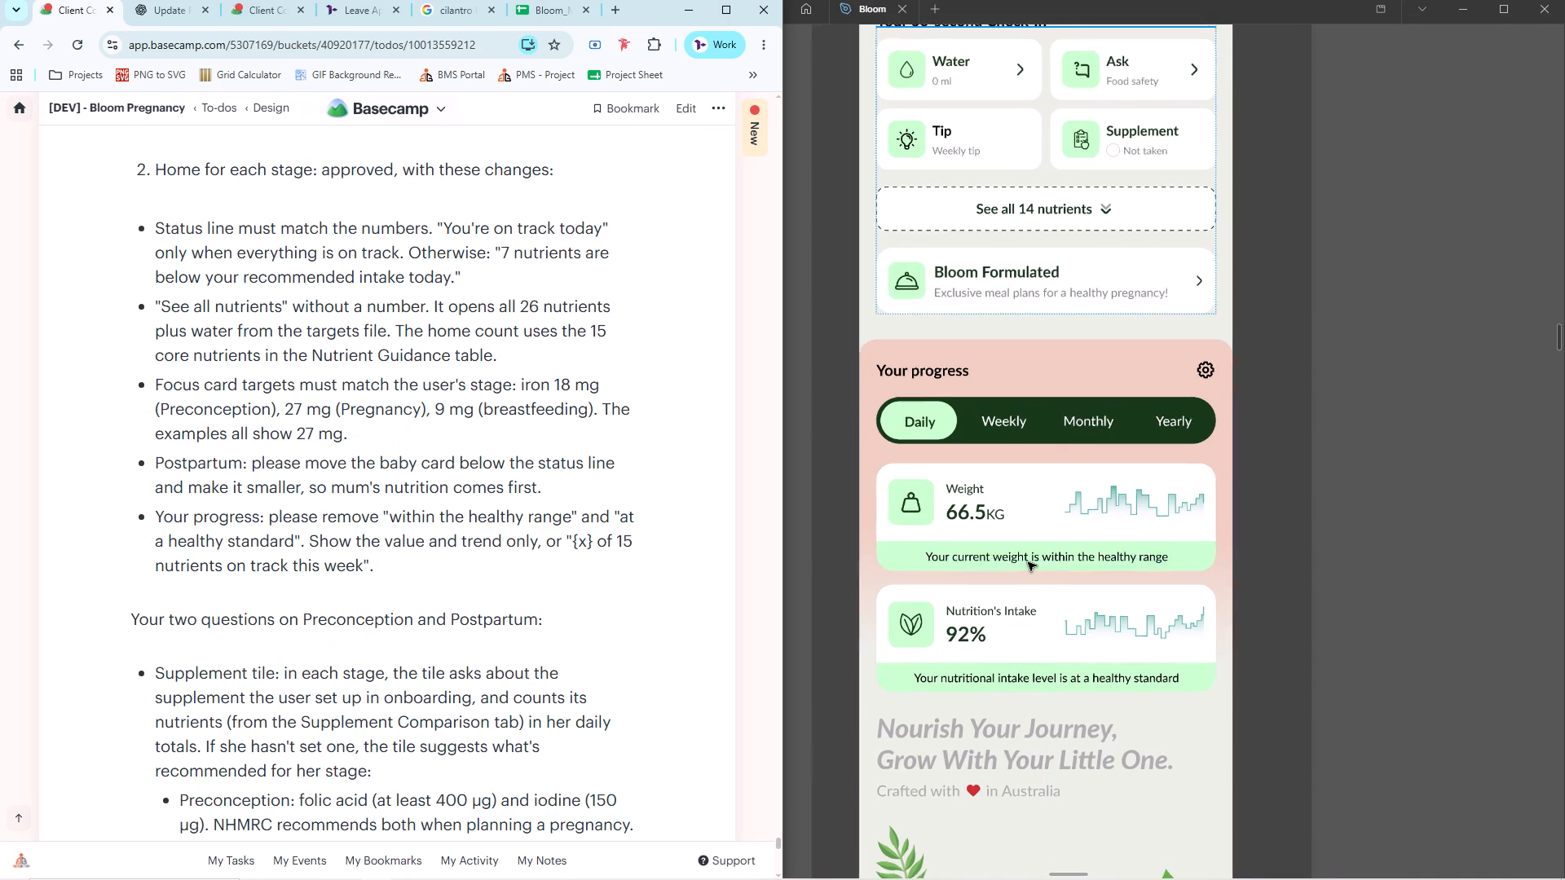
pyautogui.keyDown('ctrl'); pyautogui.scroll(1, 1028, 562); pyautogui.keyUp('ctrl')
pyautogui.keyDown('shift'); pyautogui.scroll(2, 836, 531); pyautogui.keyUp('shift')
pyautogui.keyDown('ctrl'); pyautogui.scroll(2, 954, 526); pyautogui.keyUp('ctrl')
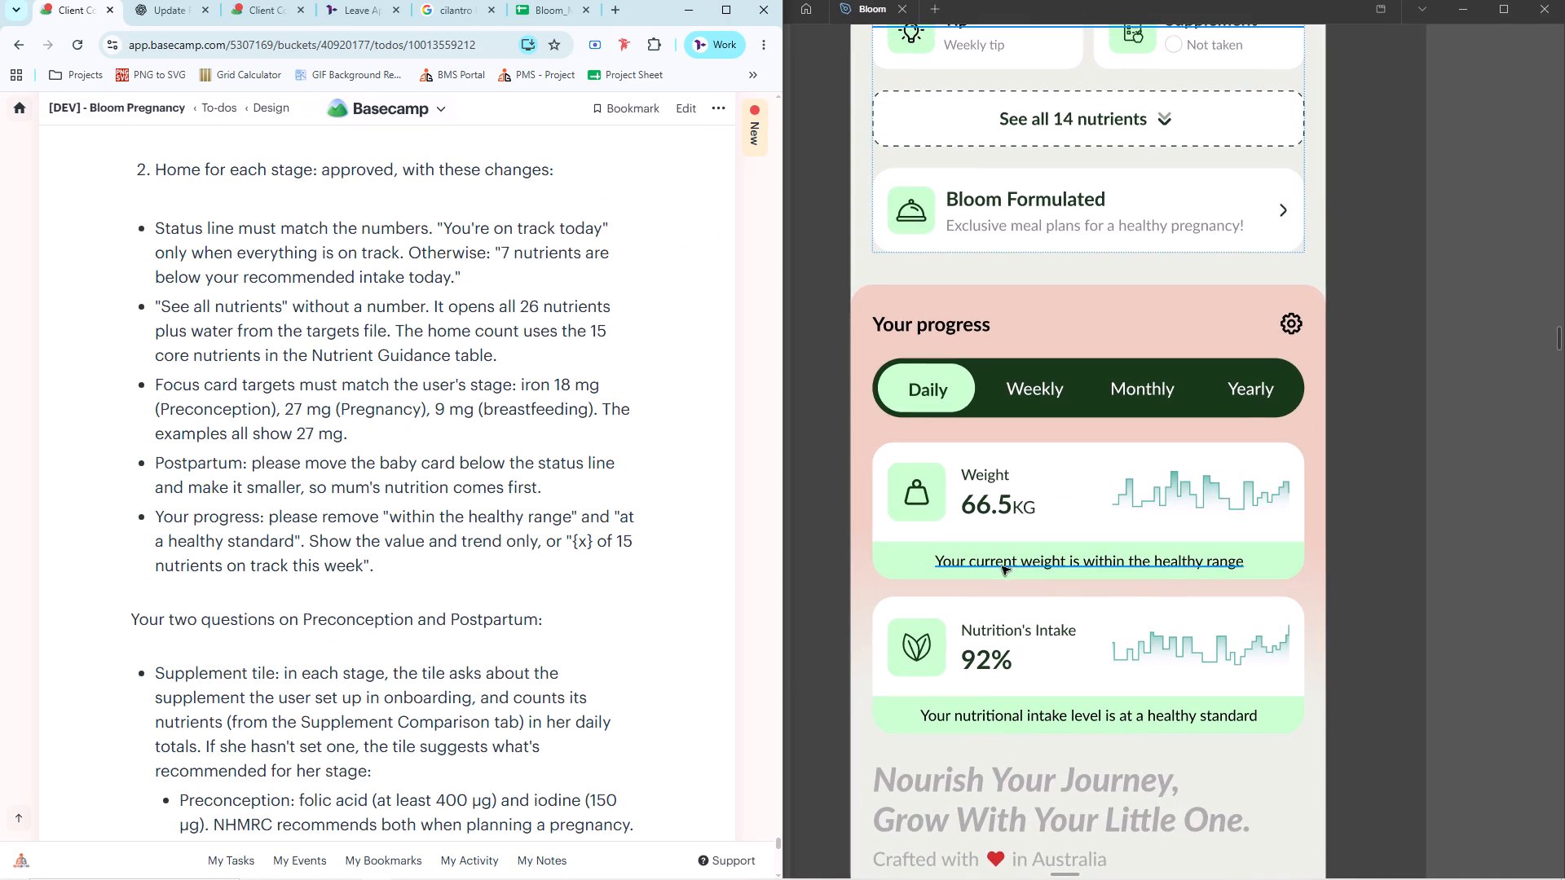
pyautogui.keyDown('ctrl'); pyautogui.click(1011, 565); pyautogui.keyUp('ctrl')
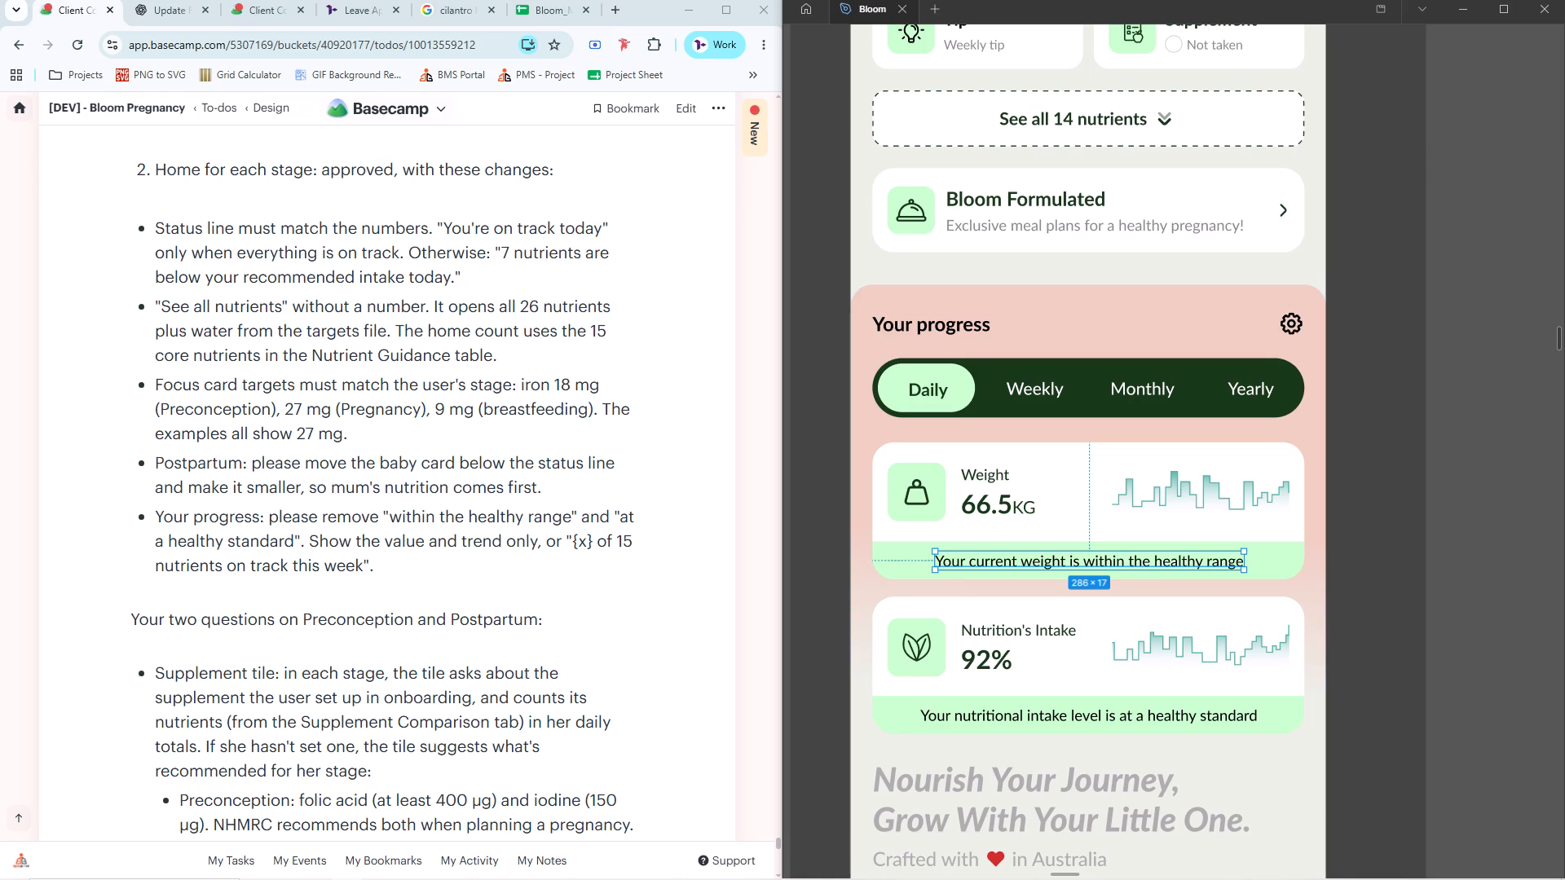
pyautogui.keyDown('ctrl'); pyautogui.click(624, 525); pyautogui.keyUp('ctrl')
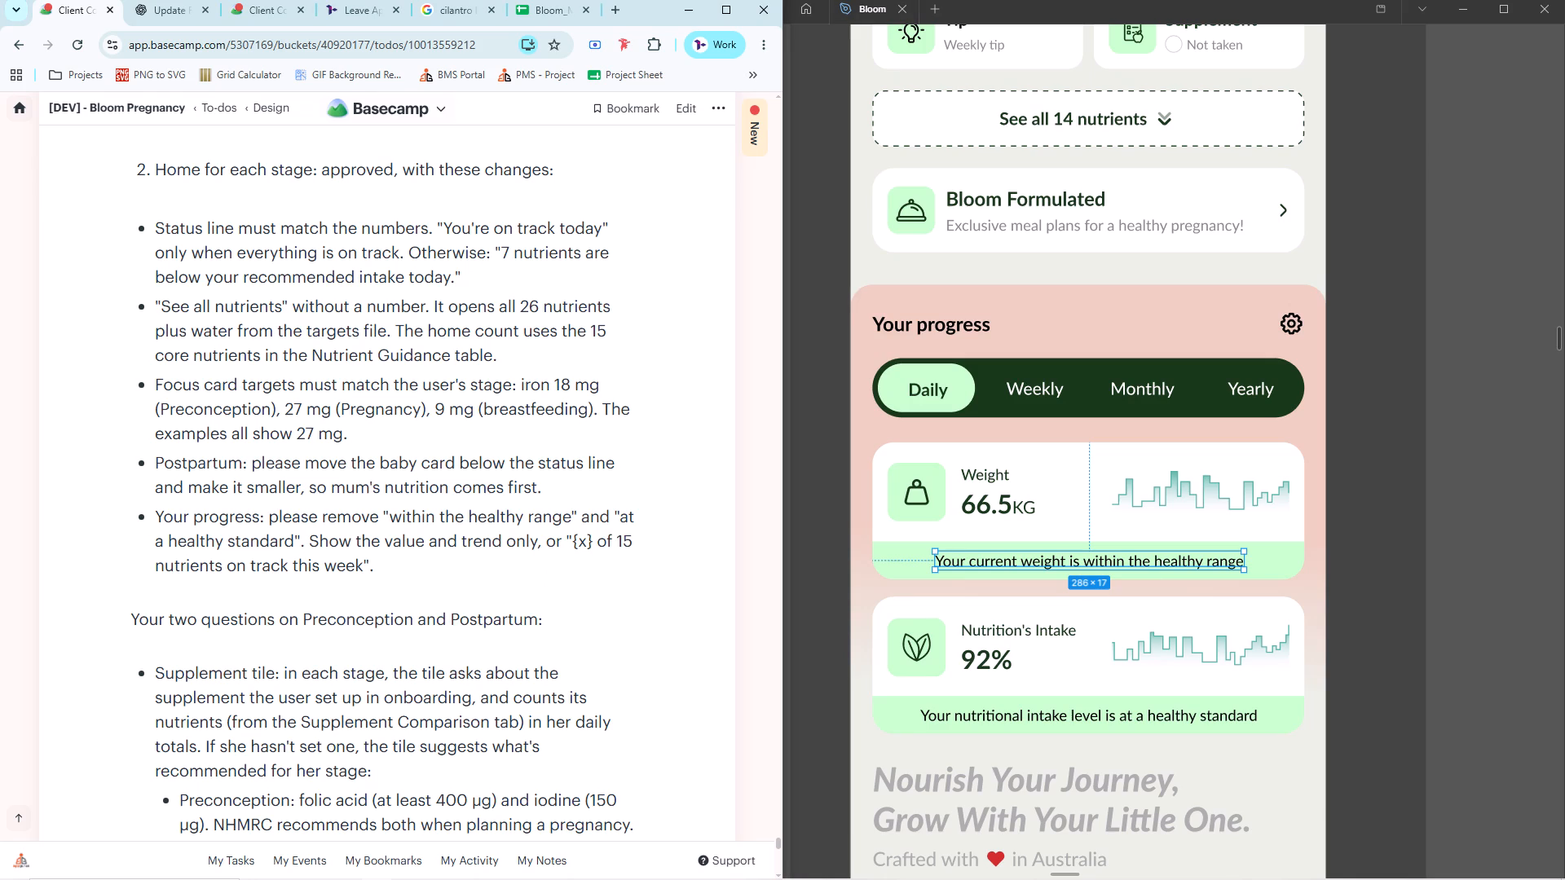
pyautogui.keyDown('ctrl'); pyautogui.click(284, 546); pyautogui.keyUp('ctrl')
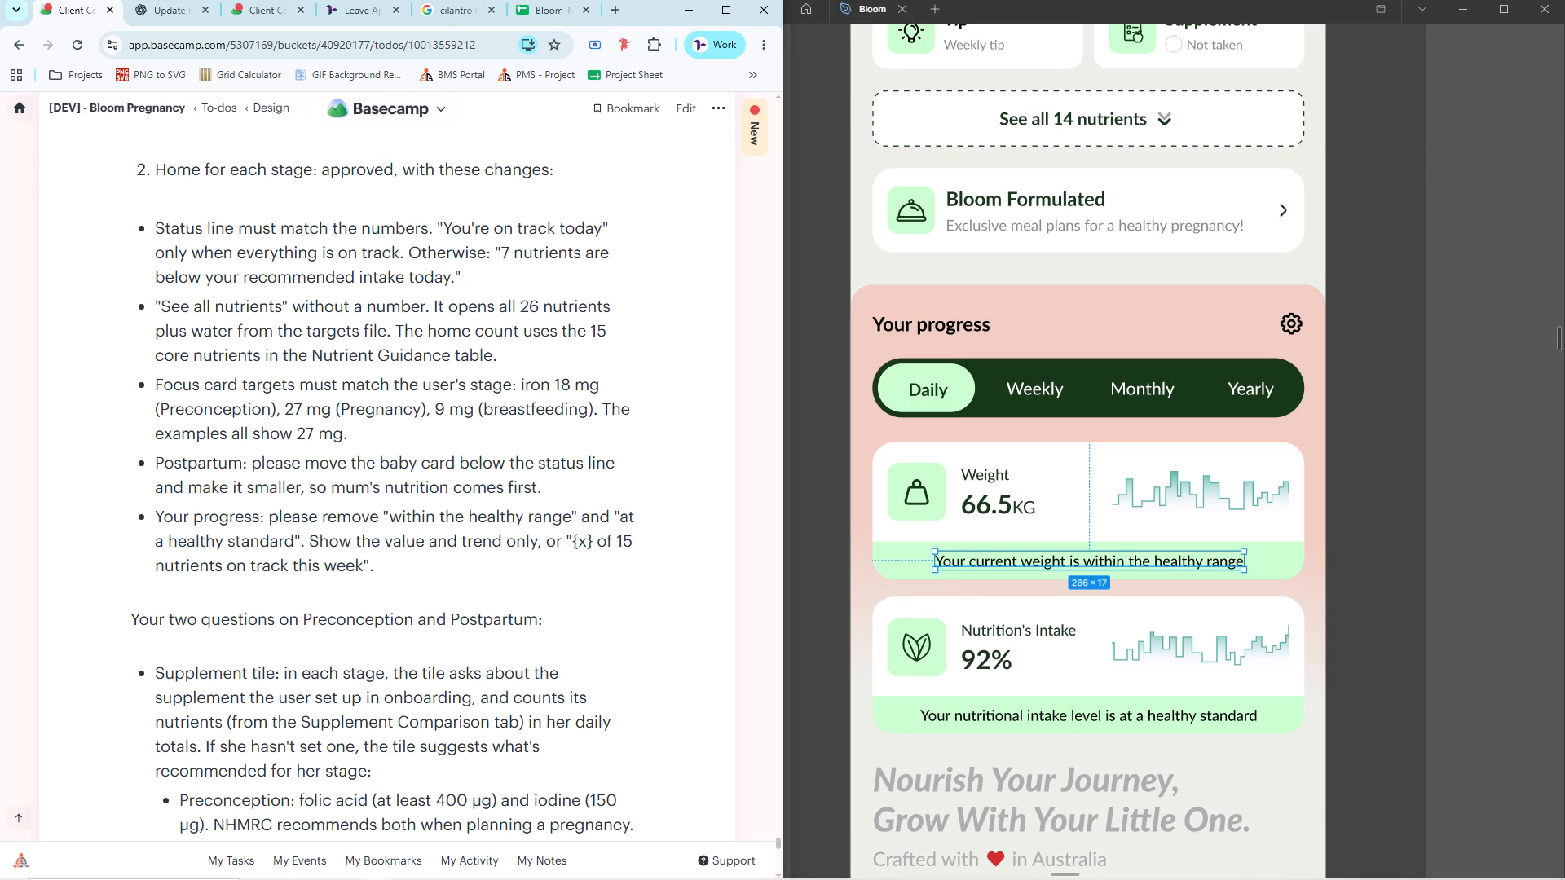
pyautogui.keyDown('ctrl'); pyautogui.click(353, 545); pyautogui.keyUp('ctrl')
pyautogui.keyDown('ctrl'); pyautogui.click(433, 546); pyautogui.keyUp('ctrl')
pyautogui.keyDown('ctrl'); pyautogui.click(470, 545); pyautogui.keyUp('ctrl')
pyautogui.keyDown('ctrl'); pyautogui.click(549, 545); pyautogui.keyUp('ctrl')
pyautogui.keyDown('ctrl'); pyautogui.click(577, 545); pyautogui.keyUp('ctrl')
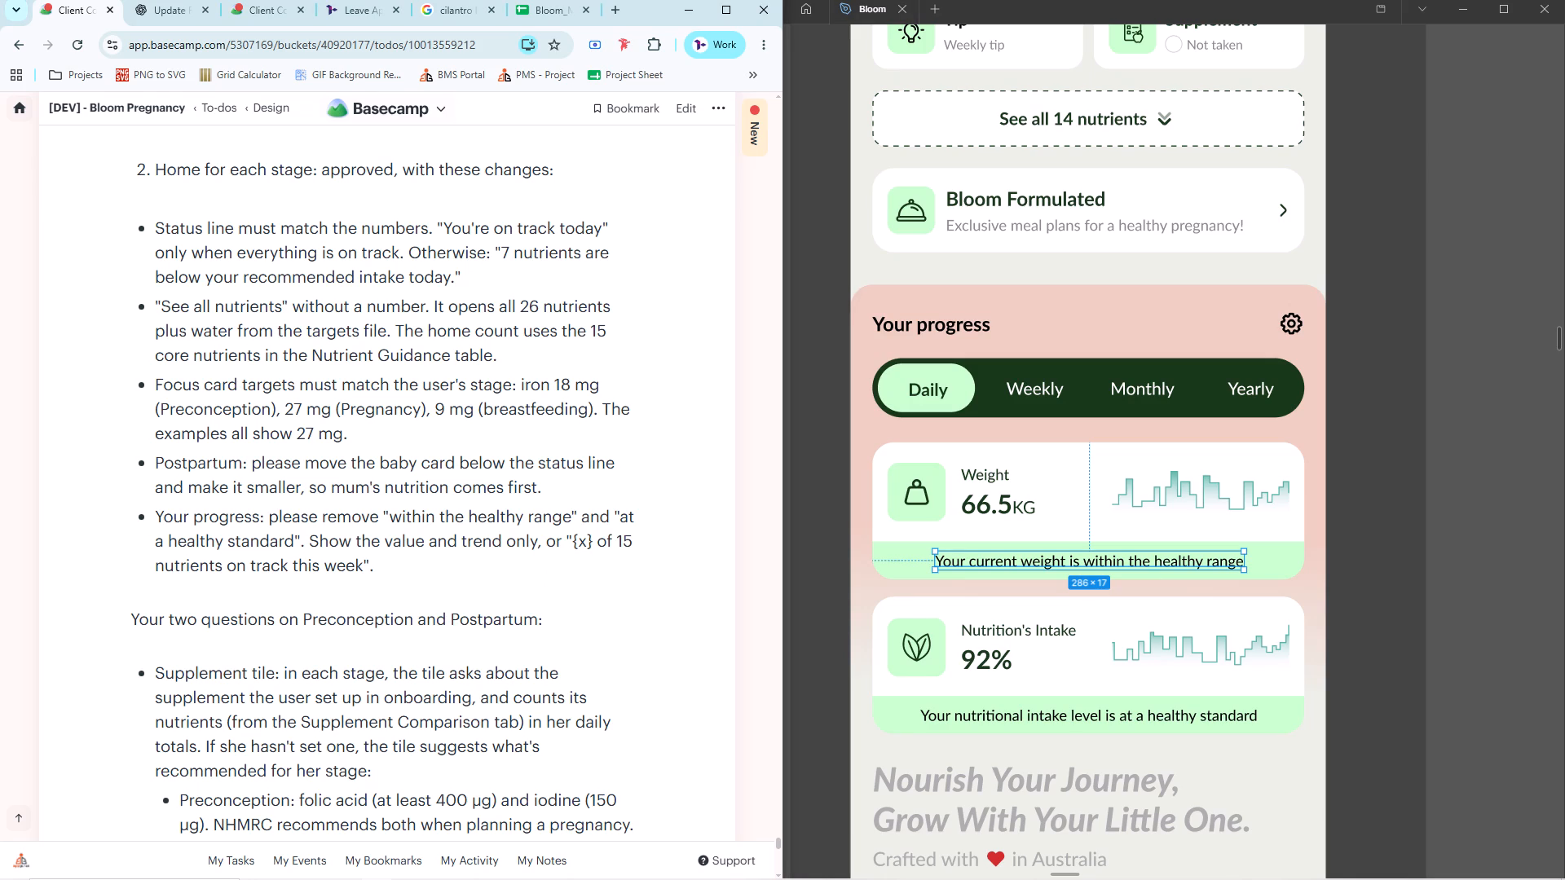
pyautogui.keyDown('ctrl'); pyautogui.click(589, 545); pyautogui.keyUp('ctrl')
# Zoom the Basecamp page to 90% and look through the client's feedback around "Home for each stage".
pyautogui.keyDown('ctrl'); pyautogui.scroll(-1, 378, 565); pyautogui.keyUp('ctrl')
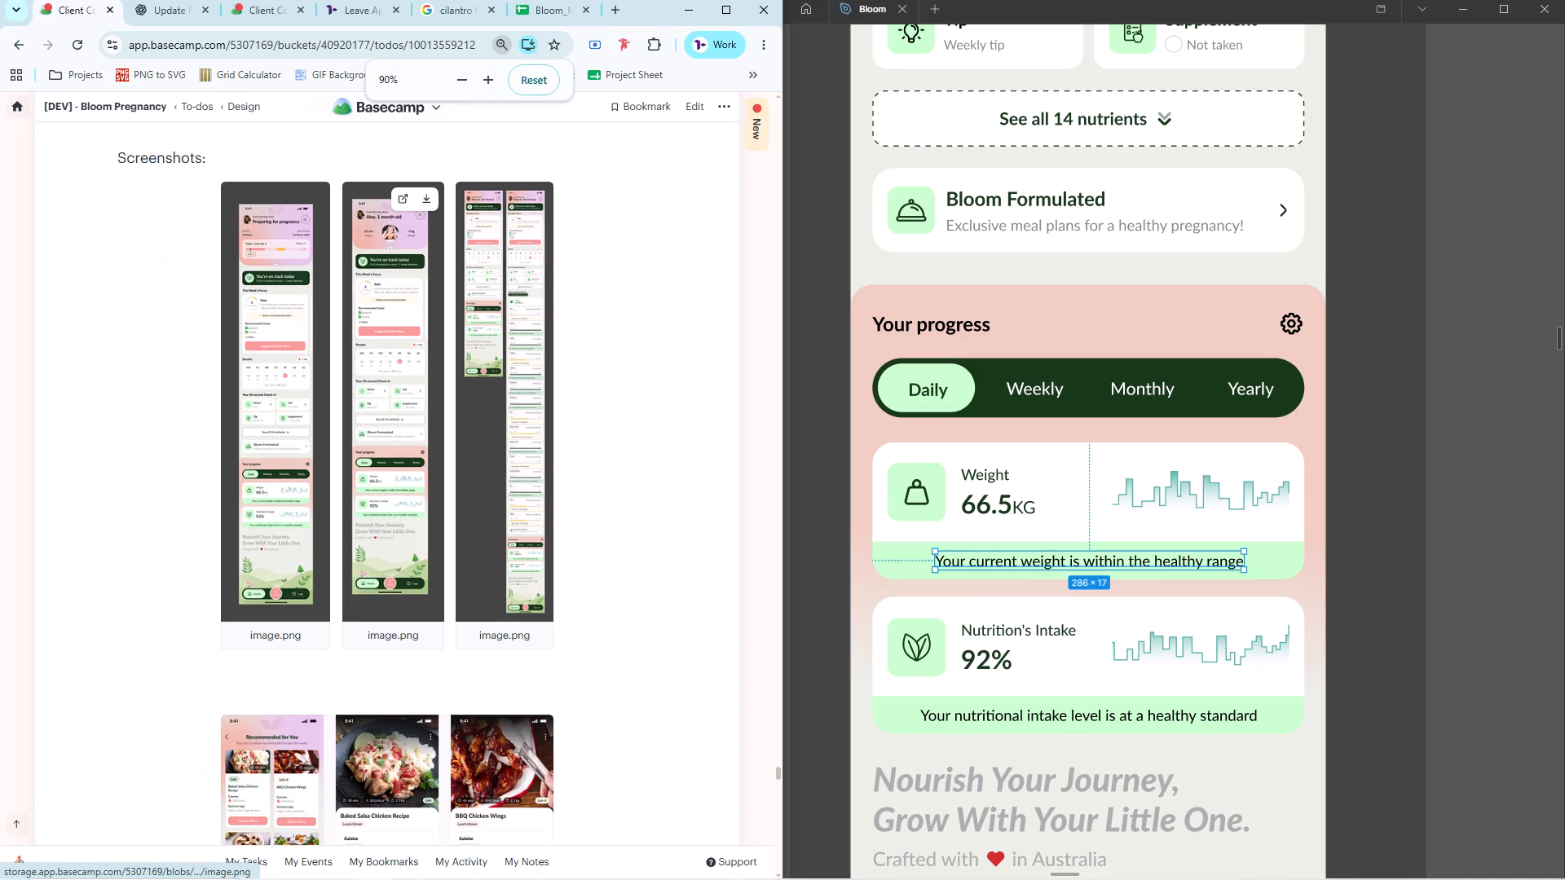
pyautogui.scroll(-5, 378, 565)
pyautogui.scroll(-8, 692, 567)
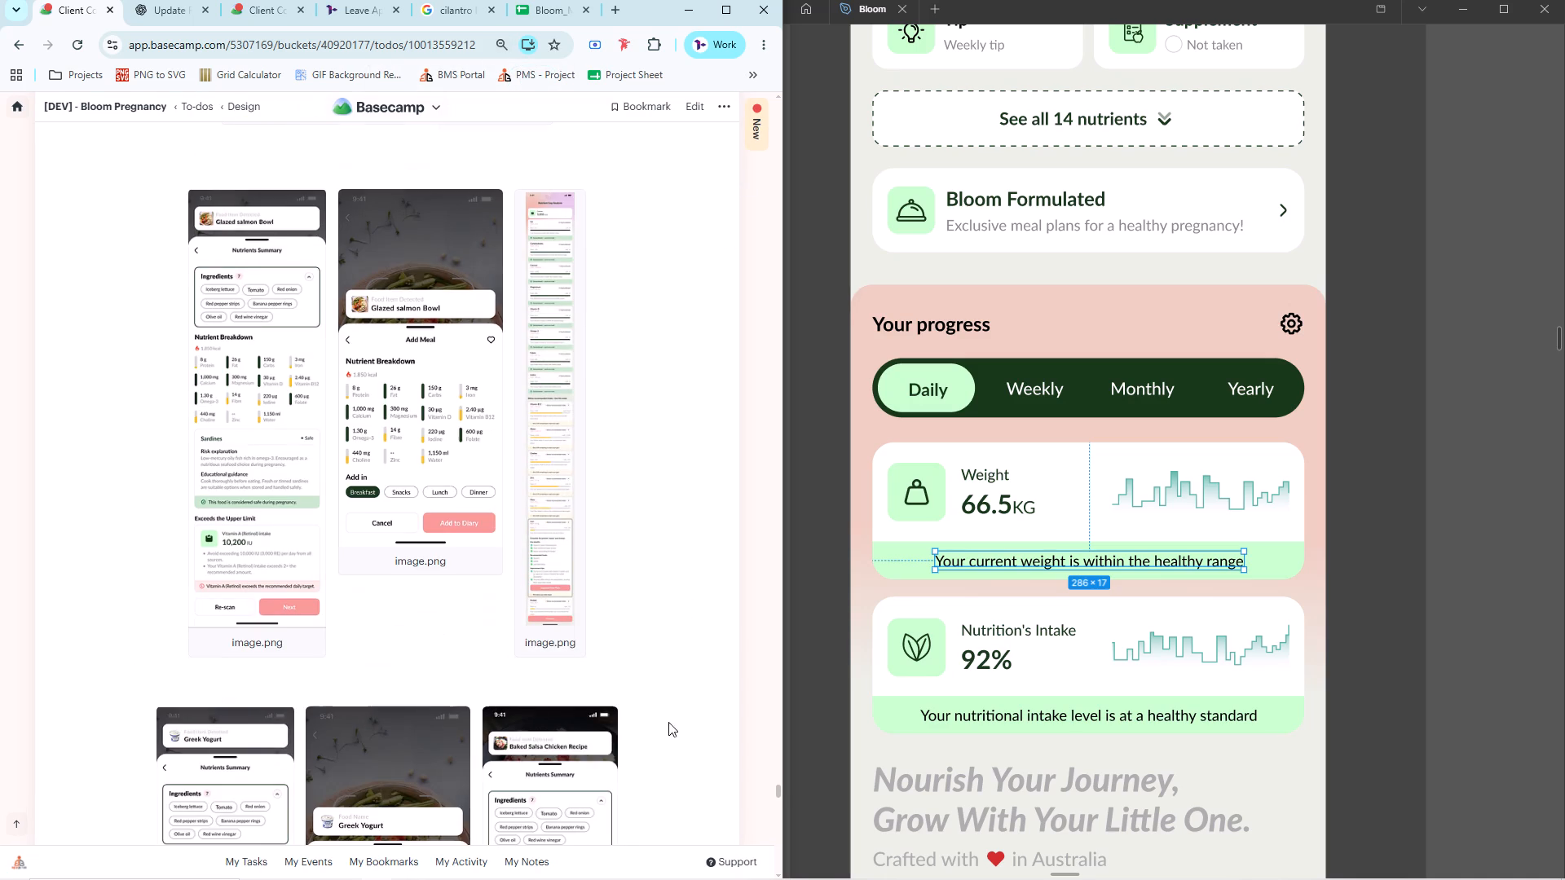
pyautogui.moveTo(776, 790); pyautogui.dragTo(775, 852)
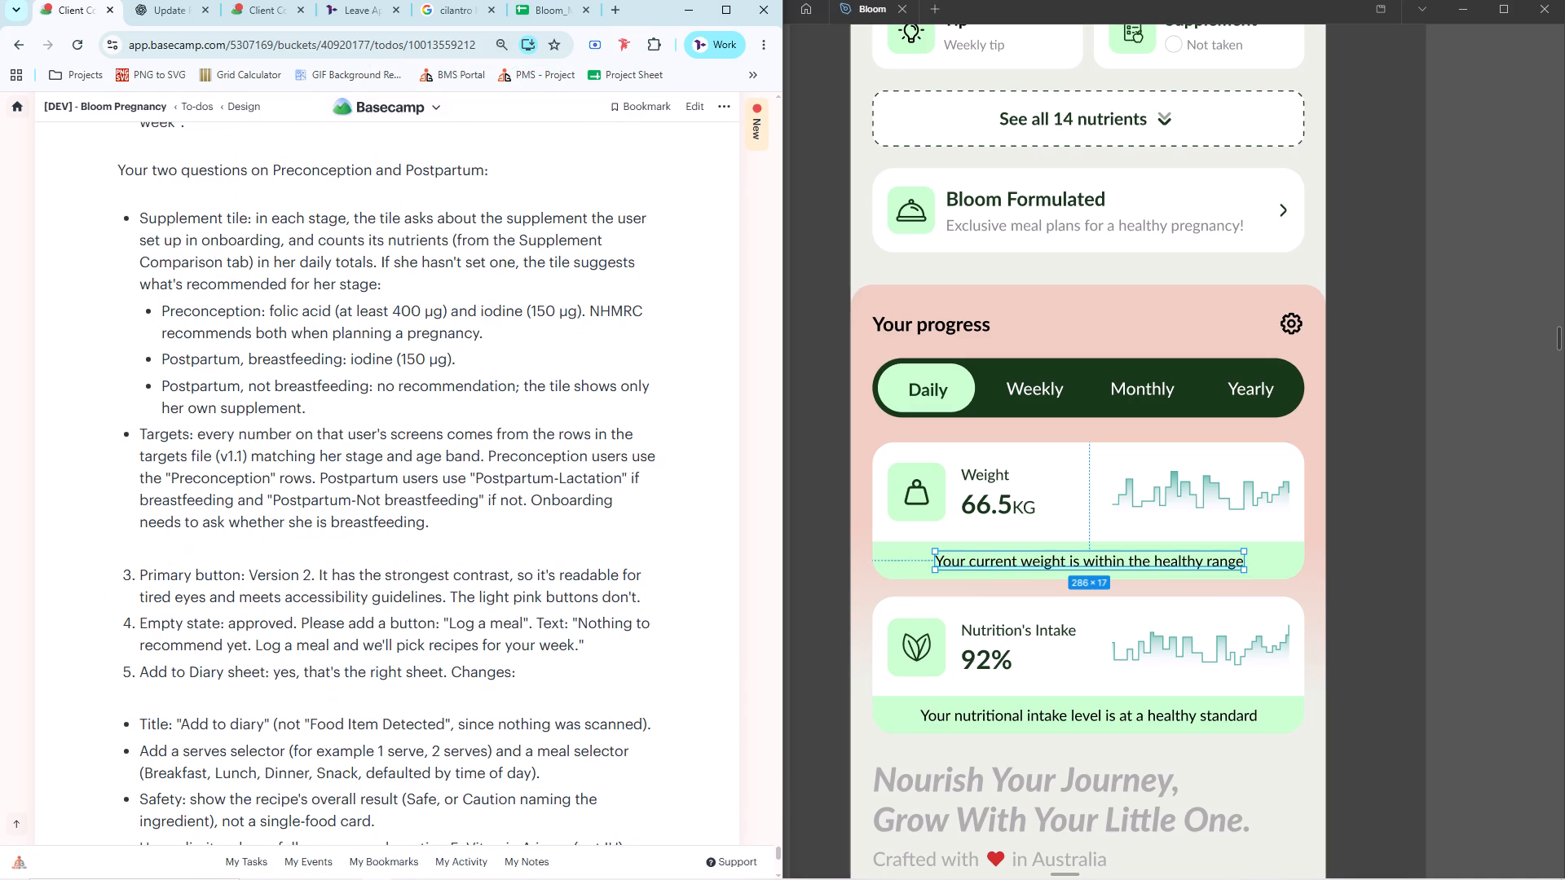
pyautogui.scroll(-3, 440, 609)
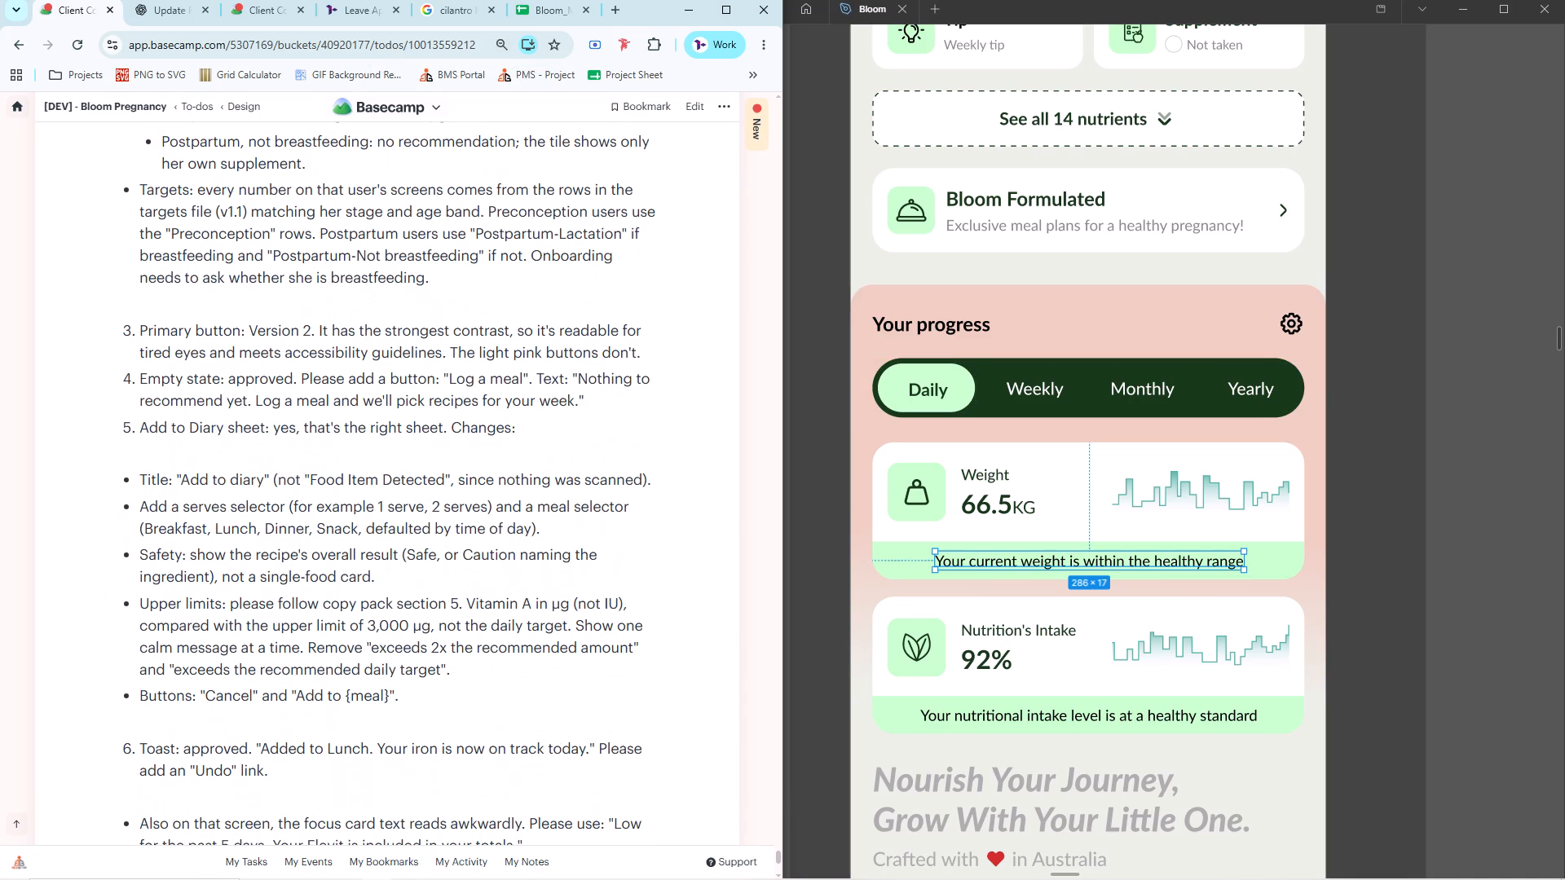
pyautogui.scroll(3, 441, 594)
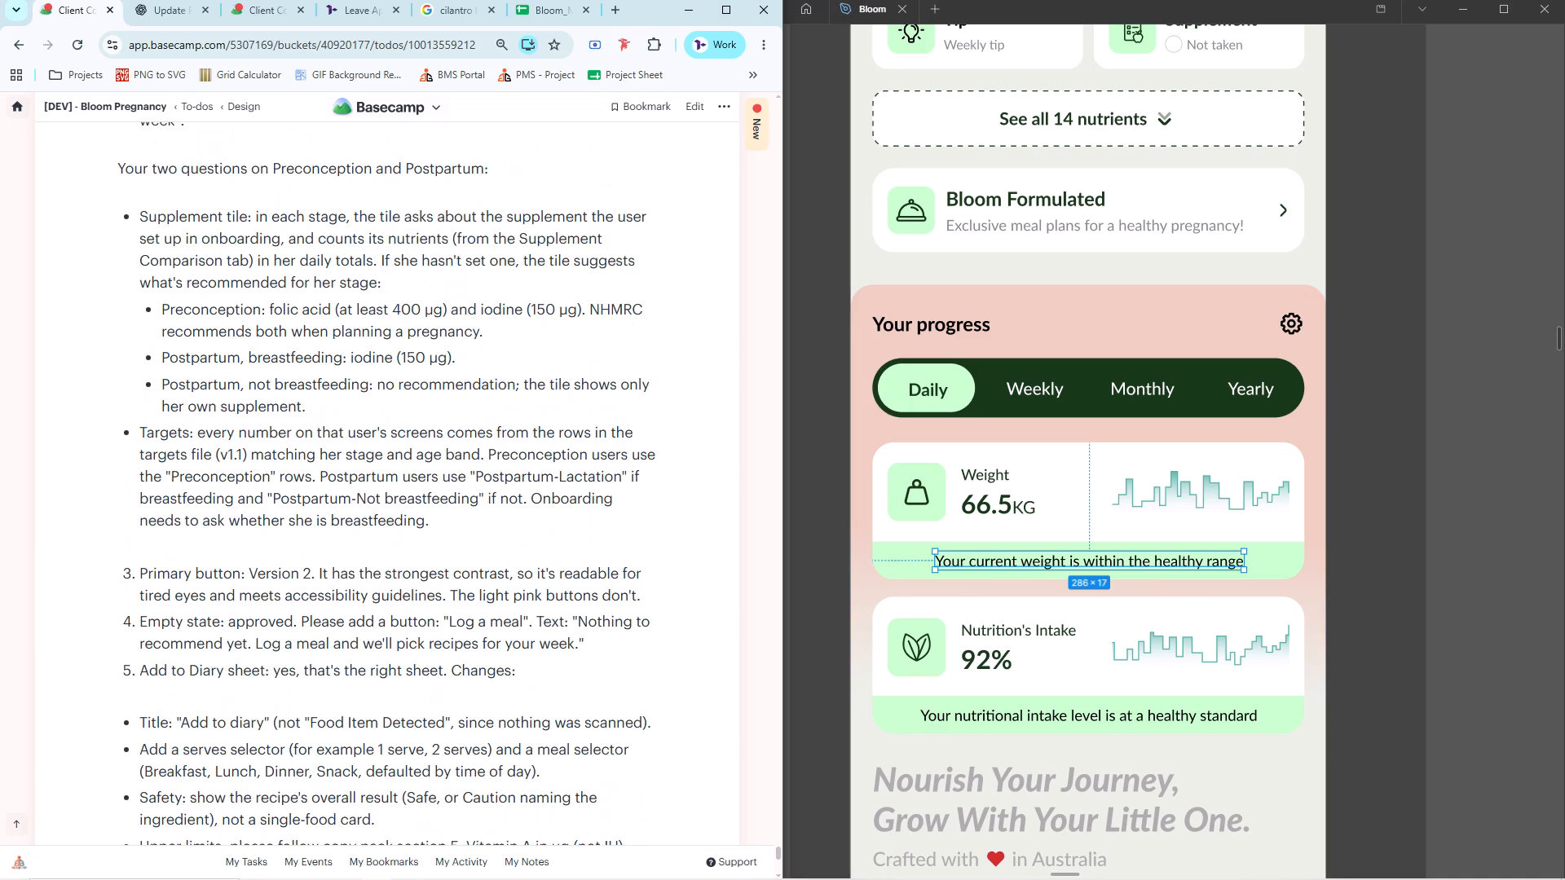
pyautogui.scroll(6, 441, 590)
pyautogui.scroll(-1, 441, 590)
pyautogui.scroll(1, 441, 590)
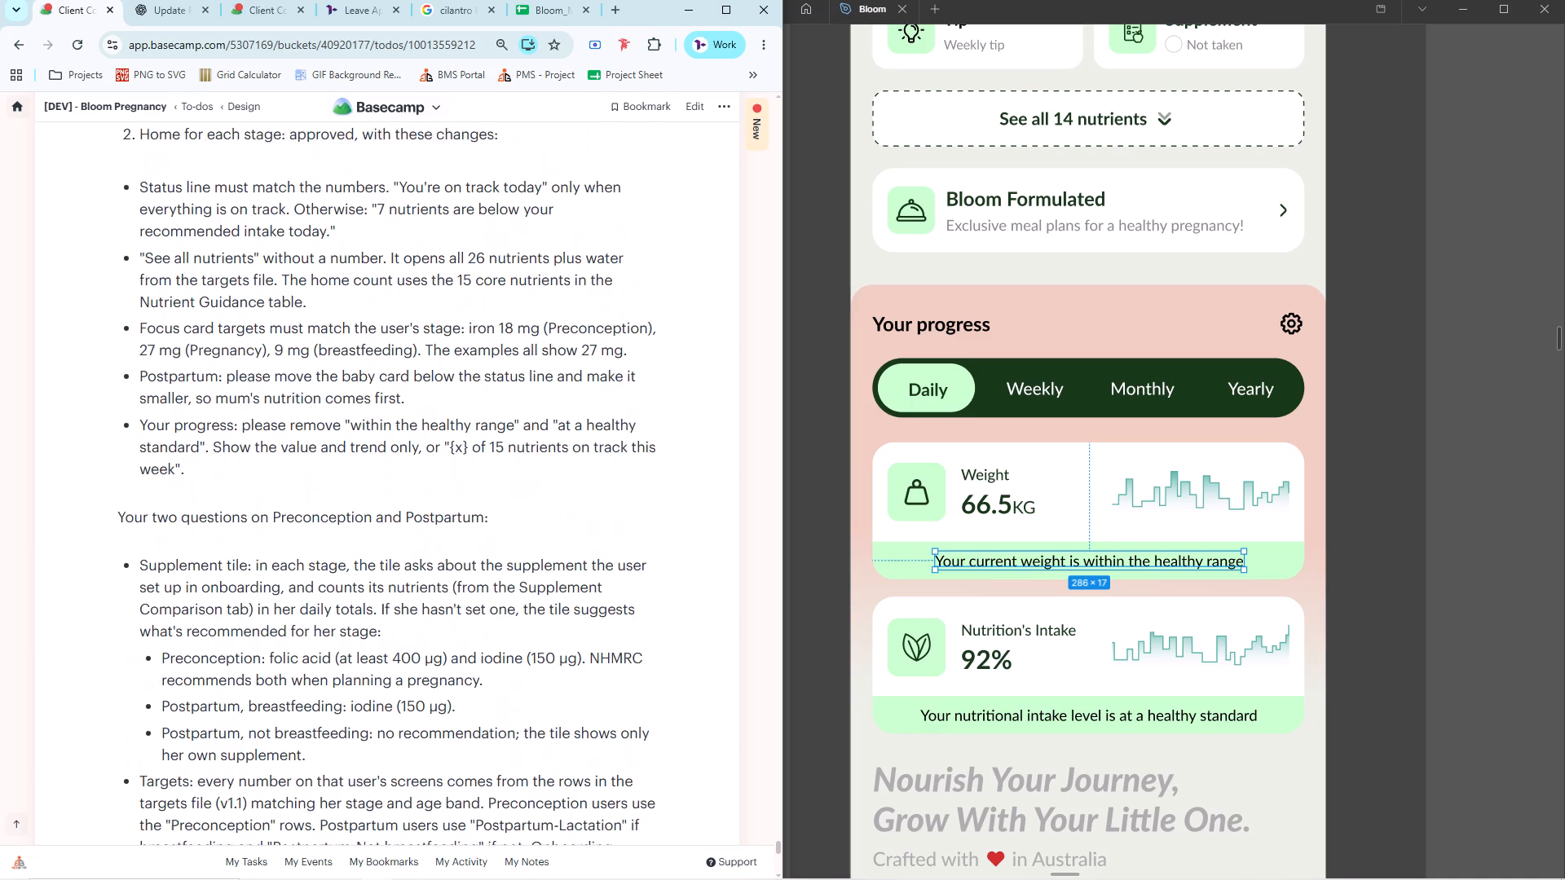
pyautogui.scroll(6, 441, 590)
pyautogui.scroll(-6, 441, 590)
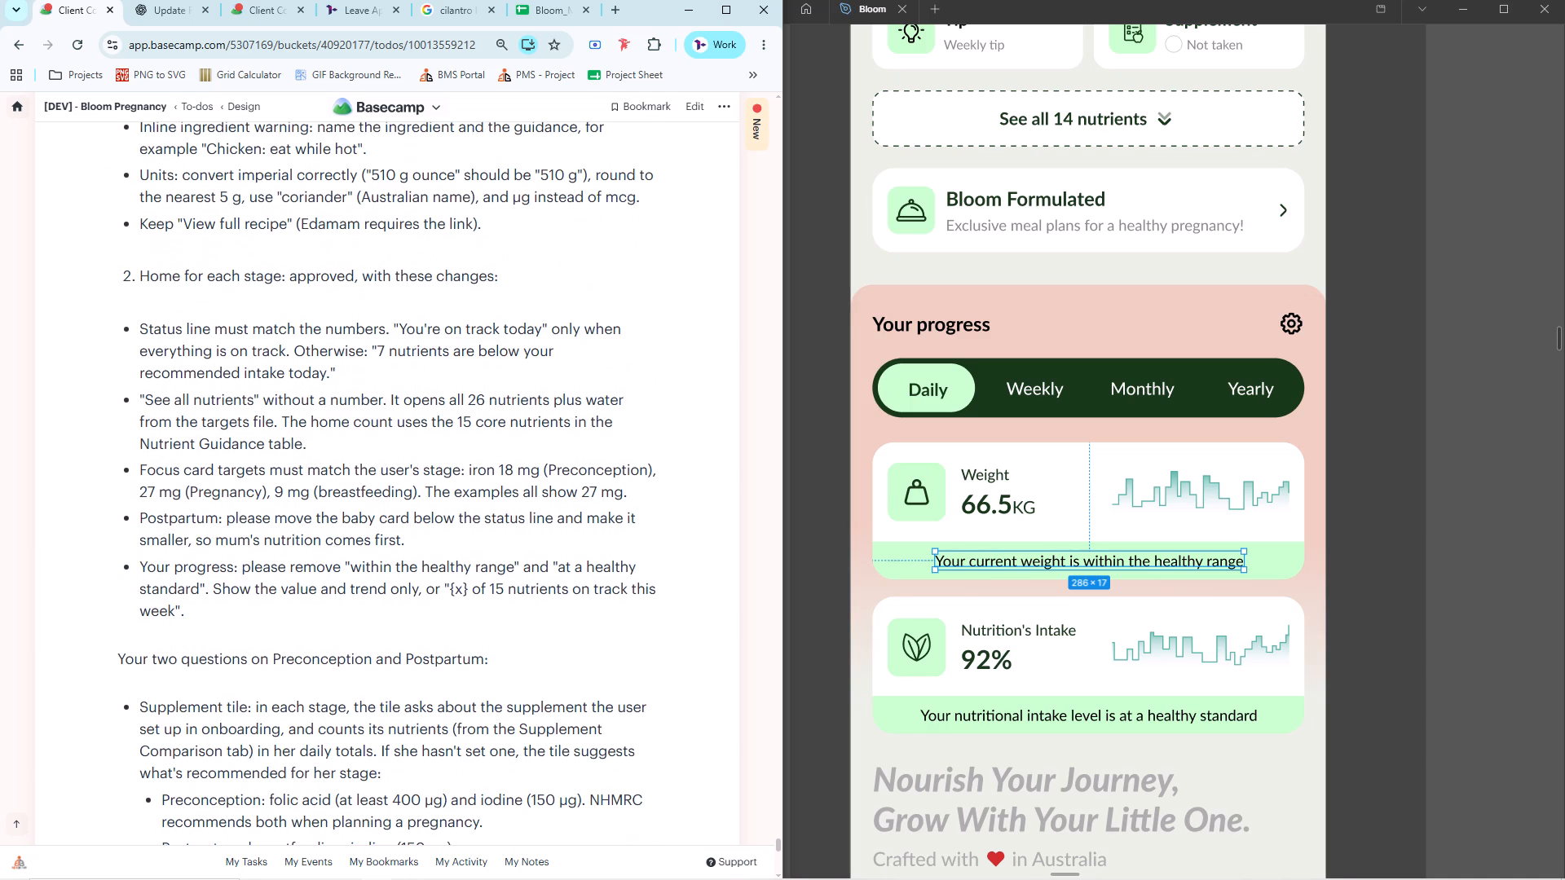
# Reread the "Your progress" instructions on removed wording and value-and-trend display, checking them against the Weight and Nutrition's Intake cards.
pyautogui.click(312, 568)
pyautogui.click(421, 570)
pyautogui.click(442, 570)
pyautogui.click(477, 570)
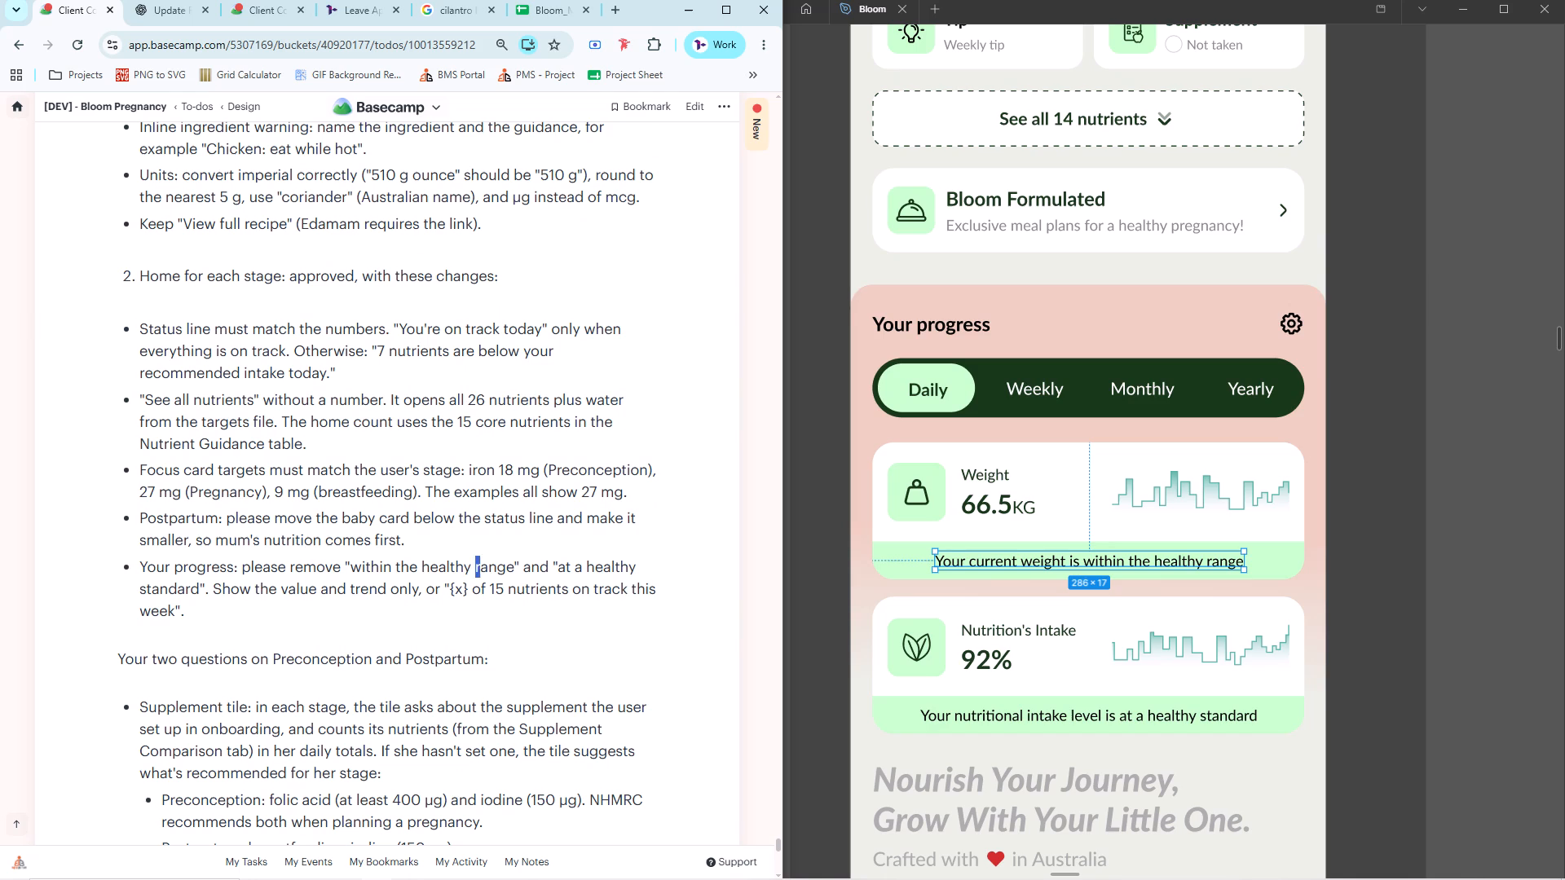
pyautogui.click(496, 570)
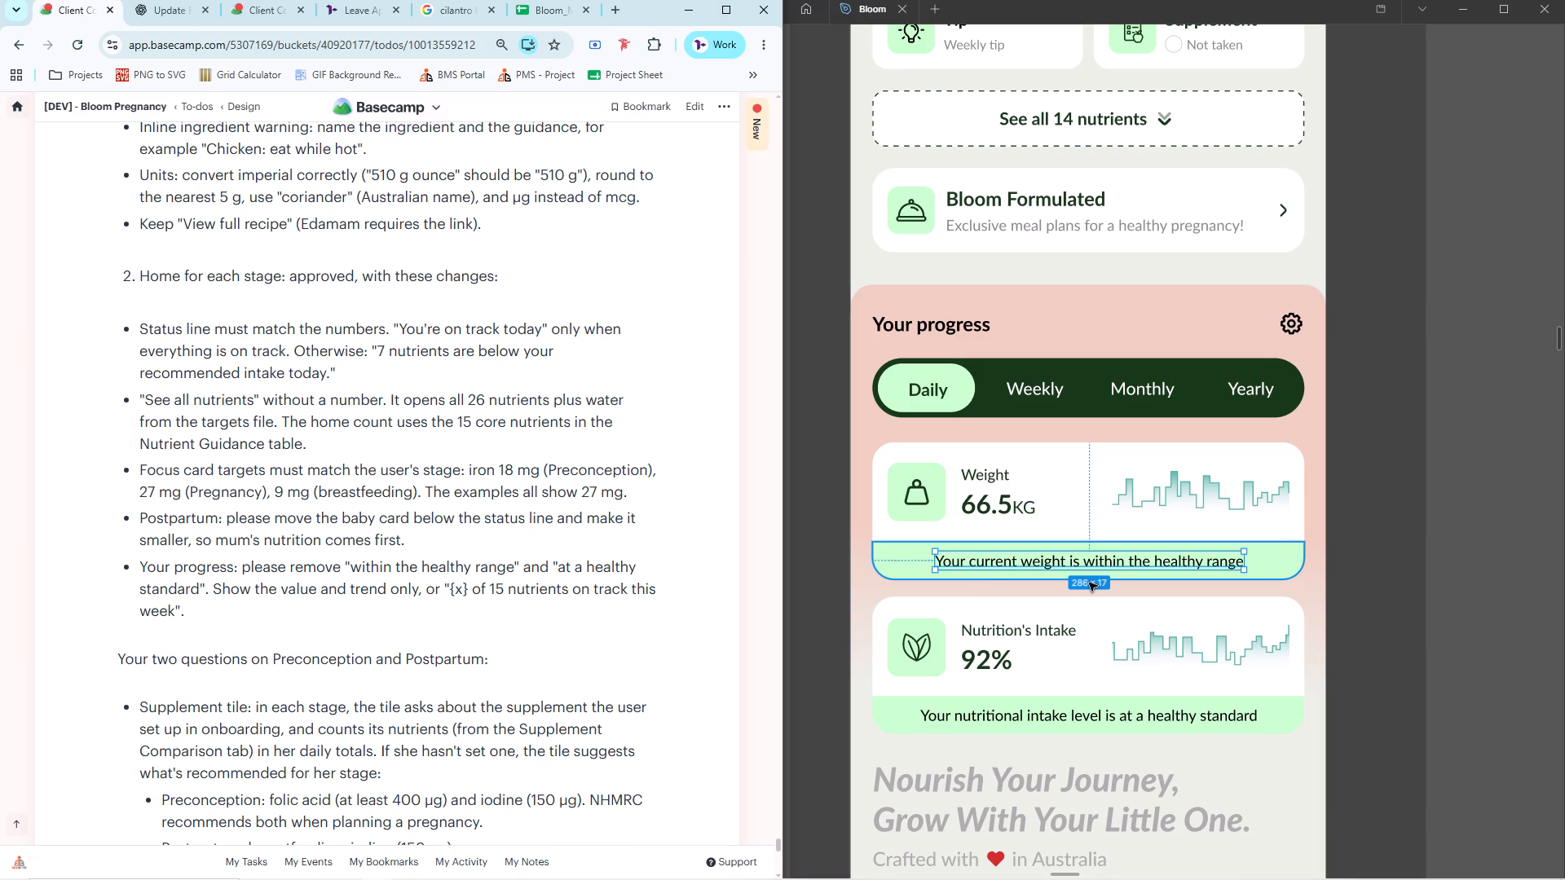
pyautogui.click(368, 592)
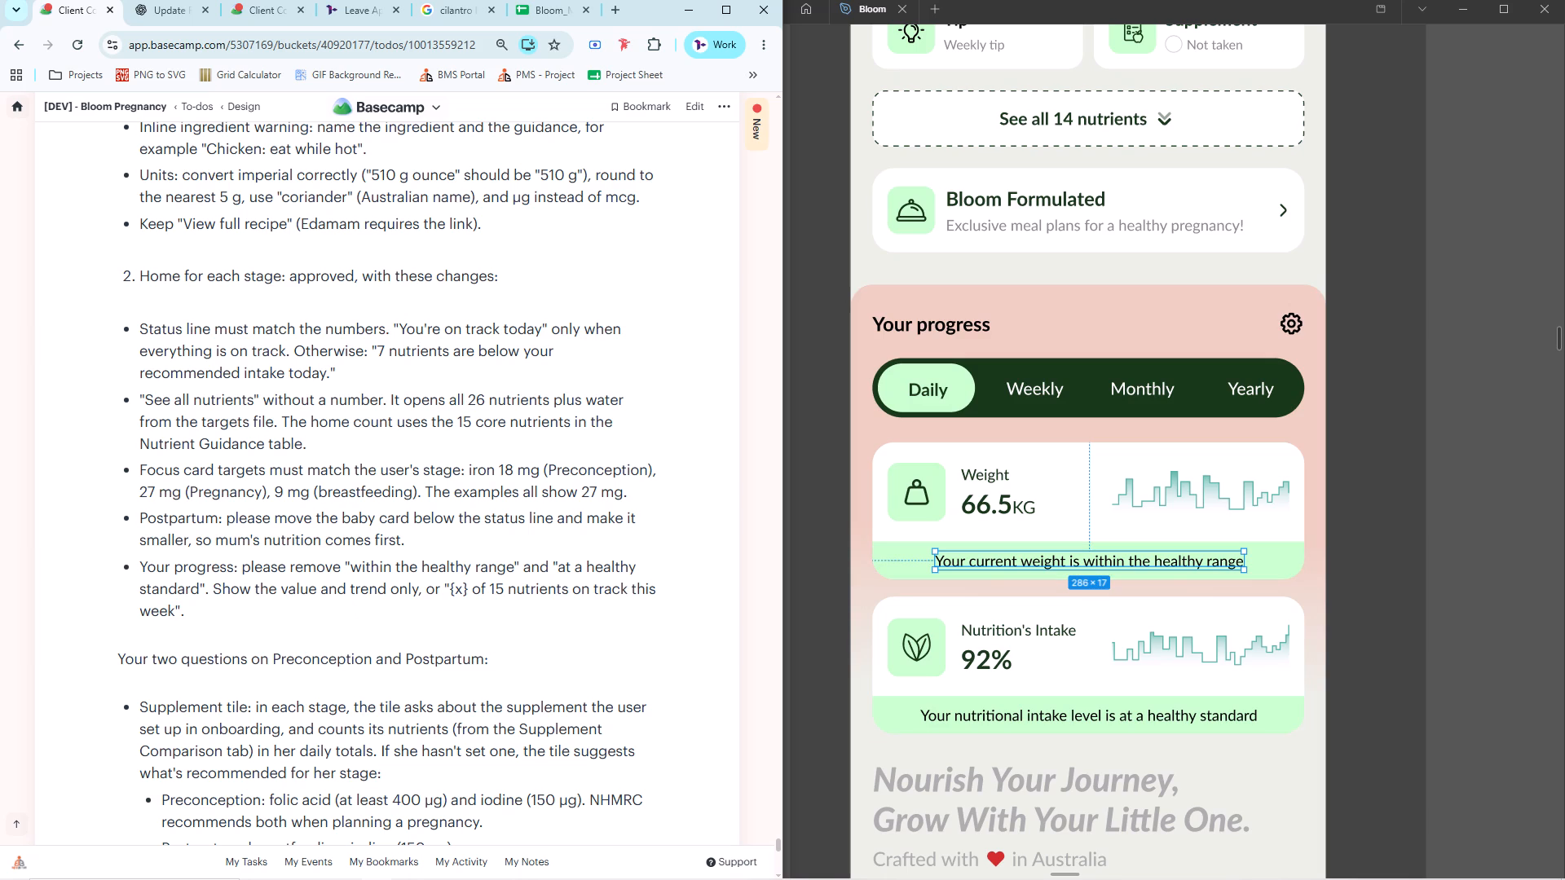
pyautogui.click(394, 589)
pyautogui.click(420, 588)
pyautogui.keyDown('ctrl'); pyautogui.scroll(-2, 960, 557); pyautogui.keyUp('ctrl')
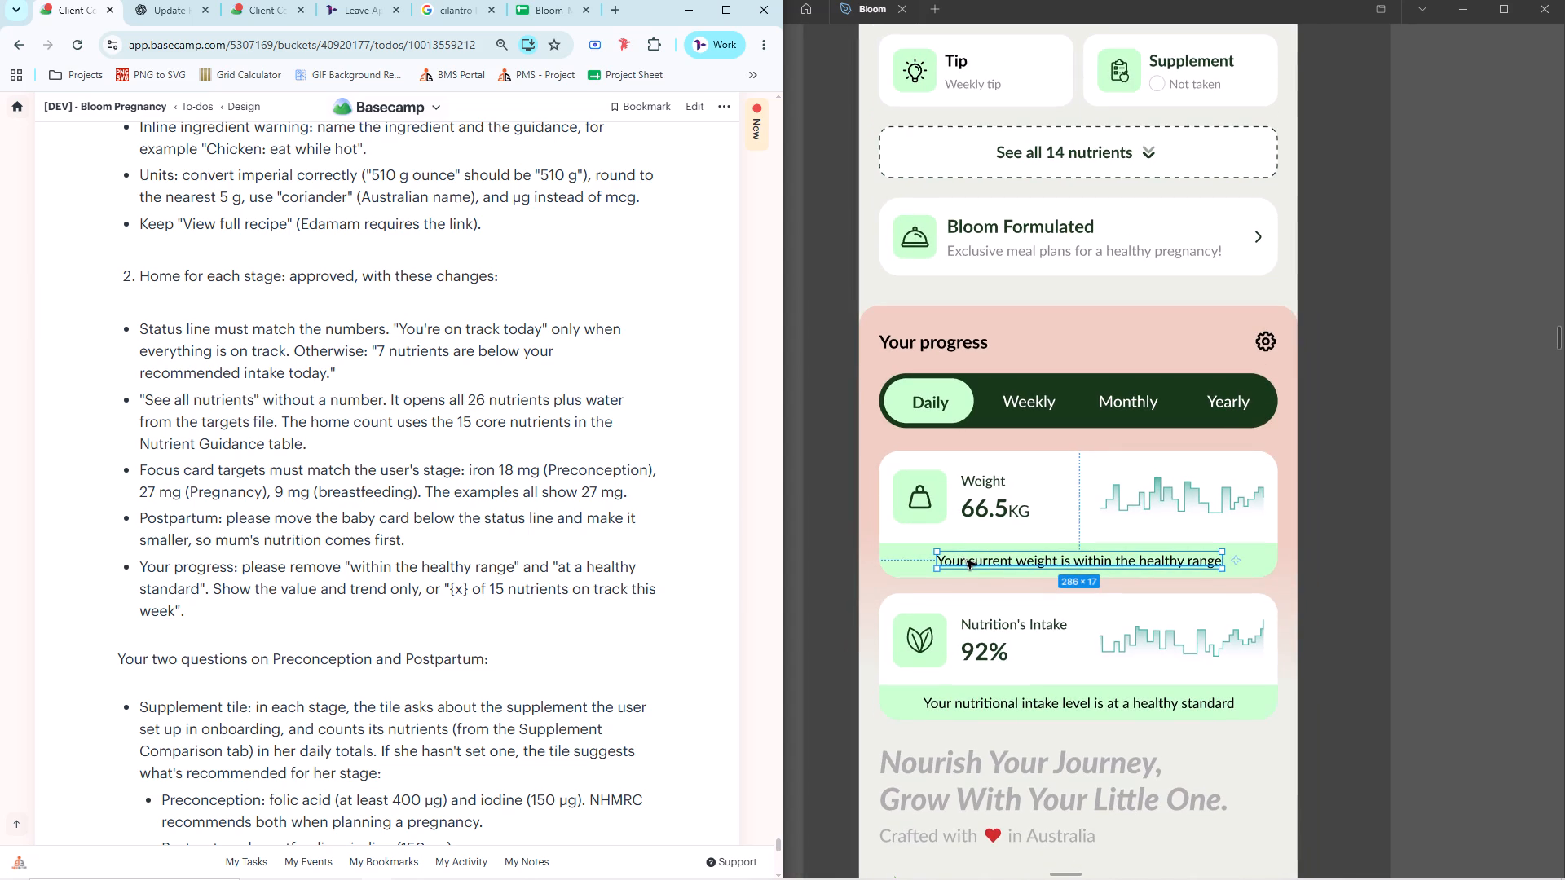